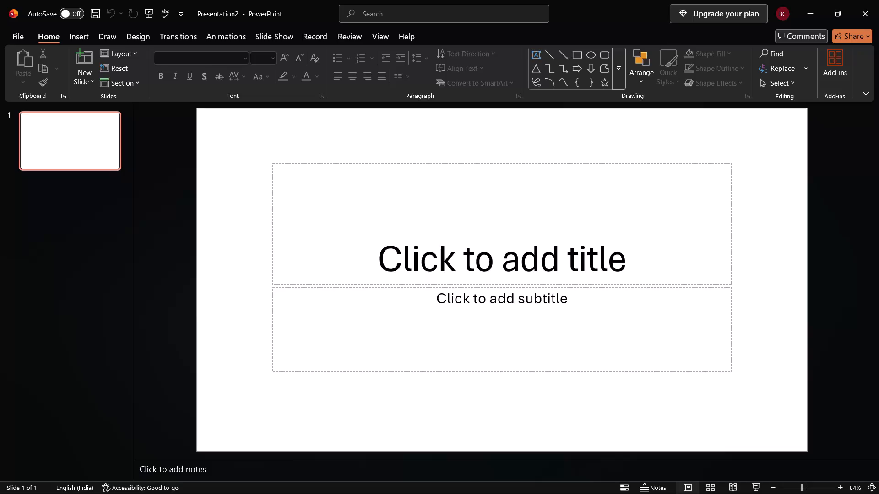
Enter "The Weekend" as the title on the first slide.
click(384, 235)
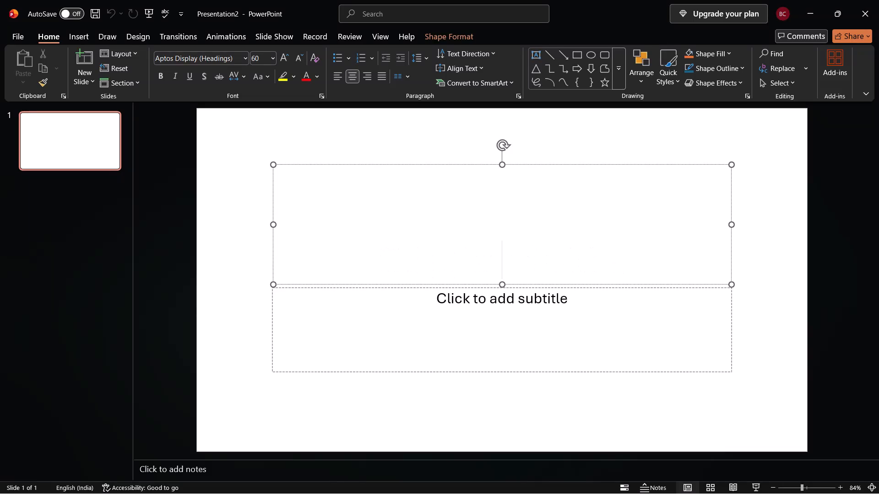
text(Th)
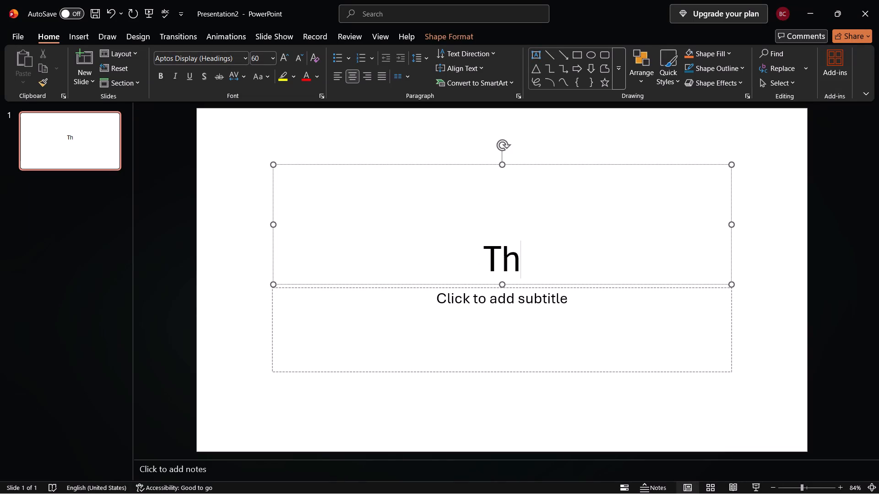
text(e)
key(space)
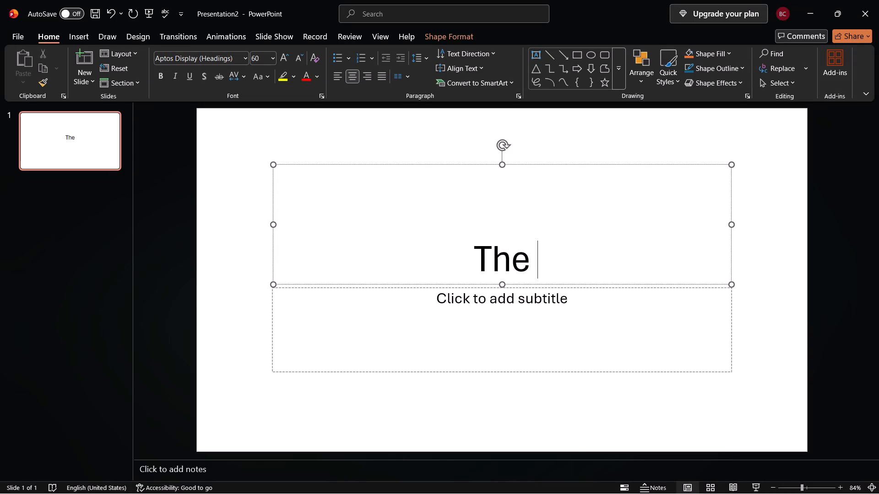
text(Wee)
text(kend)
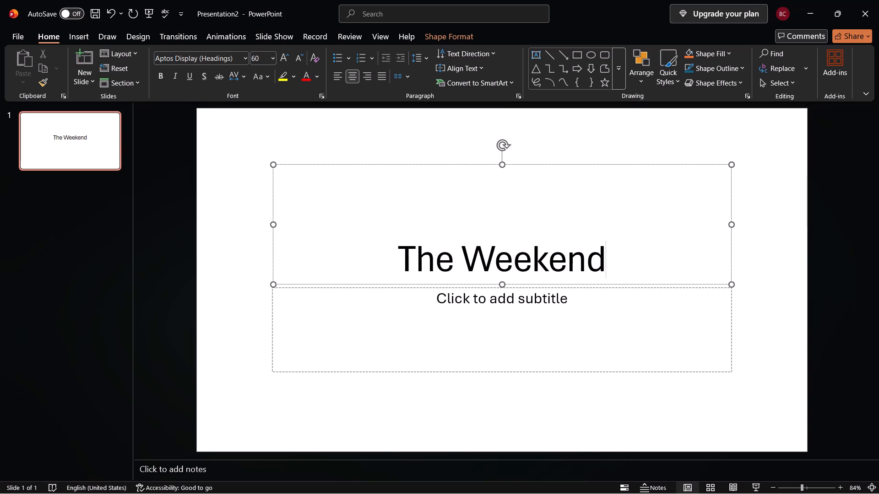
Look through the available fonts for a new typeface for the slide title.
click(243, 55)
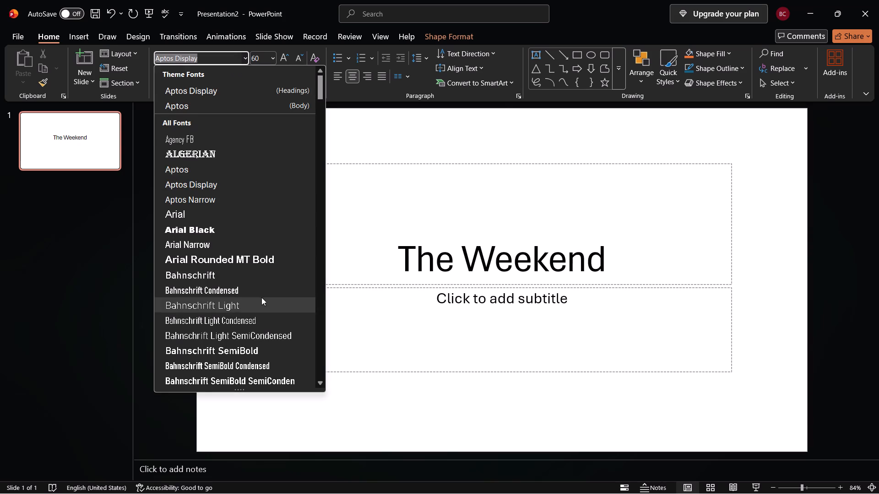
scroll(261, 297, down, 11)
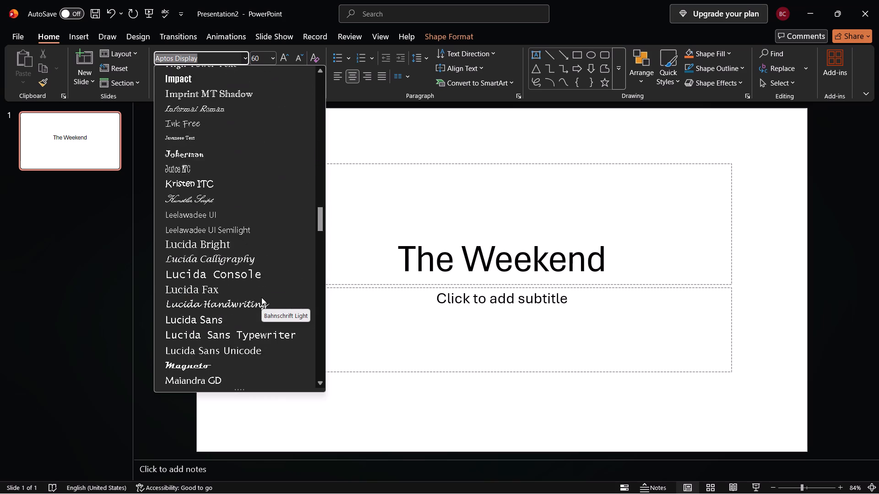
scroll(261, 297, down, 10)
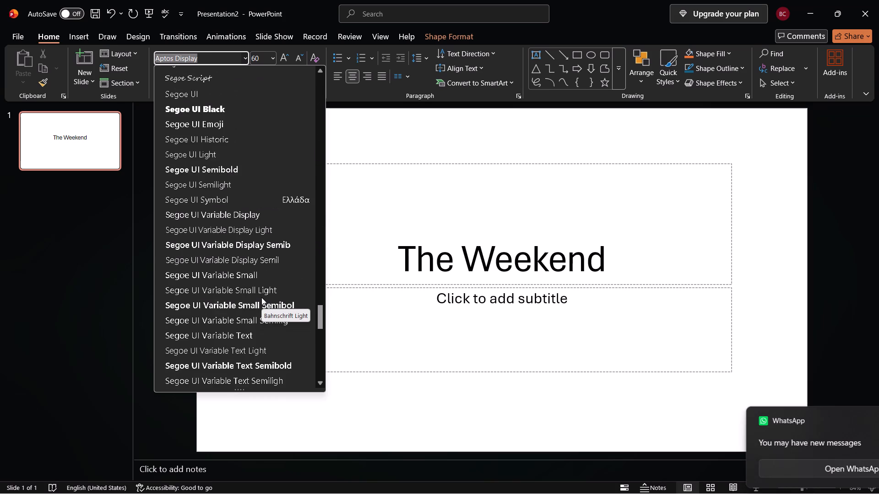
scroll(261, 297, down, 3)
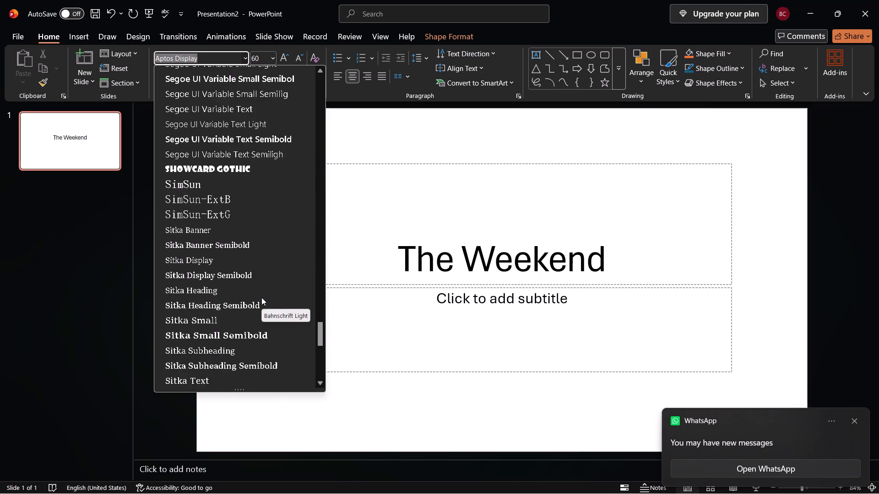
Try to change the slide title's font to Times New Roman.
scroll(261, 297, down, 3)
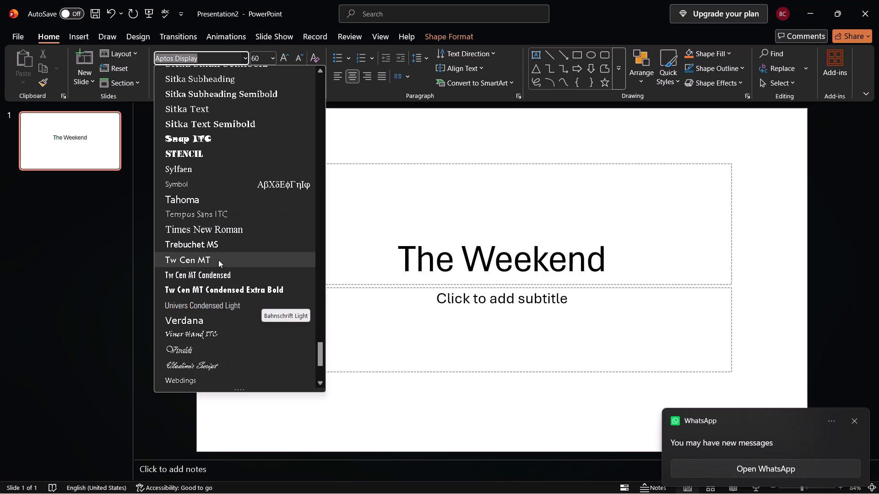
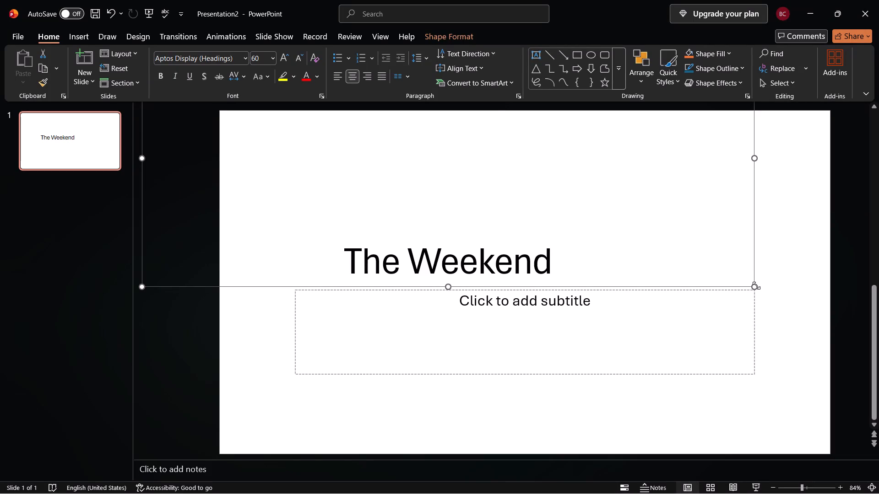
Shrink the title placeholder from its lower-right corner so "The Weekend" sits in the upper-left part of the slide.
drag(756, 285, 652, 241)
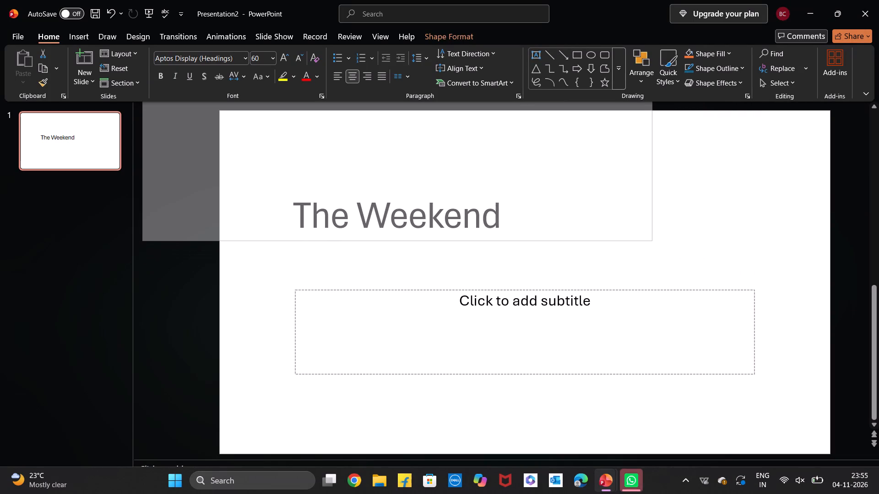
drag(652, 241, 560, 230)
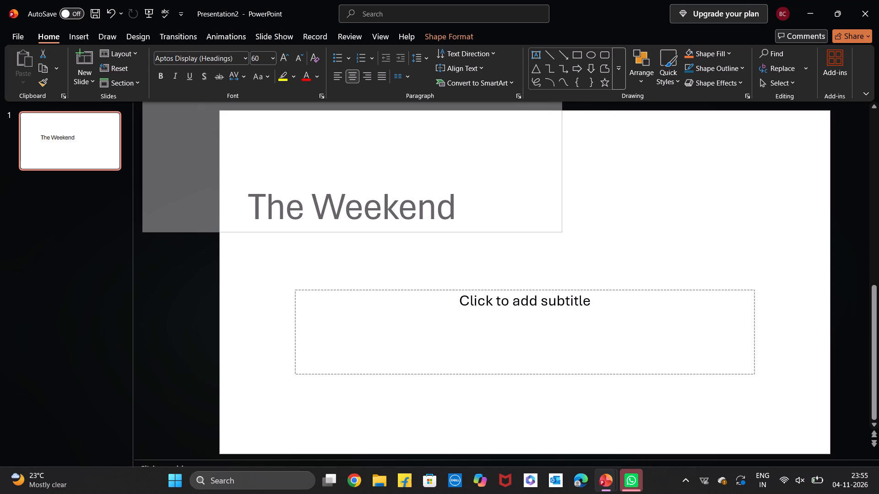
drag(560, 230, 552, 220)
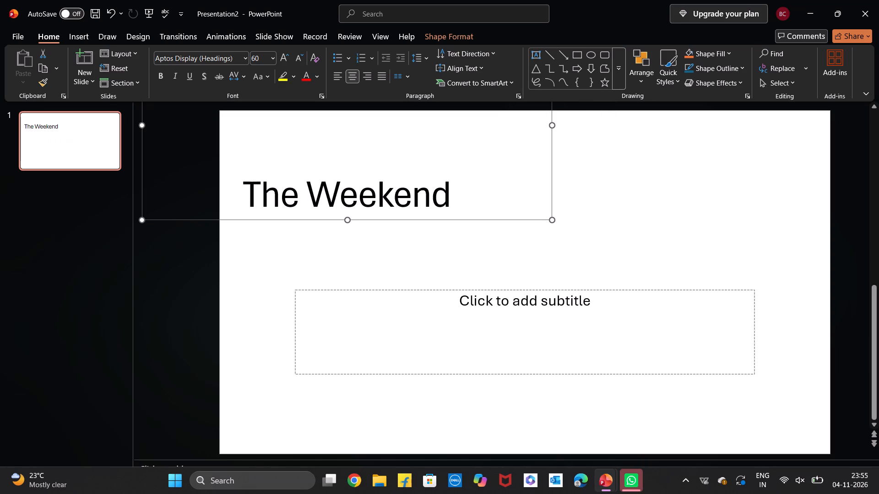
Make the whole title "The Weekend" bold on the first slide.
click(530, 343)
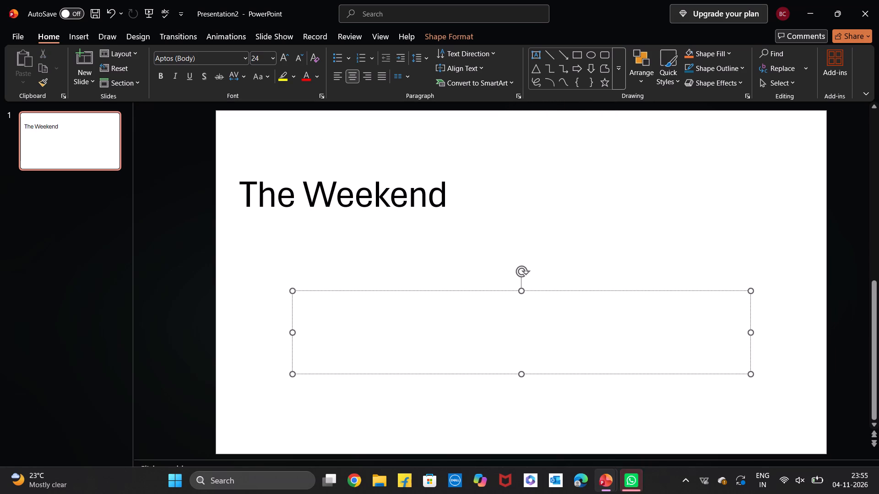
double_click(333, 189)
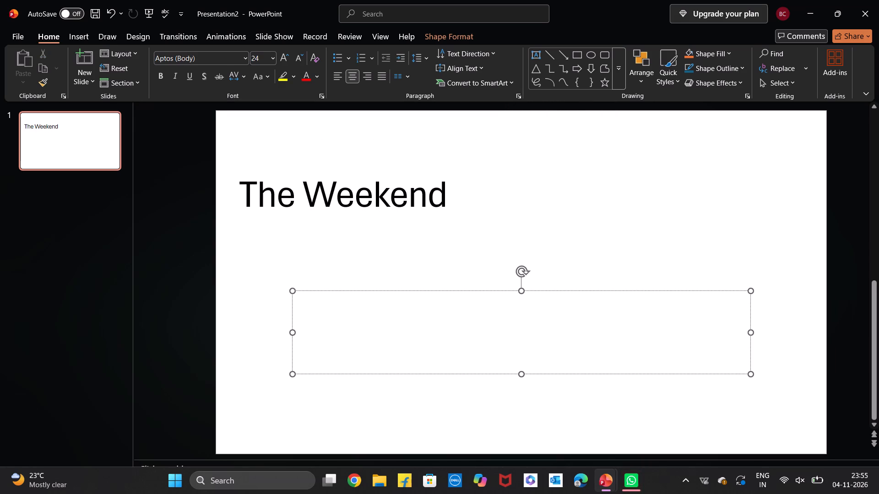
click(249, 201)
drag(249, 201, 455, 194)
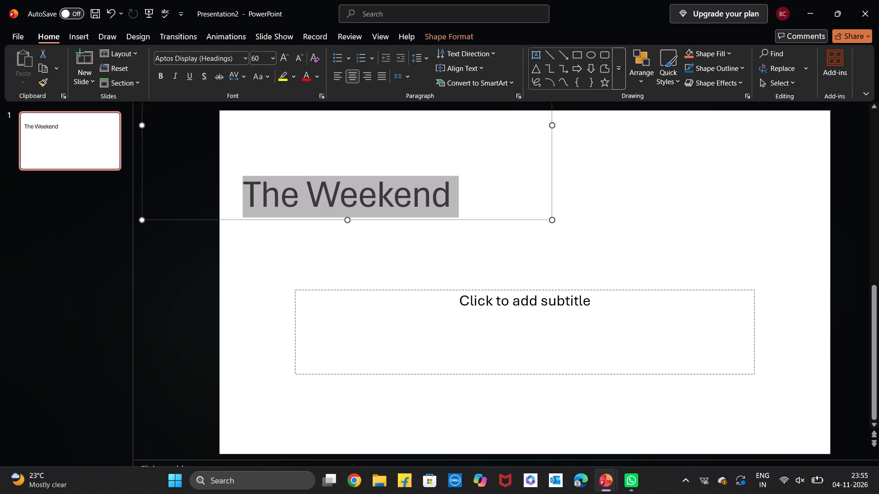
drag(455, 194, 462, 195)
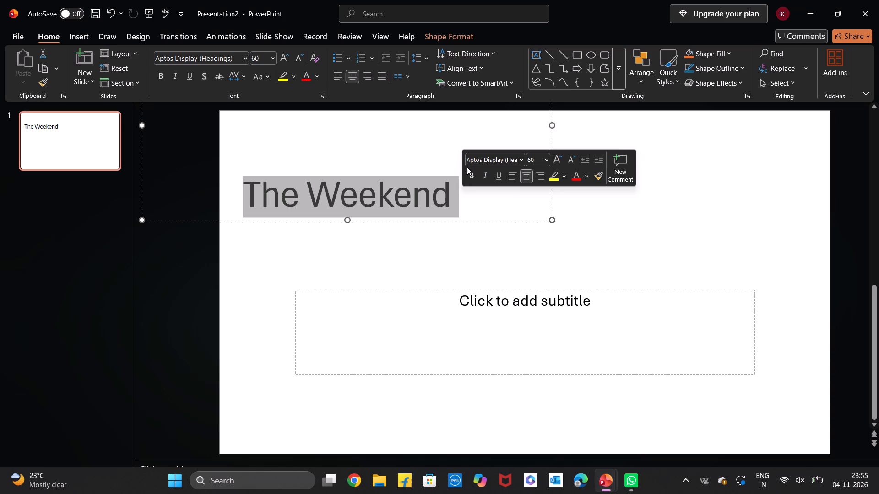
click(470, 176)
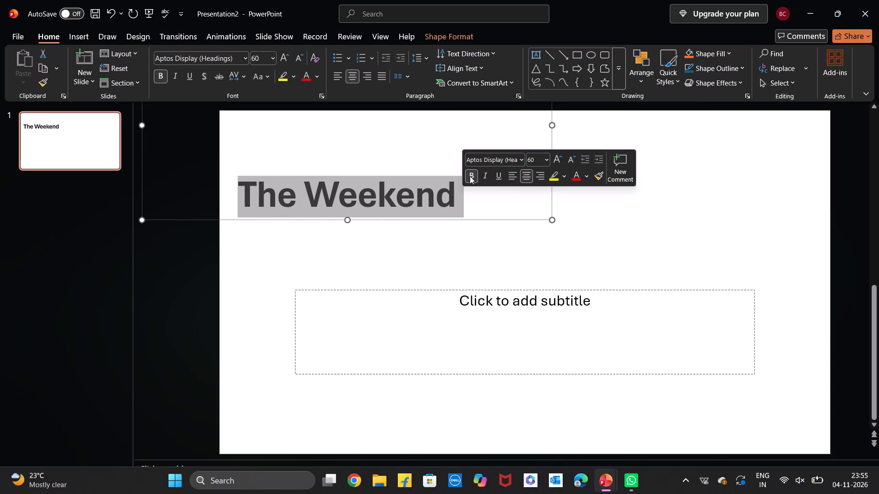
Enter "A concise student of a part-time performer" as the subtitle on the first slide.
click(483, 341)
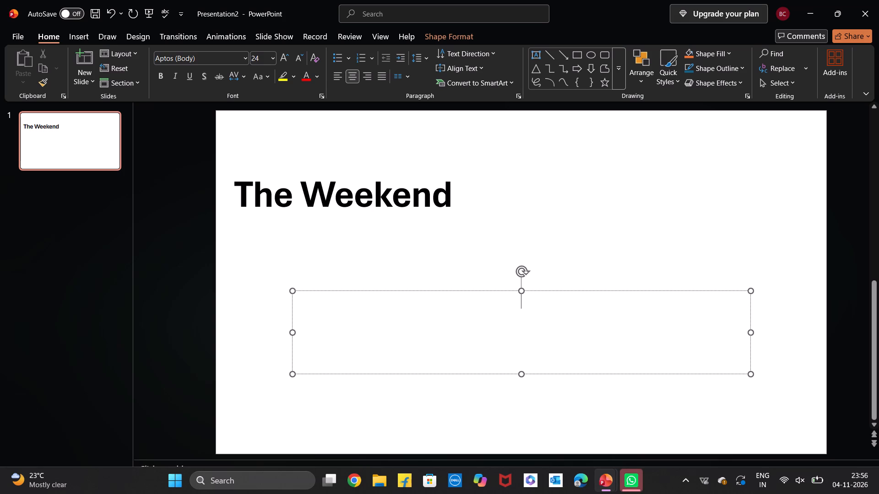
key(shift+a)
key(space)
text(consis)
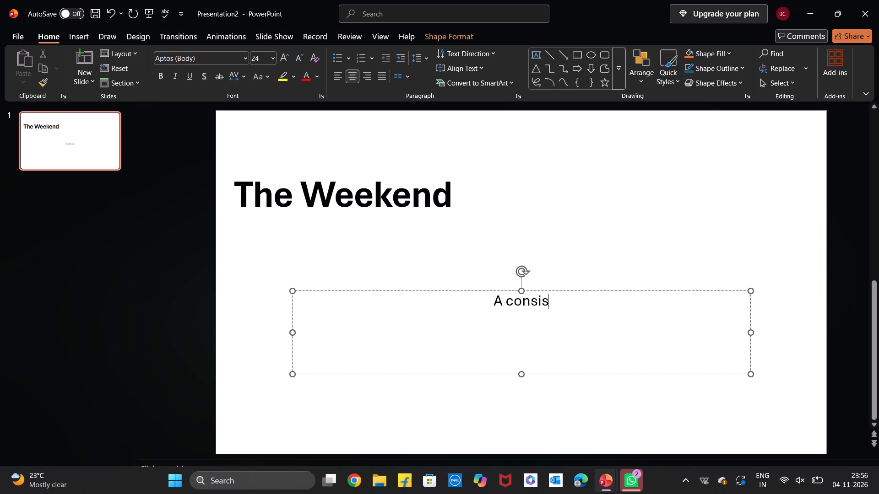
key(e)
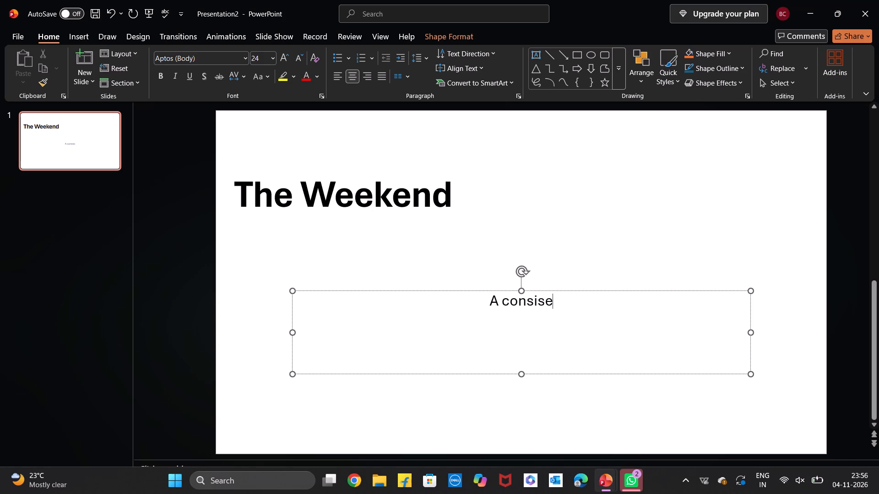
key(BackSpace)
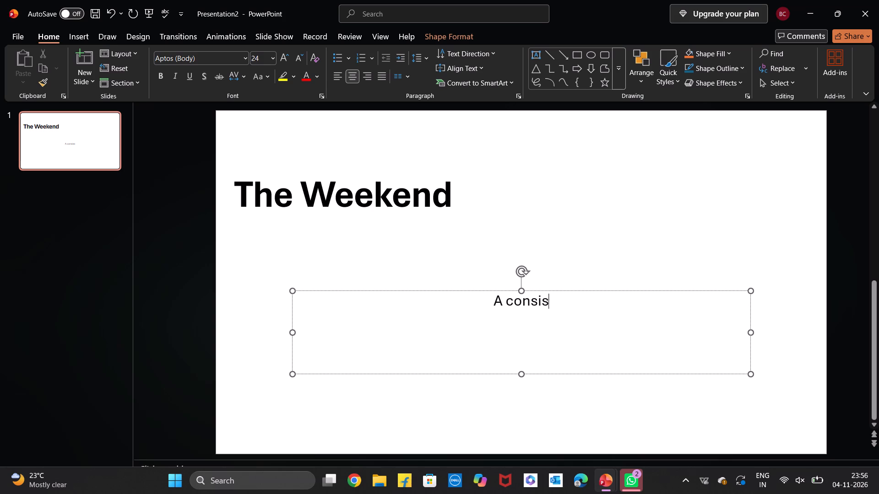
key(BackSpace)
key(BackSpace)
key(BackSpace)
text(cise)
key(space)
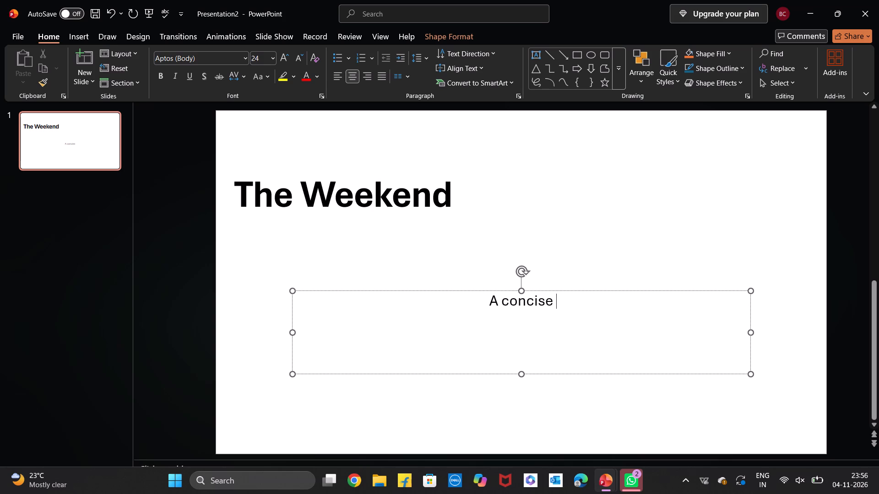
text(studen)
text(t)
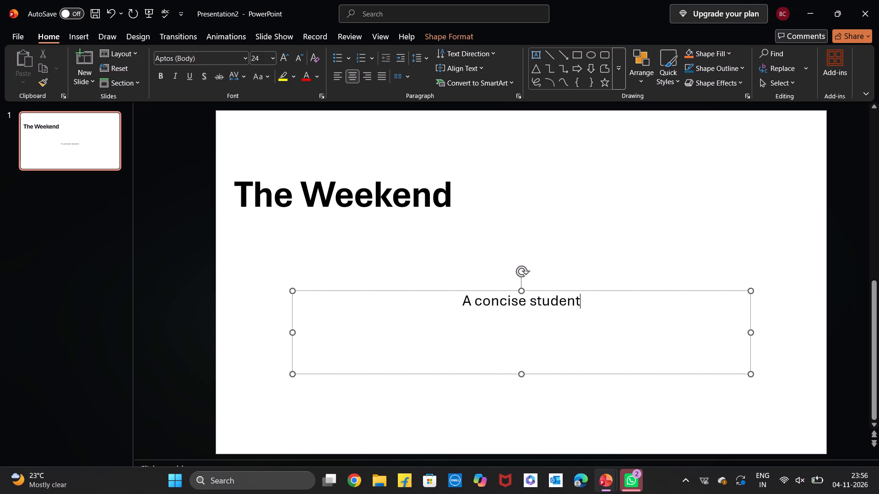
key(space)
text(of a)
key(space)
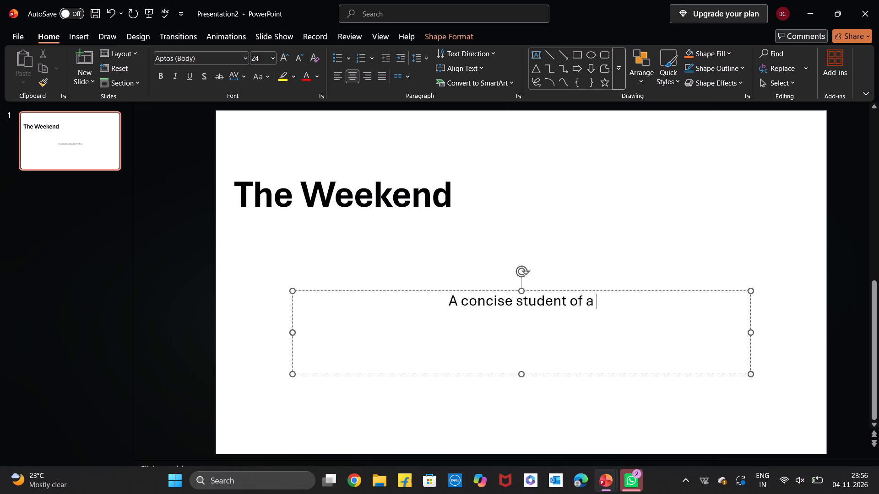
text(part)
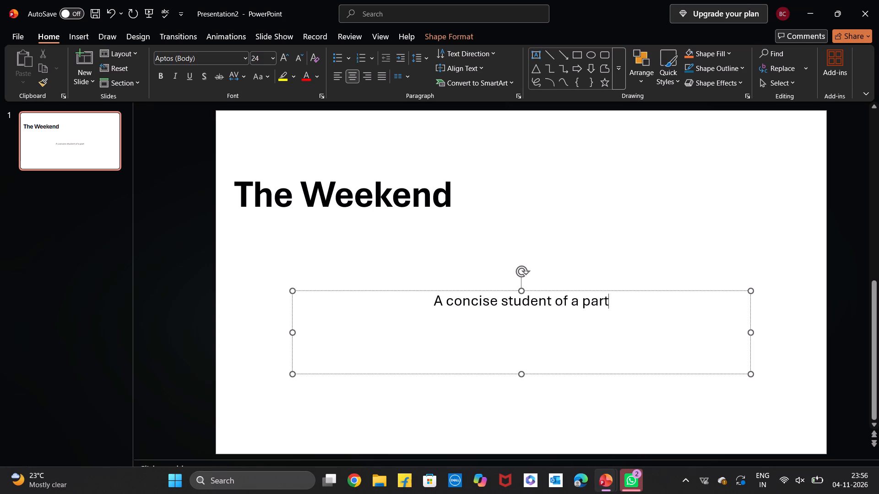
key(minus)
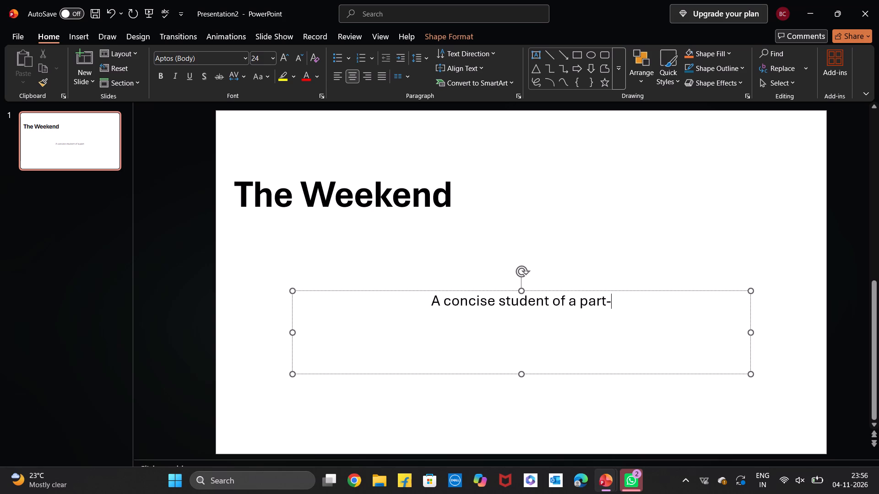
text(time)
key(space)
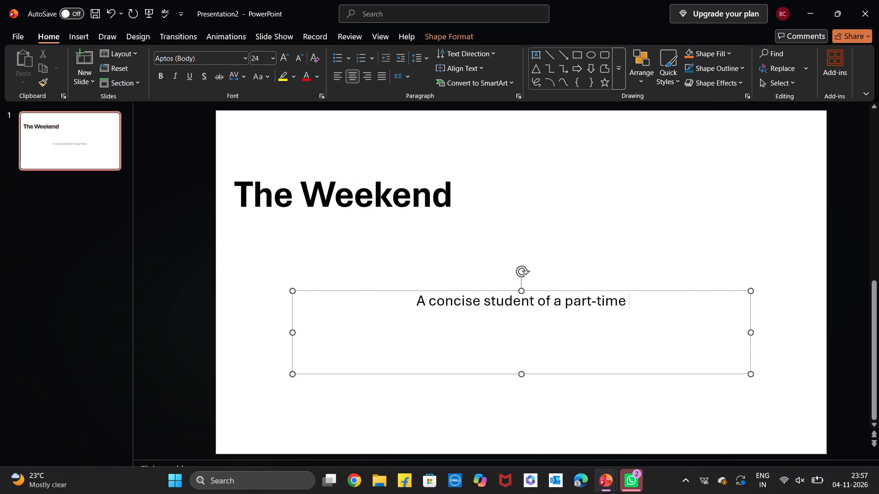
text(performer)
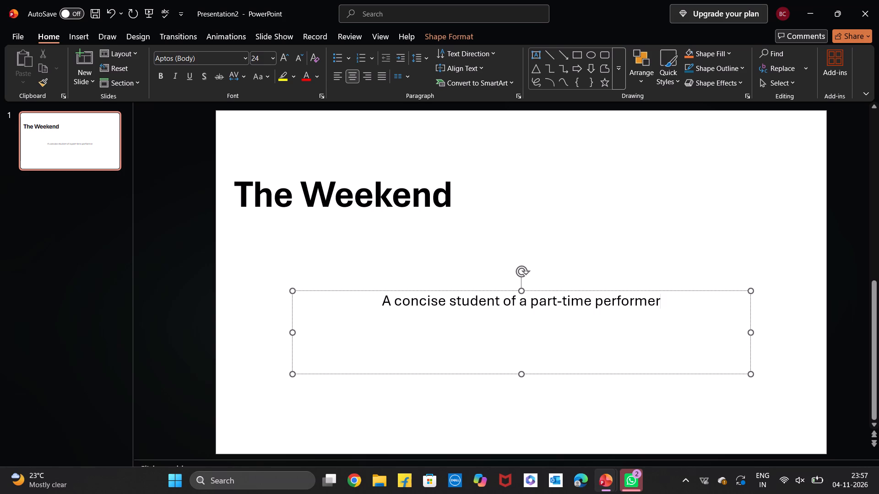
Resize the subtitle box, extending it past the slide's left edge, so its text starts directly beneath the start of the title.
drag(293, 292, 218, 281)
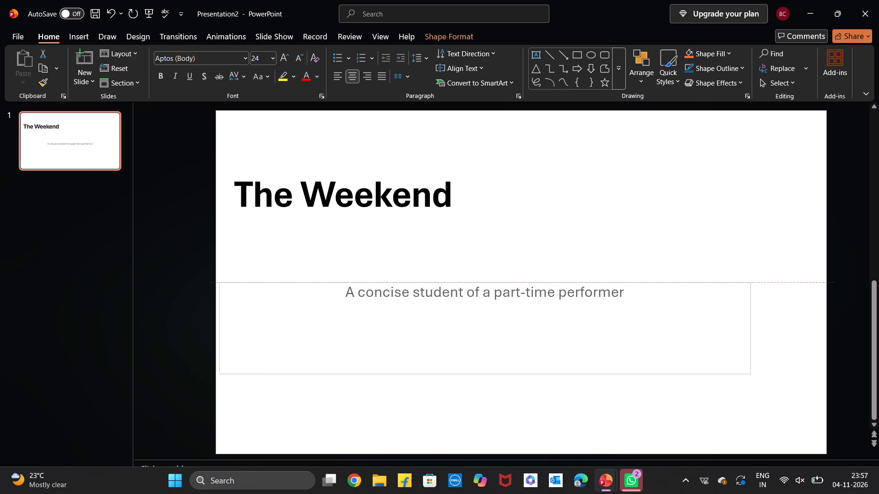
drag(218, 281, 117, 276)
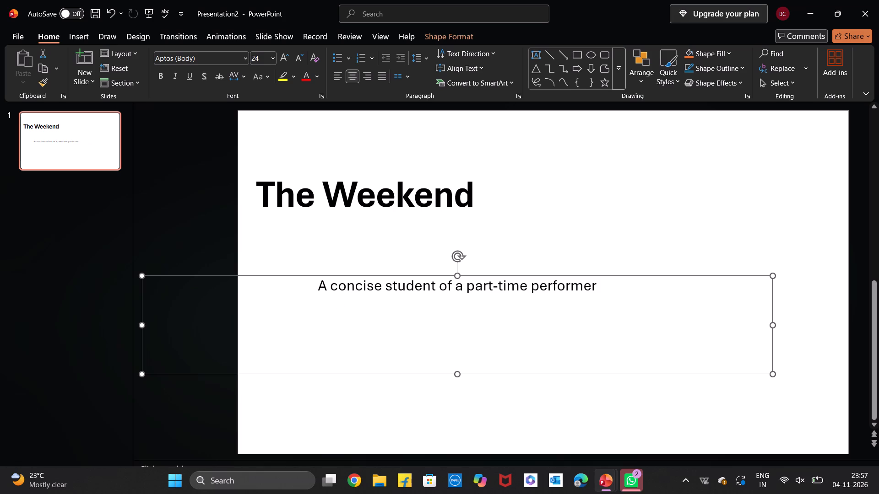
drag(774, 274, 710, 277)
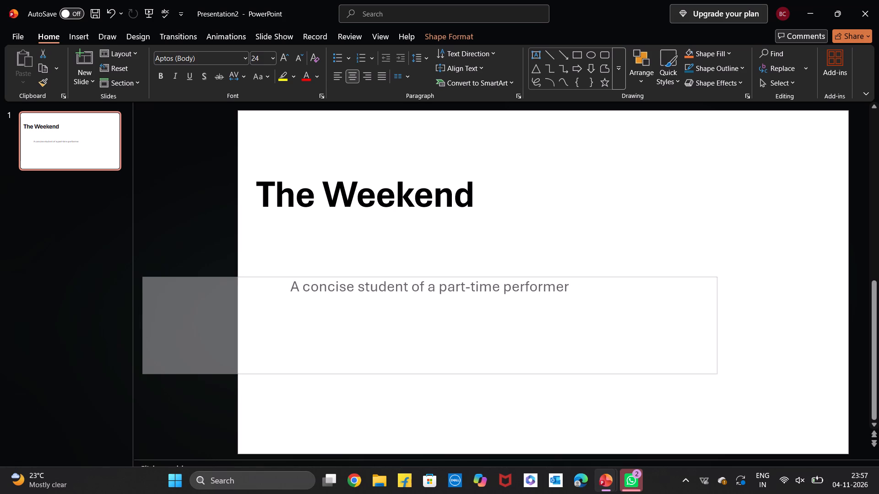
drag(710, 277, 645, 259)
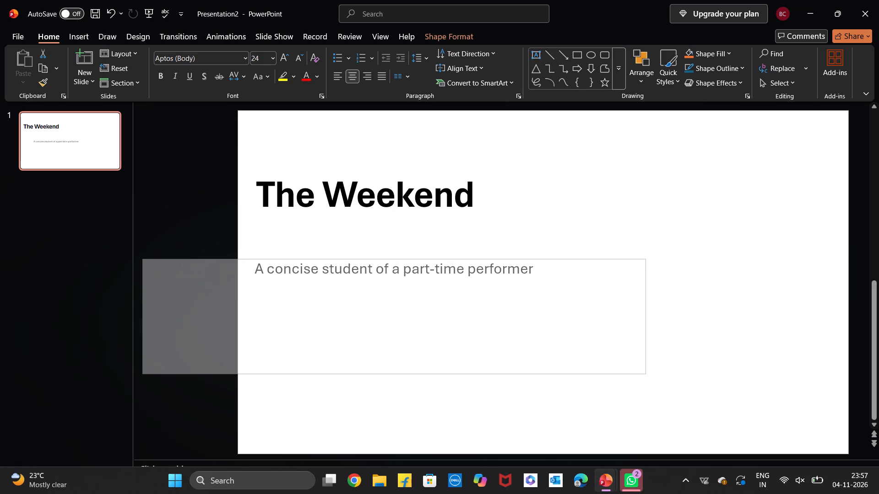
drag(645, 259, 646, 271)
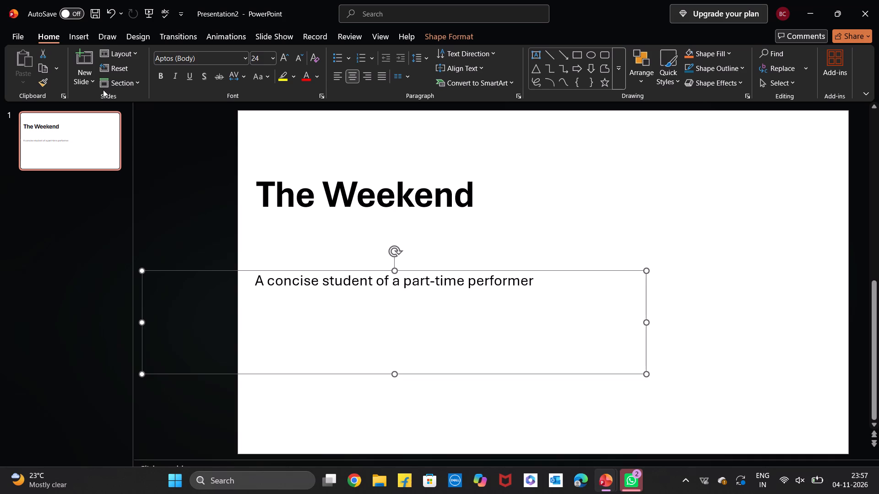
Add a second slide with the default title and content layout.
click(83, 75)
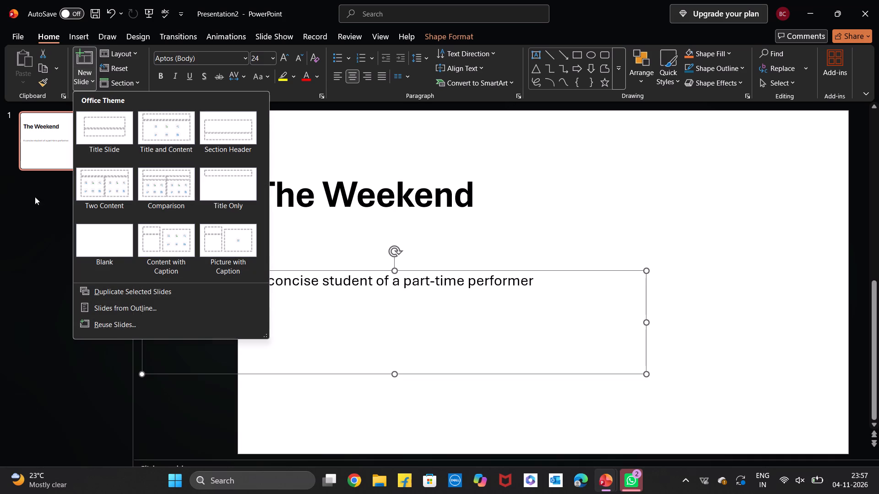
click(5, 236)
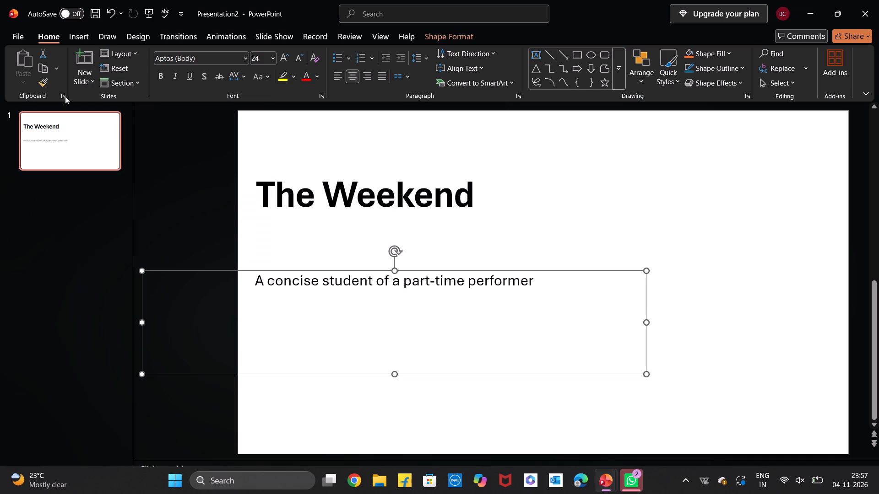
click(83, 53)
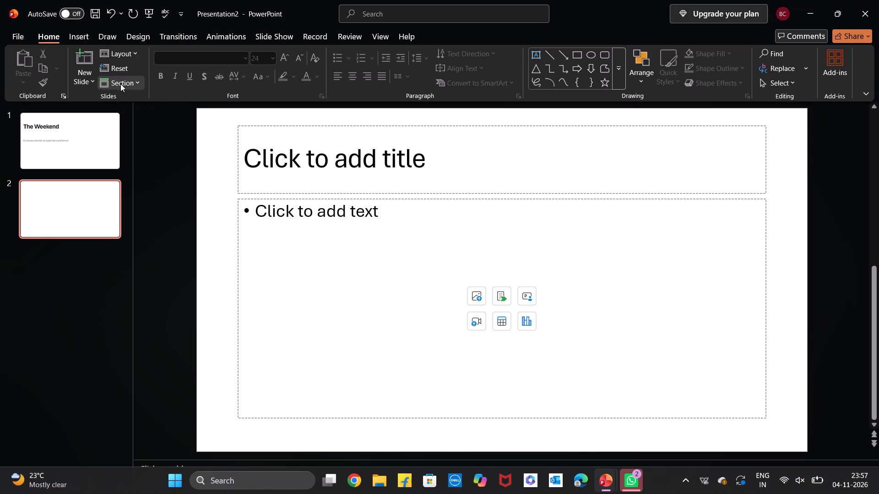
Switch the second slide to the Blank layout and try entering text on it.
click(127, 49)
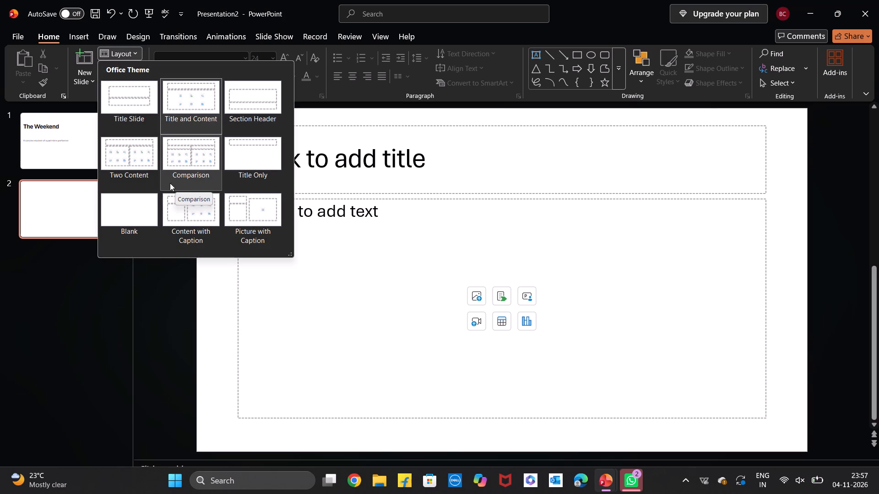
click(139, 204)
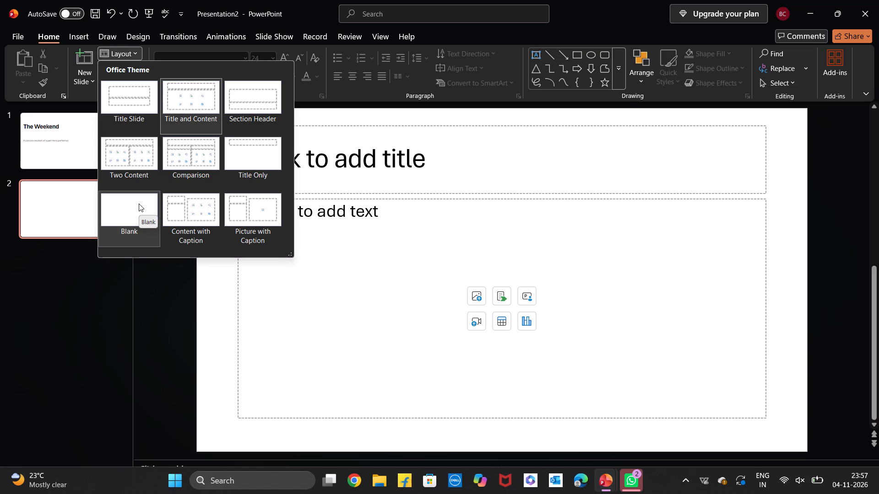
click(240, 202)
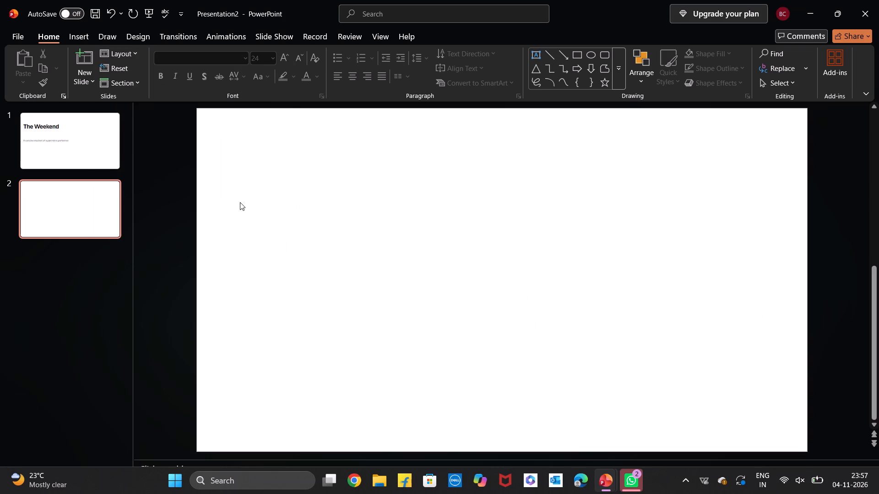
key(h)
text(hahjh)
Apply the Content with Caption layout to the second slide.
click(136, 55)
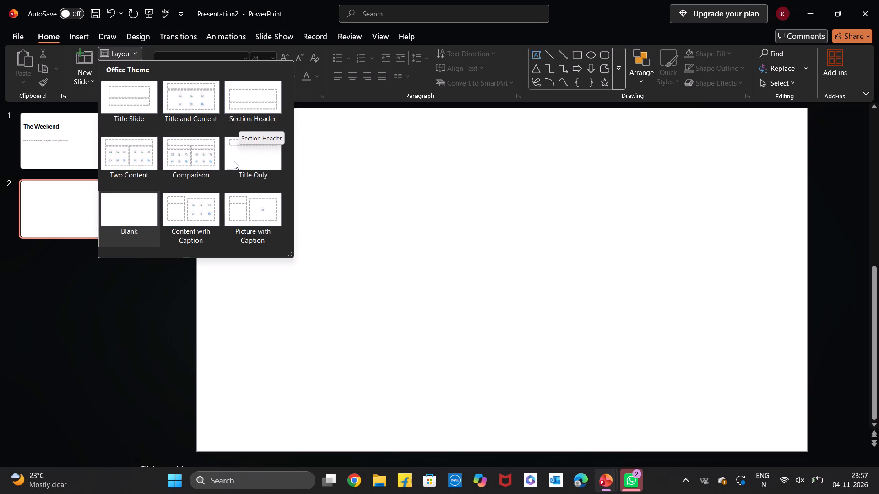
scroll(185, 219, down, 1)
click(185, 219)
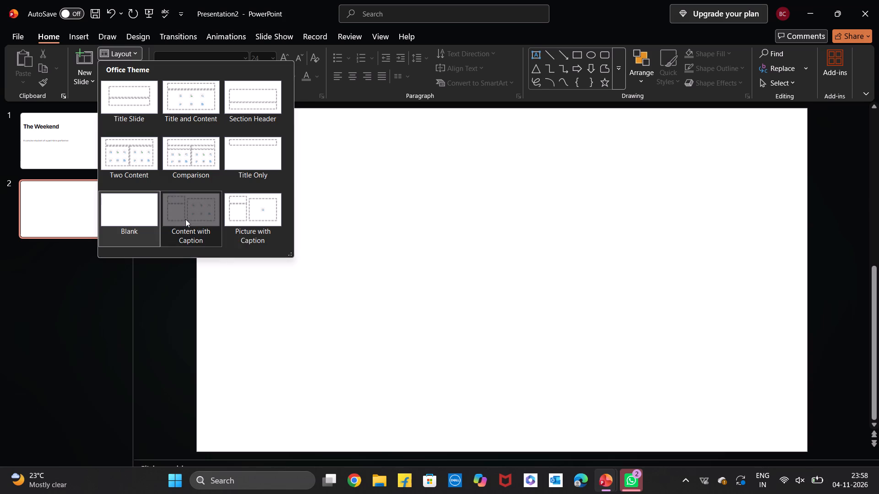
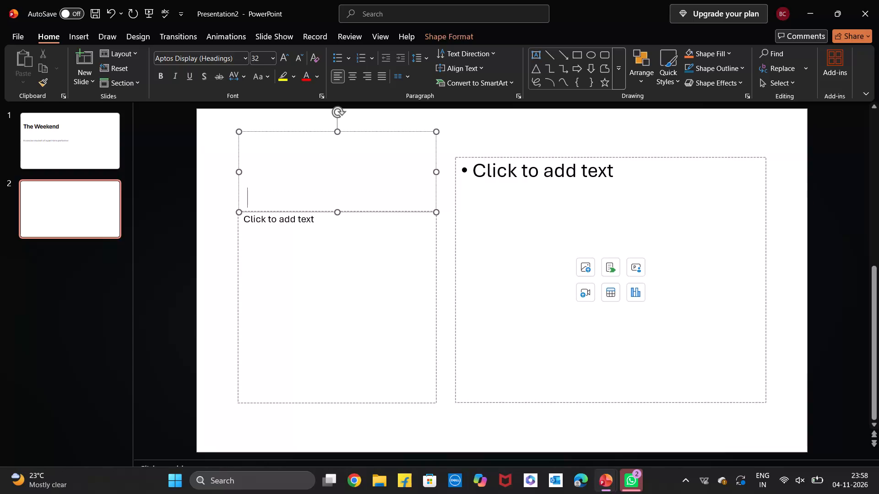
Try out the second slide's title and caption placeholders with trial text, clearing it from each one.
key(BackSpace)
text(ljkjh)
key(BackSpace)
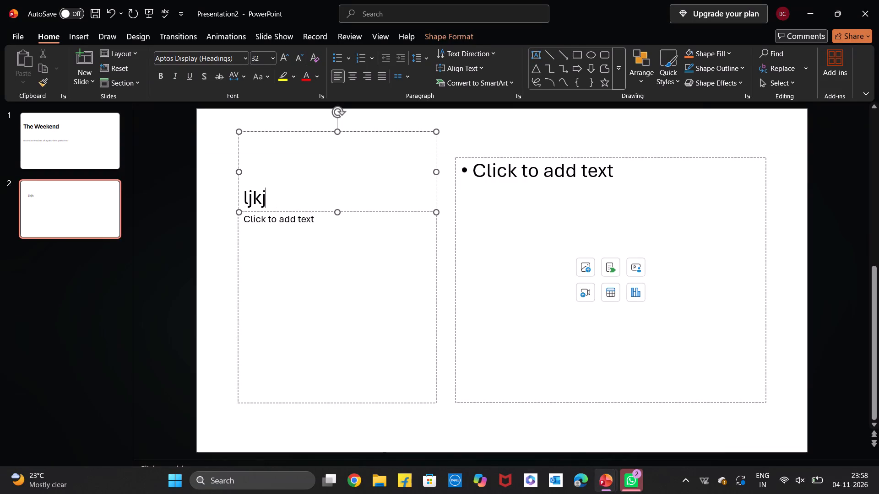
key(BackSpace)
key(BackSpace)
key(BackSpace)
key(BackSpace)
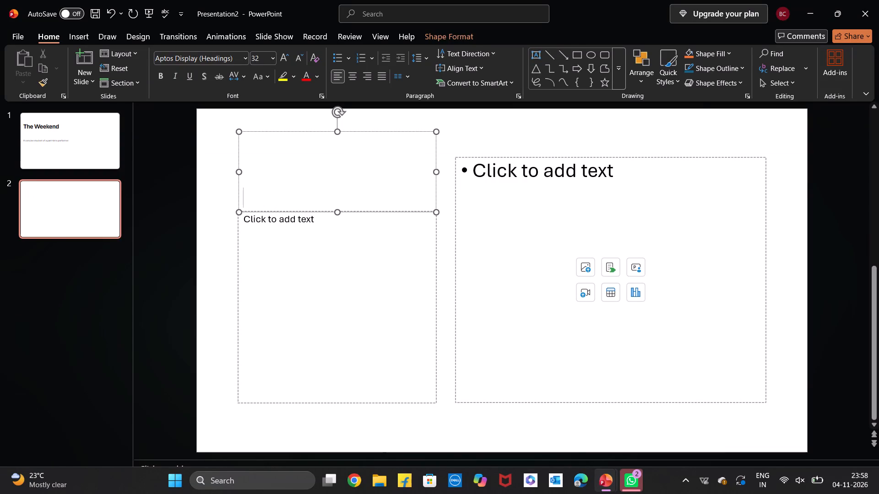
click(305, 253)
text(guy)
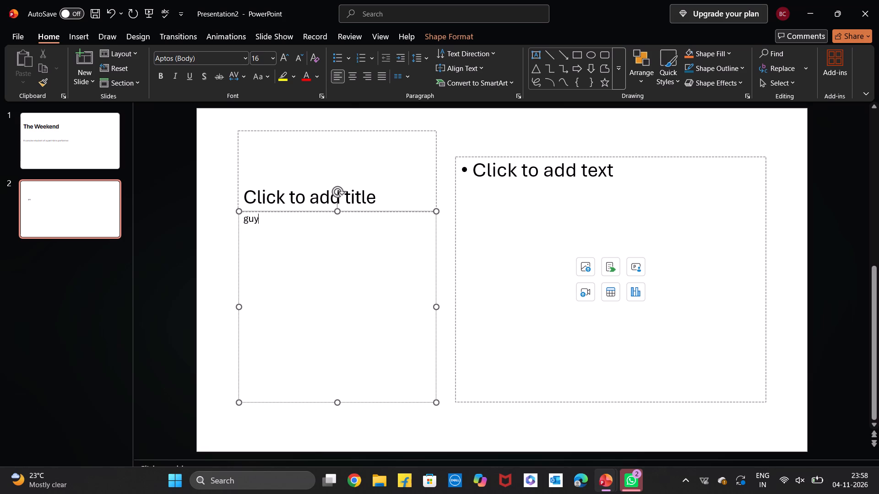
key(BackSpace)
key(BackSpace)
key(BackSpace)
Enter "The Weekend" as the second slide's title.
click(294, 161)
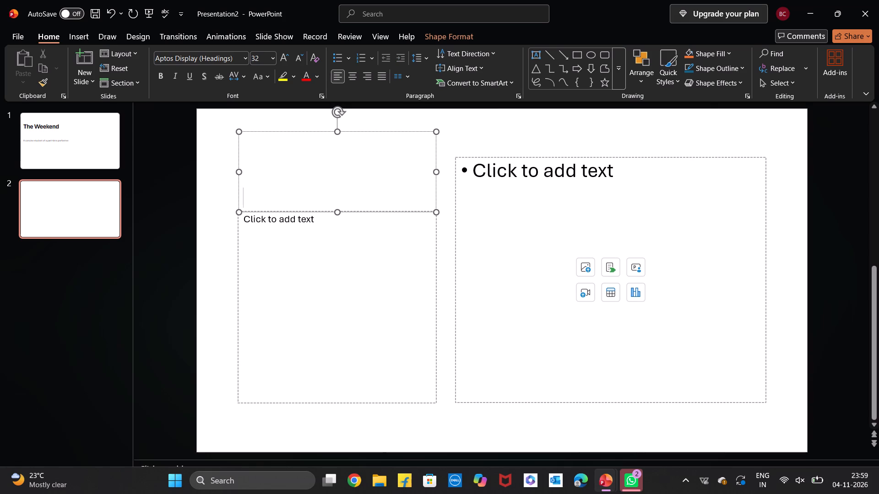
key(shift+t)
text(he)
key(space)
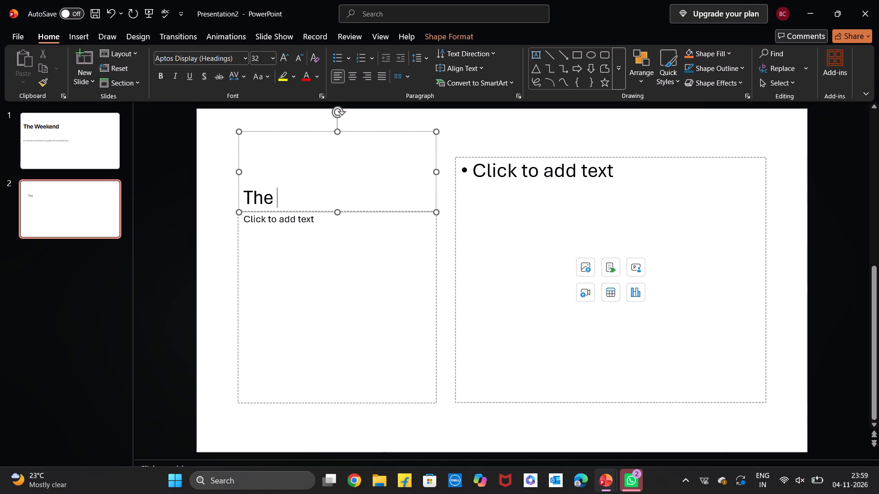
text(WE)
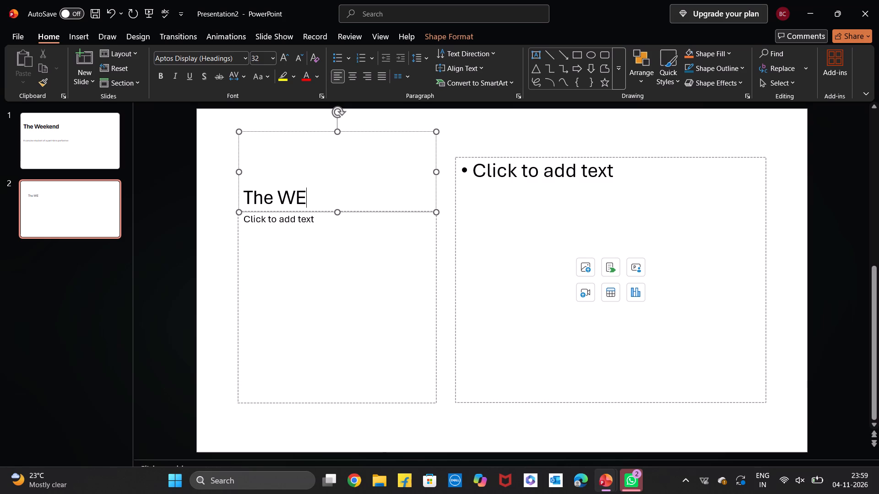
key(BackSpace)
text(ee)
text(kend)
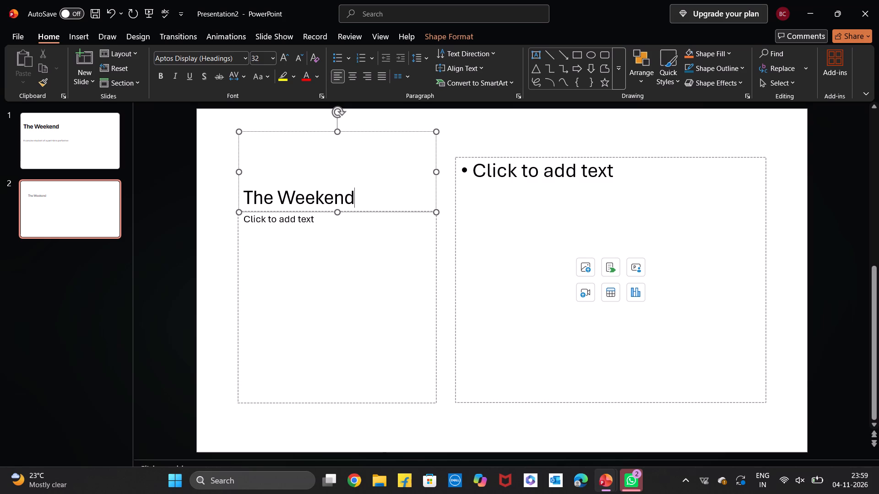
key(space)
click(256, 155)
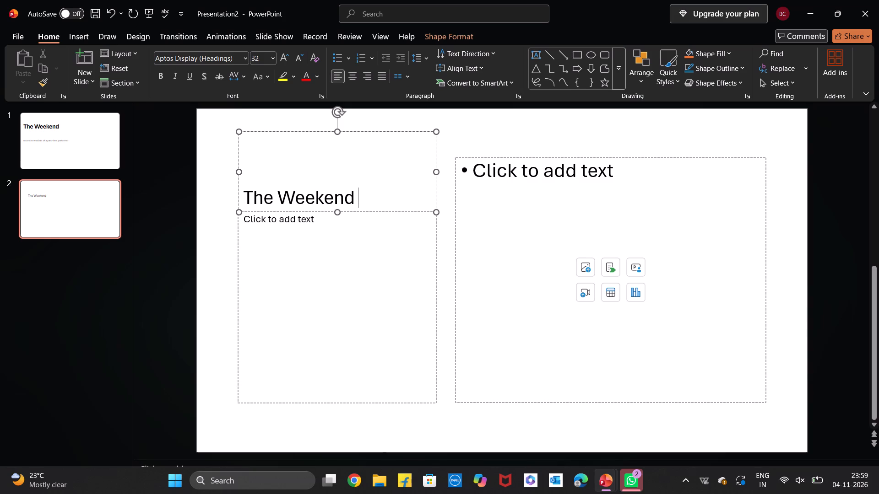
click(256, 155)
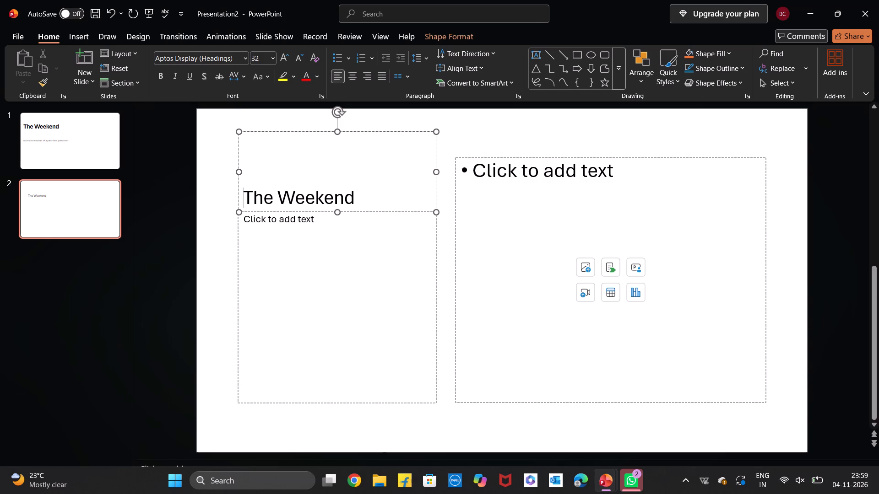
Add "(Abel makkonen Tesfaye)" on a new line below "The Weekend" in the second slide's title.
click(358, 203)
key(backslash)
key(Return)
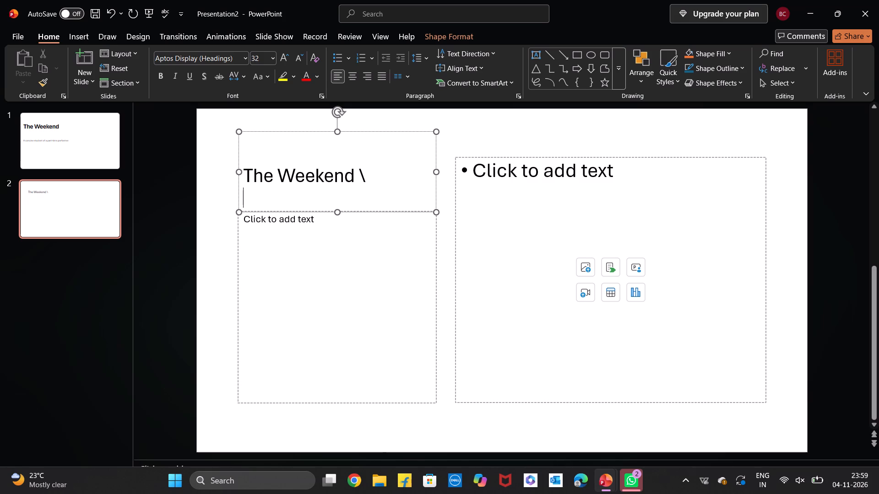
click(376, 180)
key(BackSpace)
click(256, 195)
key(shift+parenleft)
key(shift+a)
text(bee)
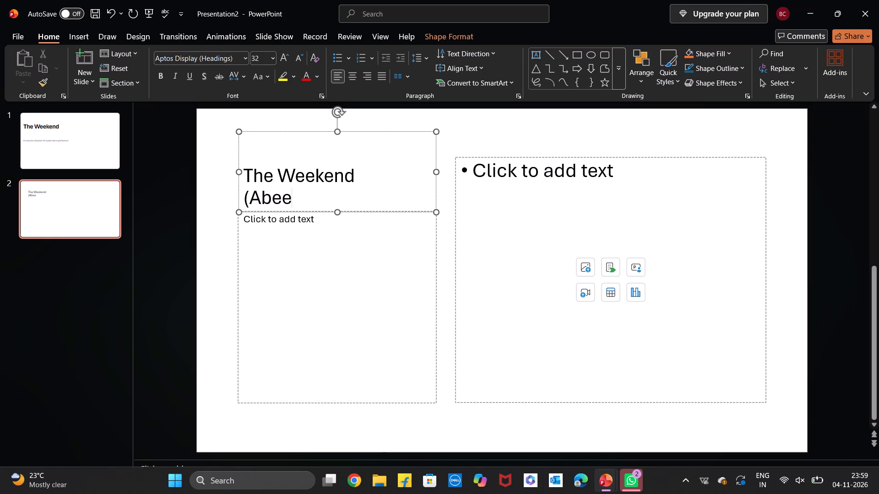
key(BackSpace)
key(l)
key(space)
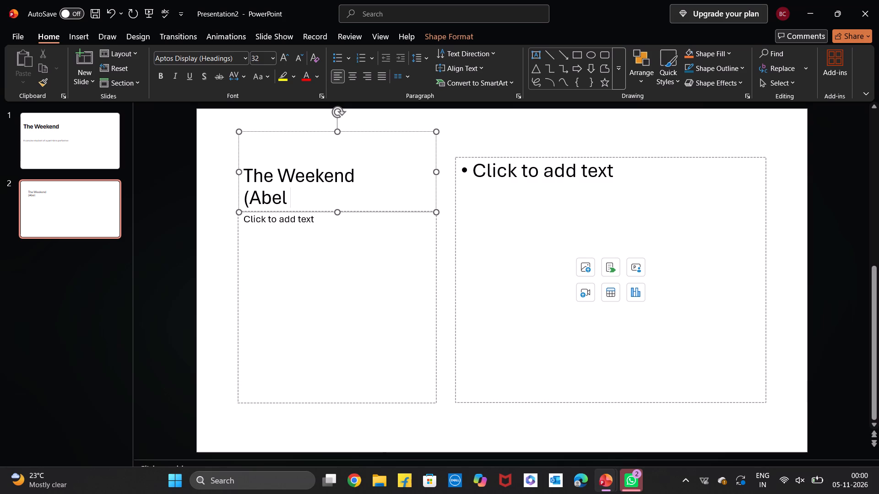
text(ma)
text(kka)
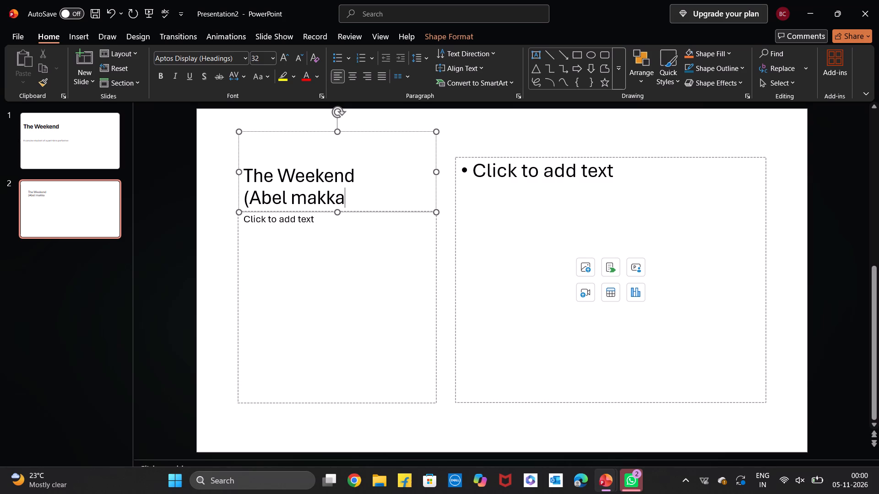
key(BackSpace)
key(o)
text(nen)
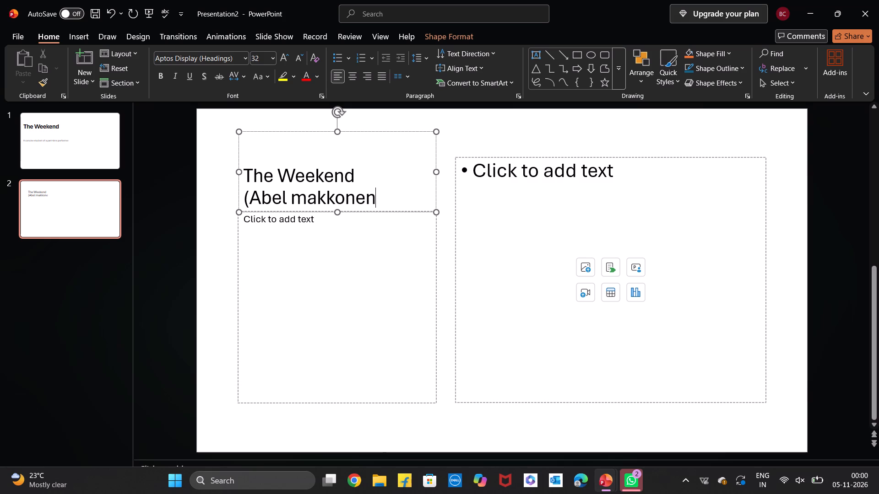
key(space)
key(t)
key(e)
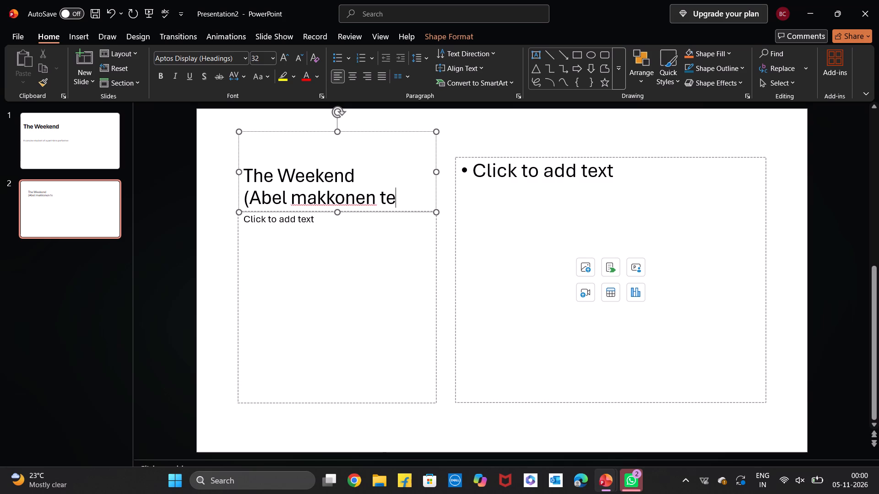
key(s)
key(f)
text(ay)
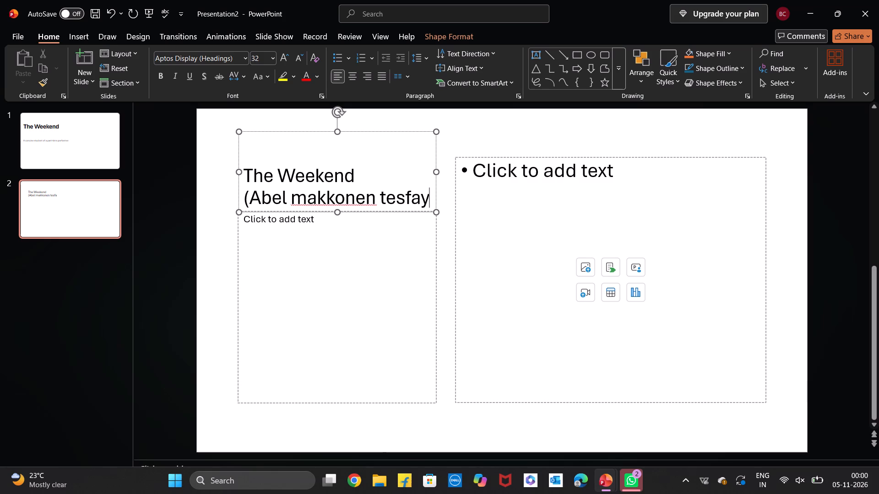
key(e)
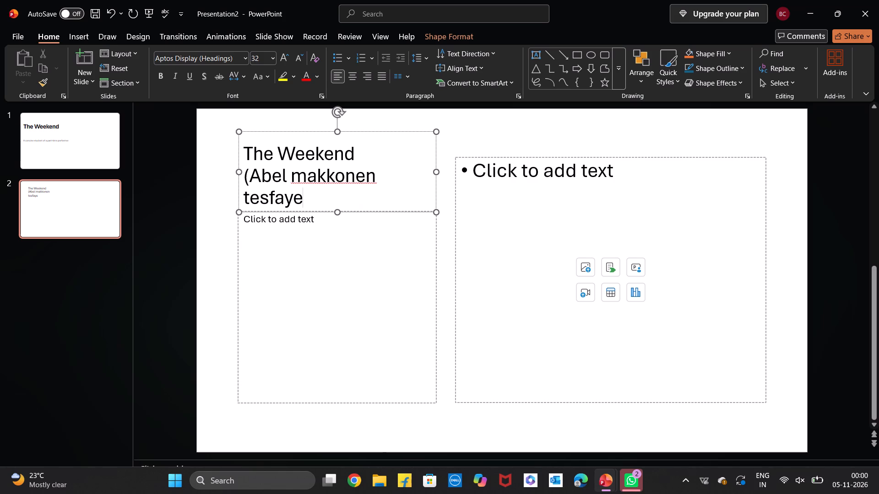
key(shift+parenright)
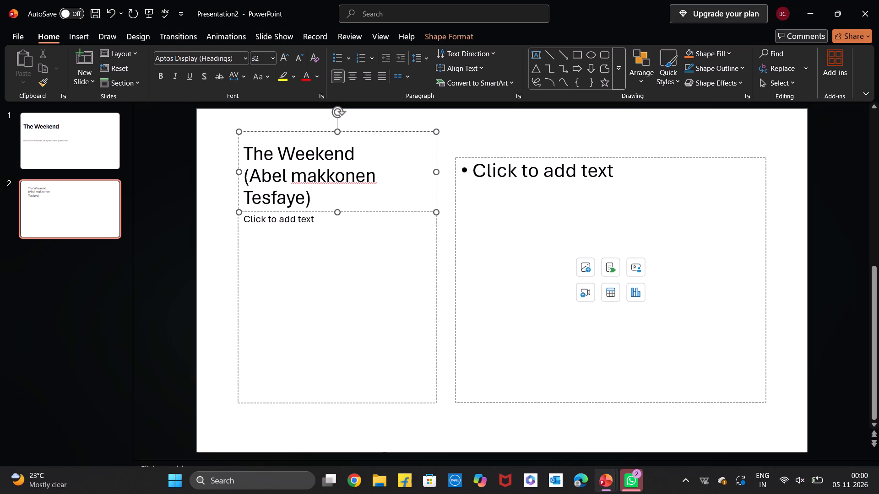
Set the font size of "(Abel makkonen Tesfaye)" in the second slide's title to 24.
drag(244, 174, 295, 203)
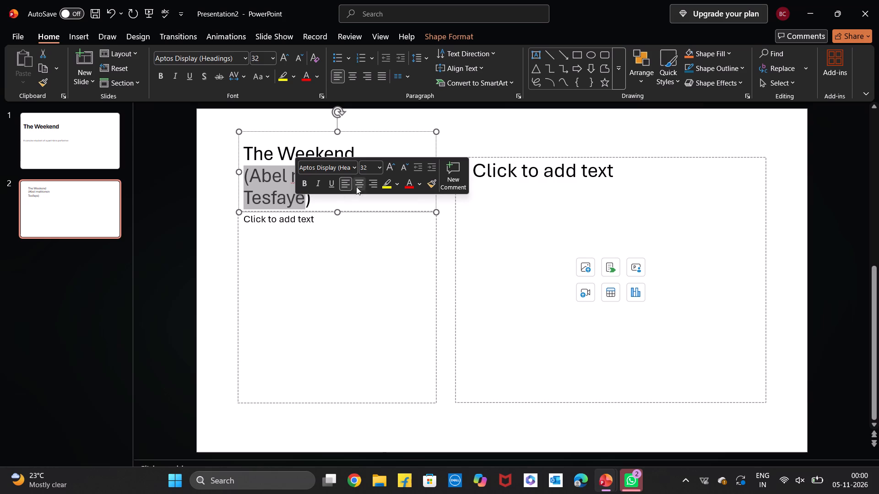
click(255, 172)
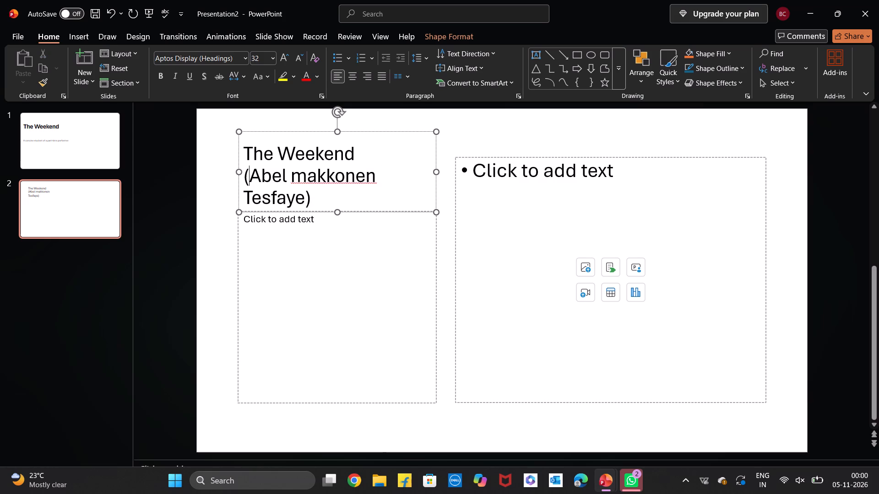
click(245, 173)
drag(245, 173, 339, 200)
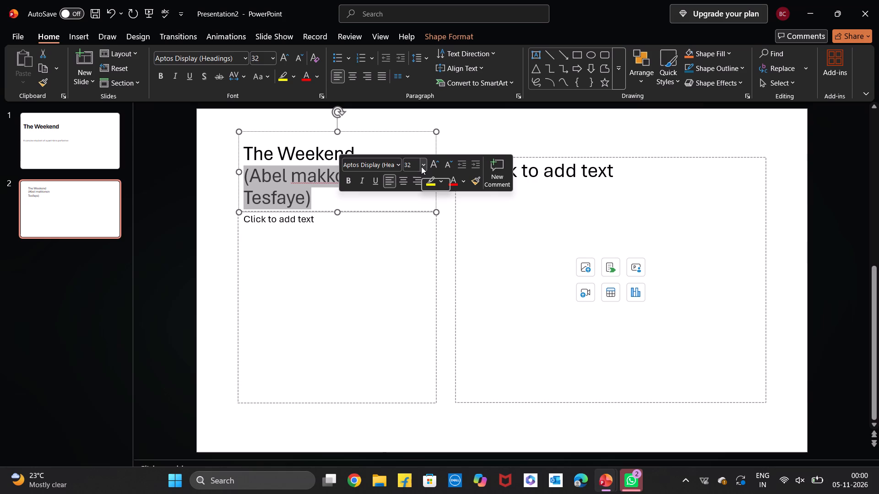
click(421, 166)
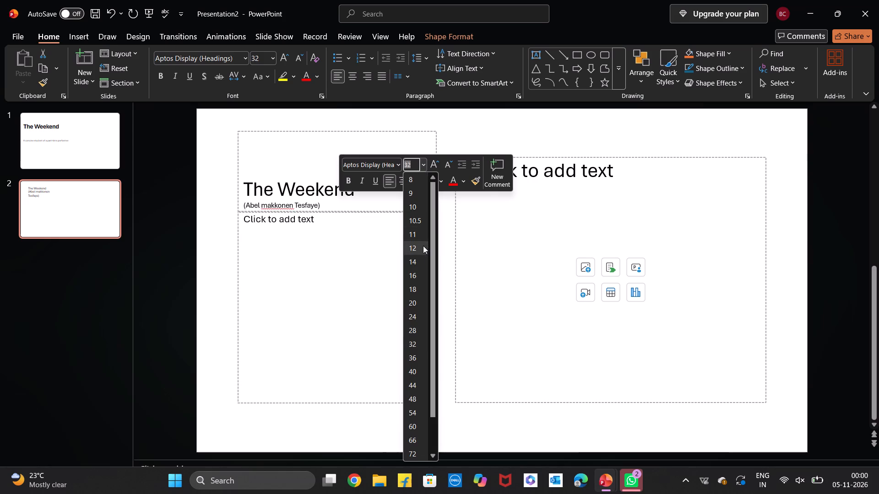
click(422, 318)
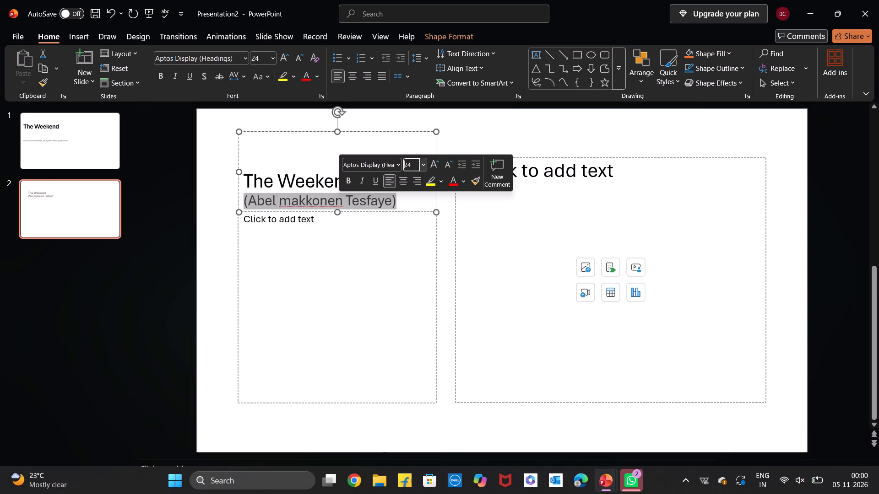
Enter "Full name:" in the caption placeholder below the second slide's title.
click(316, 268)
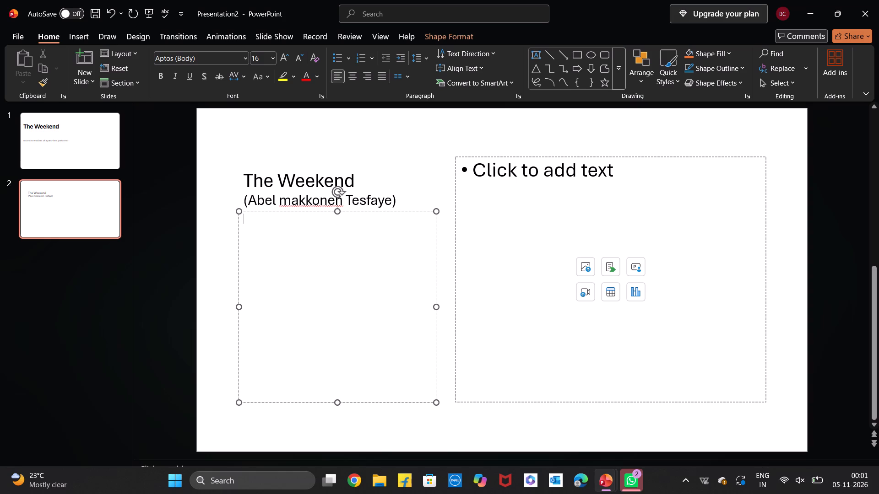
text(Fu)
text(ll)
key(space)
text(name)
key(shift+colon)
Set the font size of the caption's "Full name:" text to 20.
drag(244, 220, 311, 221)
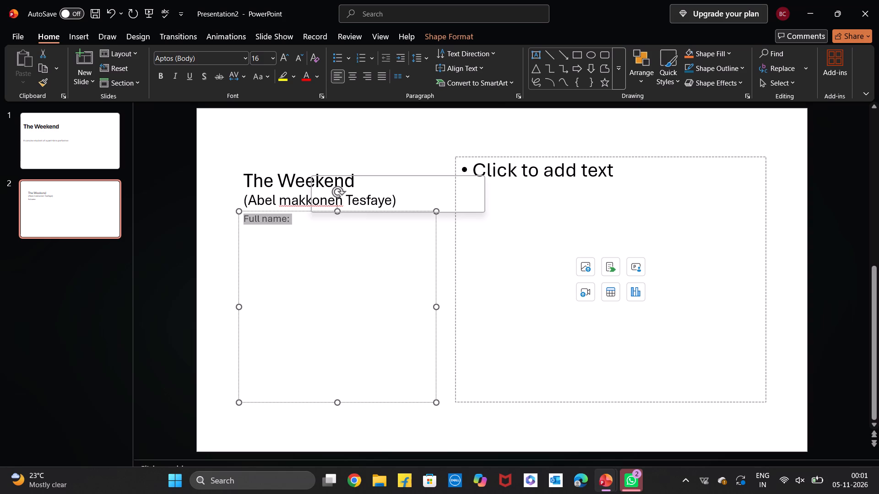
click(395, 184)
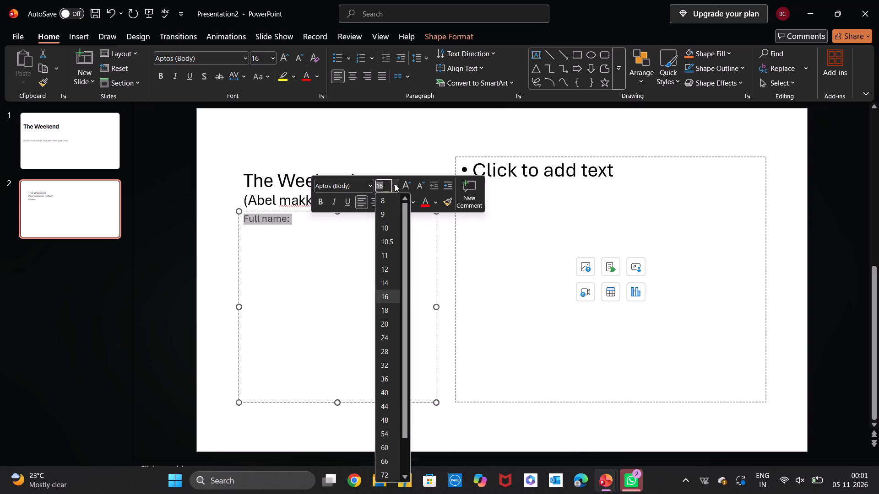
click(389, 319)
Complete the caption's full-name line with "Abel makkonen Tesfaye" after "Full name:" and start a new line below it.
click(388, 265)
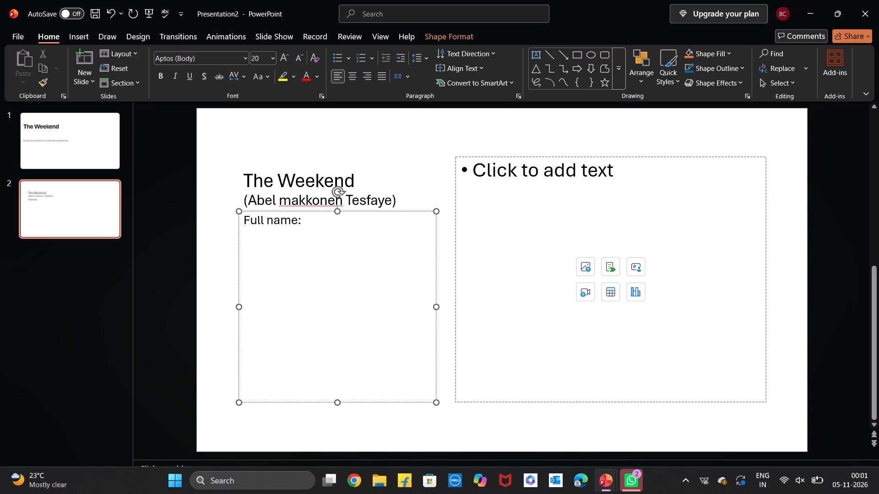
key(space)
key(a)
key(BackSpace)
key(shift+a)
key(b)
key(e)
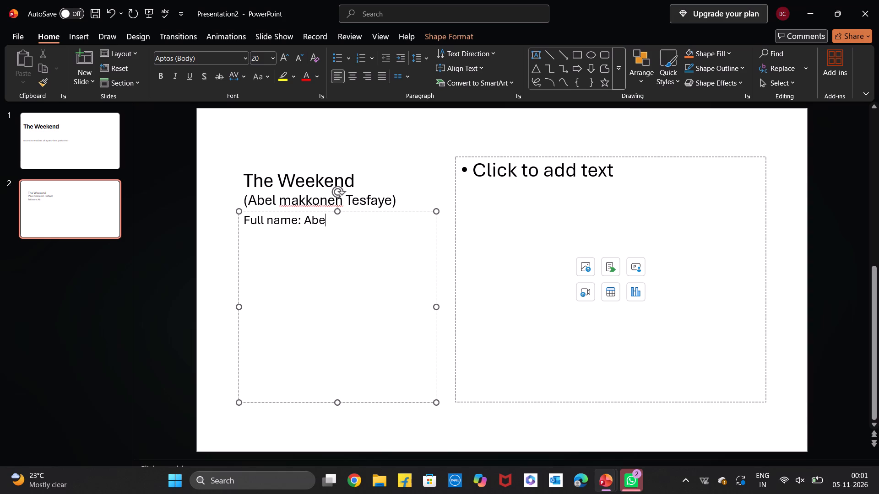
key(l)
key(space)
text(m)
text(akko)
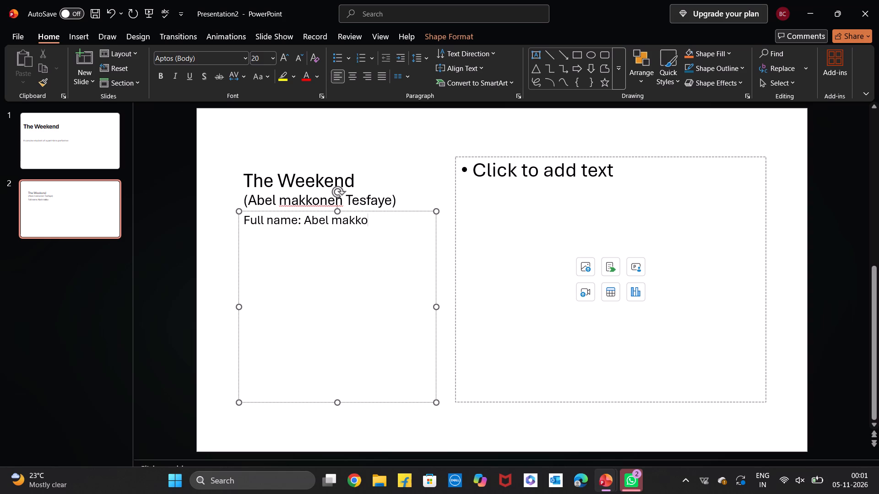
text(nen)
key(space)
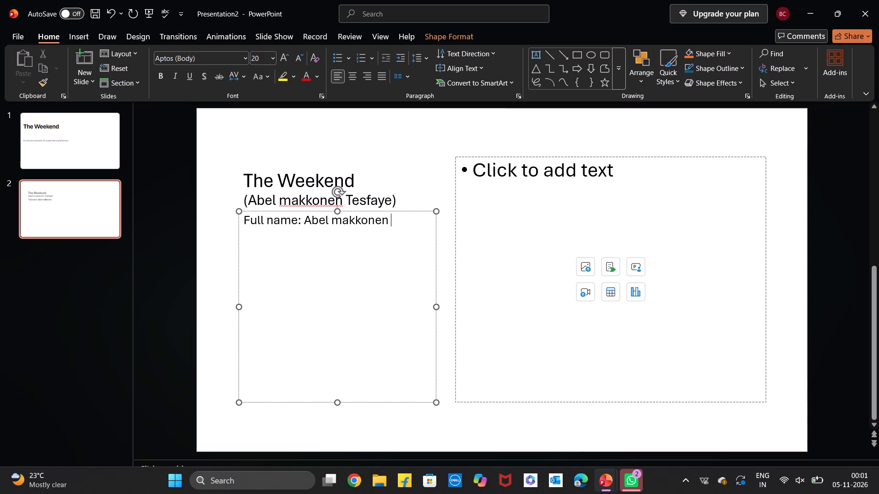
key(t)
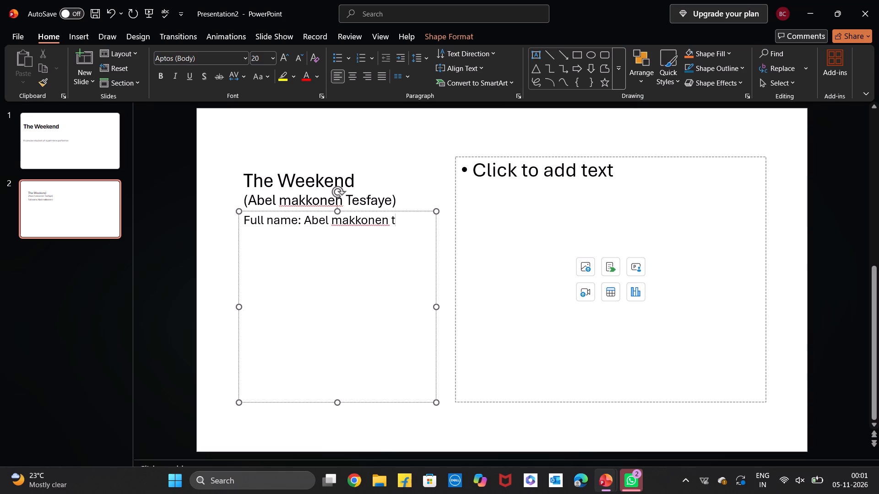
key(s)
key(BackSpace)
text(es)
key(f)
text(aye)
key(Return)
key(backslash)
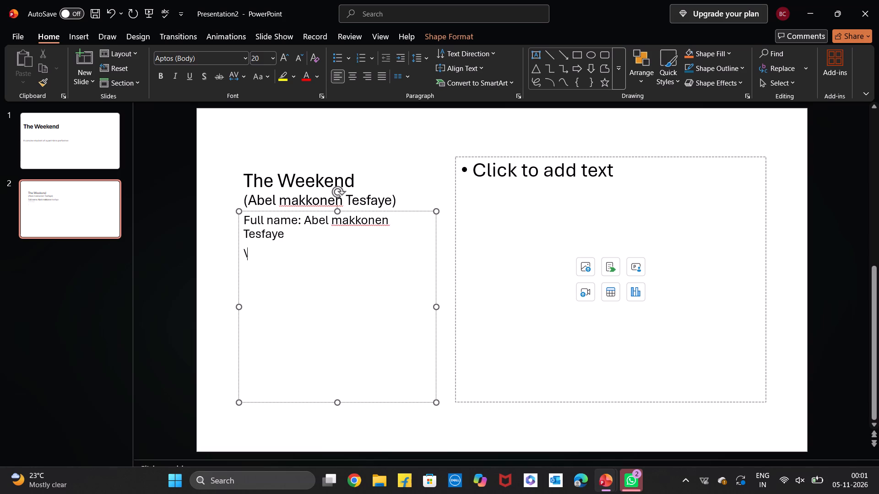
key(BackSpace)
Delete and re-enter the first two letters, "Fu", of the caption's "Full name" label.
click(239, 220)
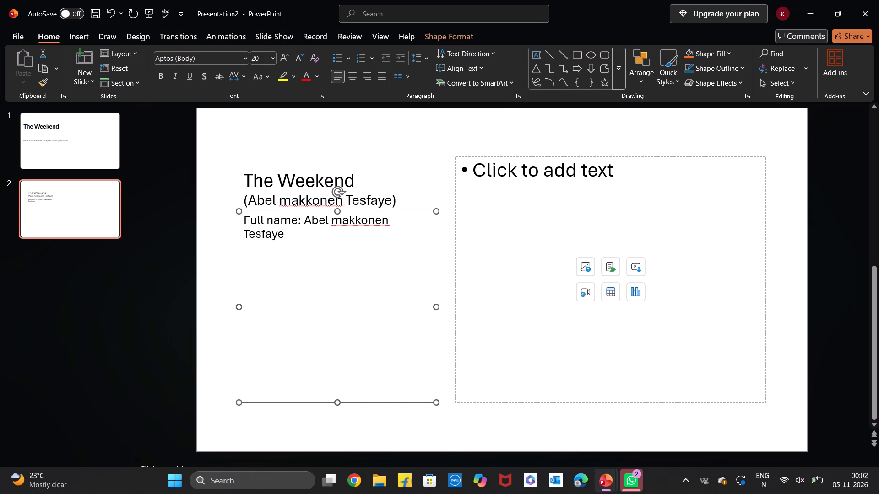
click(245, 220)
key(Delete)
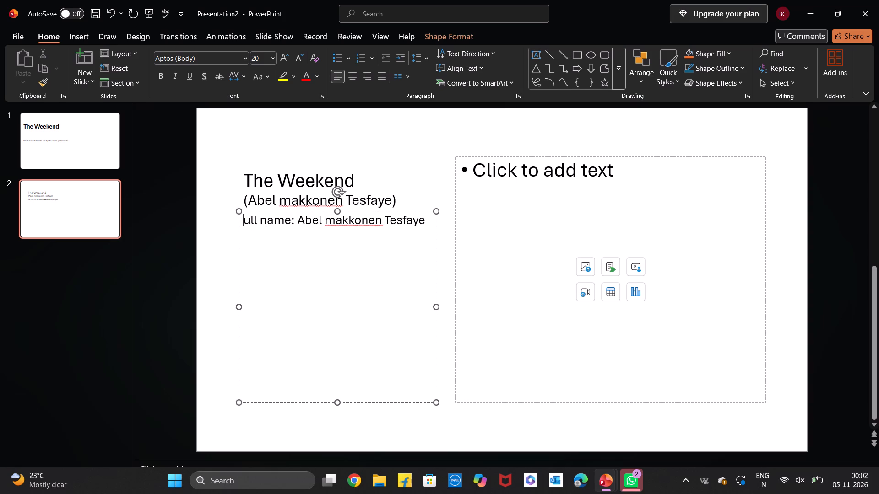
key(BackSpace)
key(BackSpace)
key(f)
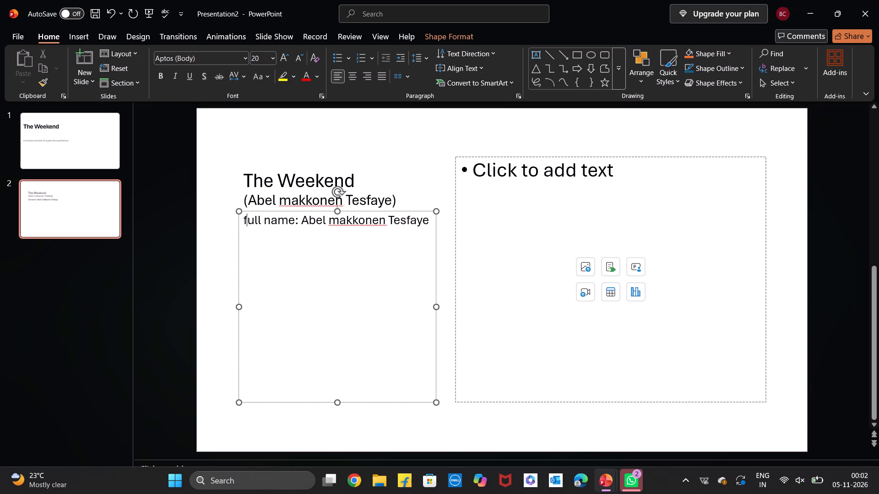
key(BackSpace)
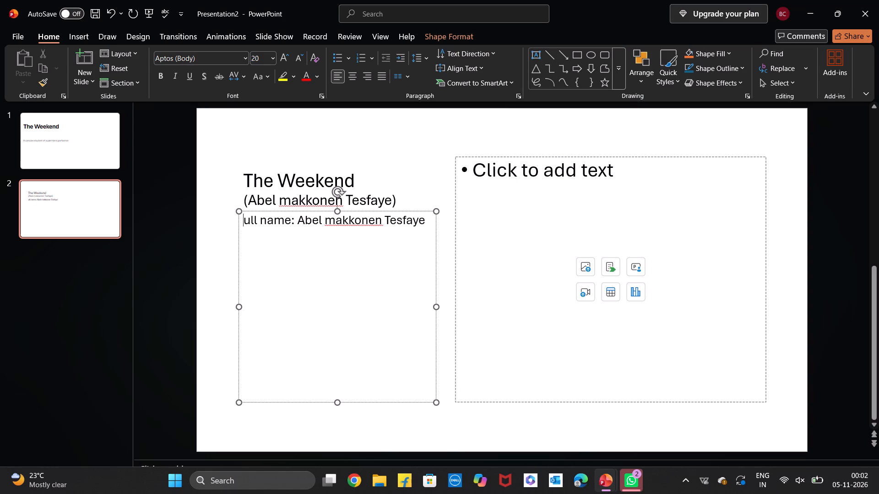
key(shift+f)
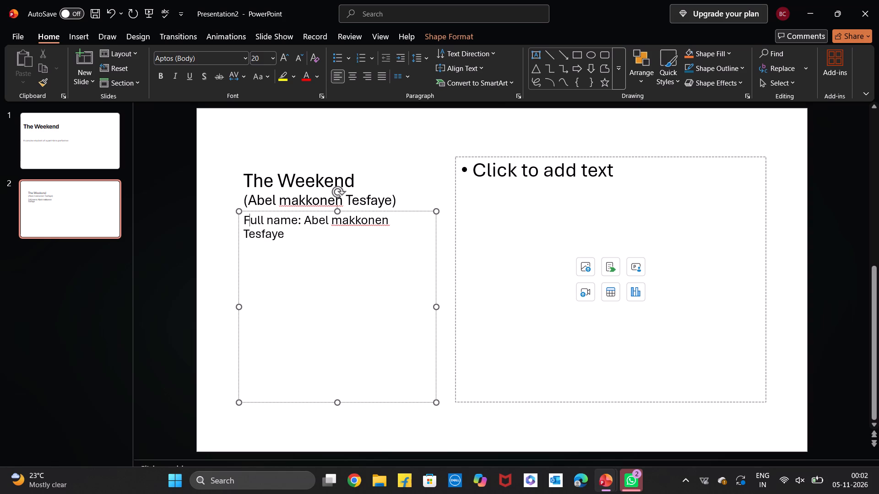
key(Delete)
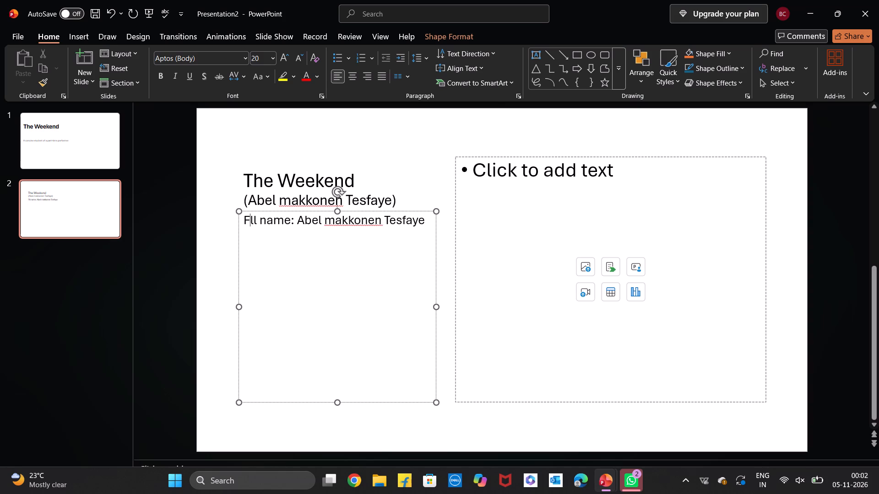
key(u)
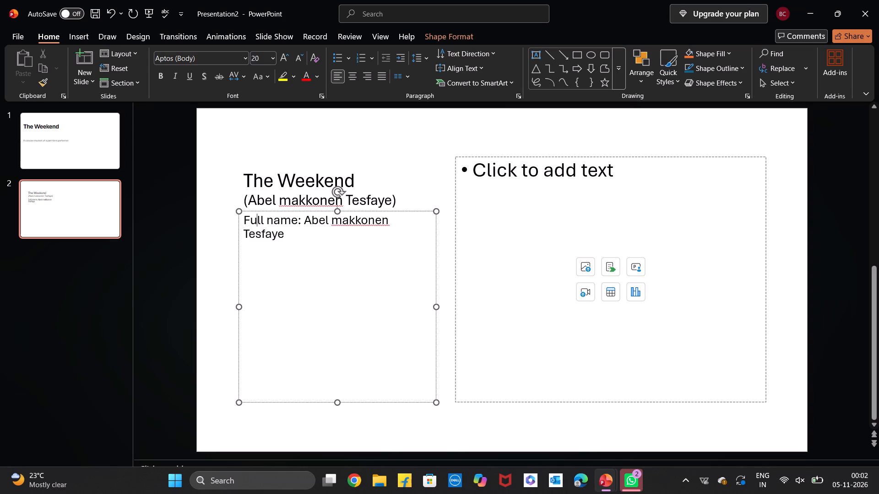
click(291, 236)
Add the line "Stage name: The weekend" below the full-name line in the second slide's caption.
key(Return)
key(backslash)
key(BackSpace)
text(Sta)
text(ge na)
text(me)
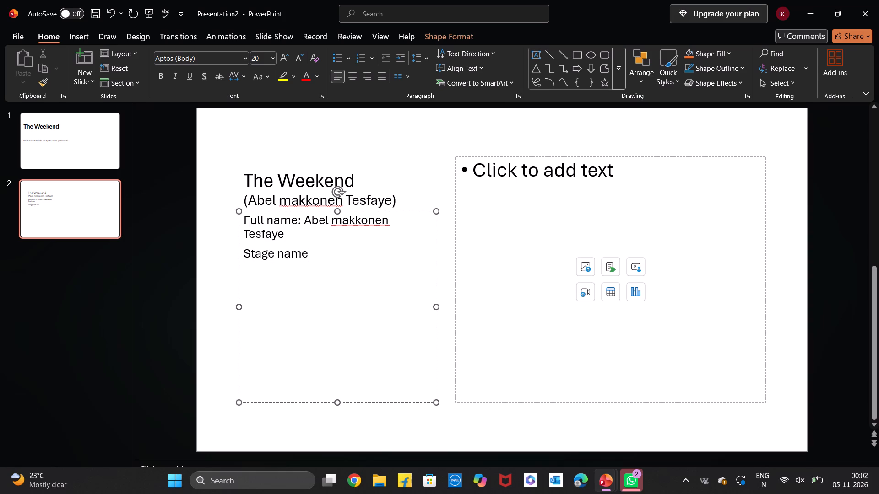
key(semicolon)
key(BackSpace)
key(shift+colon)
key(space)
text(The)
key(space)
text(wee)
text(kend)
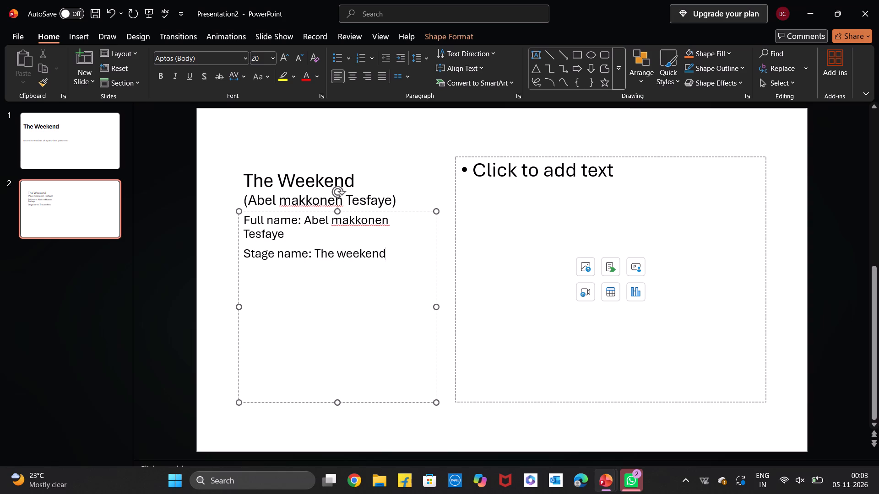
Add the label "Date of birth:" followed by a space on a new caption line below the stage name.
key(Return)
key(backslash)
key(BackSpace)
key(shift+d)
text(ate of b)
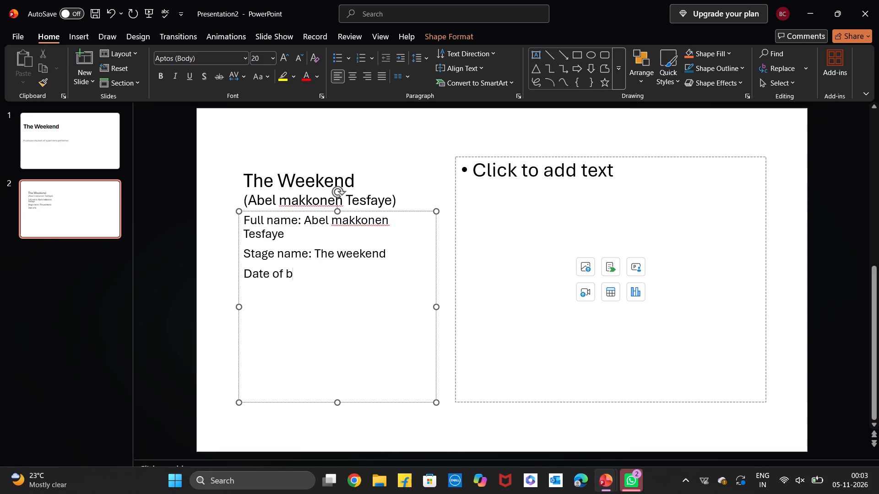
text(irt)
key(h)
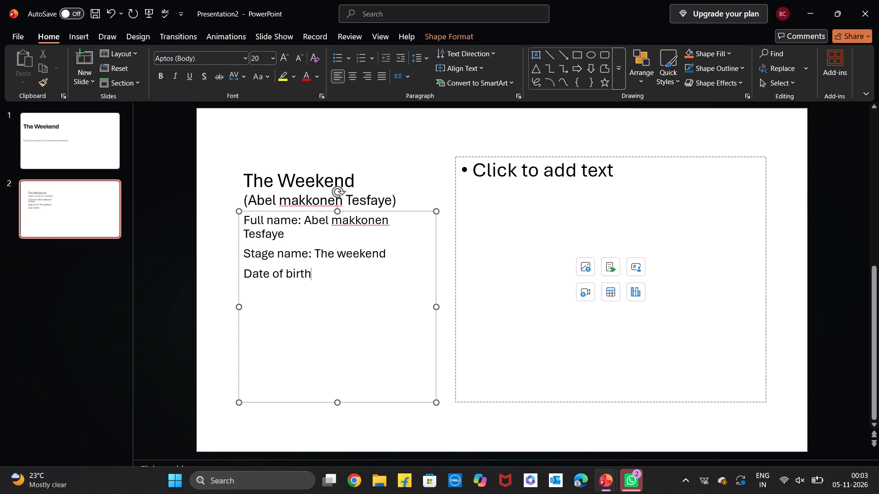
key(shift+colon)
click(291, 236)
click(322, 273)
key(space)
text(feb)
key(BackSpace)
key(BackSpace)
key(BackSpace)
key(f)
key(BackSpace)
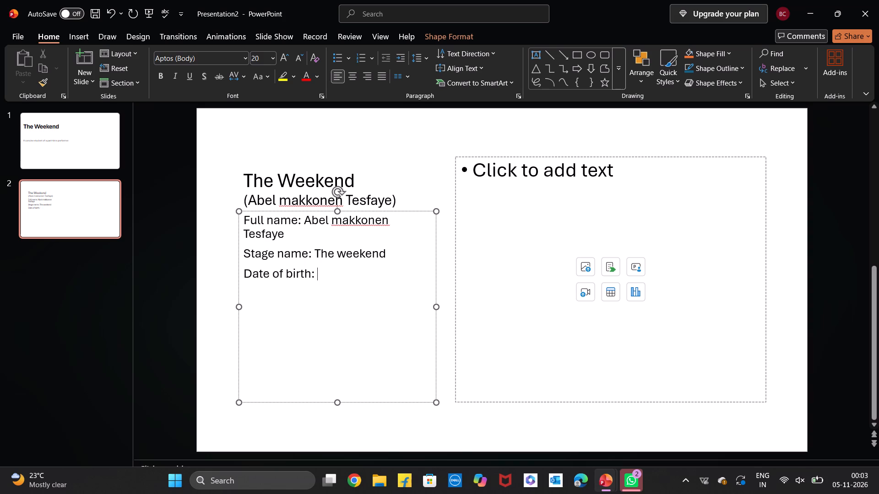
Enter the singer's date of birth after its label, as a capitalized abbreviated month, day, comma and year.
key(shift+f)
key(e)
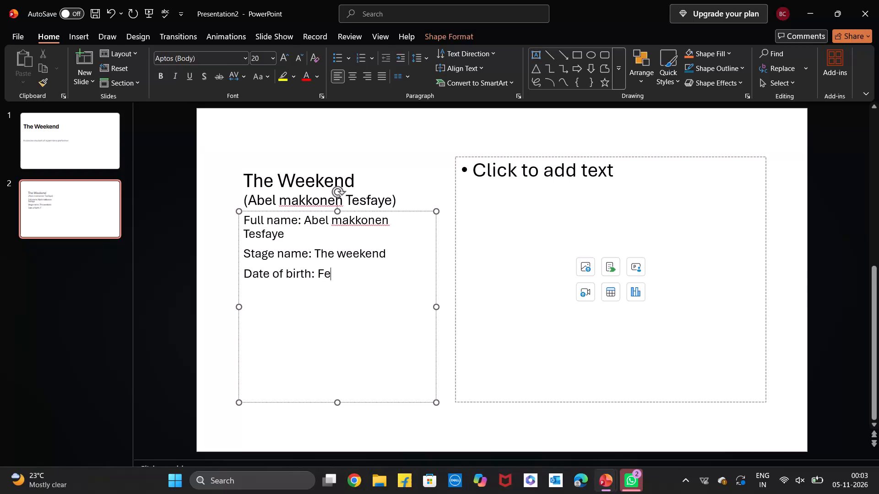
key(b)
key(space)
key(1)
key(6)
key(space)
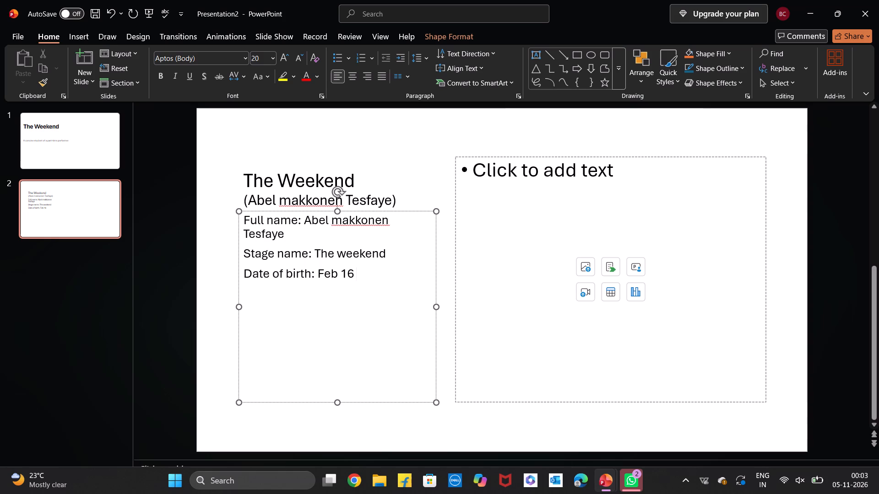
key(BackSpace)
key(comma)
key(space)
text(19)
text(90)
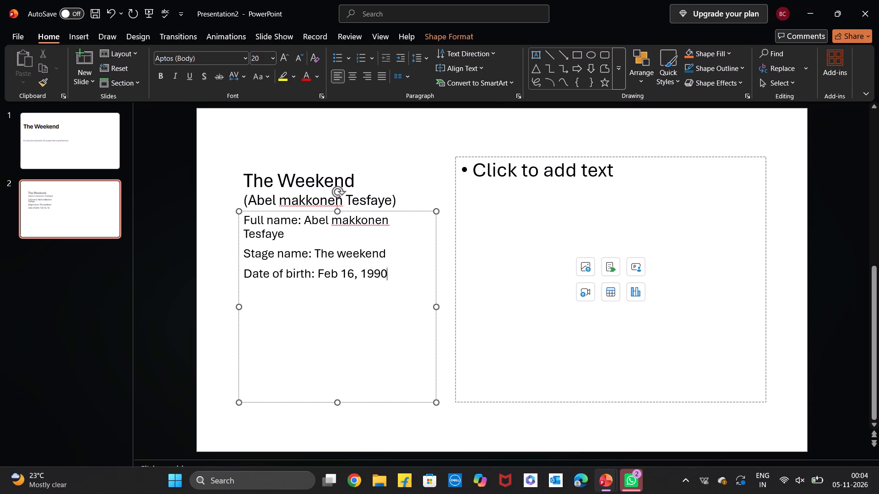
Add the label "Nationality:" followed by a space on a new caption line below the date of birth.
key(Return)
key(backslash)
key(BackSpace)
text(na)
key(BackSpace)
key(BackSpace)
key(shift+n)
key(a)
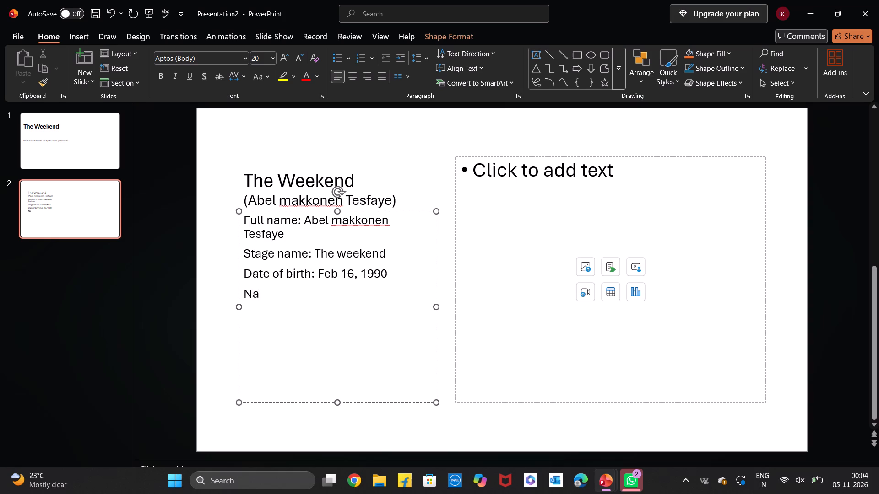
text(tio)
text(na)
text(lity)
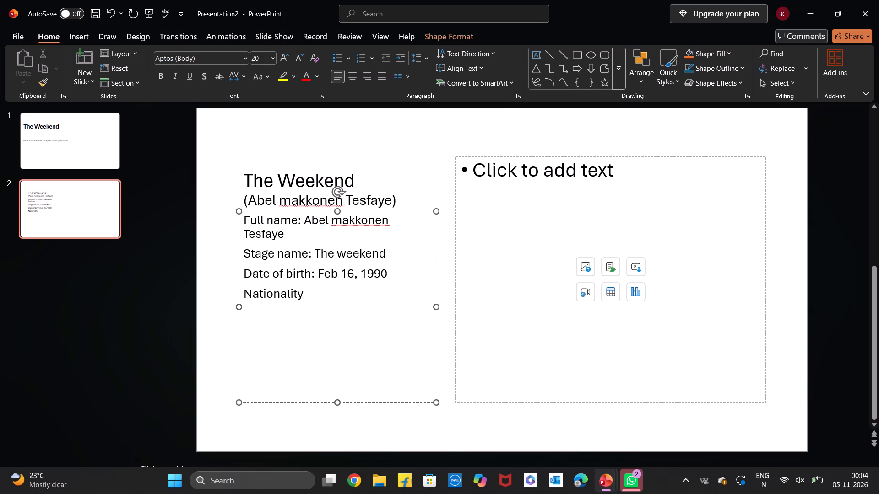
key(shift+colon)
key(space)
Enter "Canadian" after the caption's nationality label.
text(Ca)
key(n)
key(a)
text(di)
text(an)
Add the label "Profession:" on a new caption line below the nationality.
key(Return)
key(backslash)
key(BackSpace)
text(Pro)
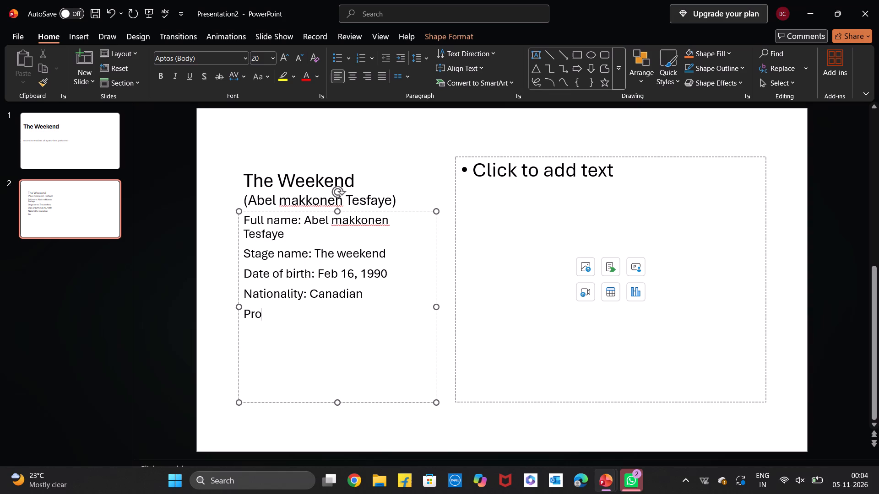
text(fessiom)
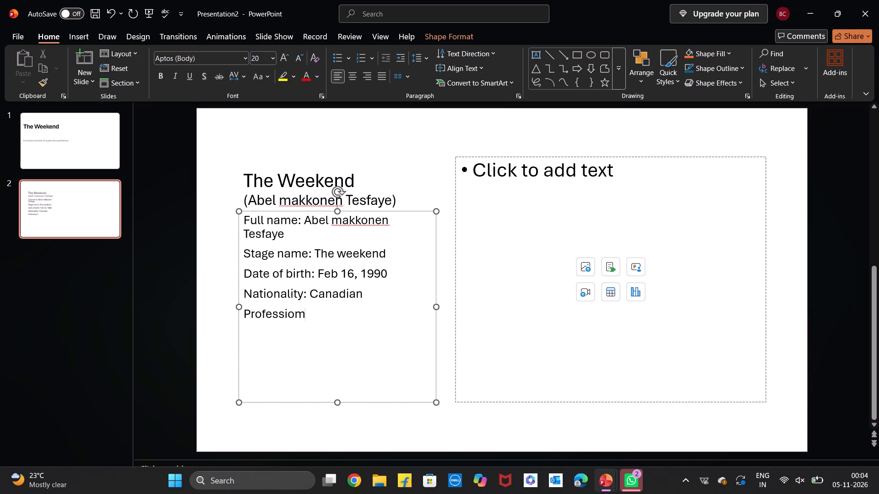
key(BackSpace)
key(n)
key(shift+colon)
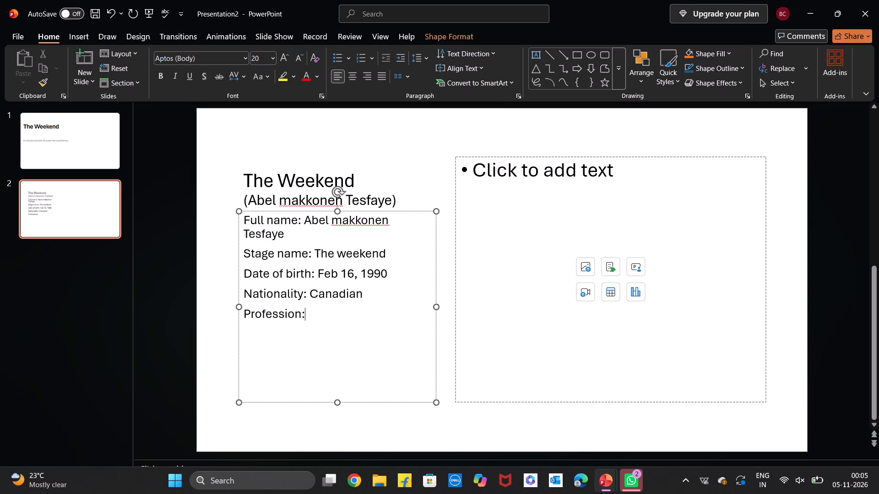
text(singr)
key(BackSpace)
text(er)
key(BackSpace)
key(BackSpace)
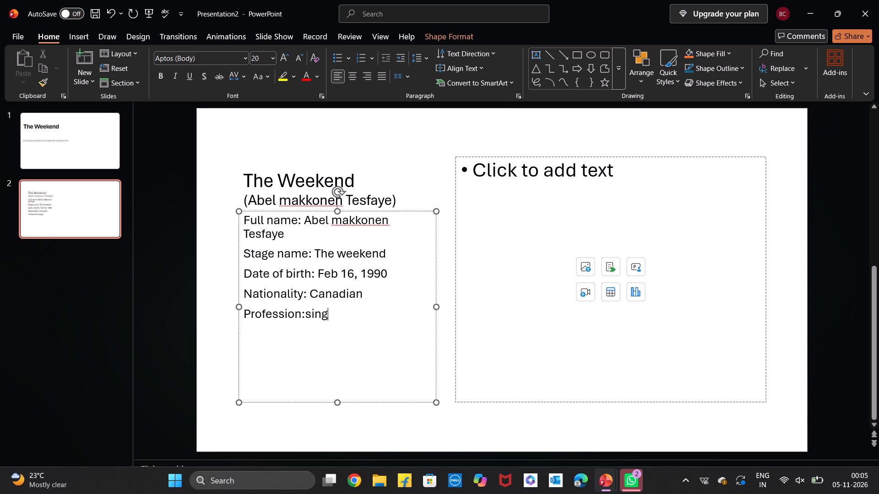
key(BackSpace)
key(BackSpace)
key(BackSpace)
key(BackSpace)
Enter "Singer,Songwriter" directly after the profession label, without spaces and with both words capitalized.
key(shift+s)
key(i)
text(nger)
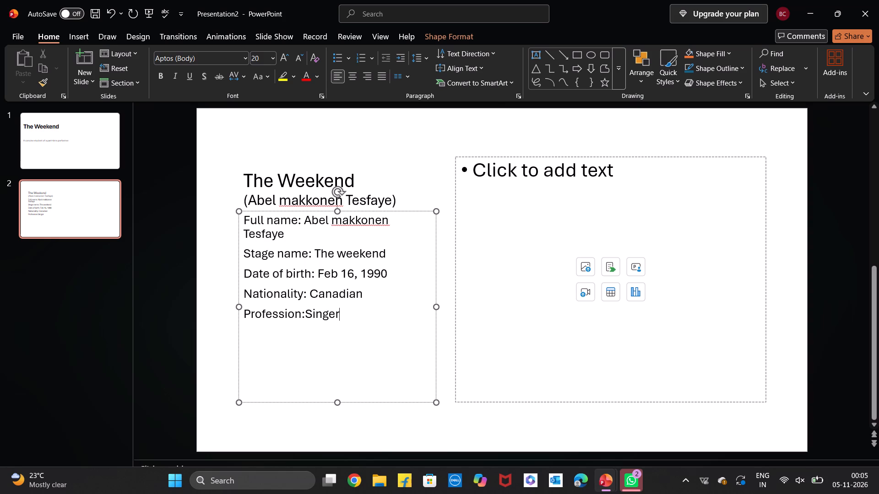
key(comma)
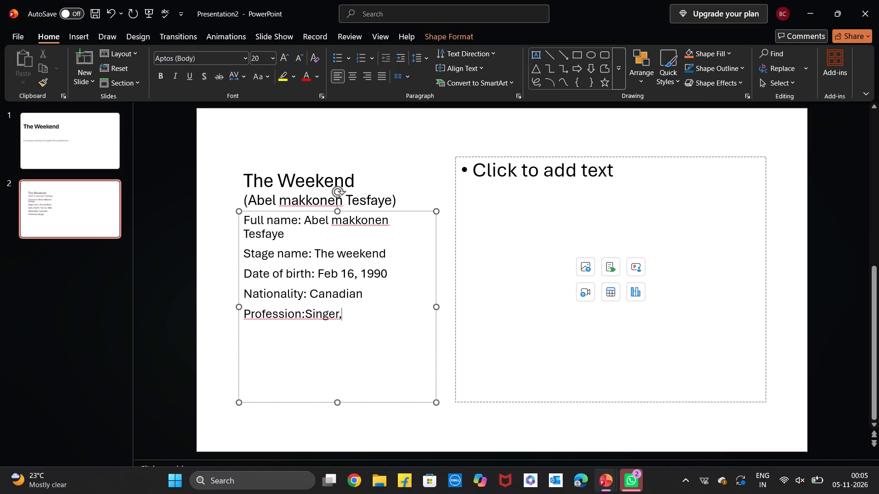
key(s)
key(BackSpace)
text(Song)
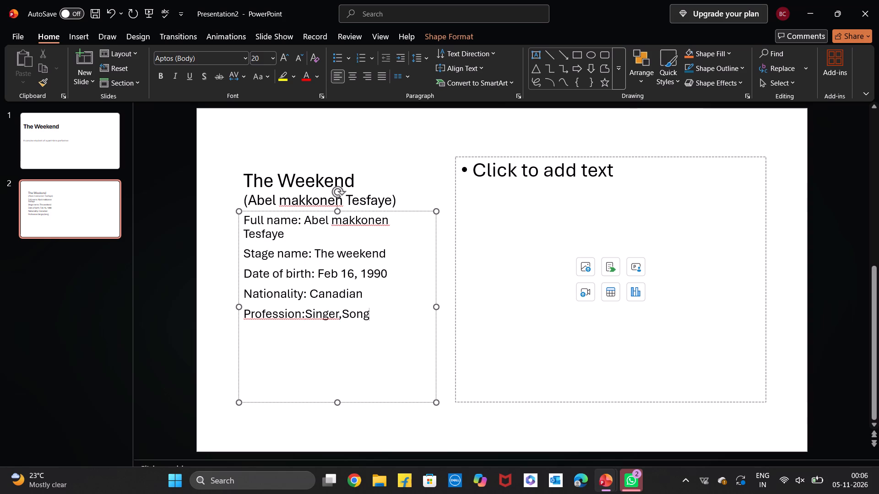
text(writer)
Extend the profession line with ",Music Producer and actor" directly after "Songwriter".
key(comma)
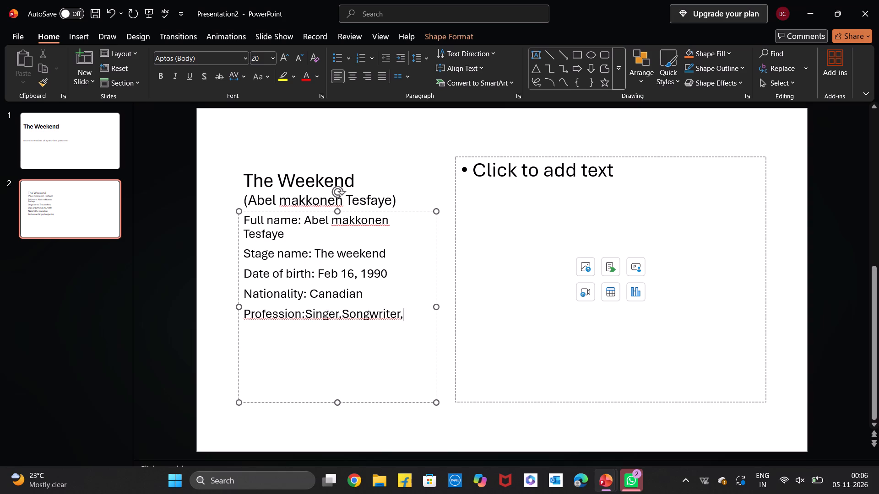
text(Mu)
text(sic)
key(space)
text(Pr)
text(ody)
key(BackSpace)
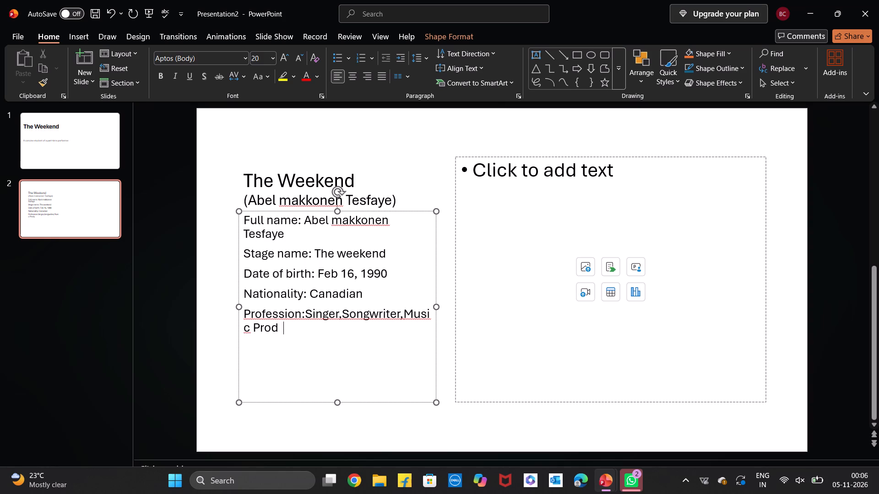
text(ucer)
key(space)
text(and actor)
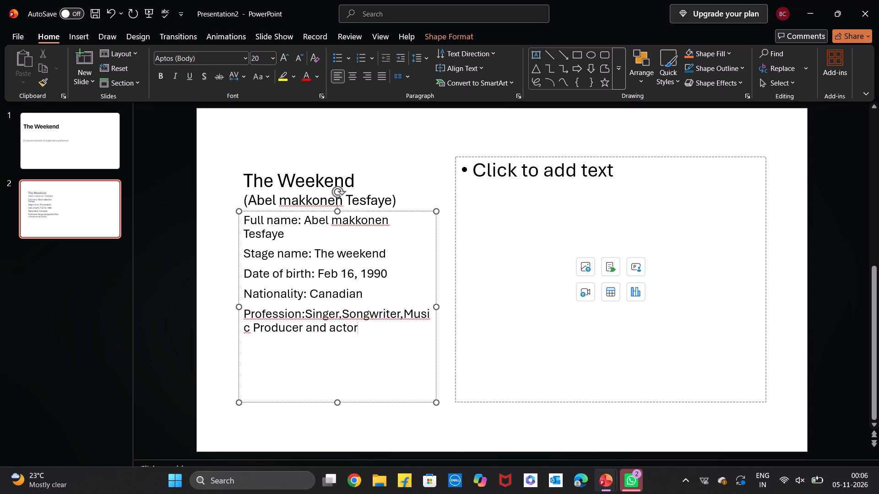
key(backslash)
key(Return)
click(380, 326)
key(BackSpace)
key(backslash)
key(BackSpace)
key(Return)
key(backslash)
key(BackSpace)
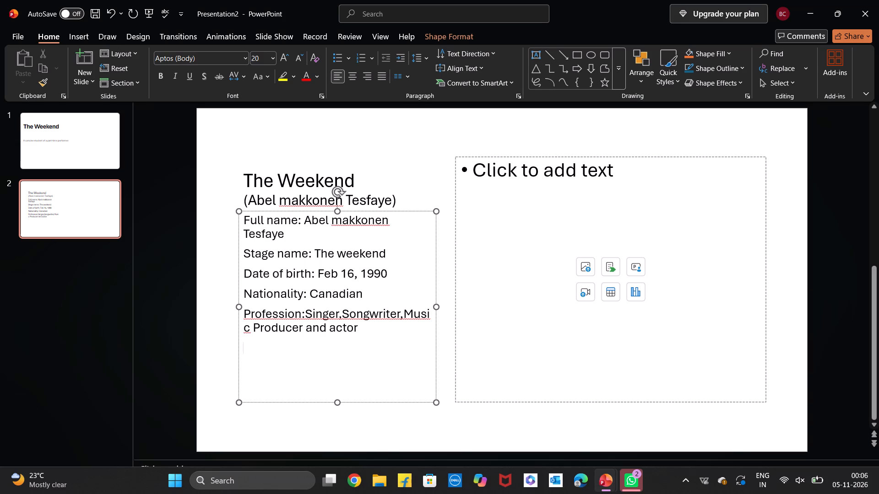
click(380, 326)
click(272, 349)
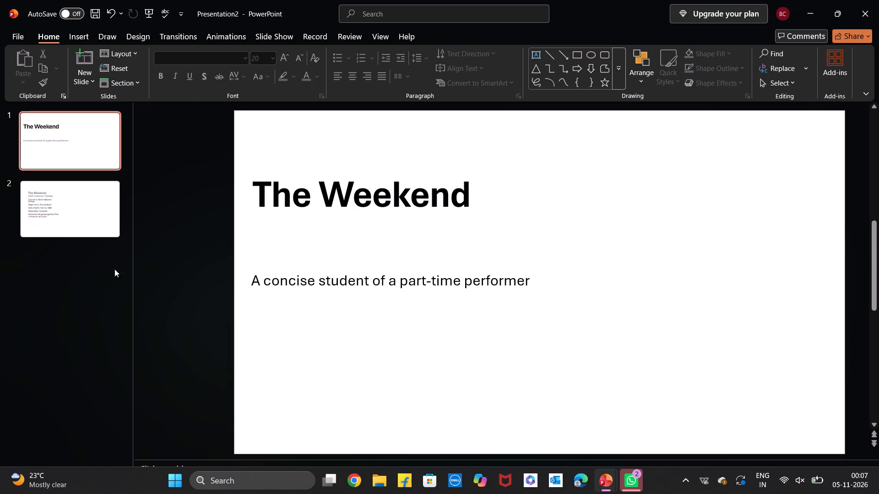
Make the "Full name" label in slide 2's caption bold, leaving its colon and the name in regular weight.
scroll(342, 269, down, 1)
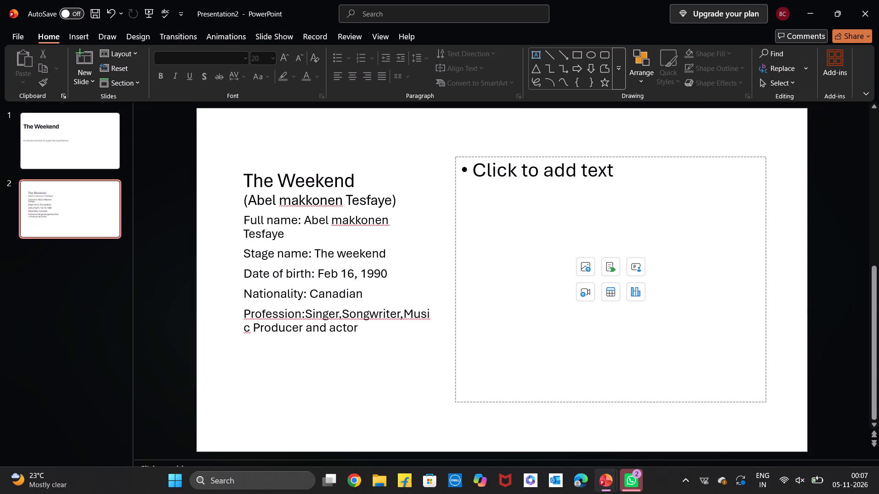
click(280, 184)
click(280, 184)
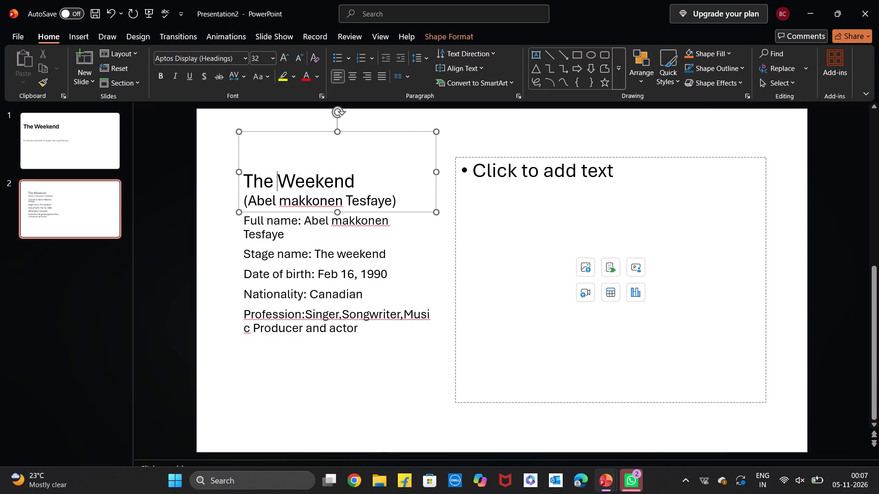
click(248, 244)
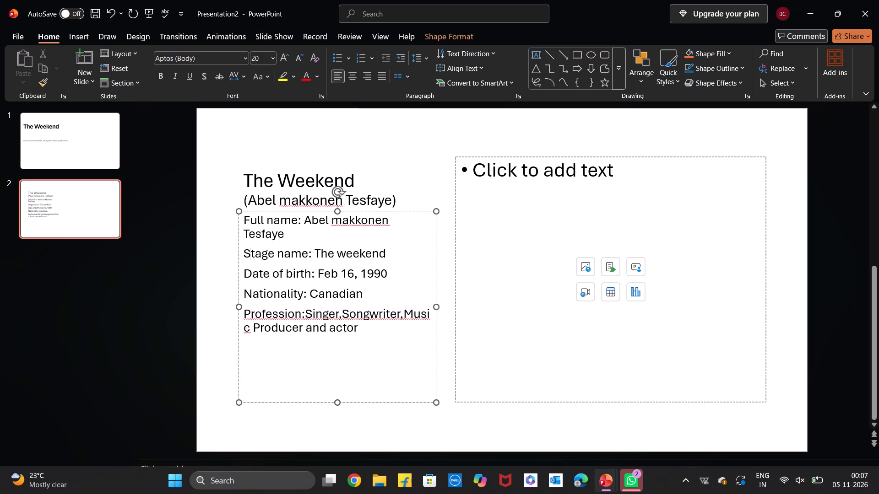
drag(242, 220, 249, 220)
drag(249, 220, 282, 220)
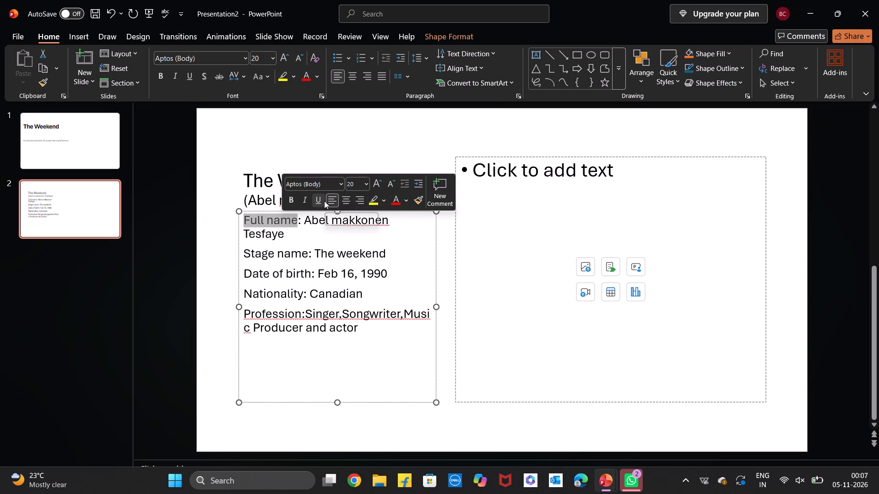
click(295, 202)
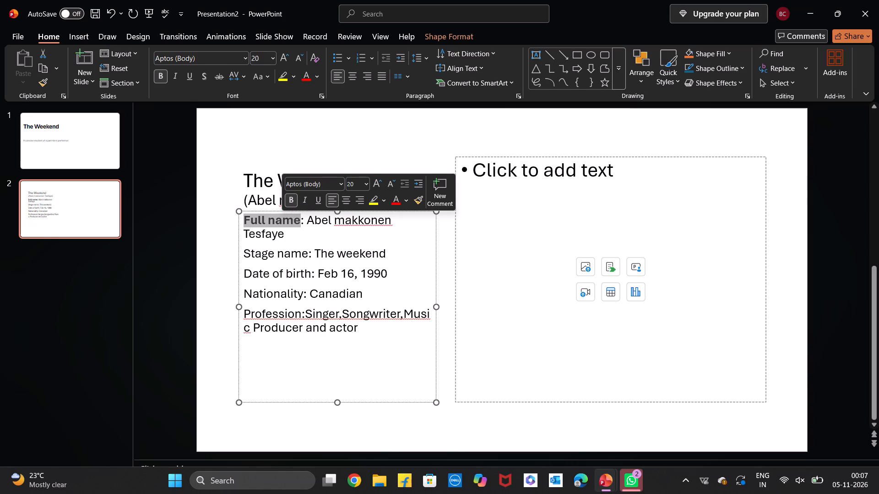
Bold the caption labels "Stage name" and "Date of birth", without their colons or values.
drag(247, 254, 277, 254)
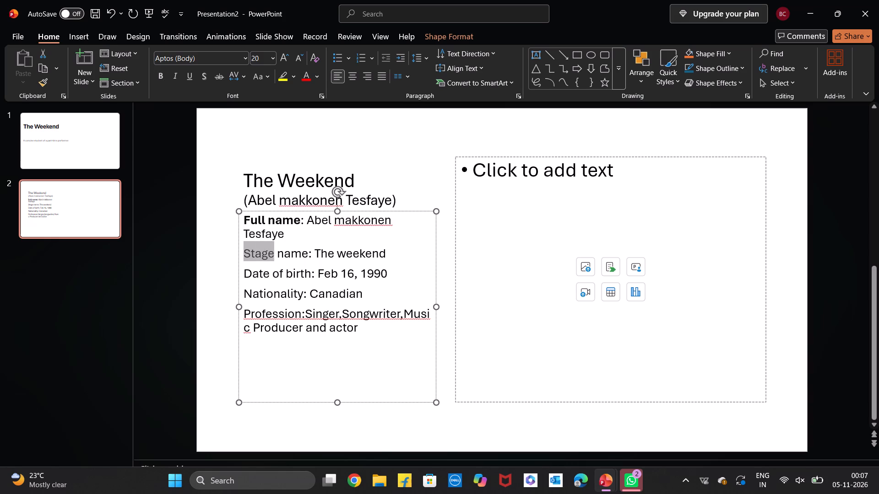
drag(277, 254, 290, 257)
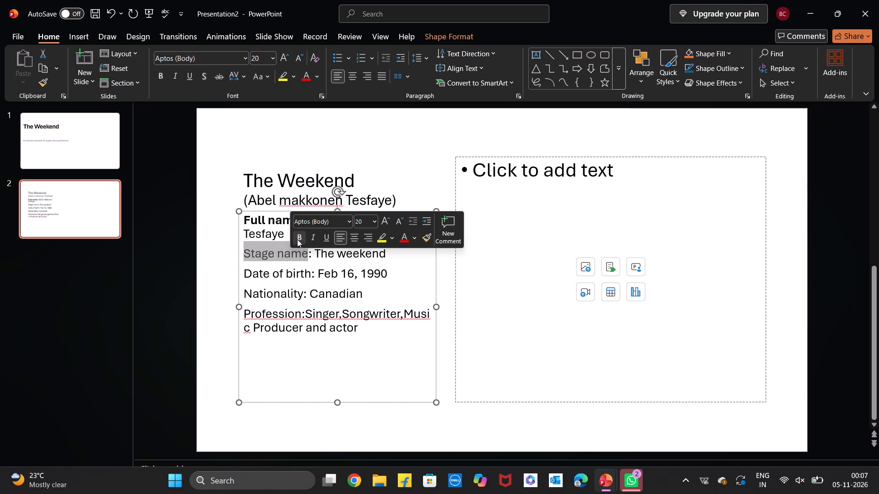
click(297, 239)
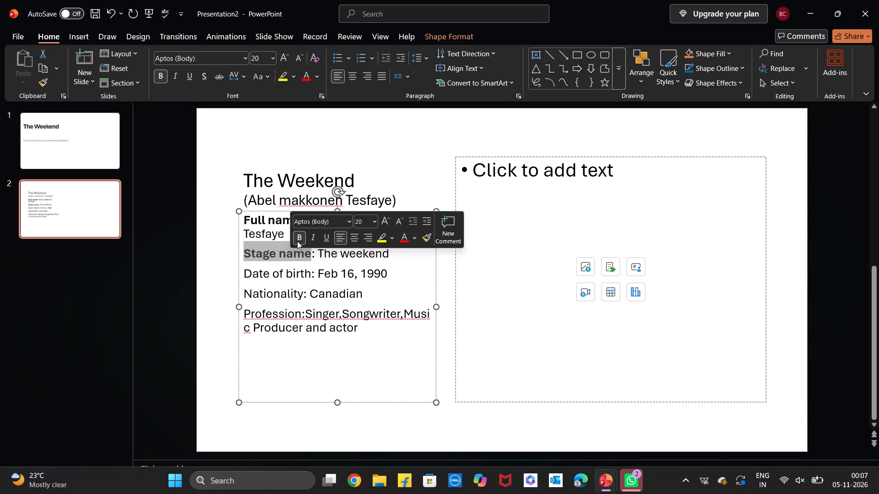
drag(243, 277, 295, 277)
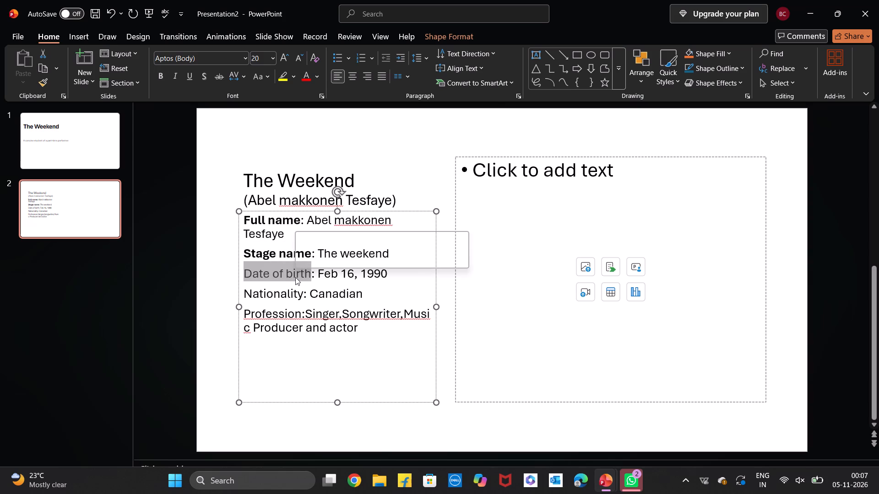
click(303, 257)
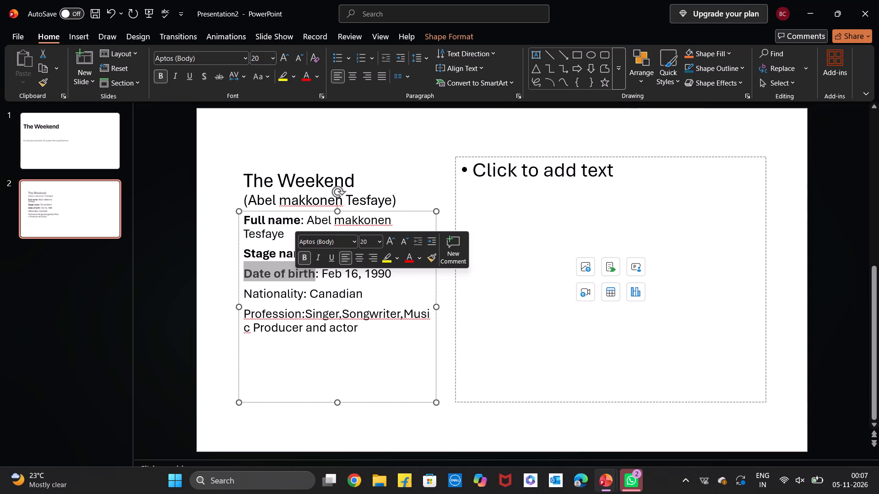
Bold the caption labels "Nationality" and "Profession", without their colons or values.
drag(245, 297, 294, 296)
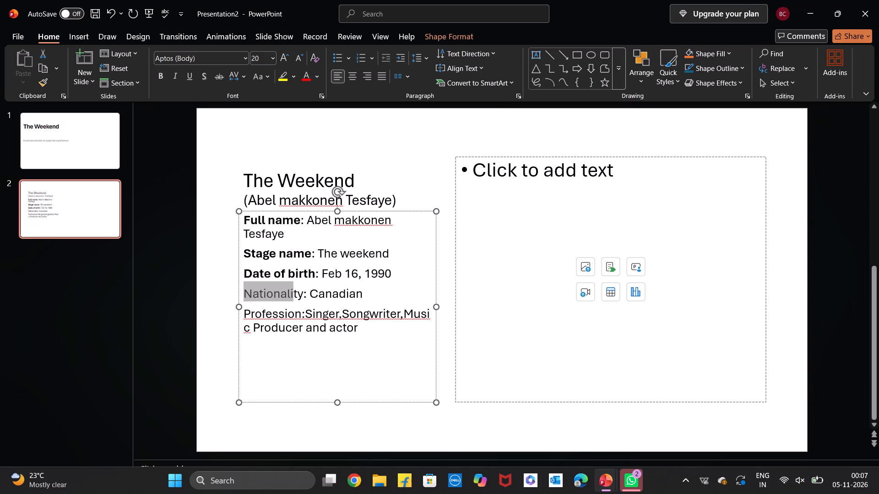
drag(294, 296, 299, 297)
drag(299, 297, 302, 297)
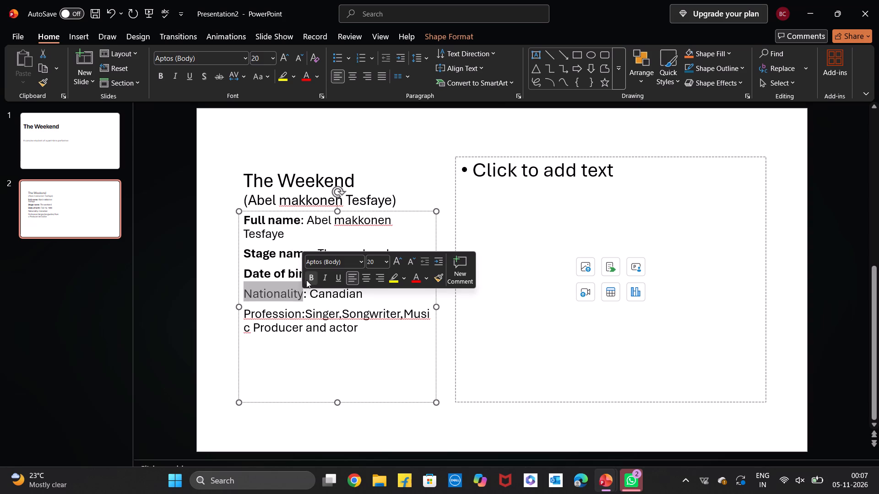
click(306, 280)
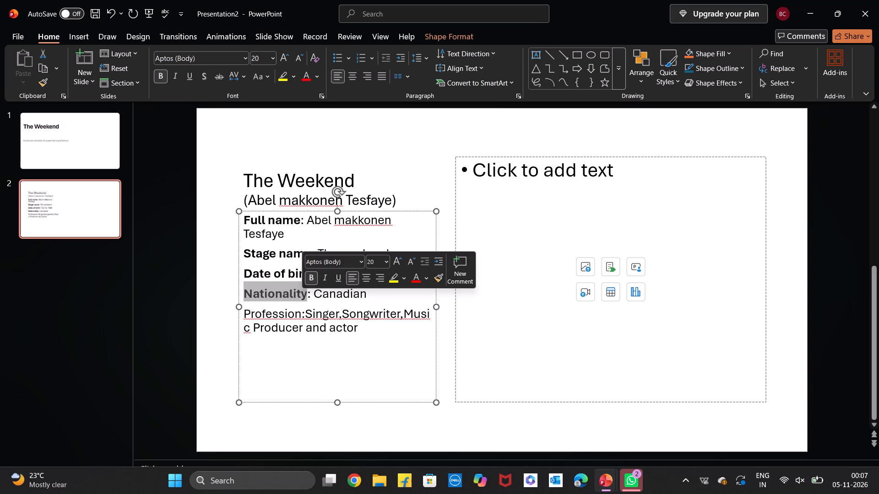
drag(247, 316, 287, 317)
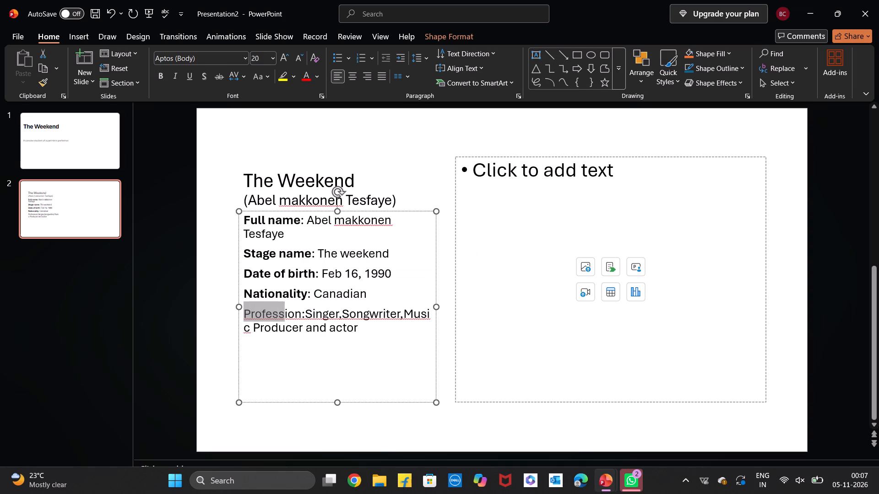
drag(287, 317, 298, 318)
drag(298, 318, 300, 319)
click(307, 300)
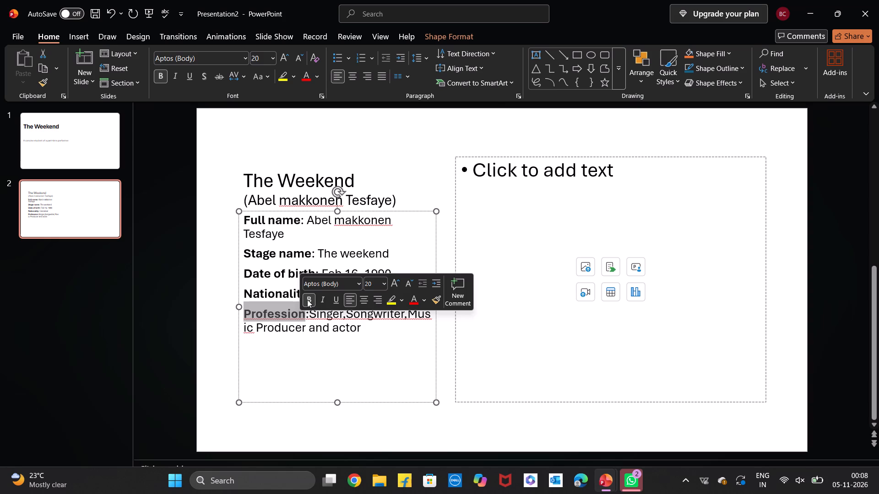
Widen the caption text box across the content placeholder until the profession fits on one line, lowering its top edge slightly below the title.
click(580, 352)
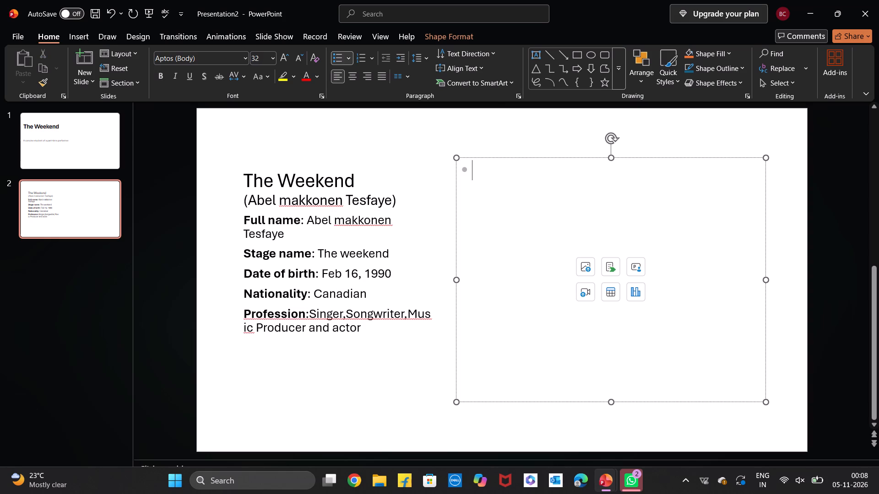
click(397, 200)
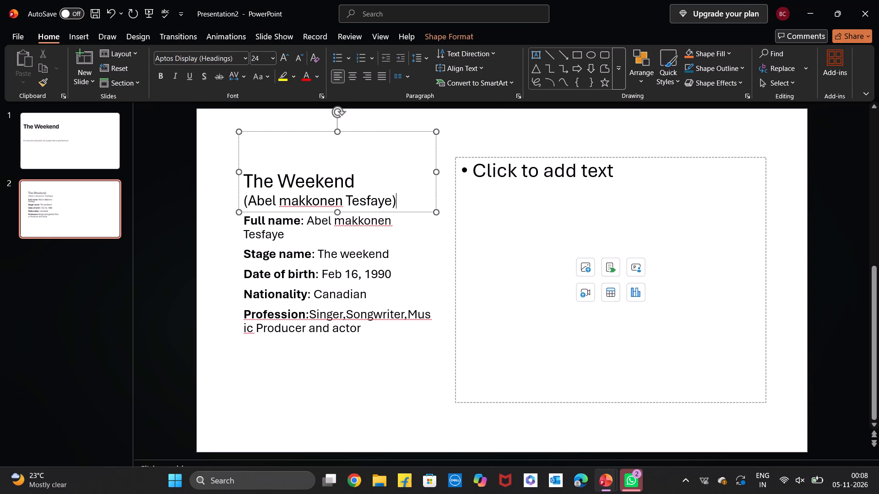
click(381, 271)
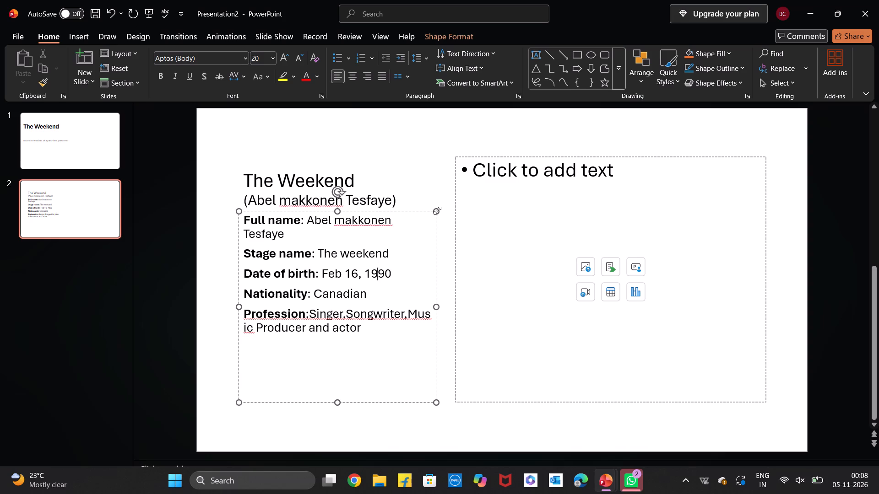
drag(437, 210, 505, 206)
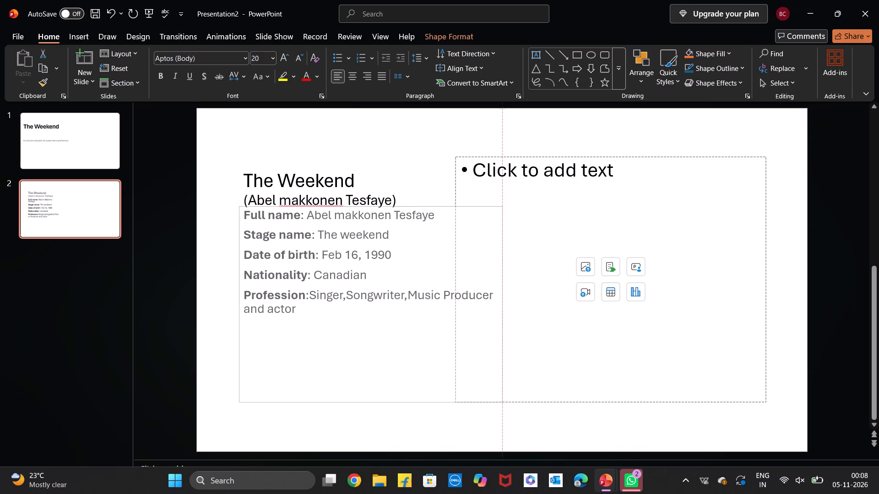
drag(505, 206, 609, 218)
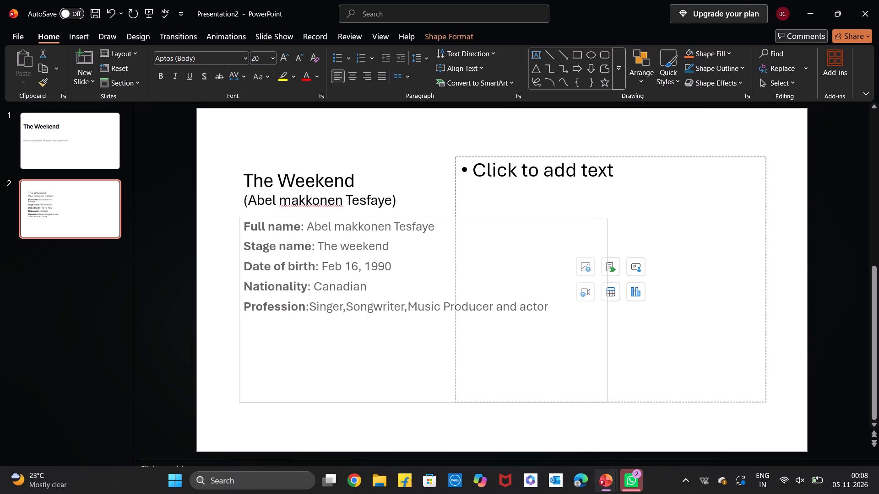
drag(609, 218, 609, 218)
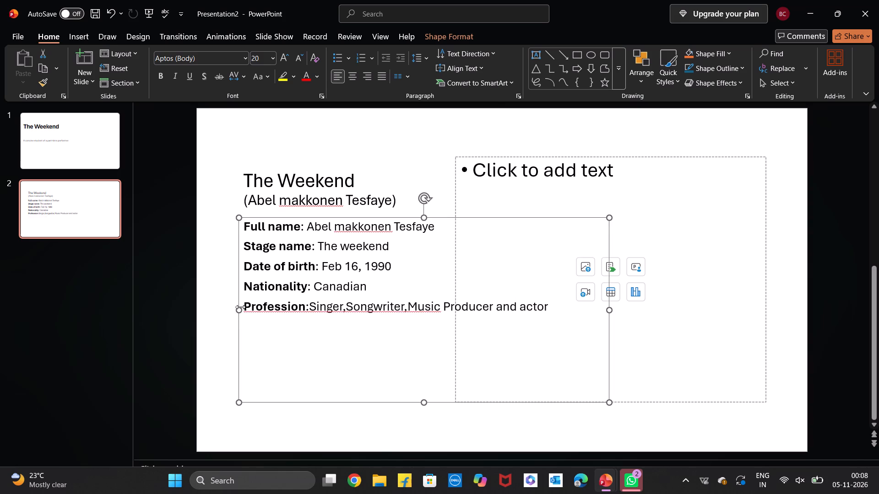
drag(239, 311, 239, 317)
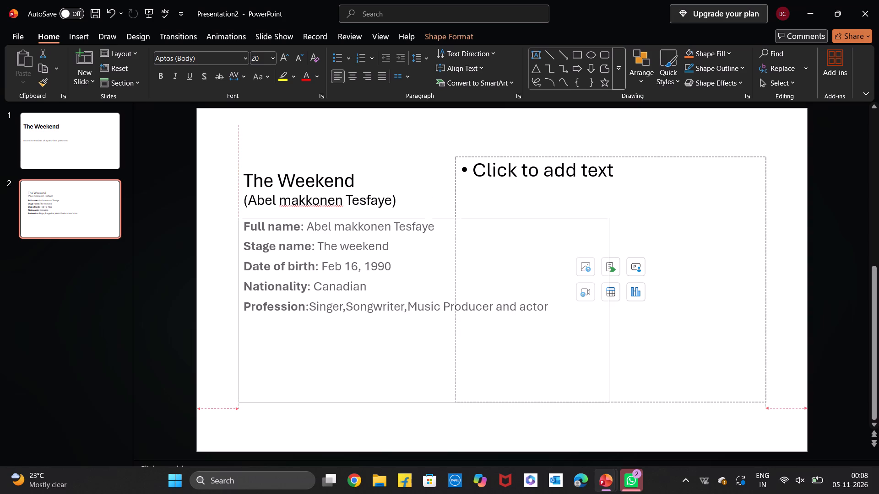
drag(239, 317, 239, 324)
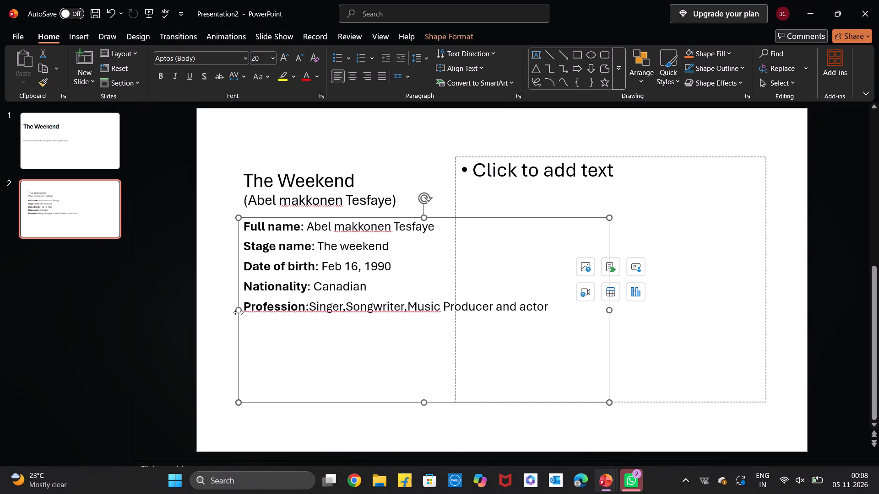
drag(238, 312, 237, 338)
Stretch slide 2's caption text box down to the slide's bottom edge and lower its top edge, leaving a clear gap below the title.
drag(236, 406, 236, 417)
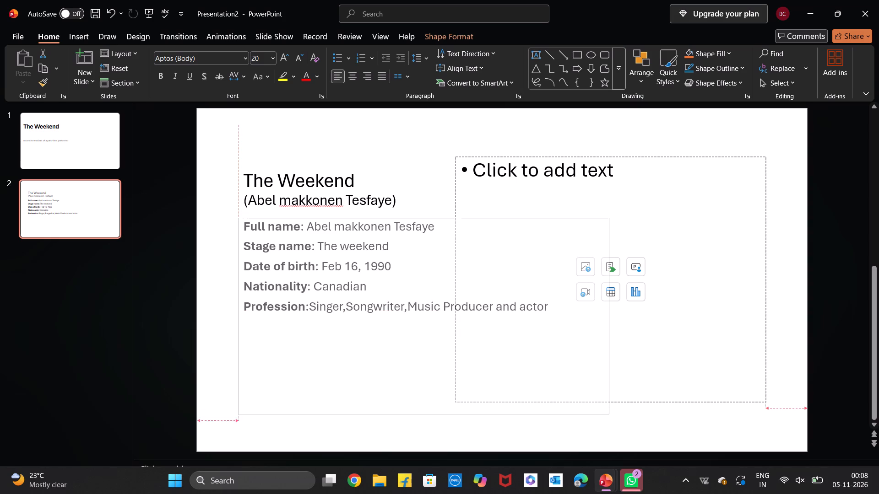
drag(236, 417, 239, 449)
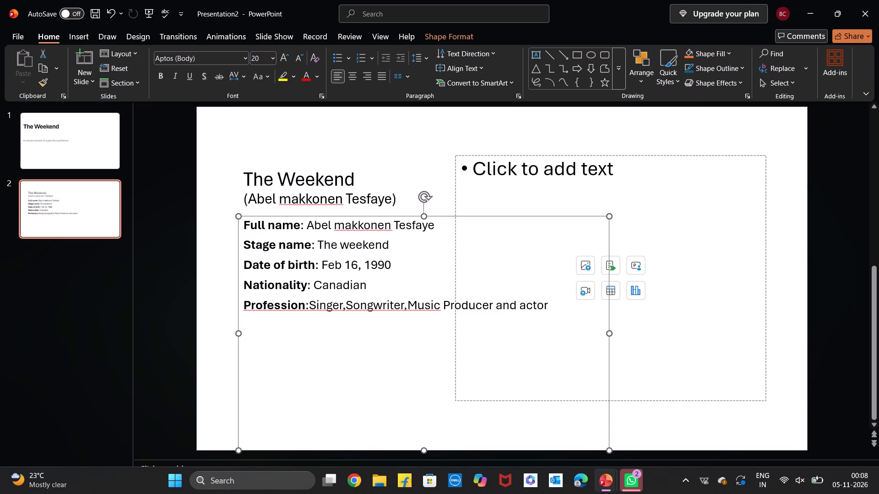
drag(238, 216, 238, 254)
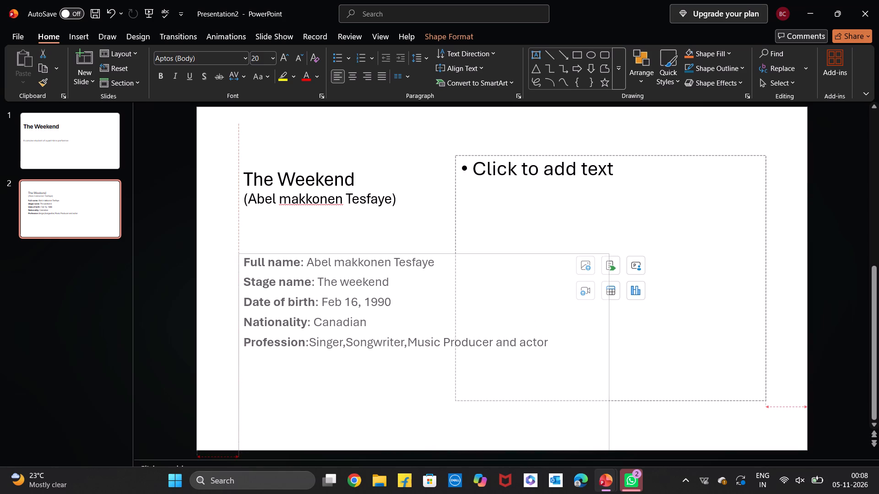
drag(238, 254, 238, 258)
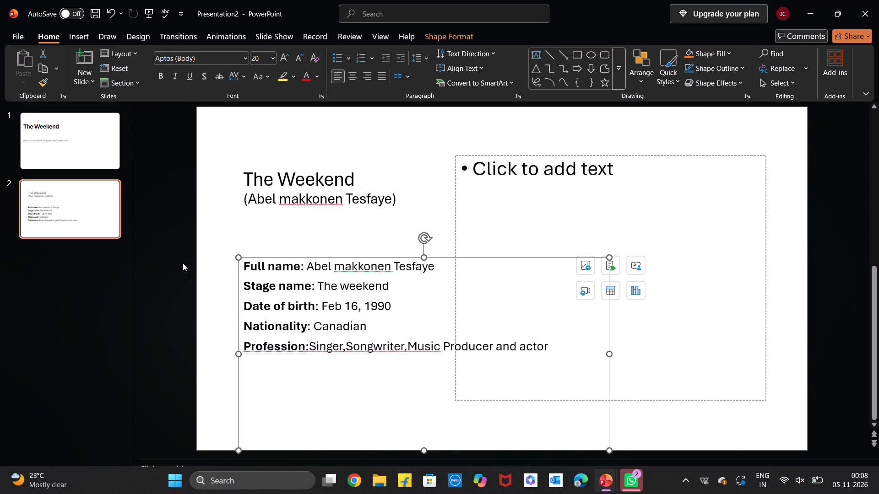
Add a third slide after slide 2 with the same content-with-caption layout.
click(77, 55)
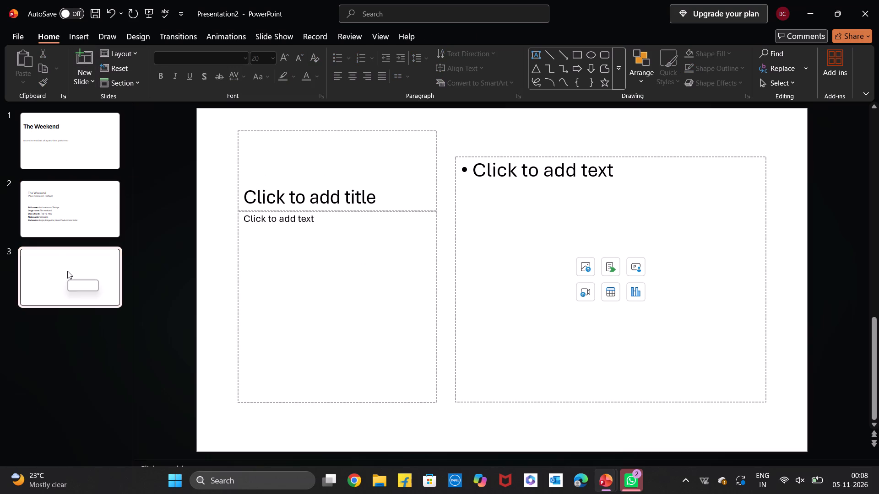
click(67, 271)
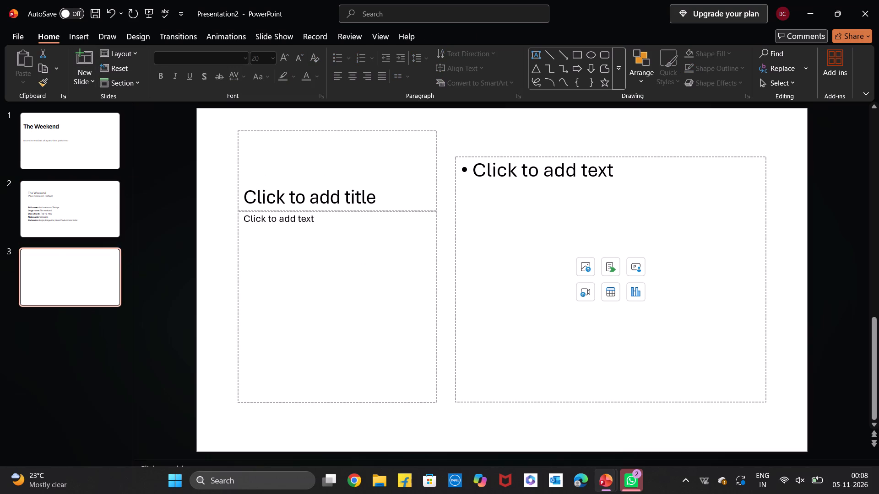
Enter "Early Life and Career" as the title of slide 3.
click(351, 193)
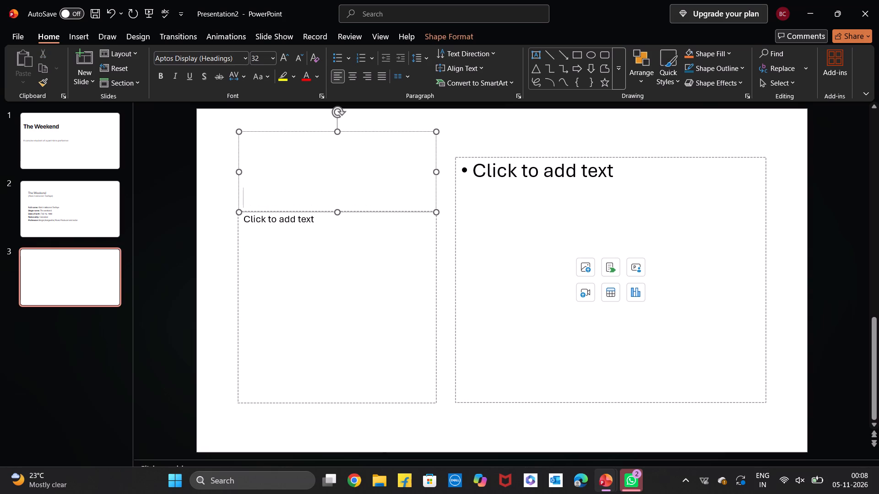
text(Ear)
text(ly)
key(space)
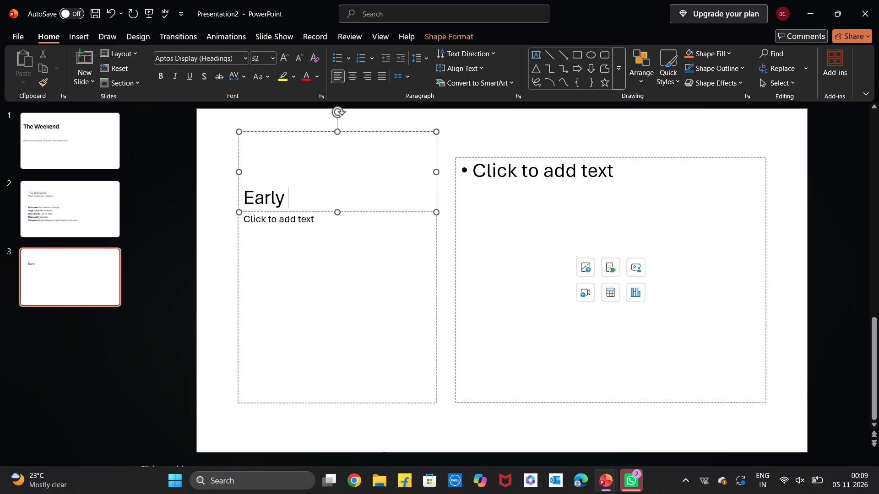
text(Li)
text(fe)
key(space)
text(ab)
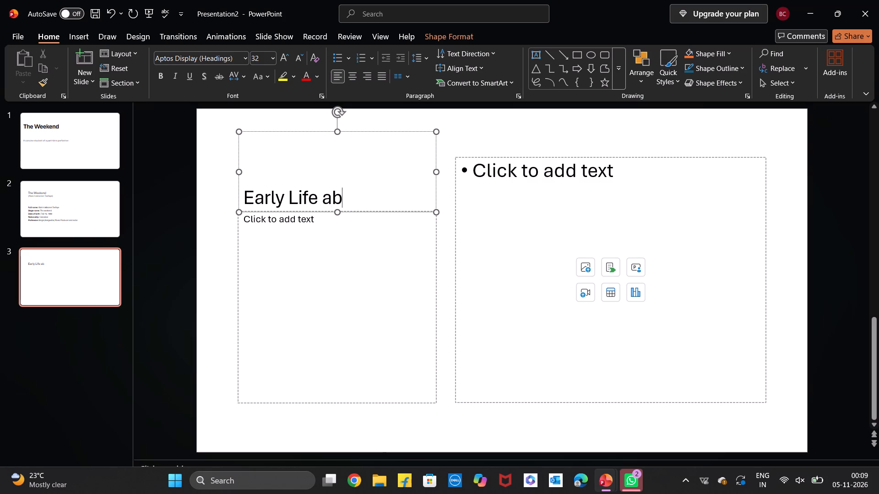
key(BackSpace)
text(nd)
key(space)
key(shift+c)
key(a)
text(reer)
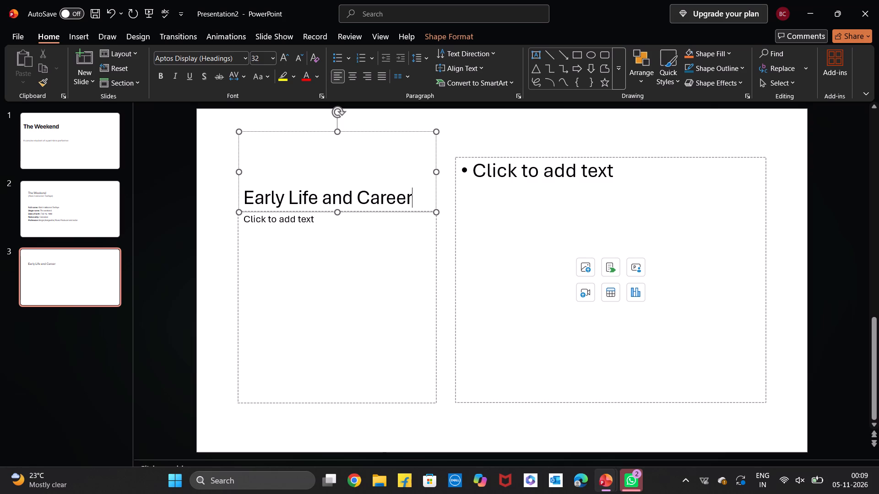
Set the font size of the whole "Early Life and Career" title on slide 3 to 40.
drag(250, 198, 239, 200)
drag(239, 200, 242, 199)
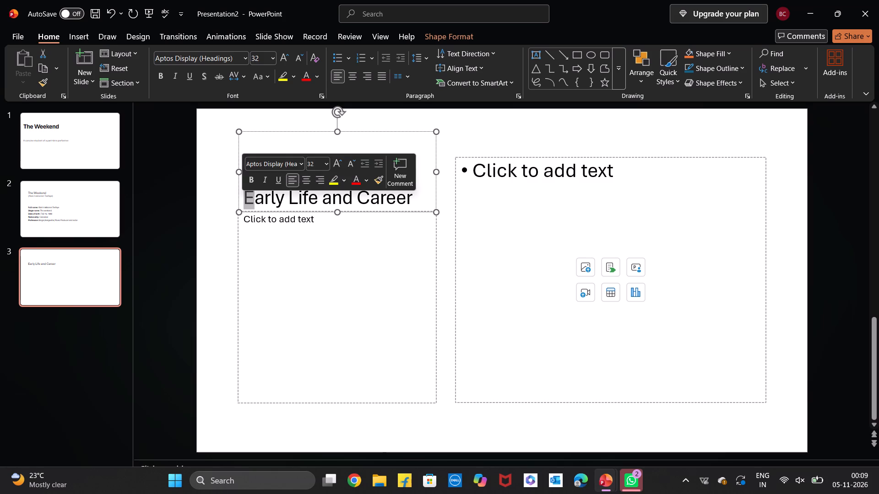
drag(242, 199, 456, 200)
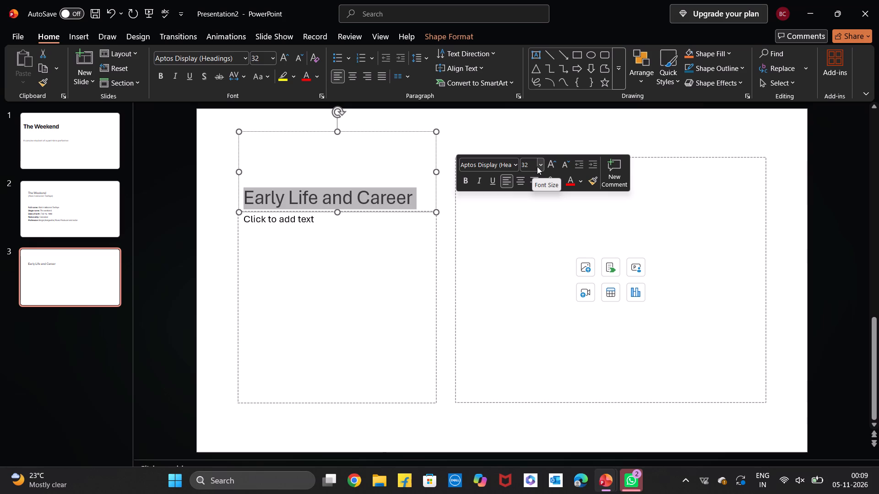
click(541, 164)
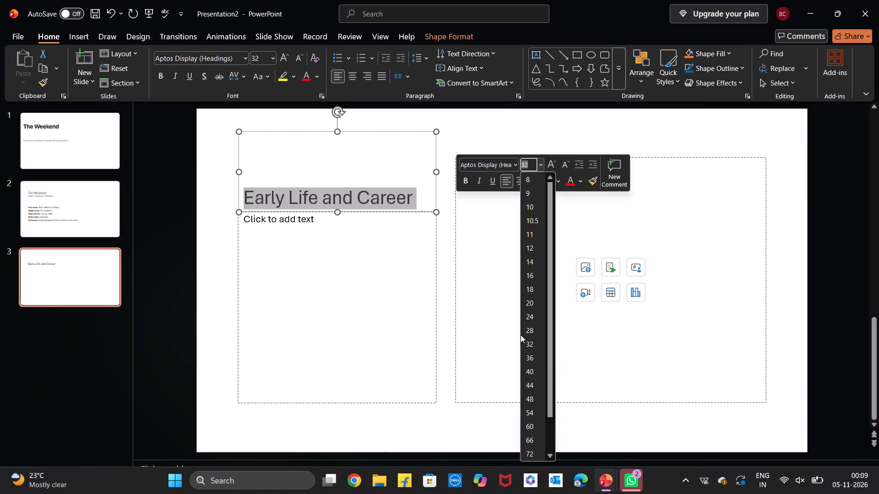
click(528, 369)
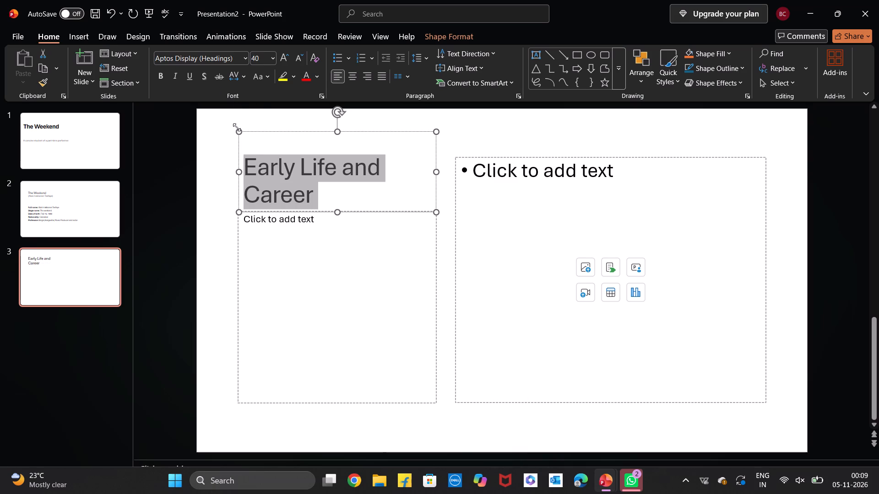
Set the font of the whole "Early Life and Career" title to Times New Roman.
click(273, 167)
drag(248, 168, 304, 214)
click(244, 61)
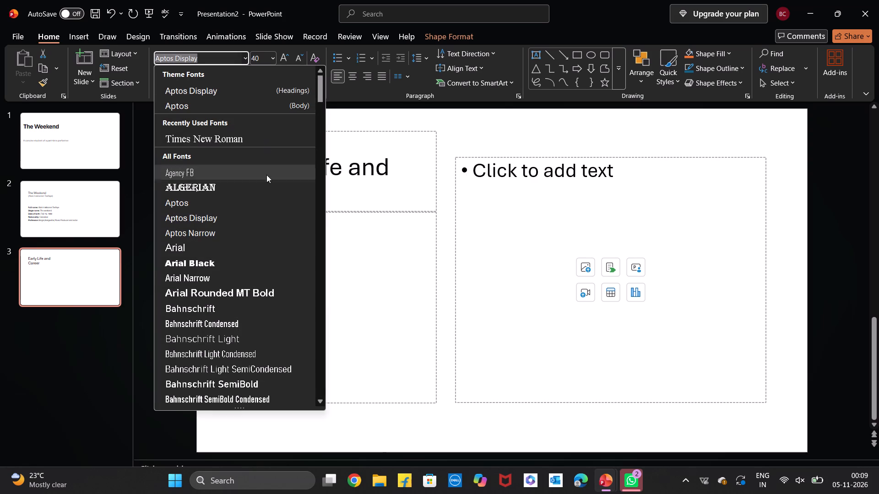
scroll(258, 280, down, 7)
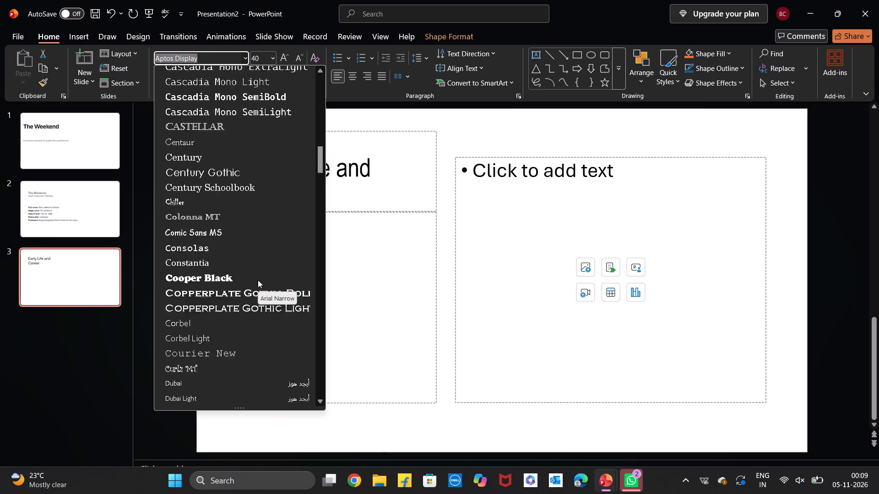
scroll(258, 280, down, 8)
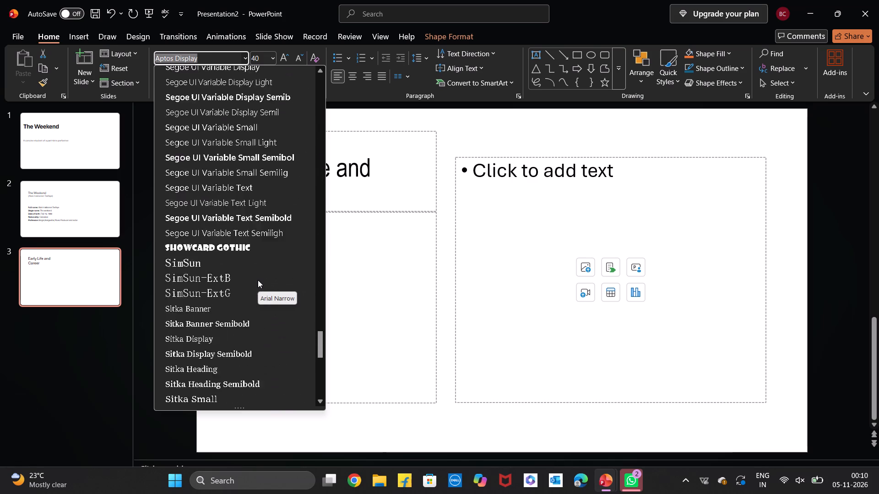
scroll(258, 280, down, 3)
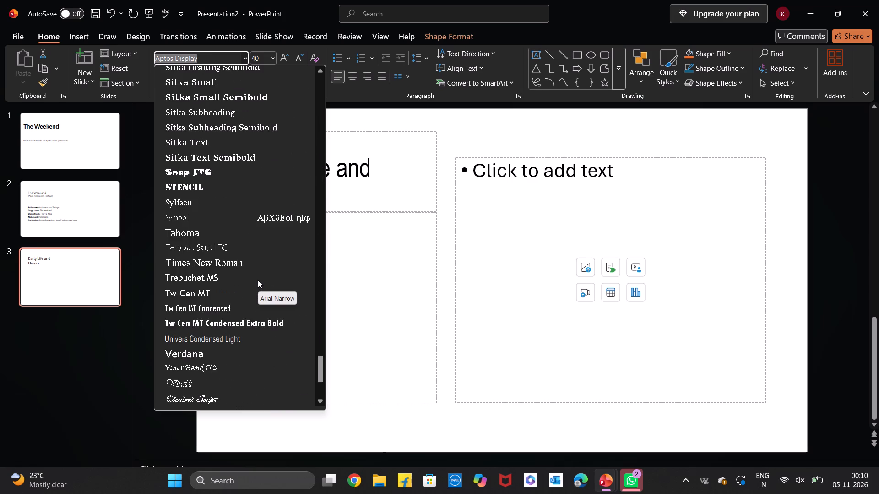
scroll(258, 280, down, 1)
click(229, 263)
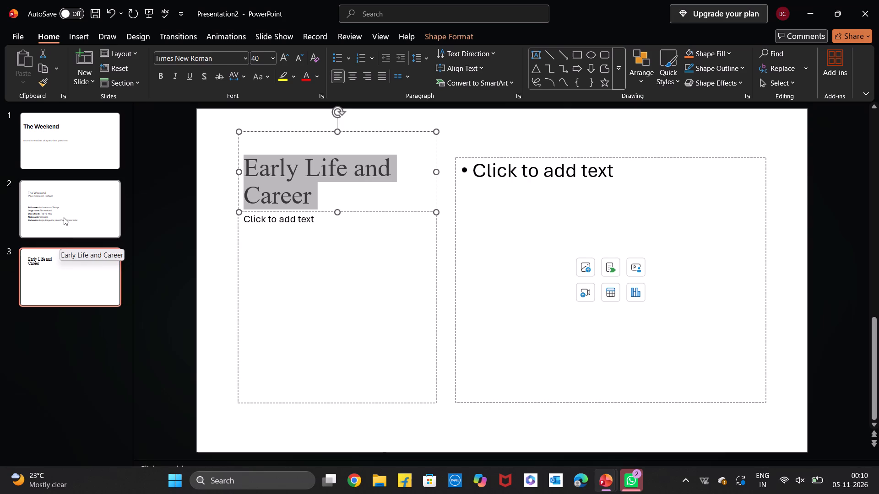
Set the font of the title line "The Weekend" on slide 2 to Times New Roman.
click(69, 147)
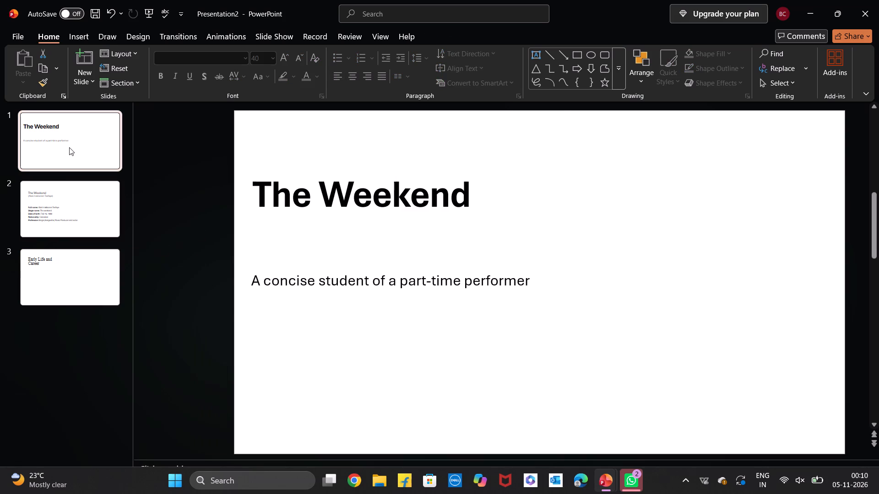
click(62, 201)
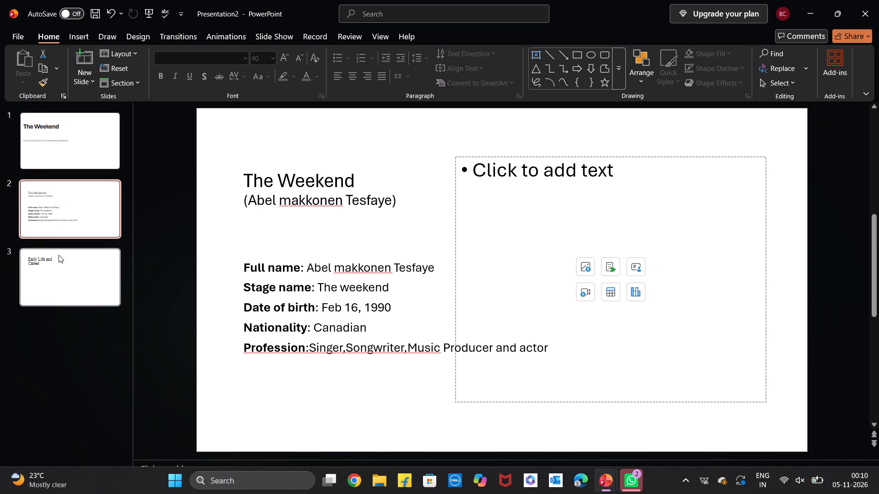
click(59, 268)
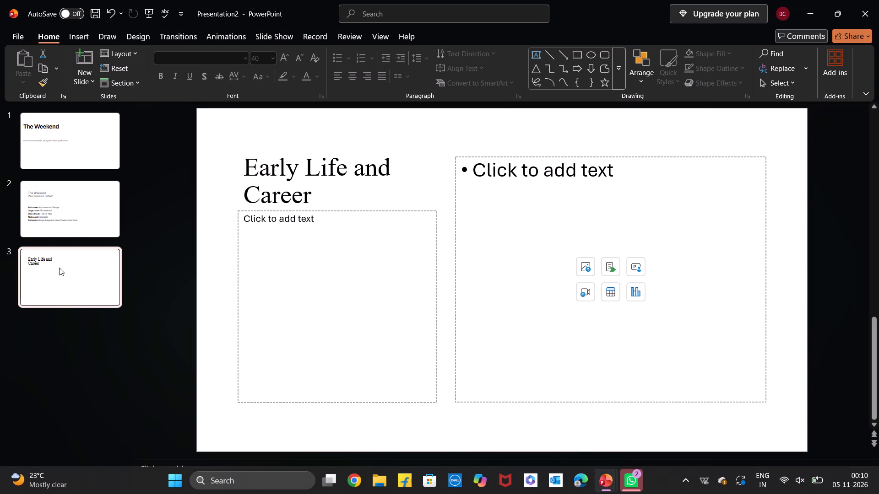
click(61, 213)
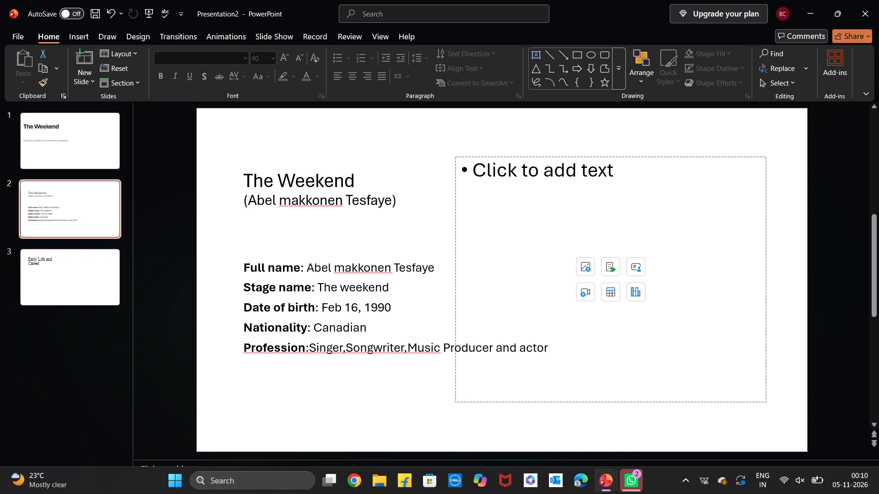
click(248, 177)
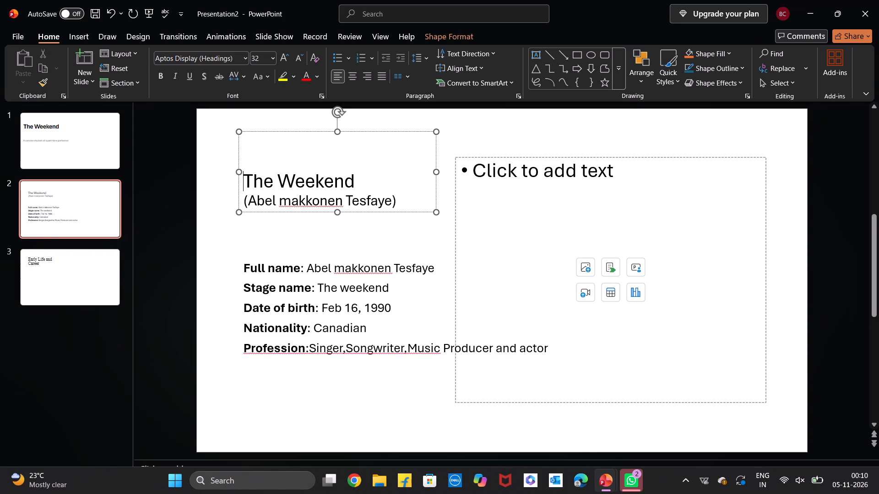
drag(248, 177, 343, 177)
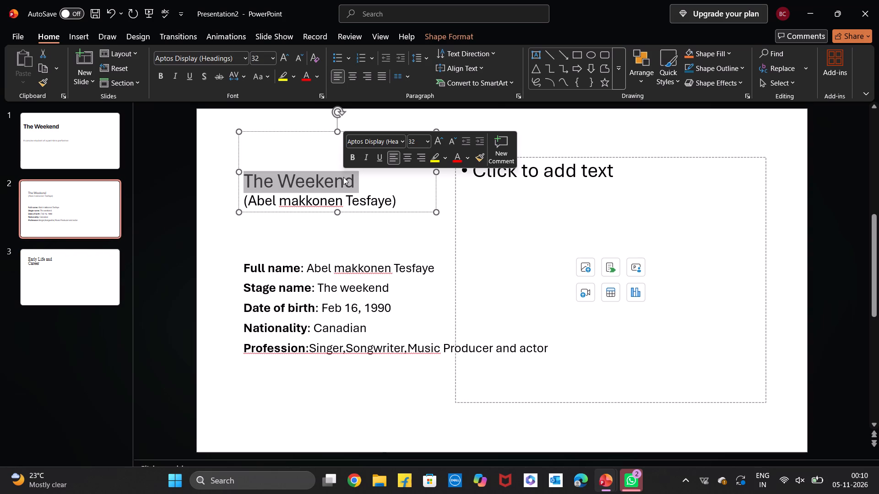
click(391, 141)
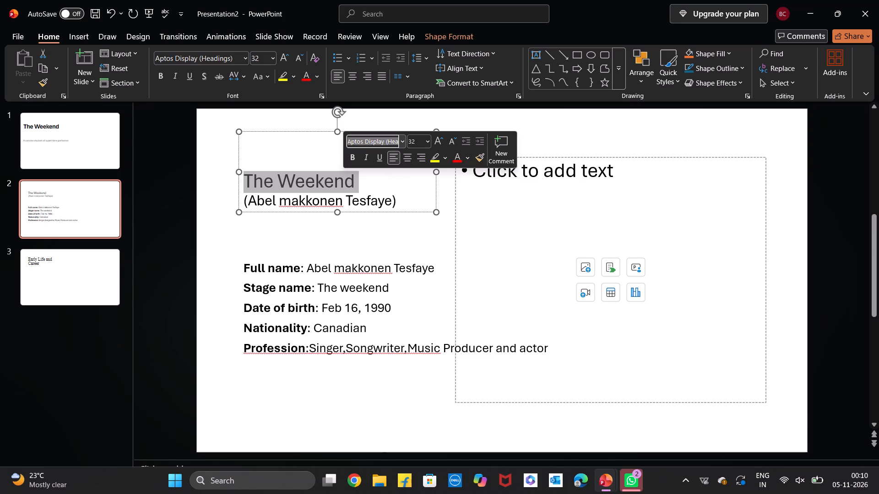
click(401, 139)
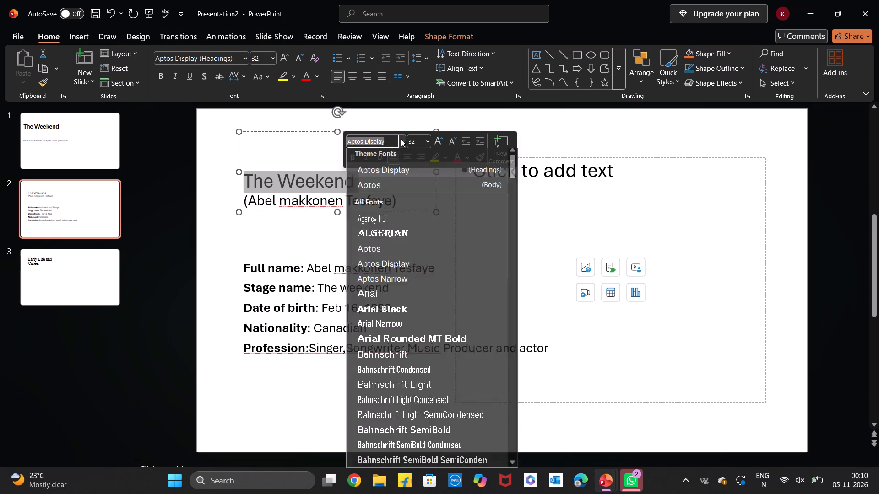
scroll(379, 273, down, 9)
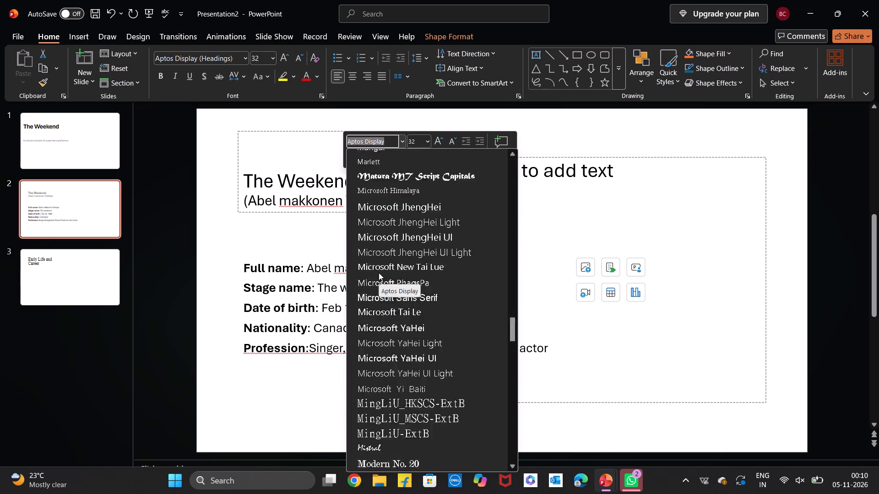
scroll(379, 273, down, 15)
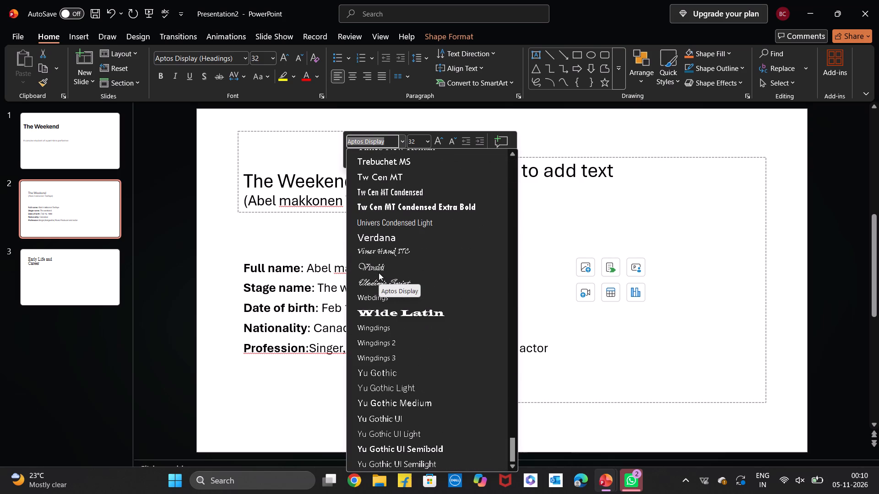
scroll(375, 320, down, 1)
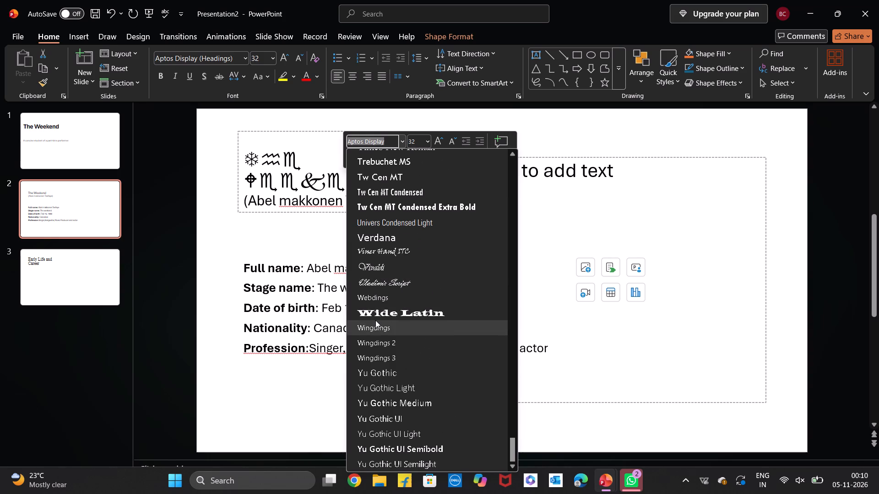
scroll(375, 320, down, 1)
scroll(377, 415, down, 1)
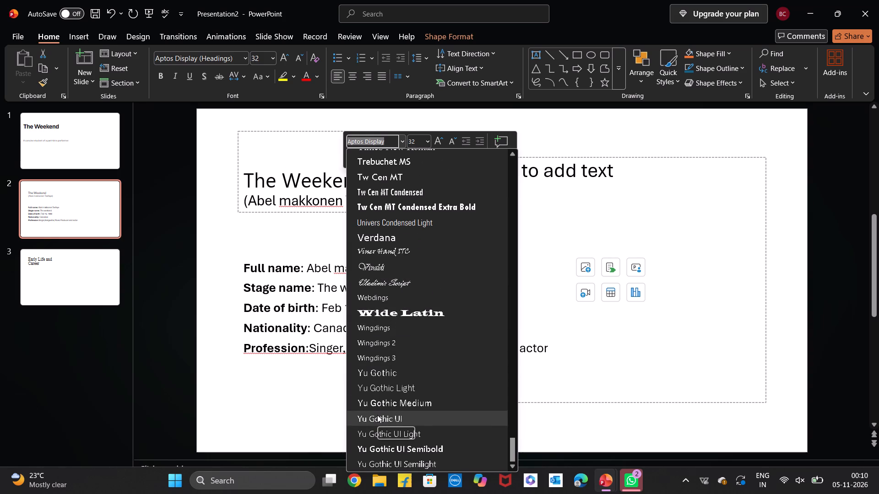
scroll(377, 415, down, 2)
scroll(456, 344, down, 3)
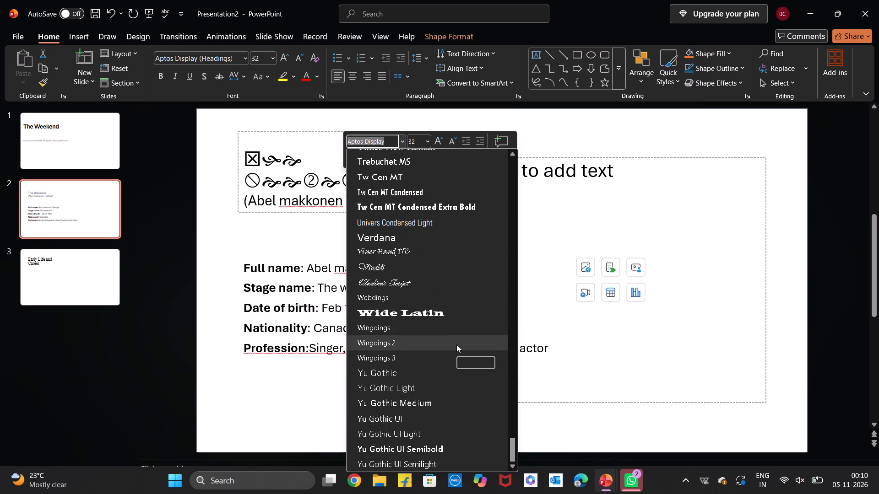
scroll(456, 344, down, 1)
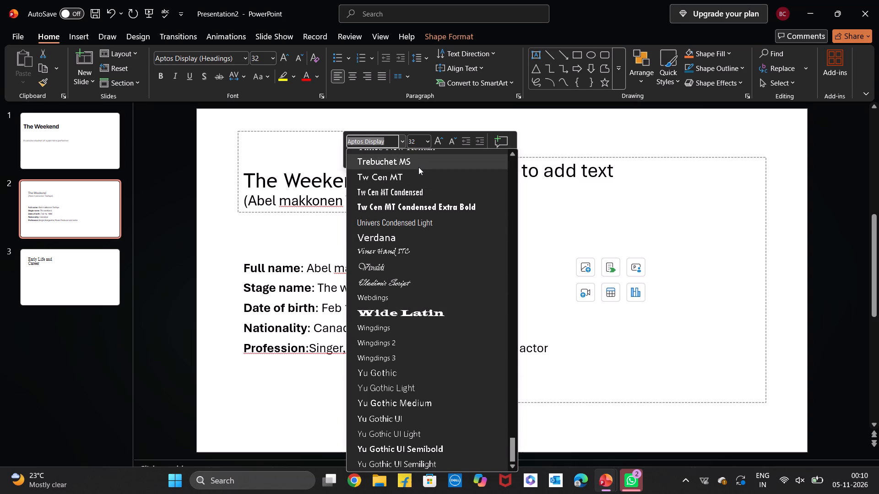
scroll(416, 186, up, 1)
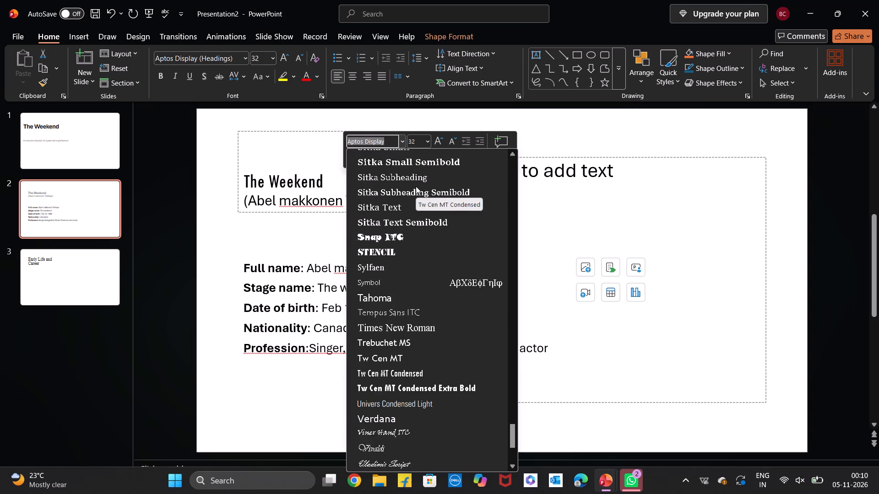
scroll(416, 186, up, 1)
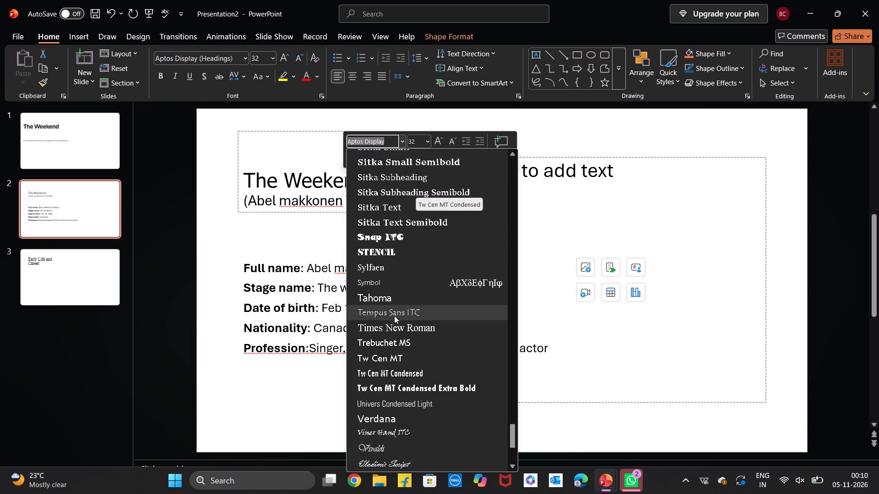
click(395, 325)
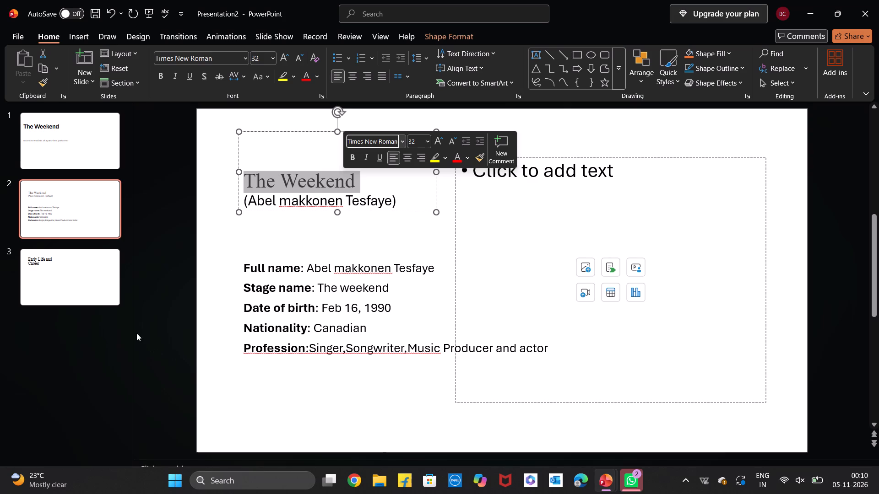
Compare the title formatting on slide 3 with that of the title slide.
click(95, 298)
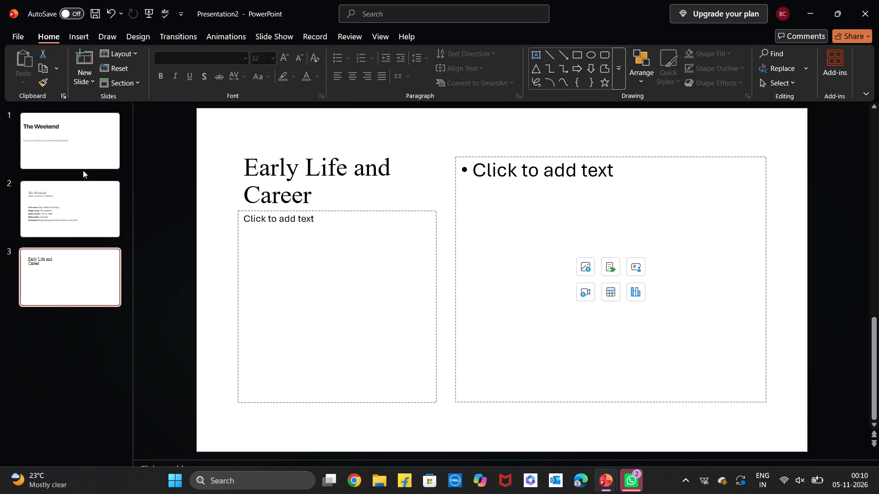
click(81, 156)
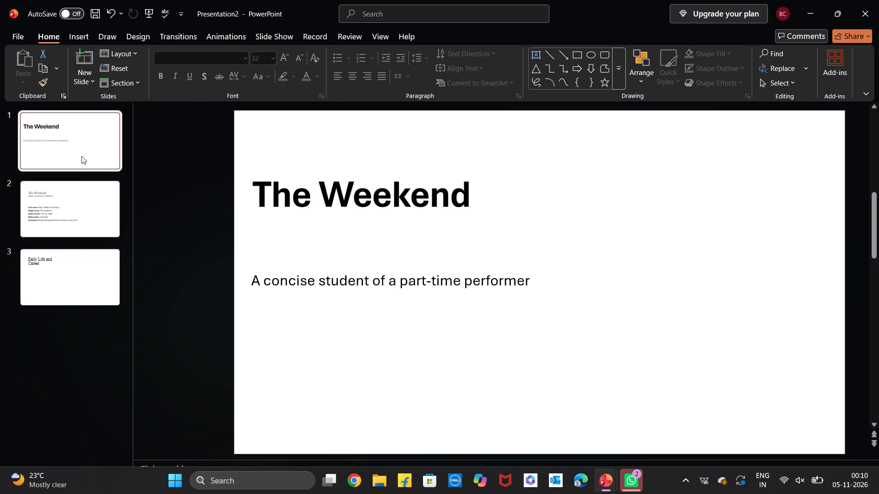
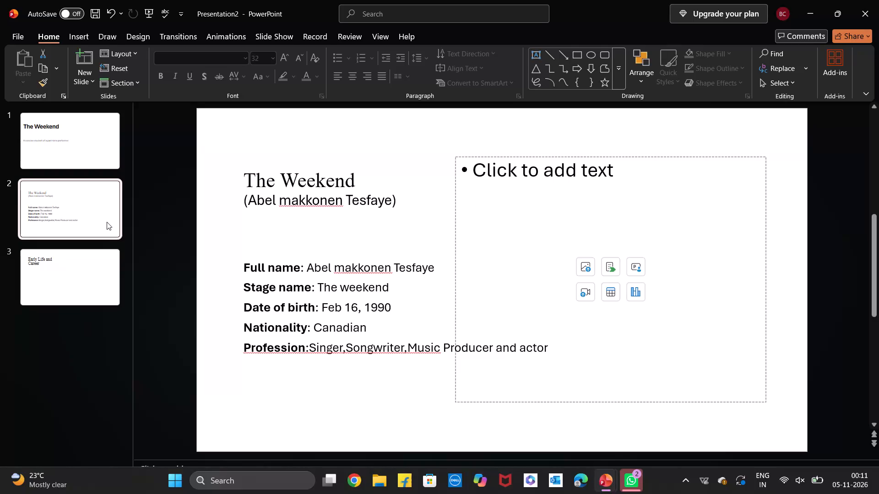
Set the font of the whole "The Weekend" title on slide 1 to Times New Roman.
click(85, 149)
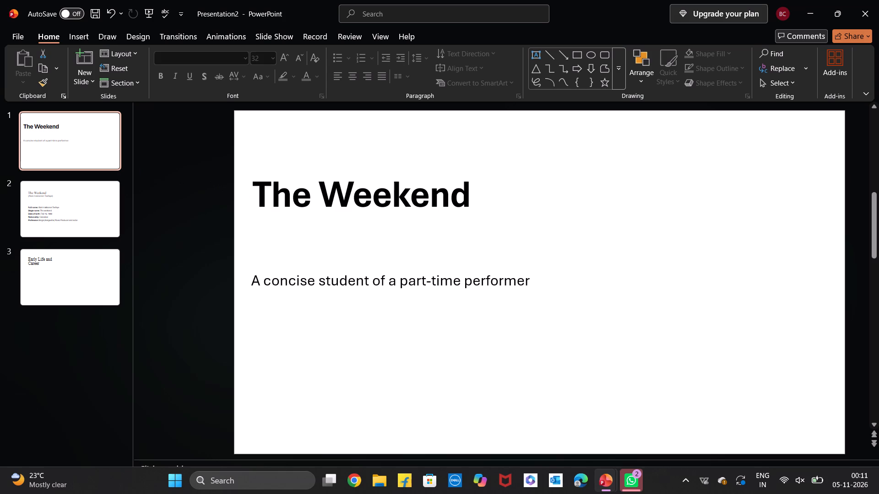
drag(283, 203, 249, 204)
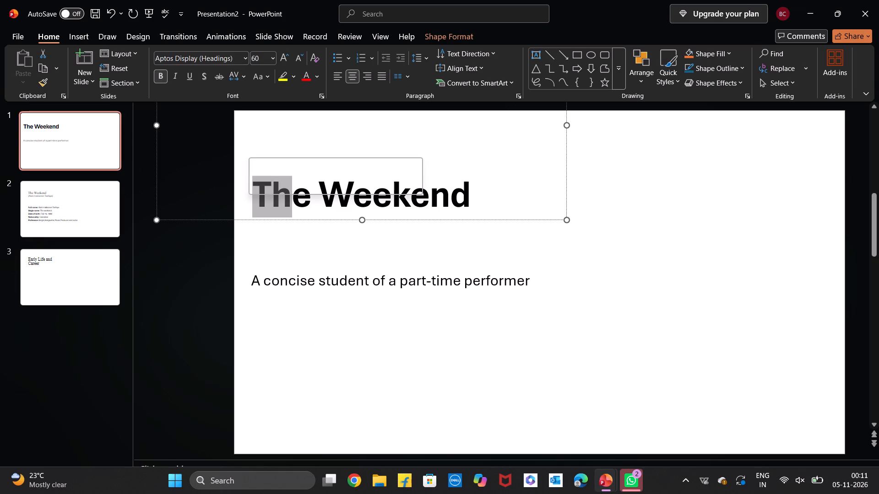
click(249, 204)
drag(249, 204, 461, 199)
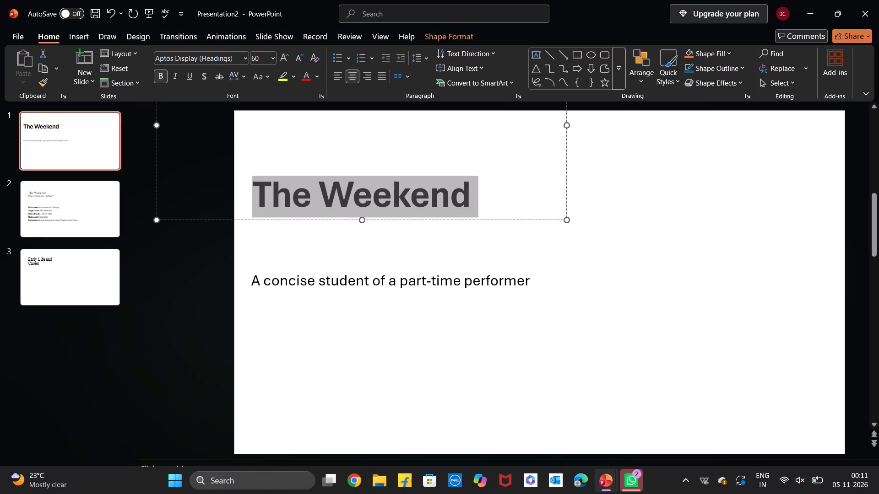
drag(461, 199, 462, 199)
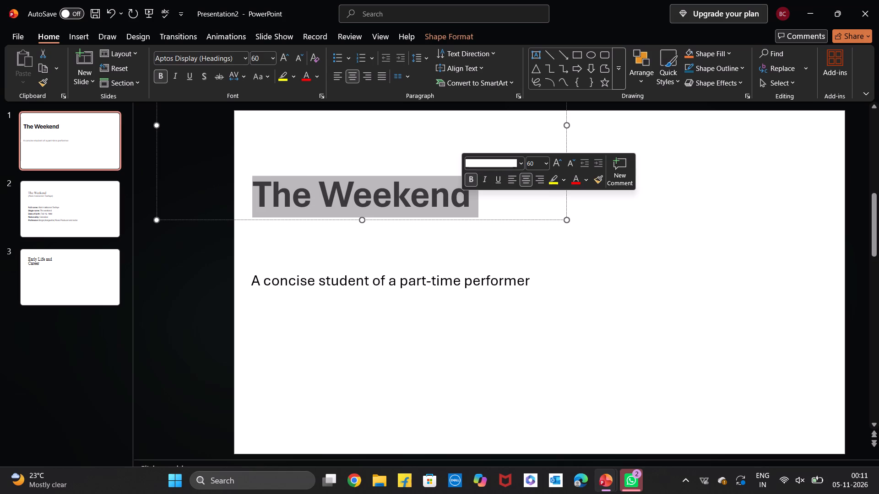
click(516, 166)
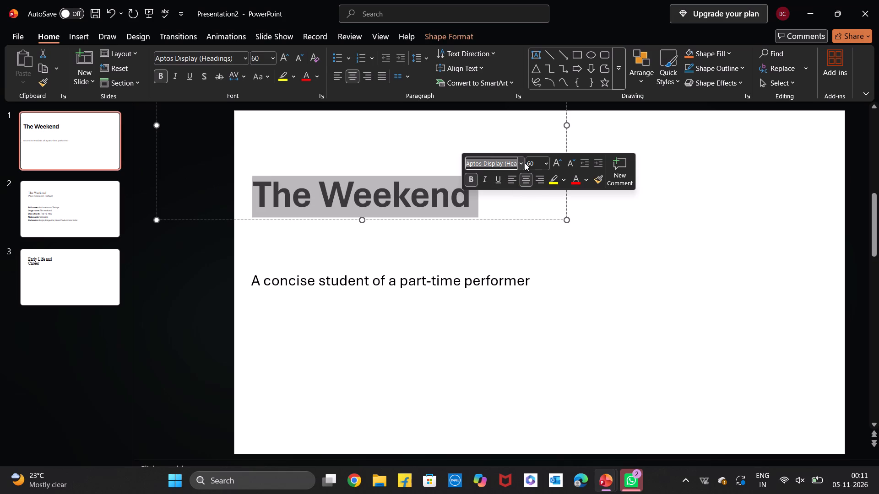
click(524, 161)
scroll(523, 254, down, 7)
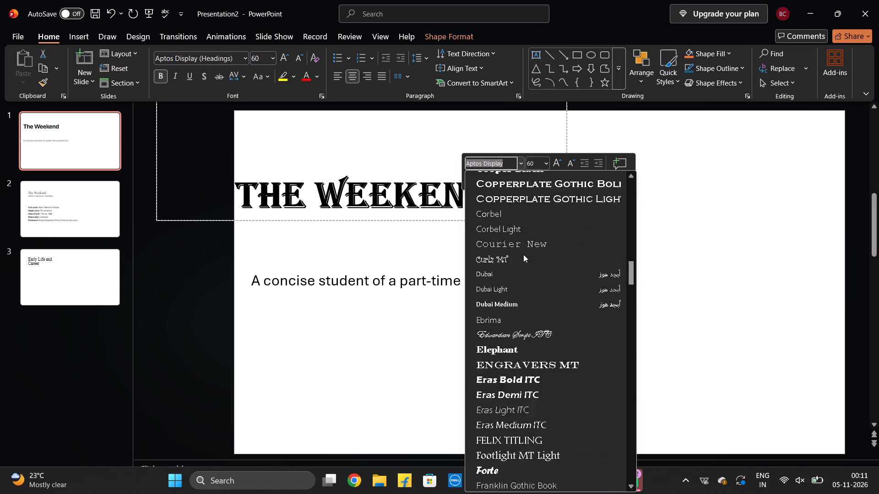
scroll(523, 254, down, 5)
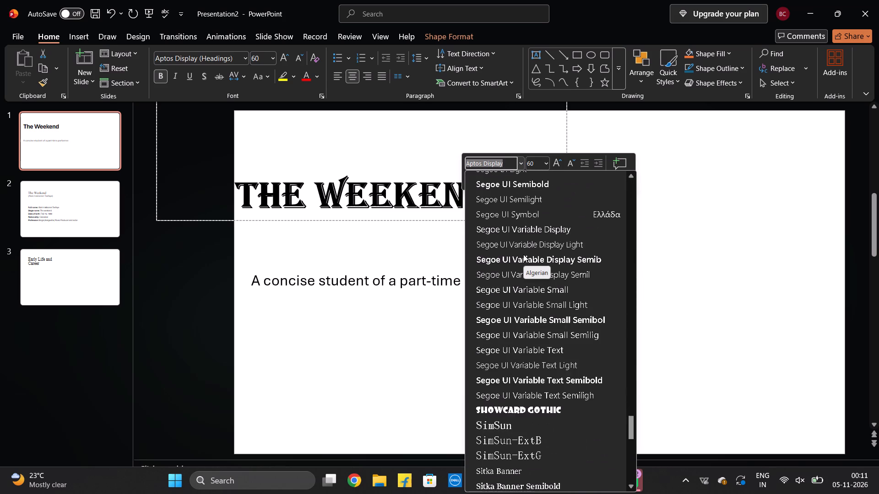
scroll(523, 254, down, 7)
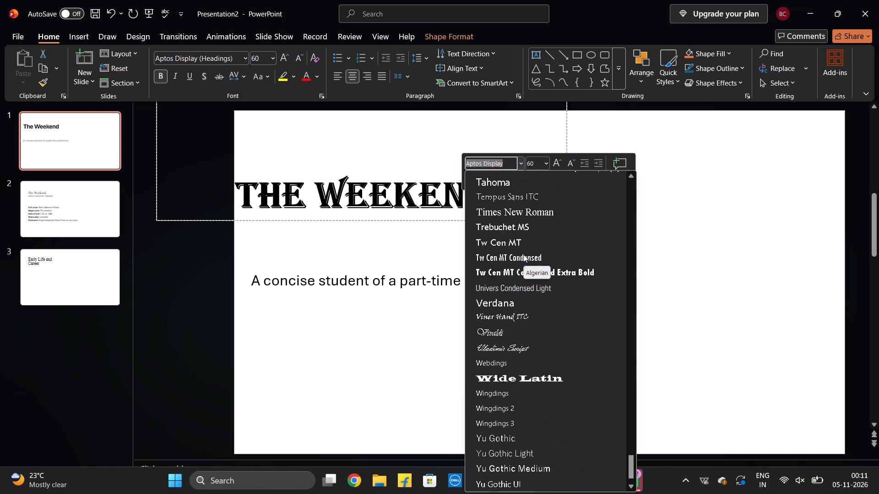
click(512, 218)
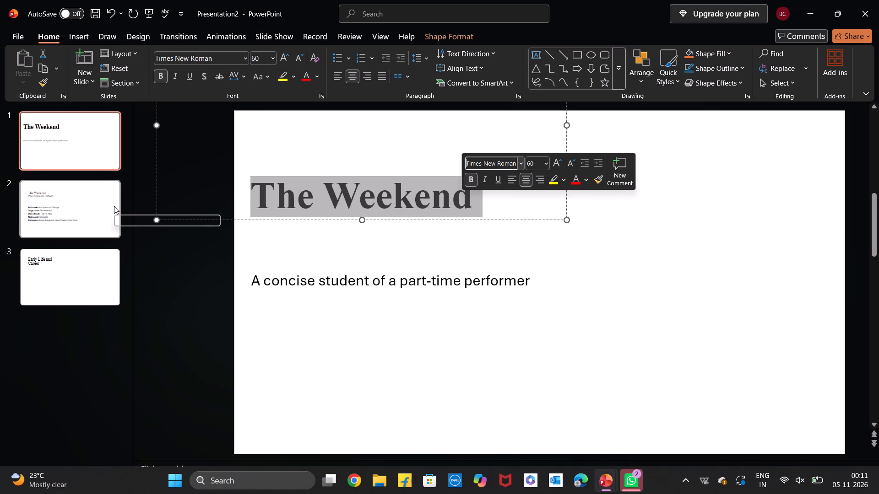
click(79, 142)
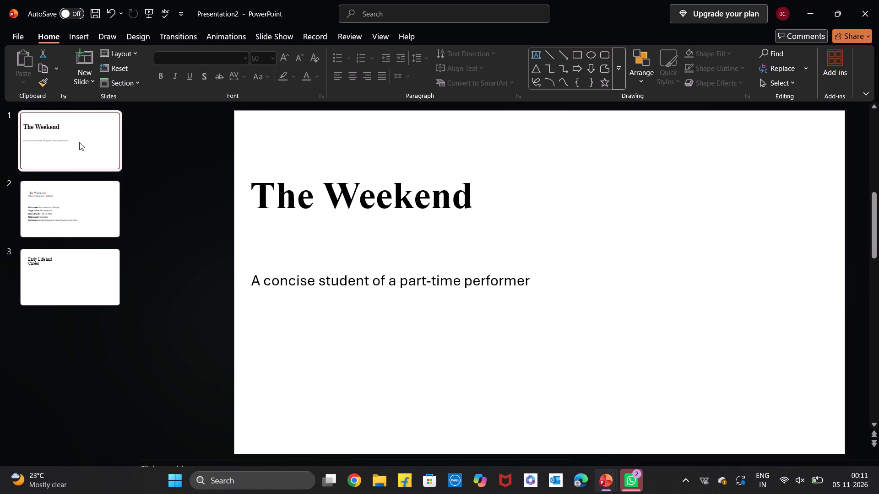
Enter "The weekend was born and raised in Toronto, Canada." in the text placeholder below the "Early Life and Career" title on slide 3.
click(74, 221)
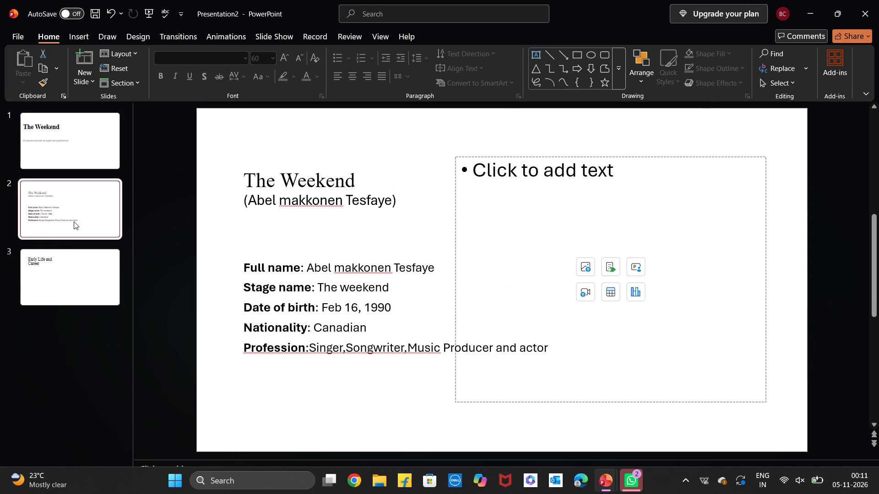
click(76, 271)
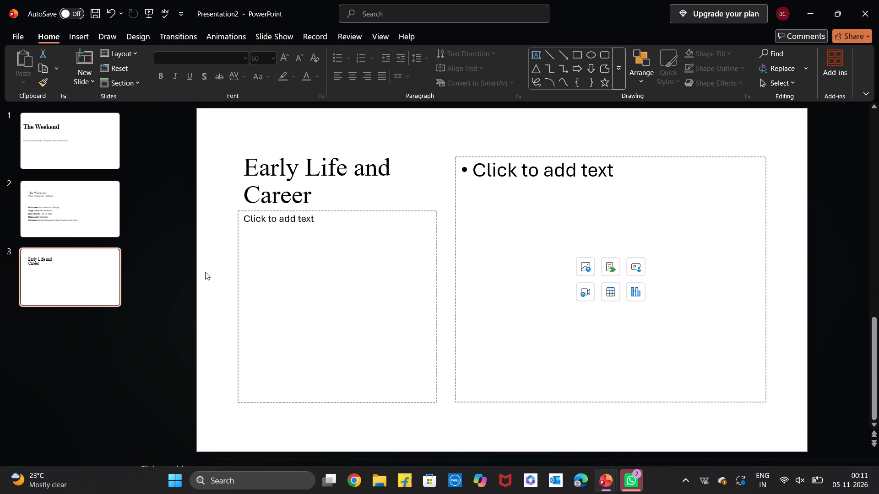
click(256, 232)
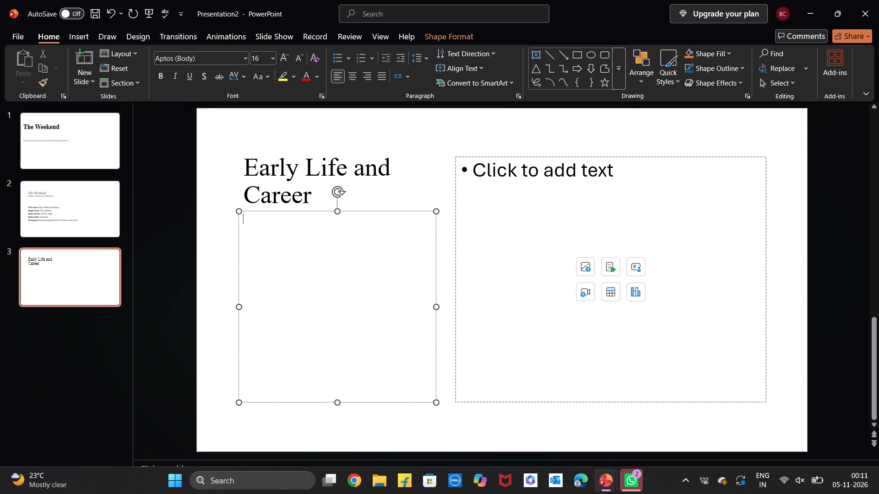
key(shift+t)
text(he)
key(space)
text(wee)
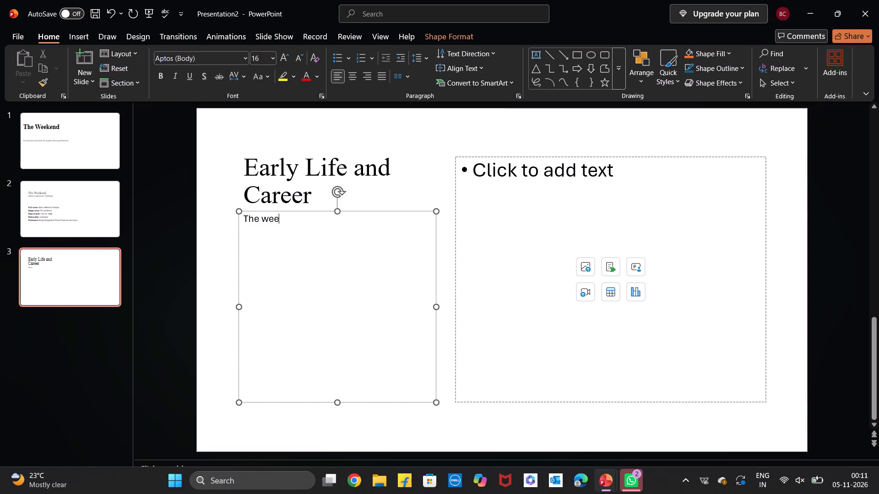
text(kend was b)
text(or)
text(n in)
key(space)
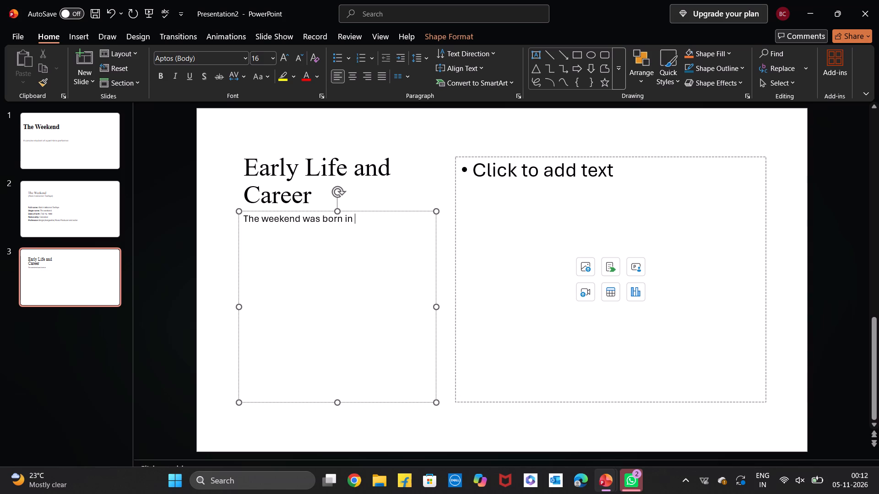
key(BackSpace)
key(BackSpace)
key(BackSpace)
key(a)
text(nd)
key(space)
key(r)
key(a)
text(is)
text(ed)
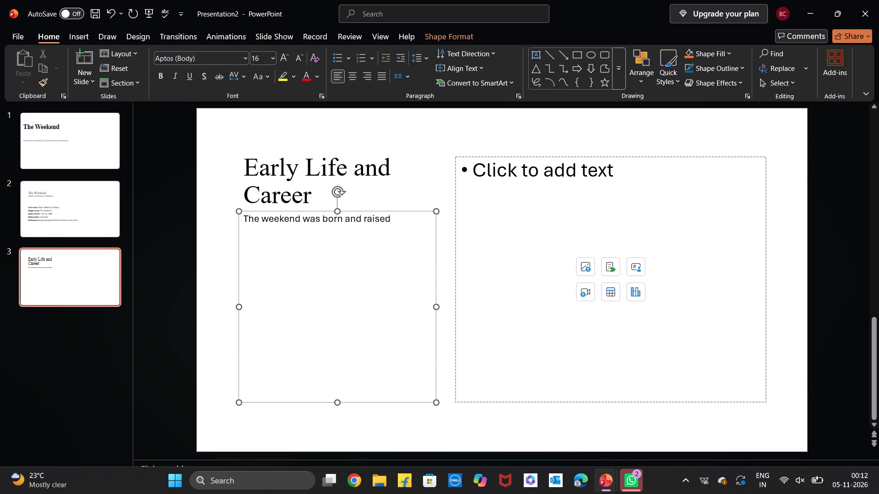
key(space)
text(in)
key(space)
key(t)
key(o)
text(ro)
key(n)
text(to)
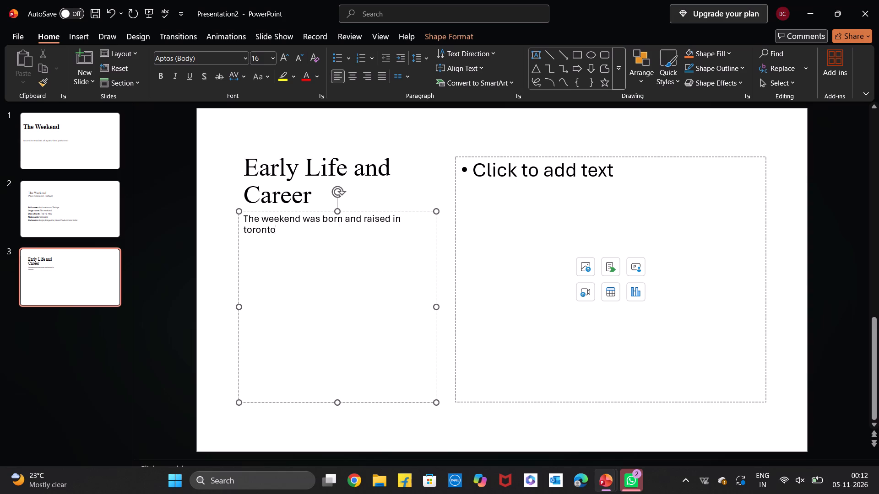
key(comma)
key(space)
key(shift+c)
key(a)
text(nada)
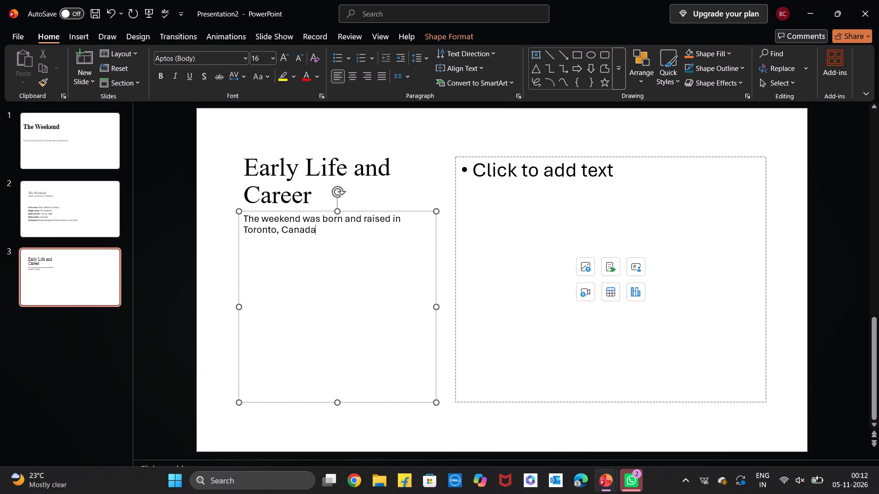
key(shift+greater)
key(BackSpace)
key(comma)
key(BackSpace)
key(period)
key(space)
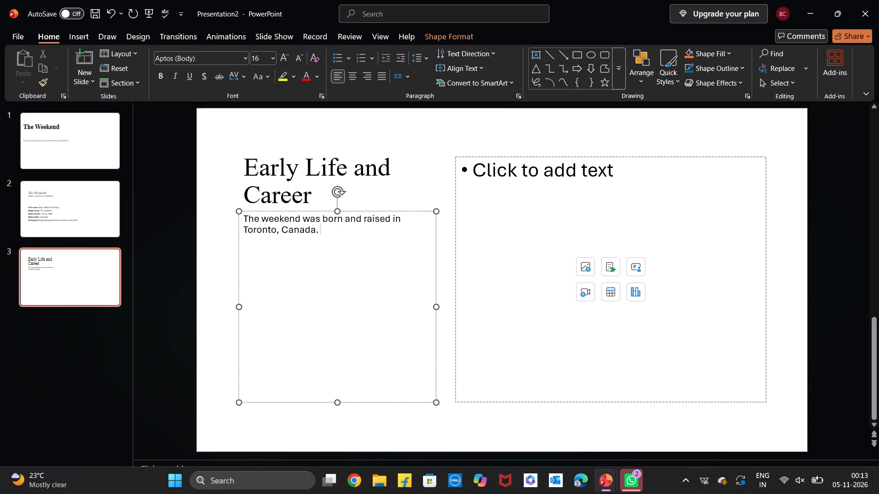
Continue the paragraph below the "Early Life and Career" title with "He developed an intrest in music at a young age.".
text(He dev)
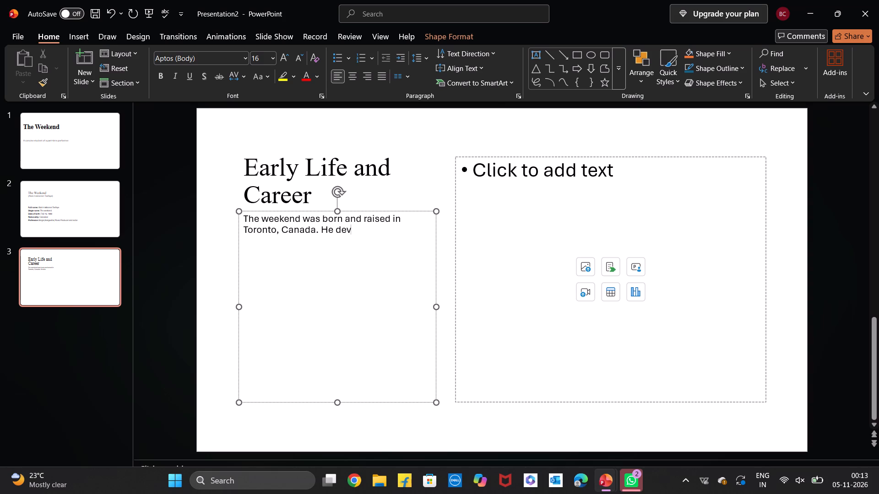
text(elop)
key(e)
key(d)
key(space)
text(an)
key(space)
text(intrest in mus)
text(ic)
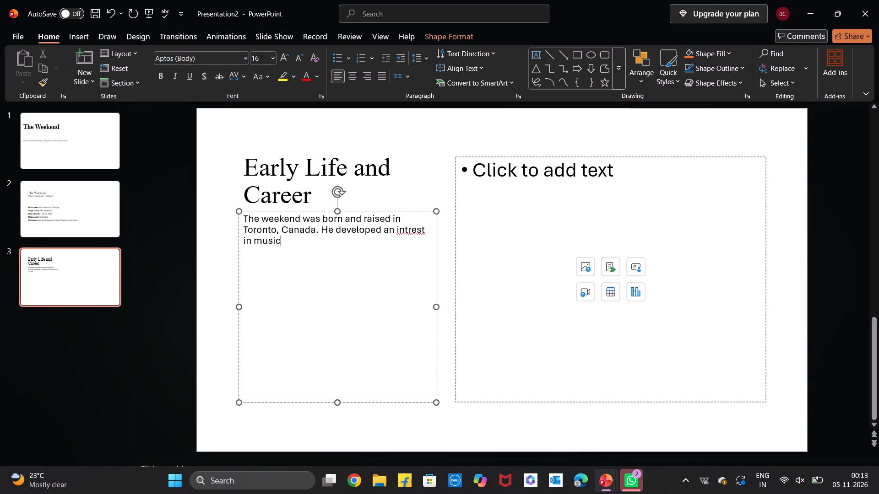
key(space)
text(at)
key(space)
text(a youn)
text(g)
key(space)
text(age)
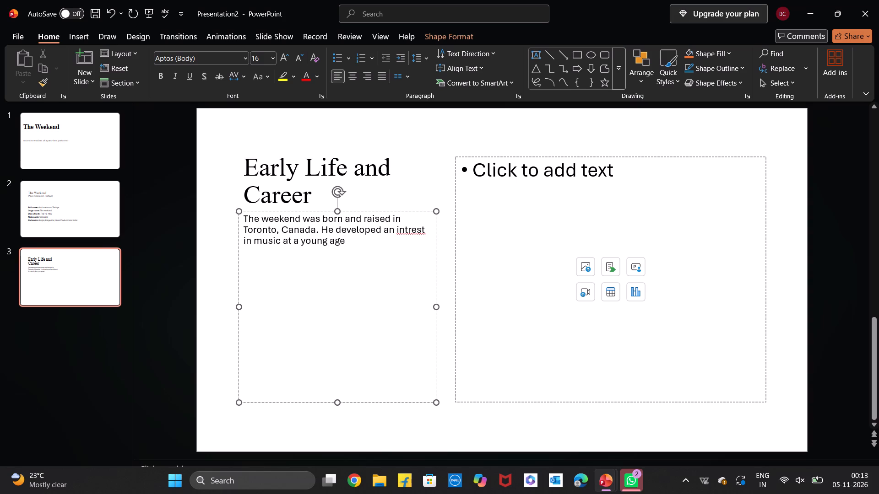
key(period)
Format the whole paragraph below the "Early Life and Career" title in Arial Rounded MT Bold at size 18.
drag(246, 221, 327, 246)
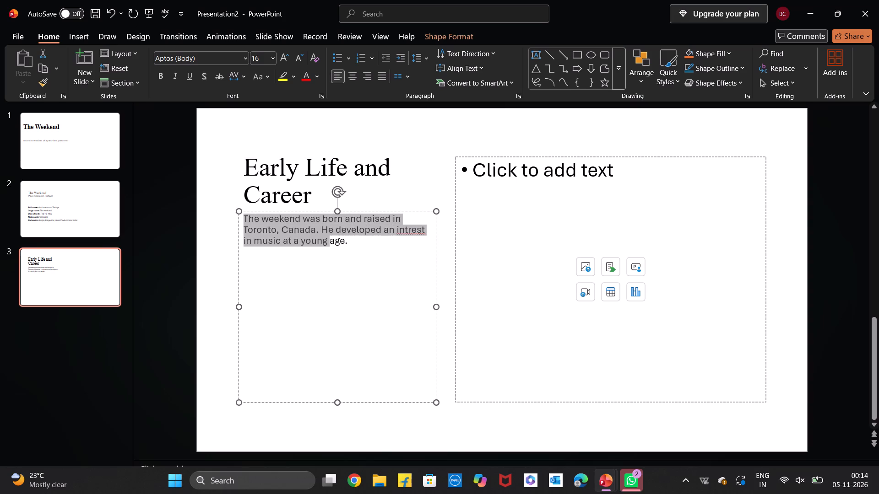
drag(327, 246, 352, 249)
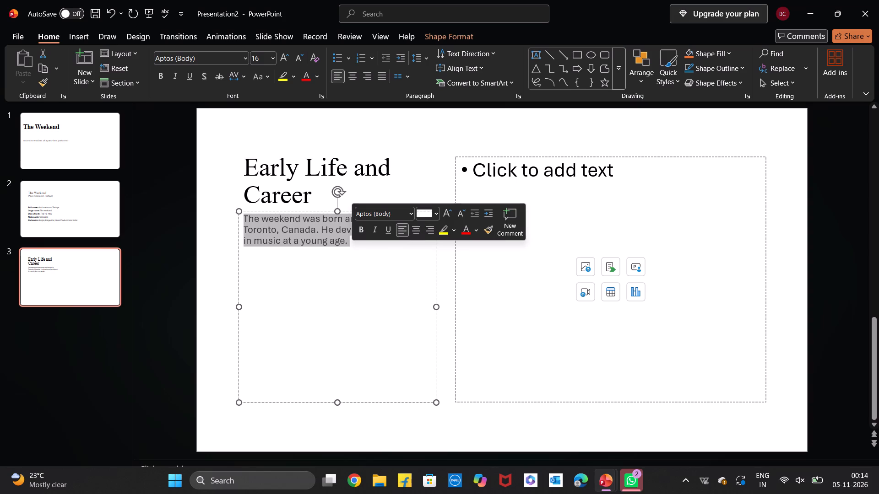
click(433, 214)
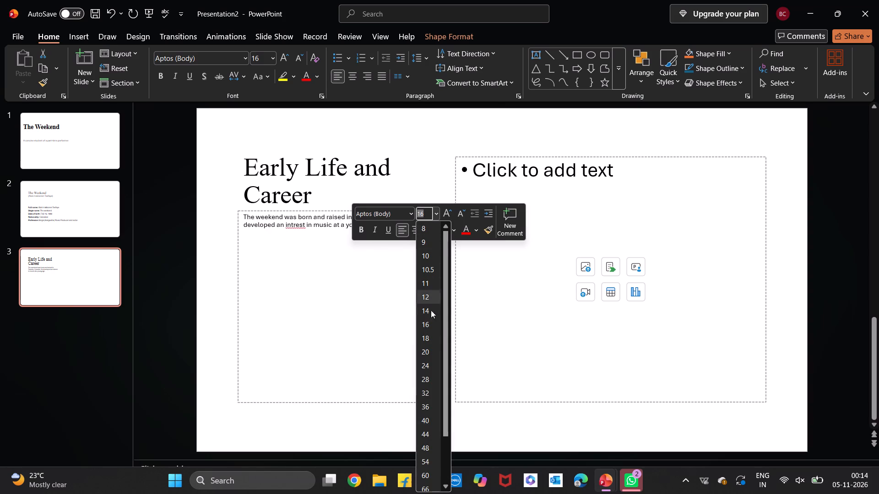
click(427, 343)
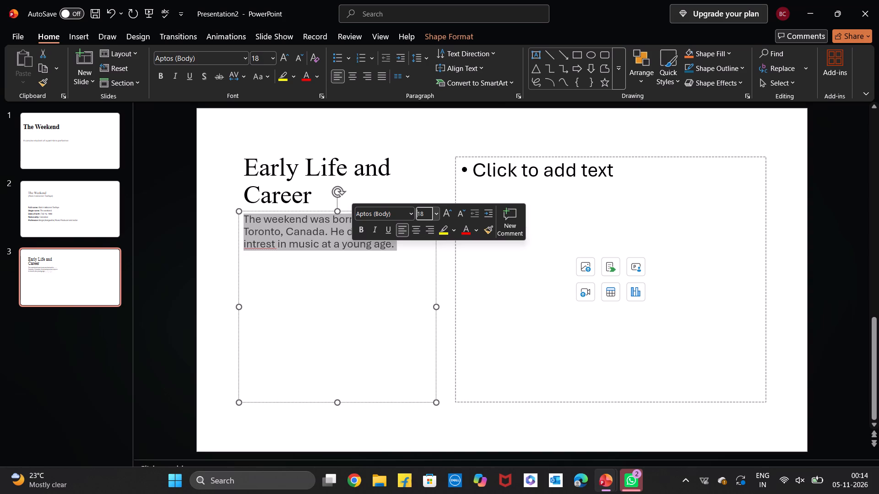
click(410, 211)
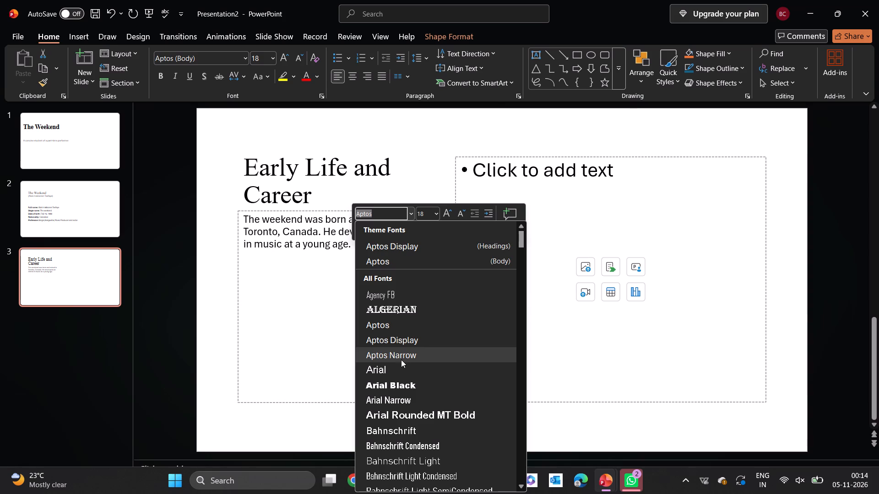
click(402, 415)
click(371, 319)
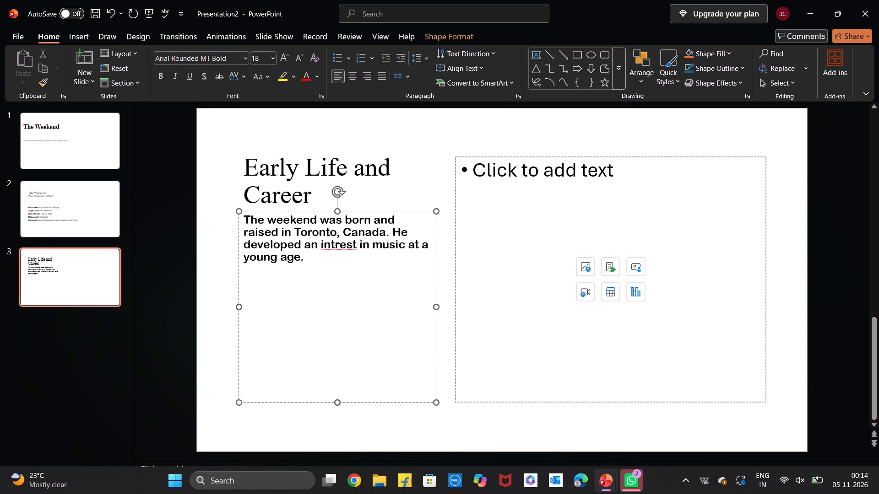
Start a new paragraph after "young age." in the text below the "Early Life and Career" title.
key(Return)
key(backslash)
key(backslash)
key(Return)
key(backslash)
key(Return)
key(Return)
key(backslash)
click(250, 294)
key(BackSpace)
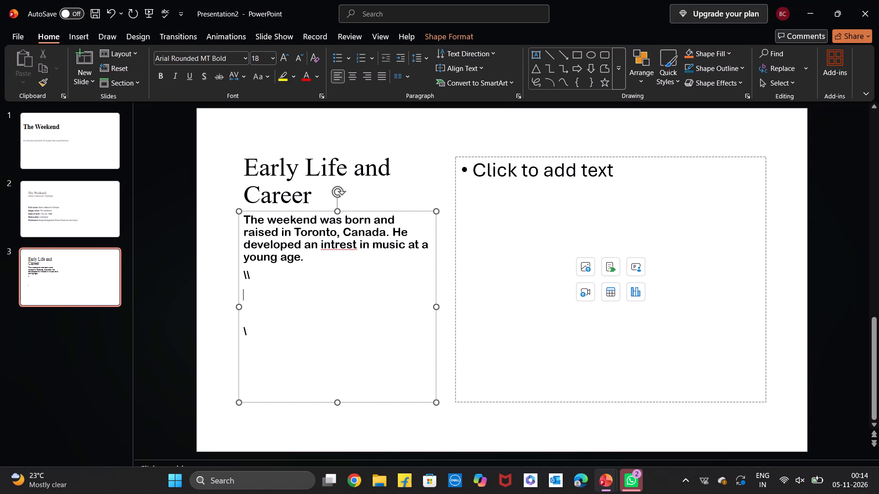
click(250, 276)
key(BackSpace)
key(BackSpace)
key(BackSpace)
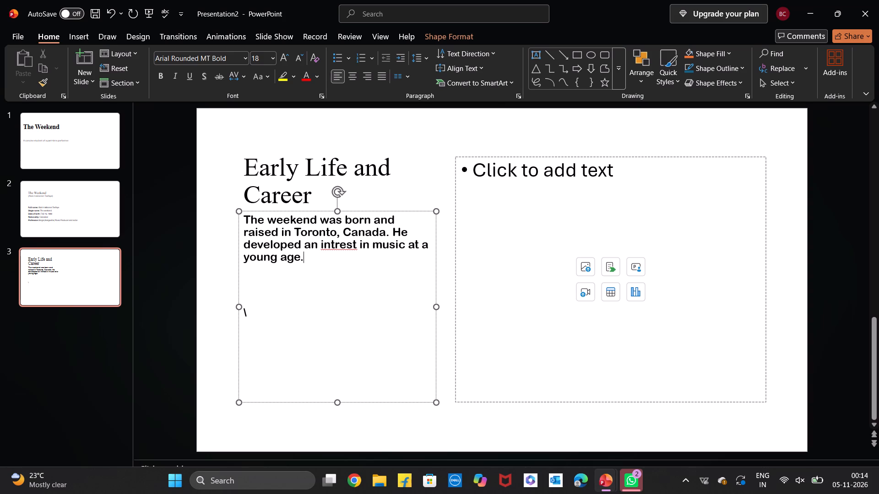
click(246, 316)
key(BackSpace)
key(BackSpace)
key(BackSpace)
Begin the second paragraph below the "Early Life and Career" title with "He started his music career".
click(302, 271)
text(He)
key(space)
text(sta)
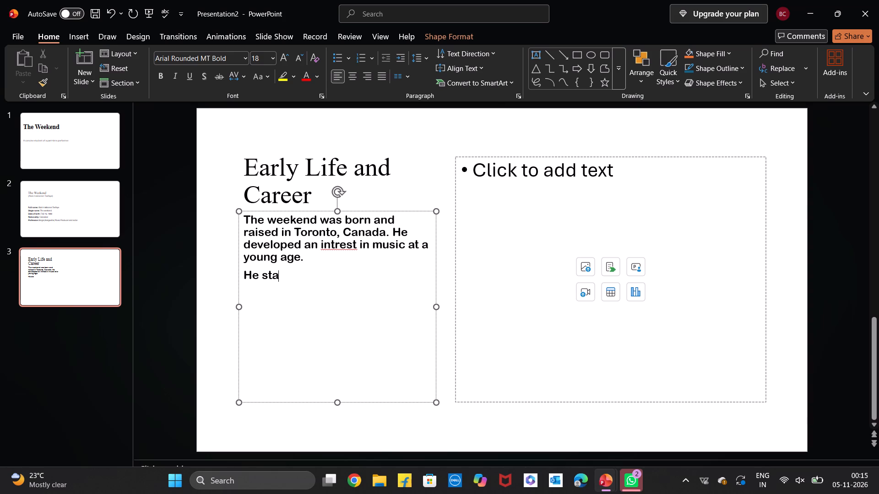
key(r)
text(ted)
key(space)
text(his)
key(space)
text(music car)
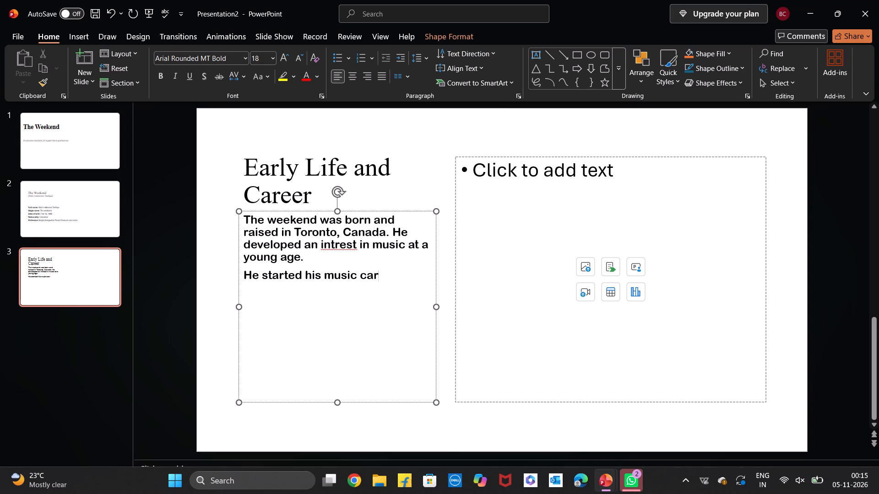
text(eer)
Continue the second paragraph's sentence after "music career" with "by uploading songs online in 2010-2011,".
key(space)
text(by uplo)
key(d)
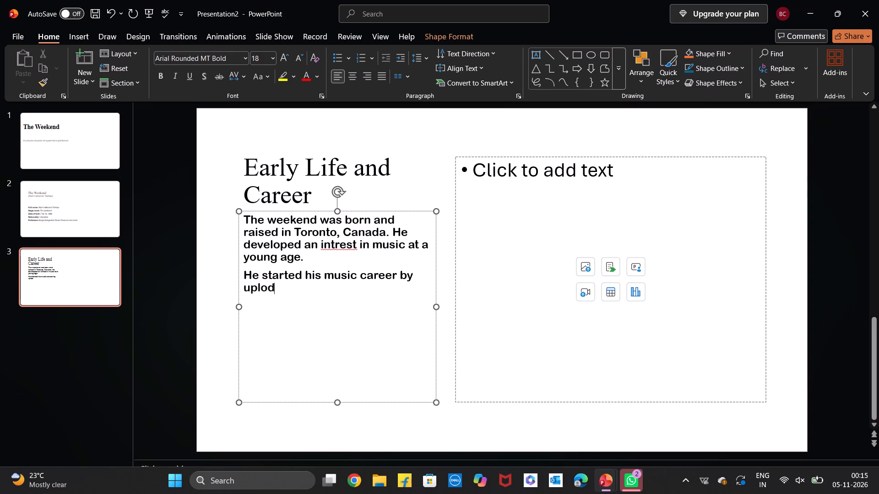
text(ing)
key(space)
text(songs onlin)
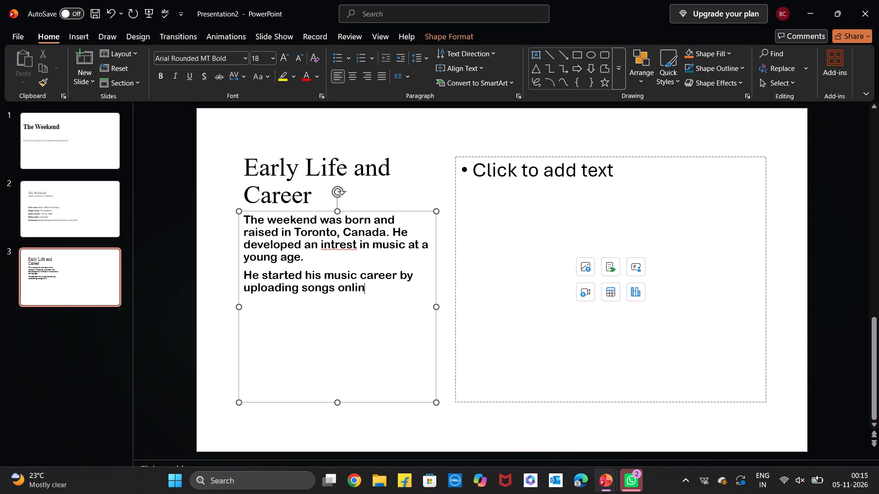
key(e)
key(space)
text(in 21)
key(BackSpace)
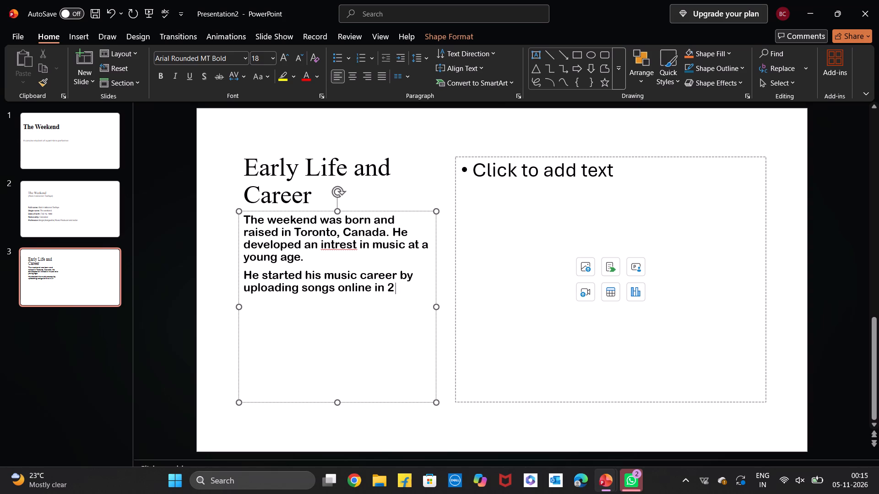
text(010)
key(minus)
text(2011)
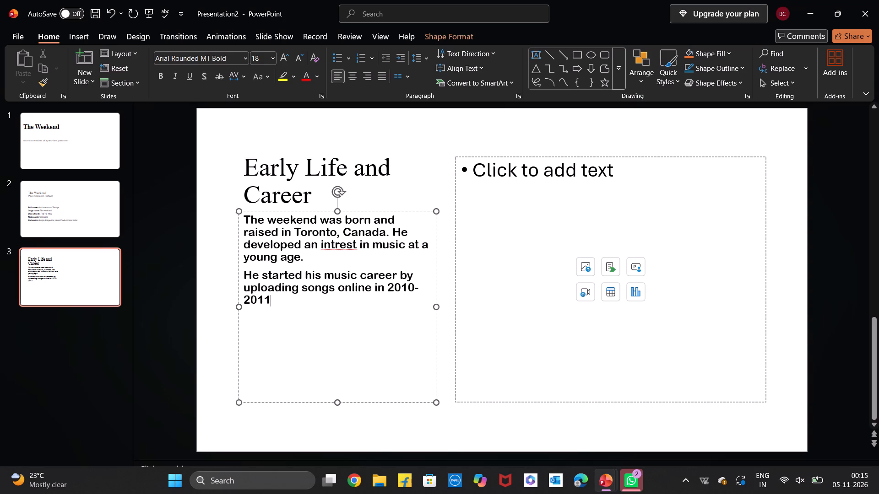
key(period)
key(BackSpace)
key(comma)
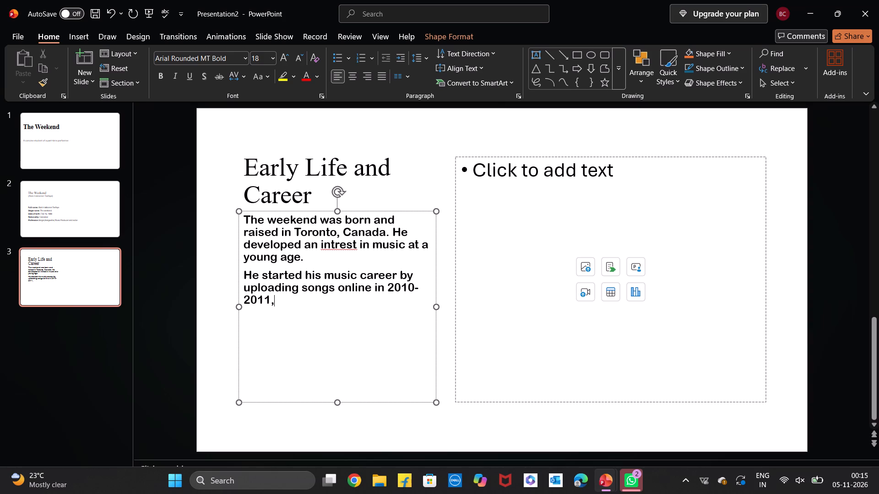
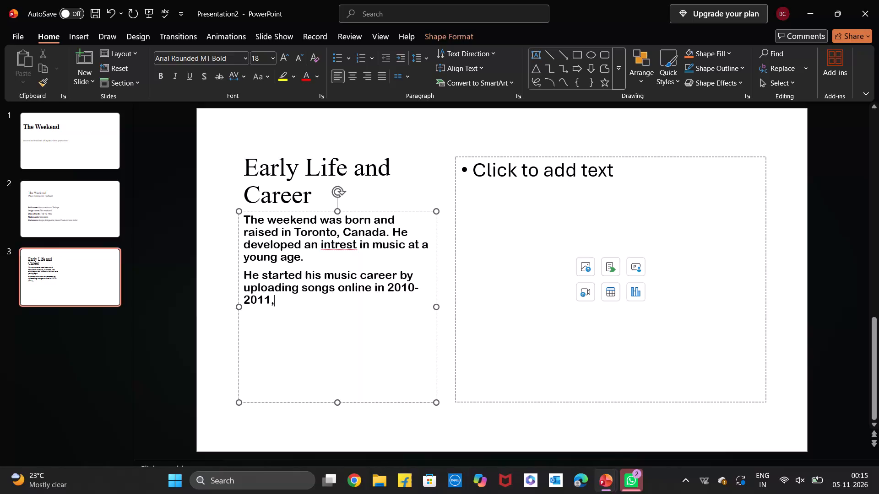
Continue the second paragraph after "2010-2011," with "he released his first mixtape called".
text(he re)
text(les)
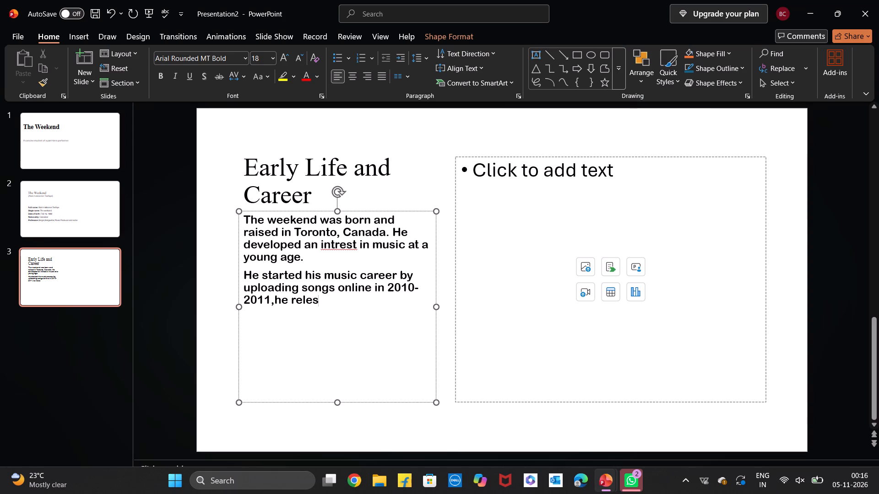
text(ased)
key(space)
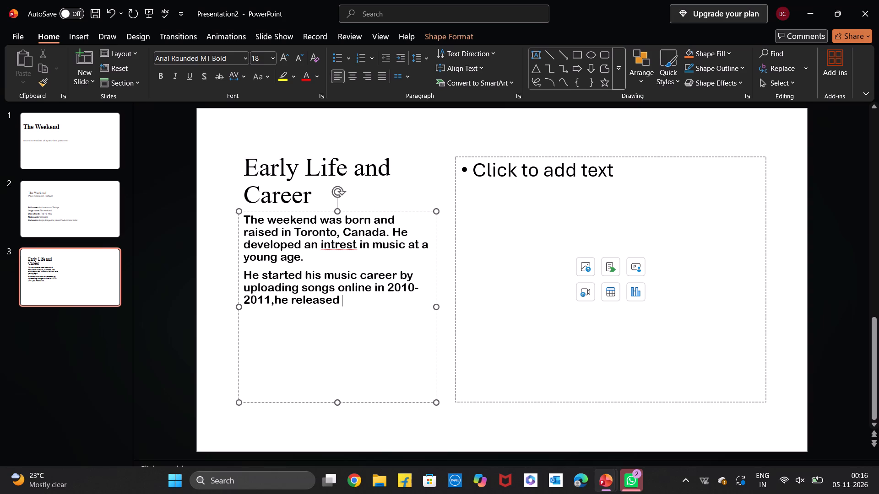
key(h)
text(is first)
key(space)
text(mi)
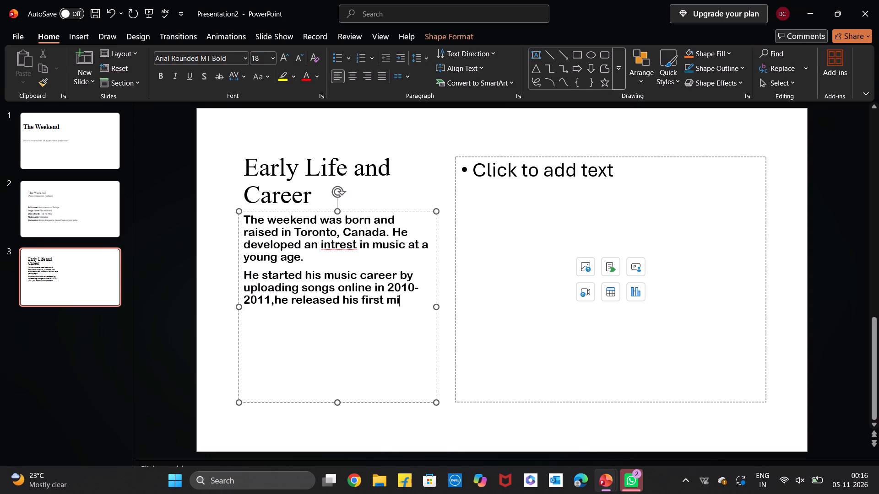
text(xtape)
key(space)
text(called)
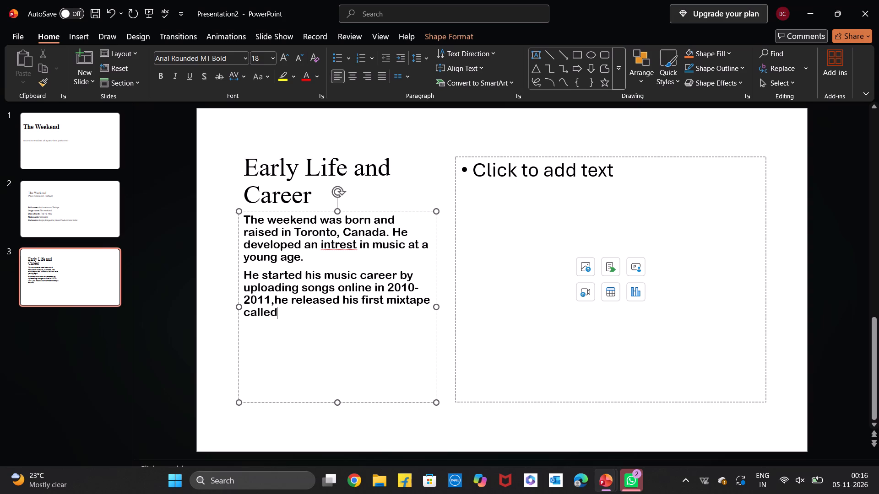
Add the mixtape name "House of balloons" after "called" in the second paragraph.
key(space)
text(h)
key(BackSpace)
key(shift+h)
key(o)
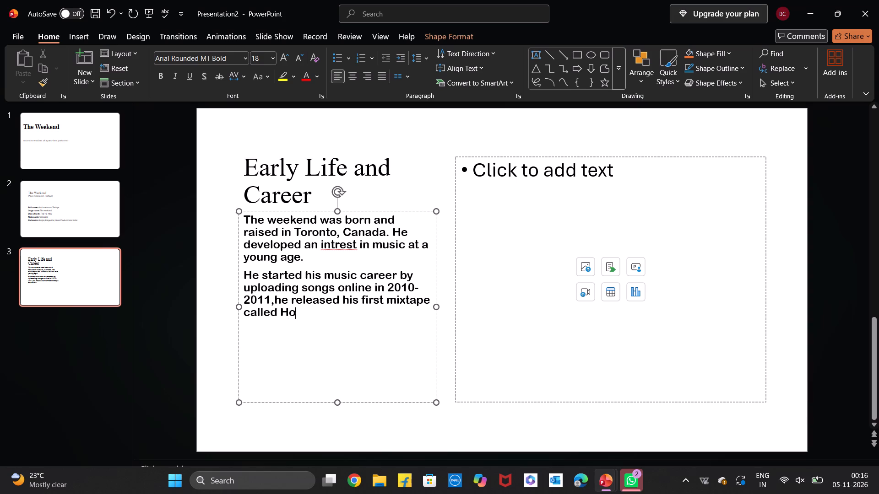
text(use)
key(space)
key(f)
key(BackSpace)
text(of)
key(space)
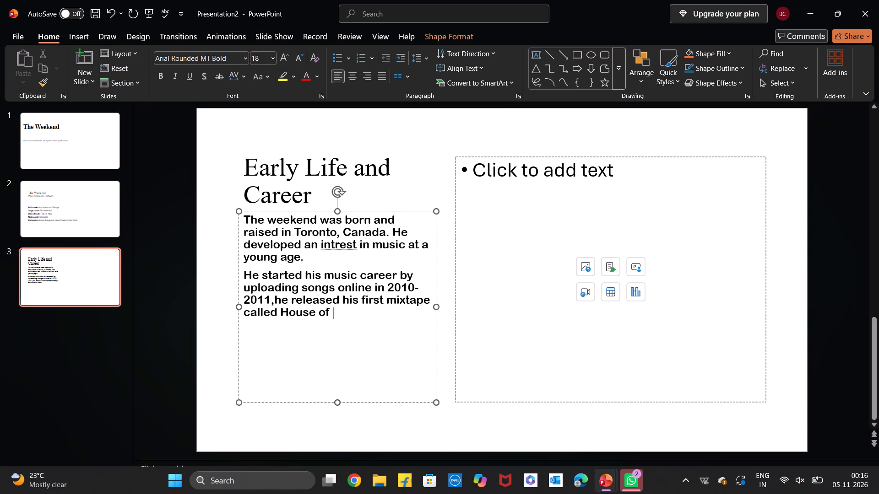
text(ballon)
key(BackSpace)
text(ons)
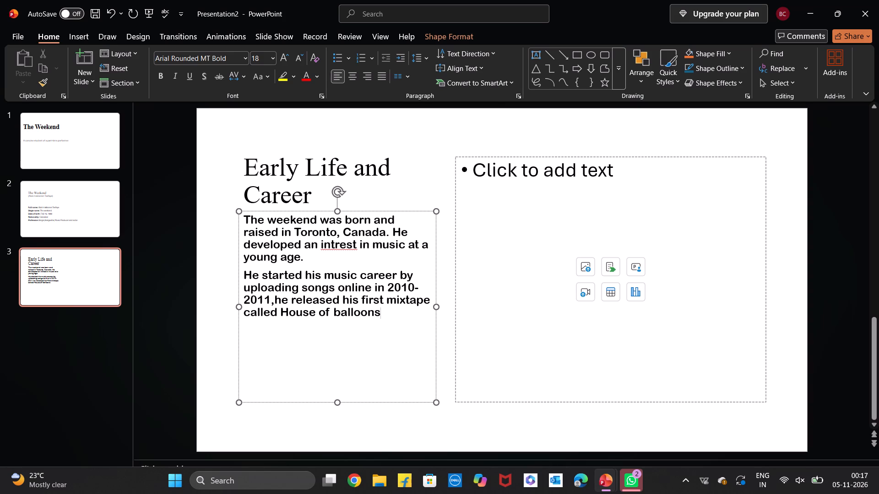
Italicize the mixtape name "House of balloons" in the second paragraph.
click(280, 313)
drag(280, 313, 359, 312)
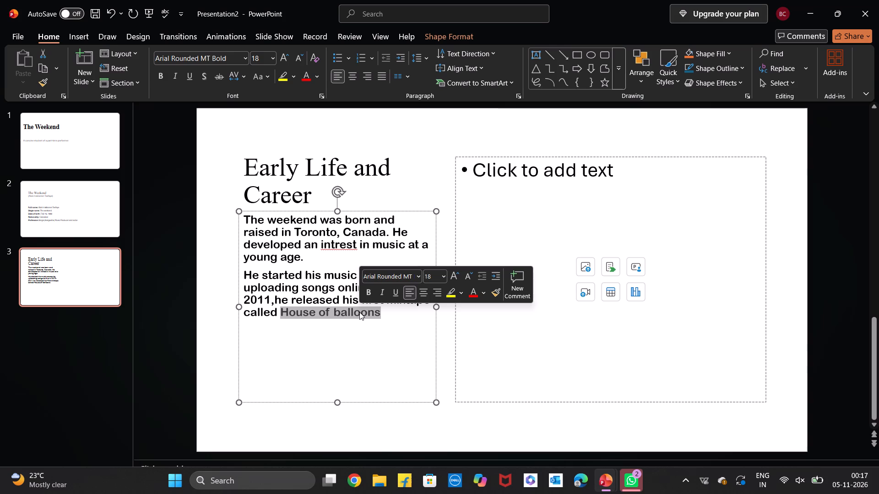
click(380, 293)
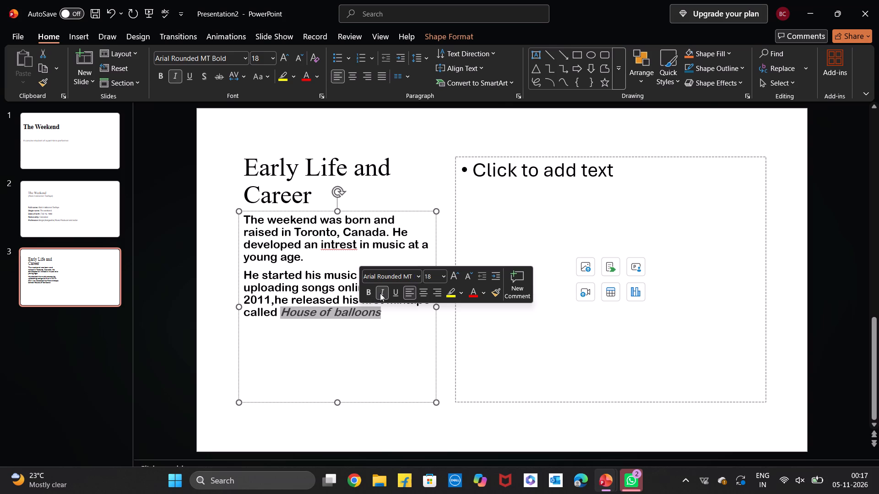
End the second paragraph's sentence with a period after "House of balloons".
click(387, 315)
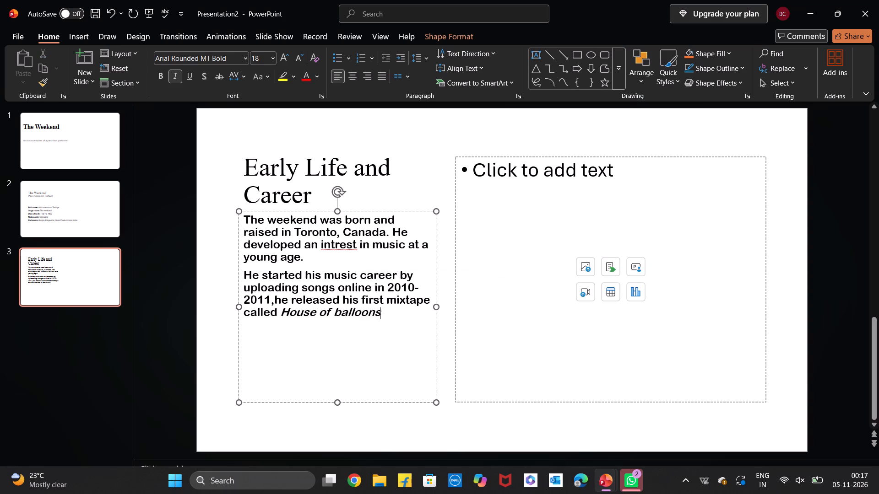
key(period)
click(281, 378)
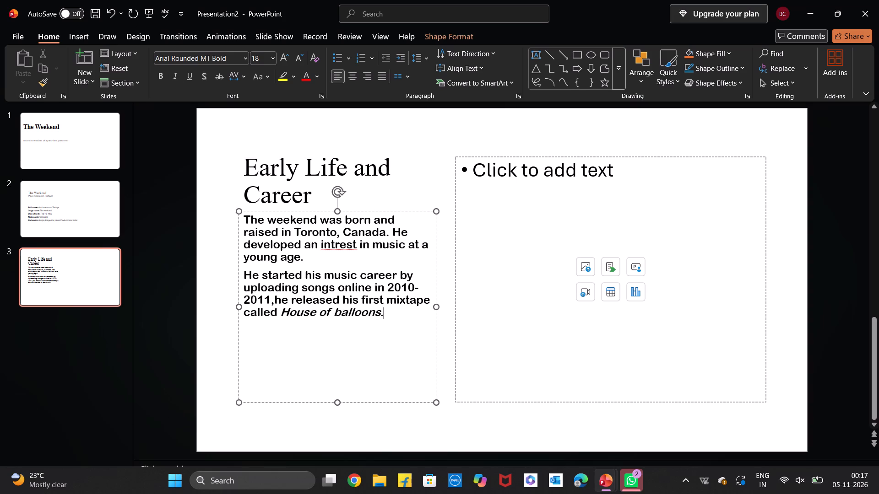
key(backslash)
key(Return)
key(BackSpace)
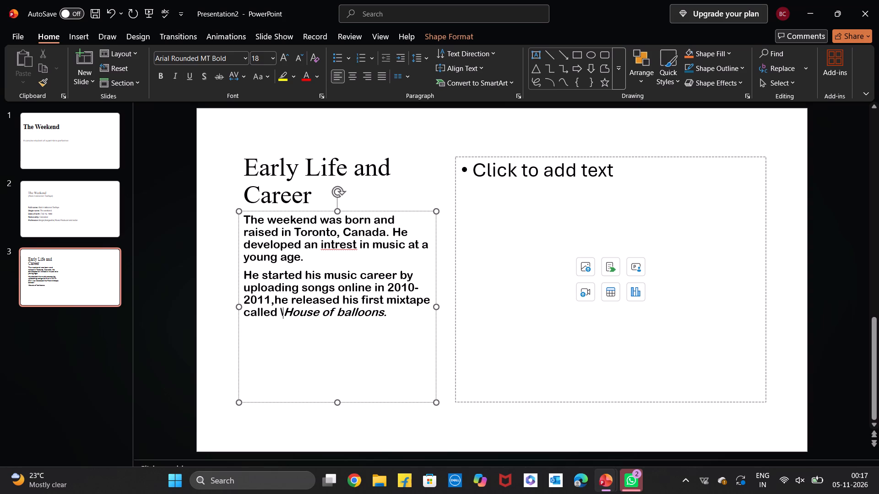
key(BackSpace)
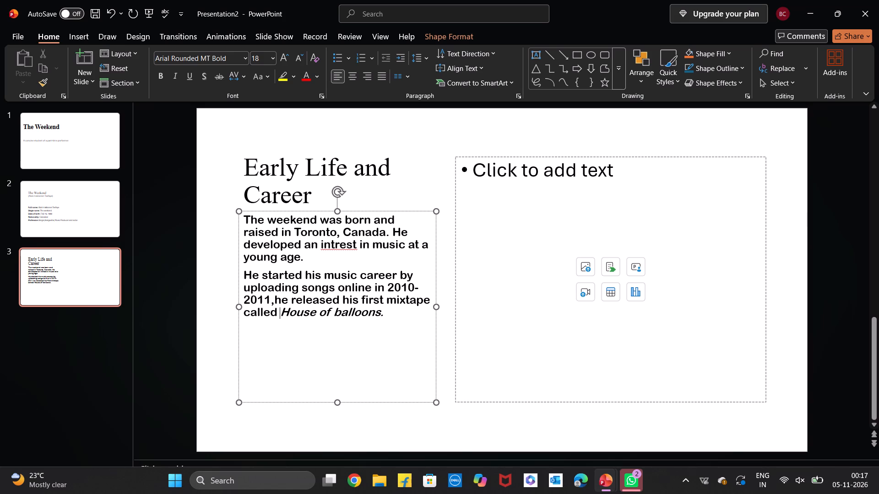
Start a third paragraph after "House of balloons." in the "Early Life and Career" text, beginning with "Hi".
click(391, 317)
key(Return)
key(backslash)
key(BackSpace)
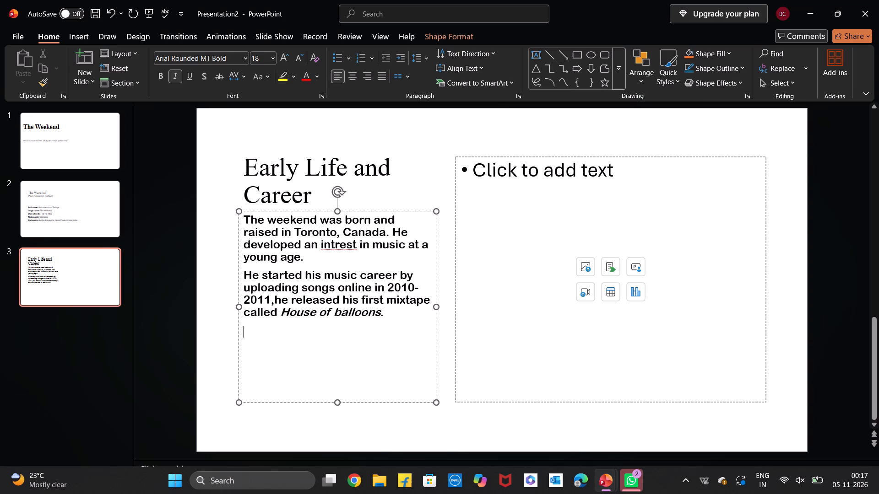
text(hi)
key(BackSpace)
key(BackSpace)
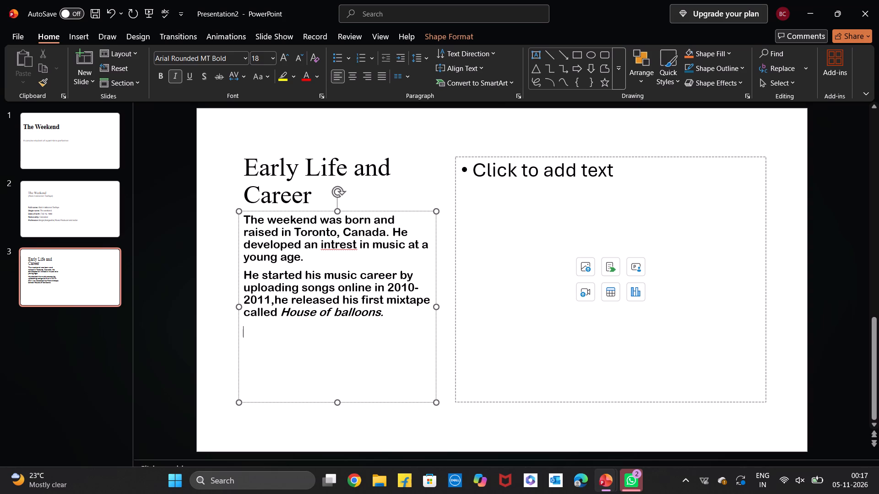
text(Hi)
Remove the italic formatting from "Hi" at the start of the third paragraph.
drag(242, 331, 265, 331)
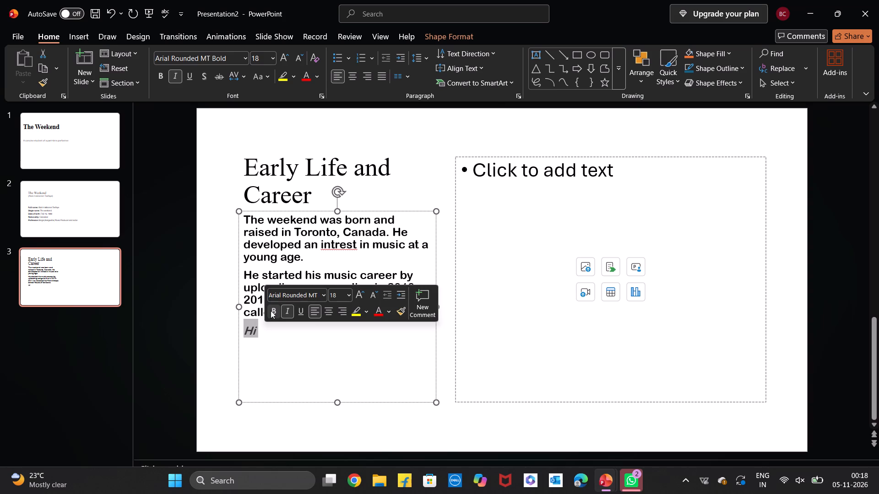
click(286, 311)
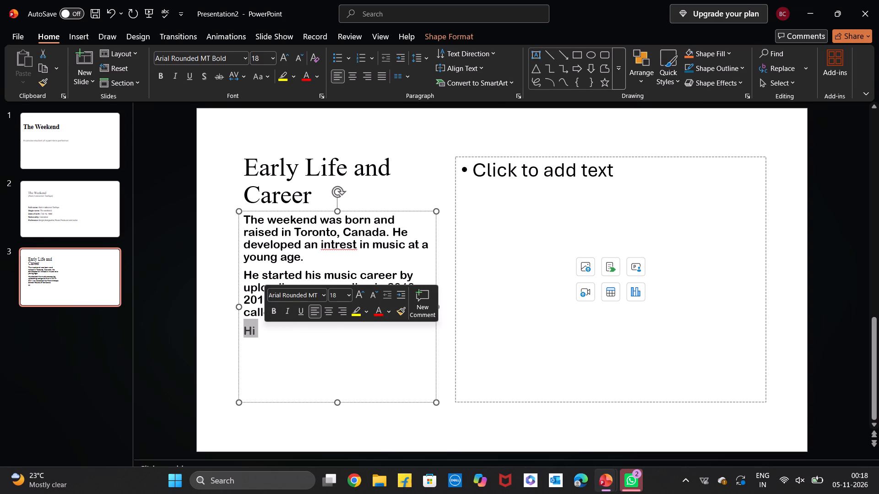
Complete the third paragraph so it reads "His unique voice and different music style helped him become famous worldwide.".
click(271, 349)
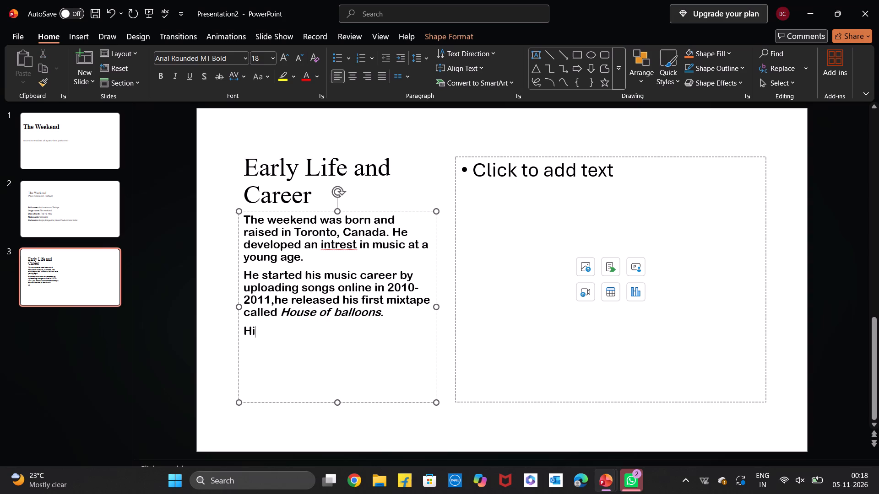
key(s)
key(space)
text(uni)
key(q)
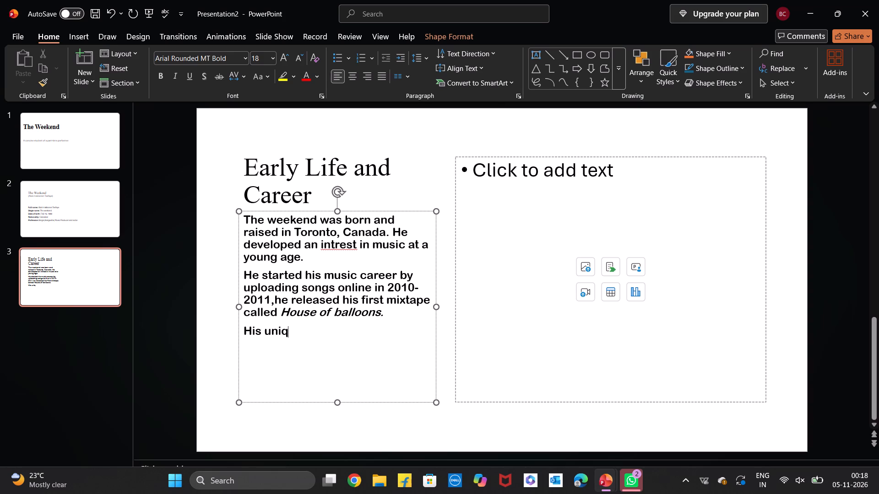
text(ue voice)
key(space)
text(and)
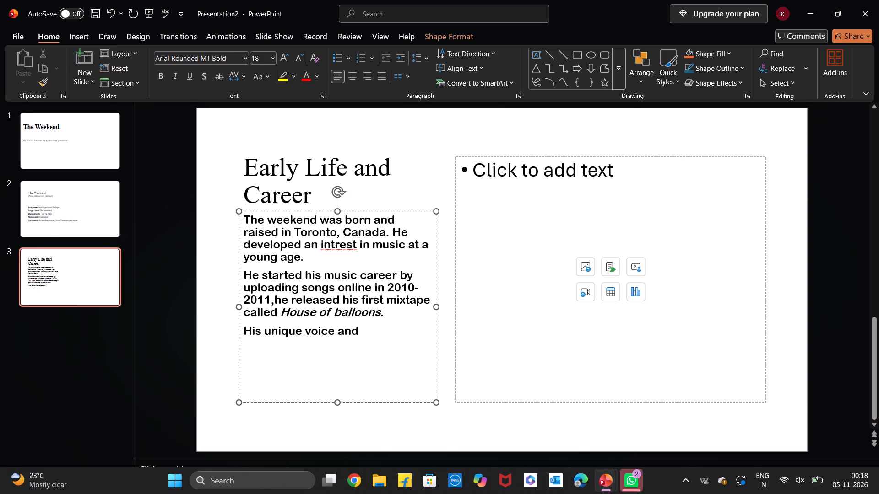
key(space)
text(differ)
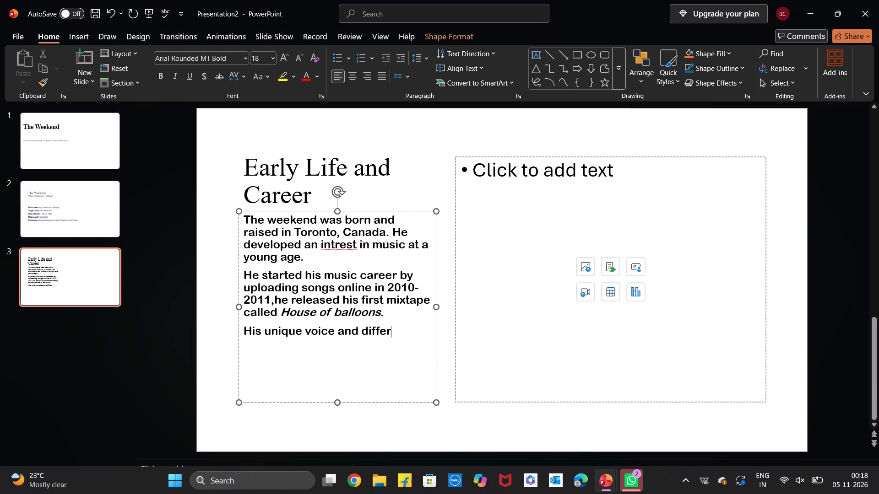
text(ent)
key(space)
text(music)
key(space)
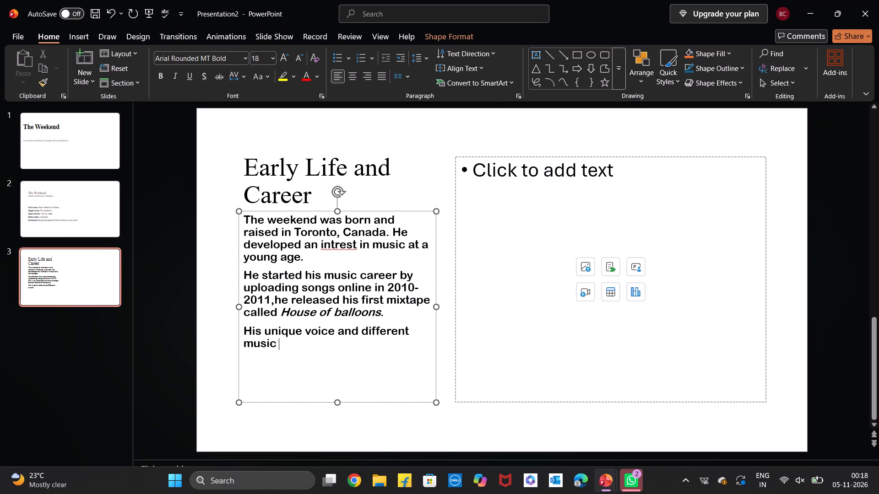
text(style)
key(space)
text(help)
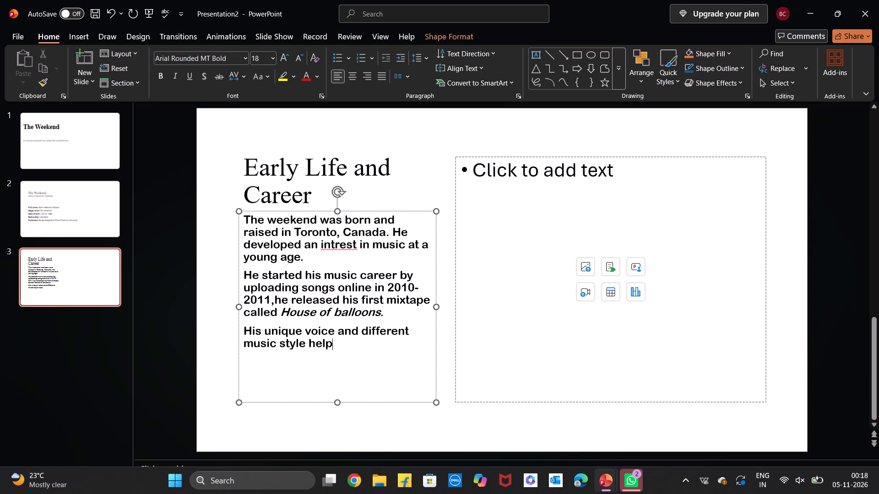
text(ed)
key(space)
text(him b)
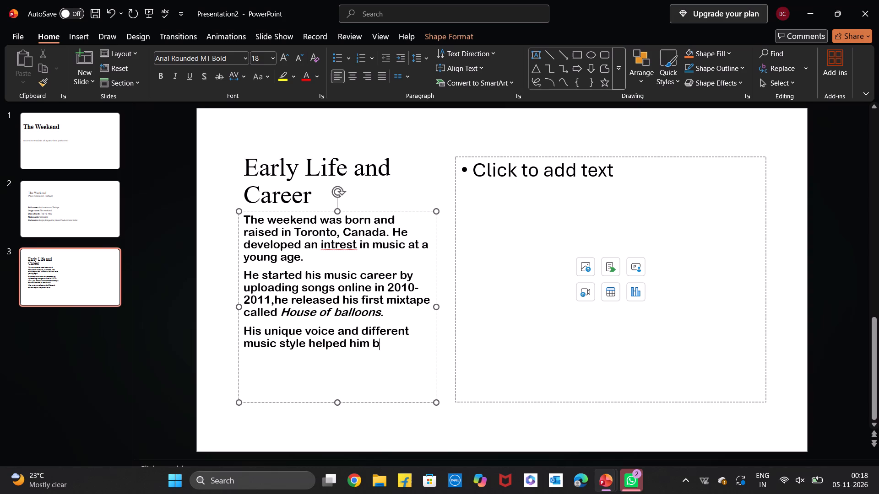
text(ecome)
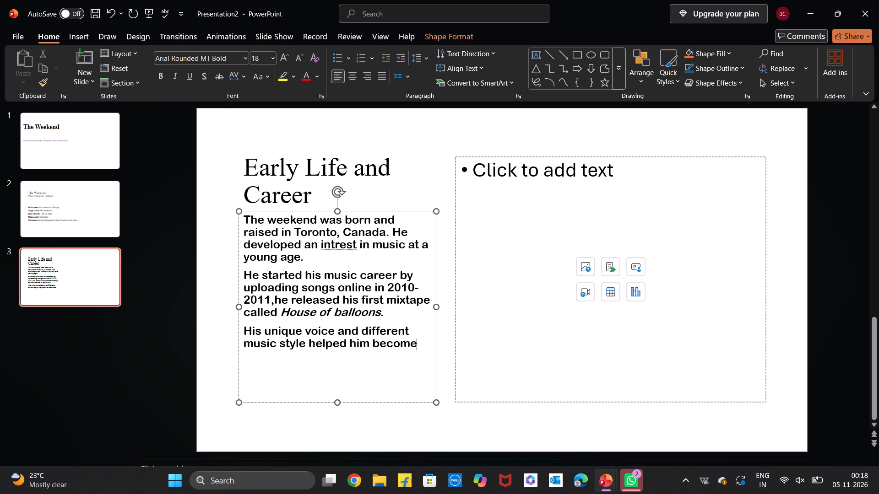
key(space)
text(fa)
text(mo)
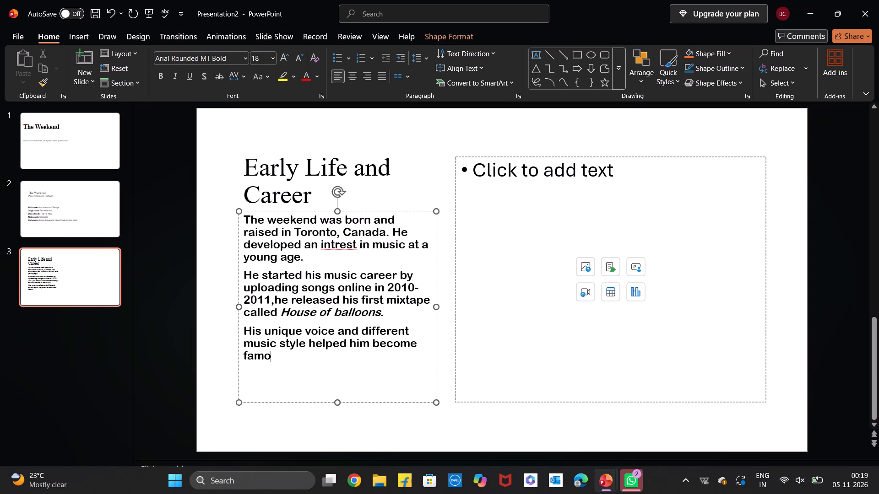
text(us)
key(space)
text(w)
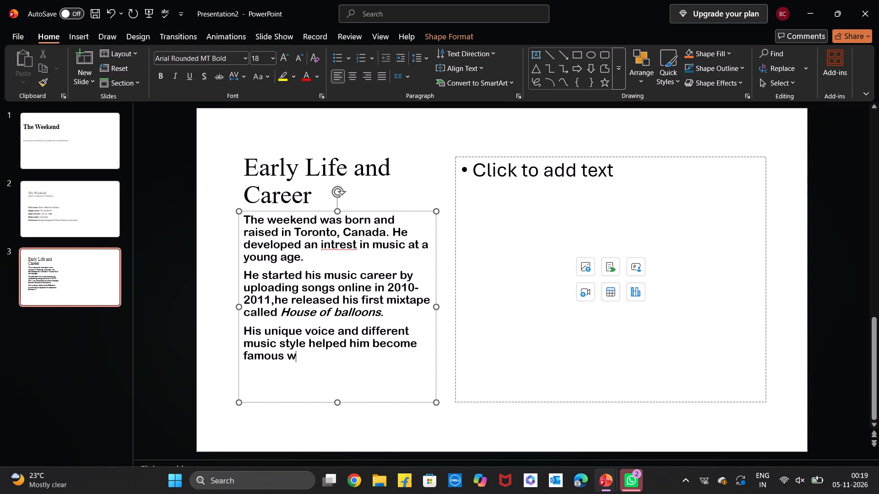
text(orld)
text(wide)
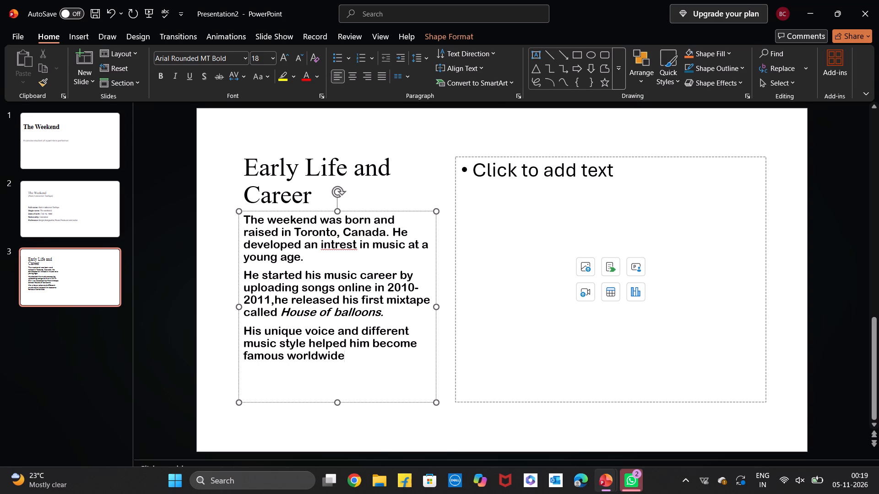
key(period)
Review the content of the title slide, the singer's profile slide and the "Early Life and Career" slide.
click(57, 127)
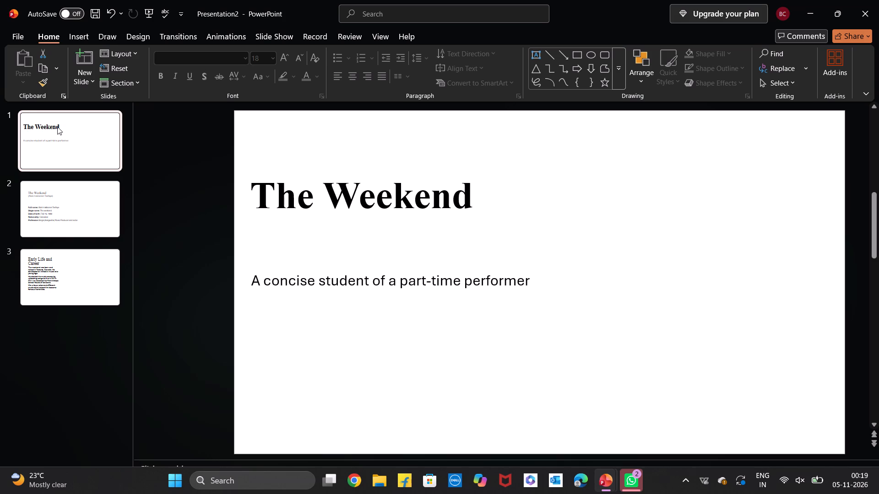
click(54, 204)
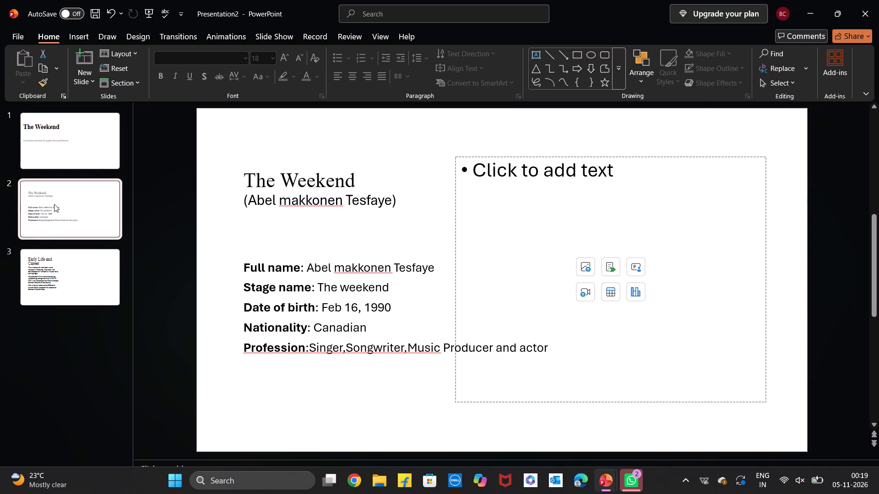
click(520, 220)
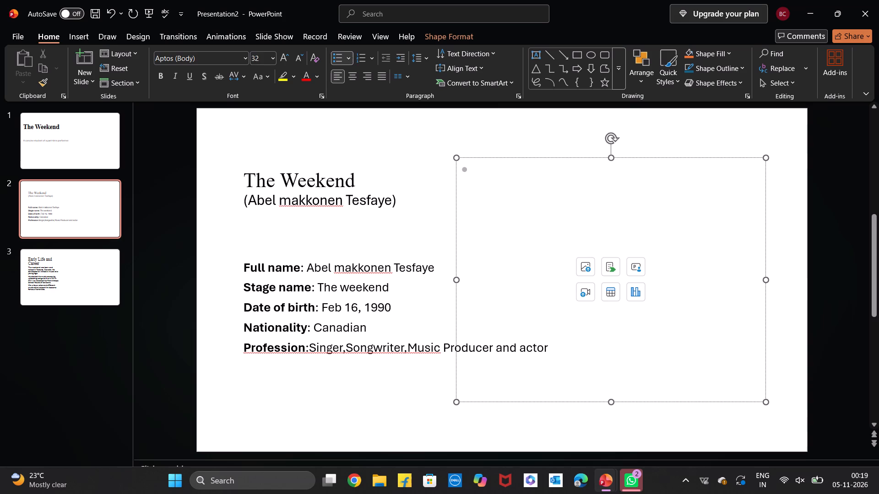
click(263, 379)
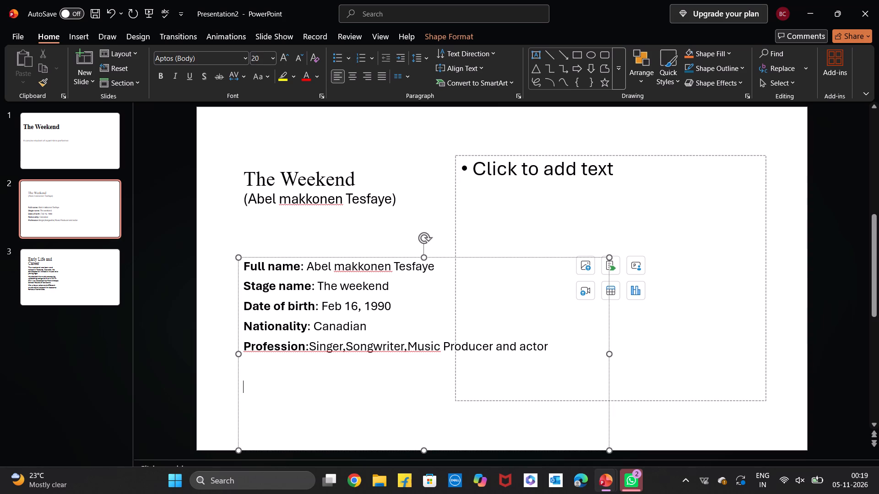
click(83, 138)
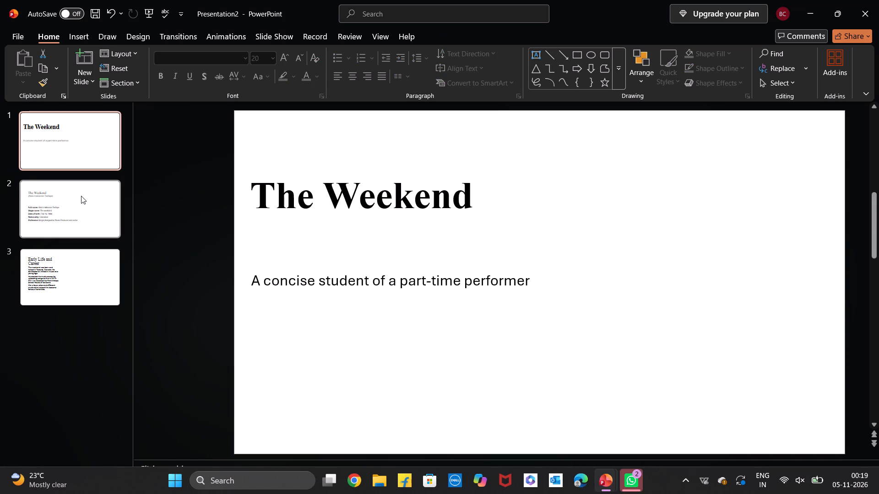
click(81, 199)
click(76, 278)
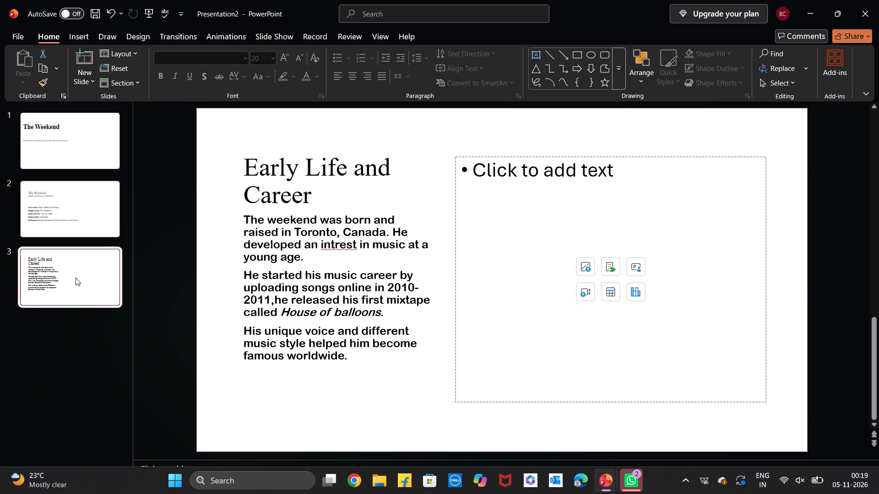
click(87, 70)
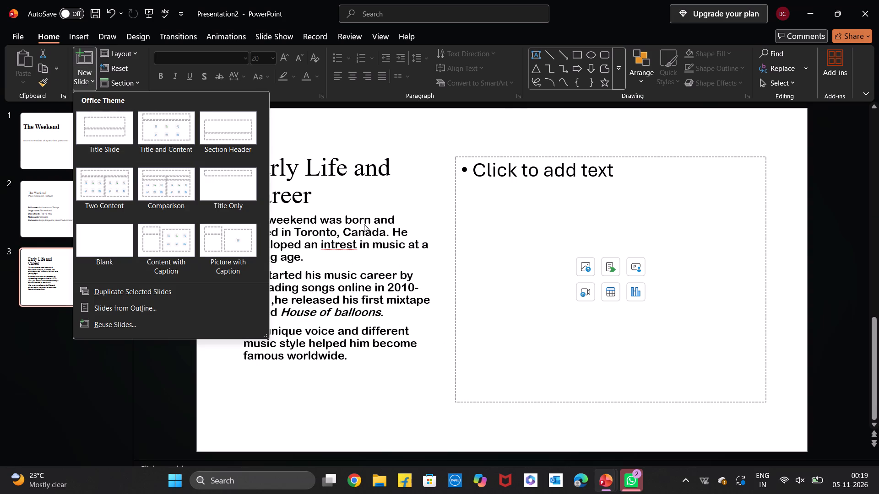
click(568, 217)
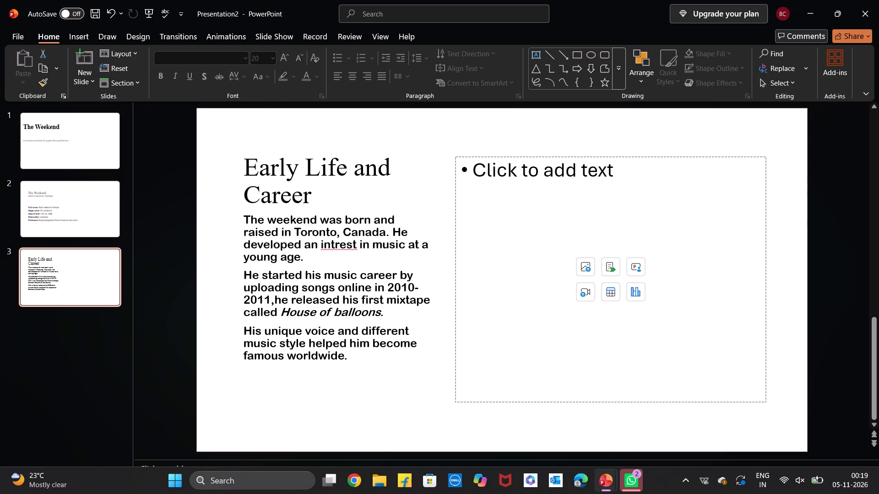
Start the bullet in the empty content placeholder of the "Early Life and Career" slide with "Later he become one of the most".
click(557, 192)
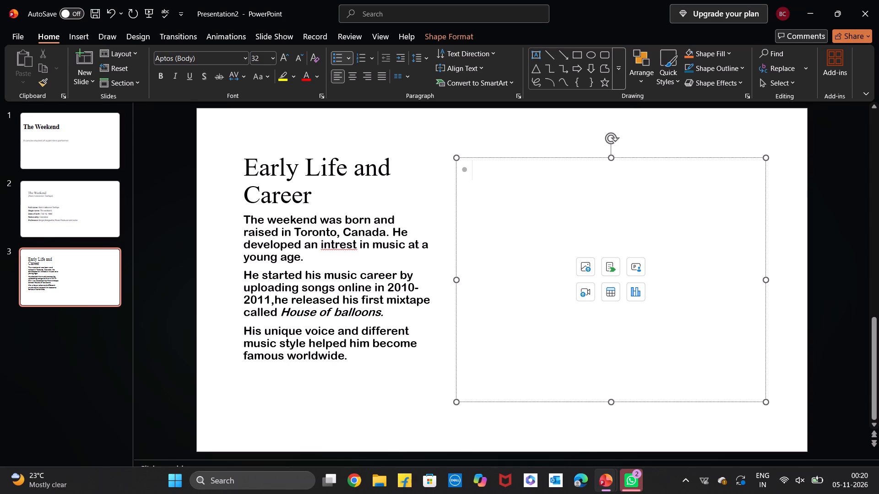
click(522, 241)
key(l)
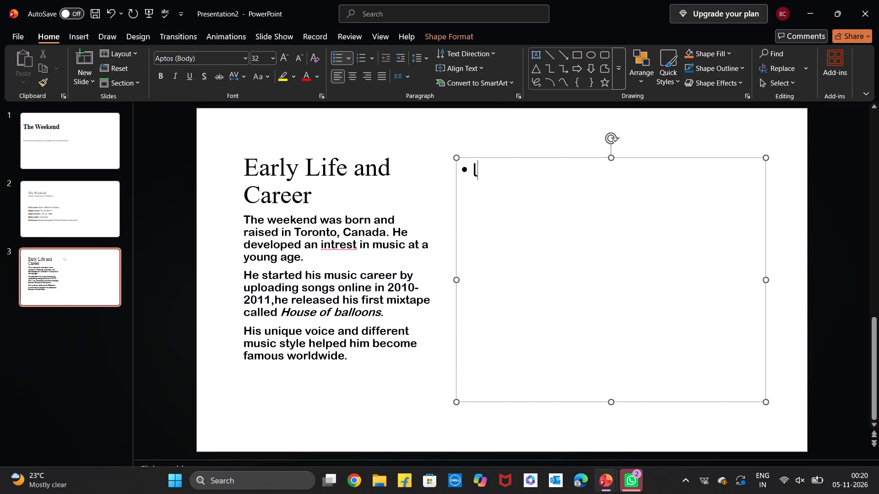
key(BackSpace)
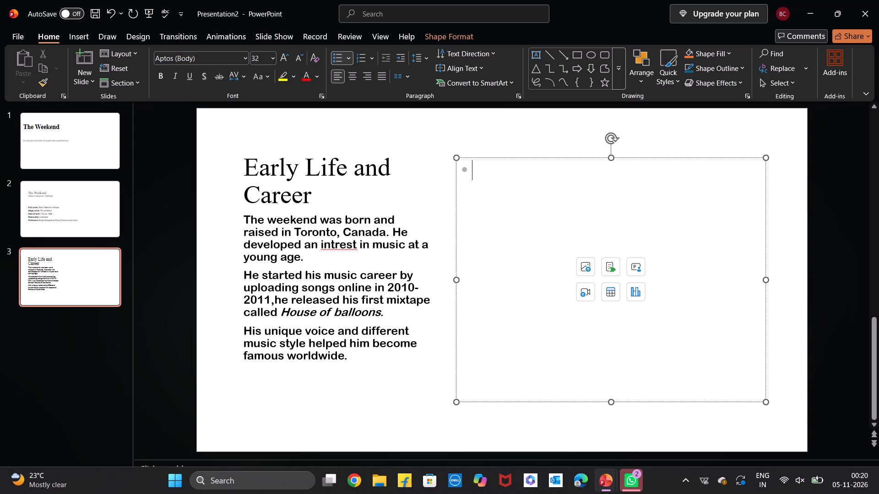
key(shift+l)
text(ater)
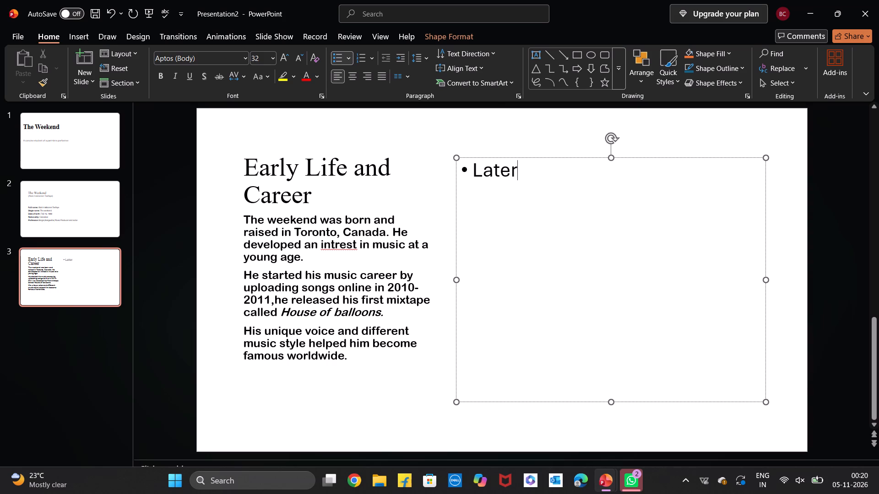
key(space)
text(he)
key(space)
text(become)
key(space)
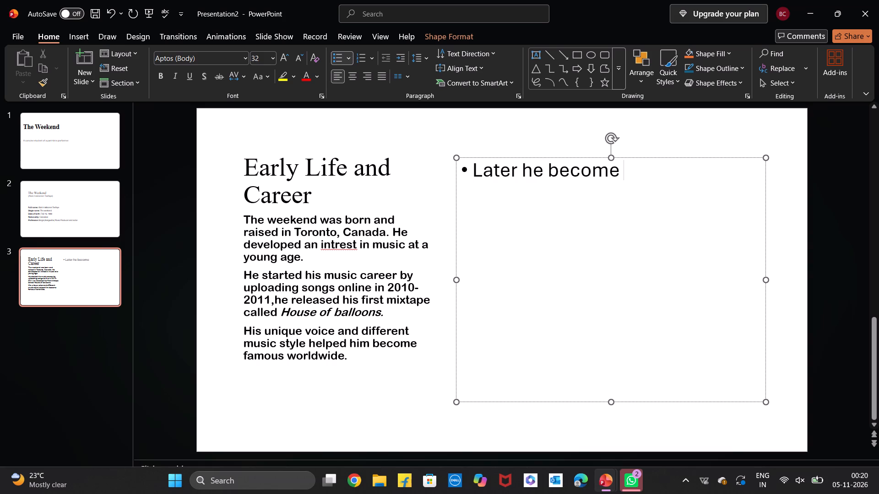
text(one of the most)
key(space)
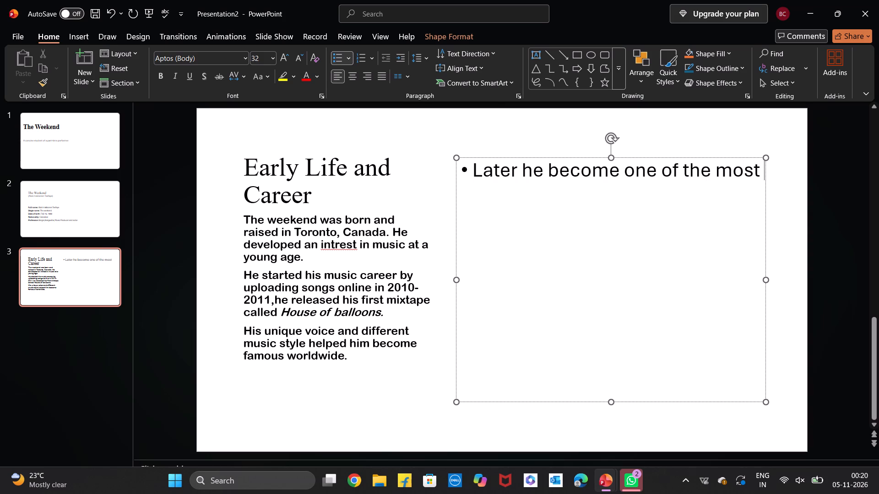
Continue the bullet sentence with "successful pop and".
text(su)
text(cces)
key(s)
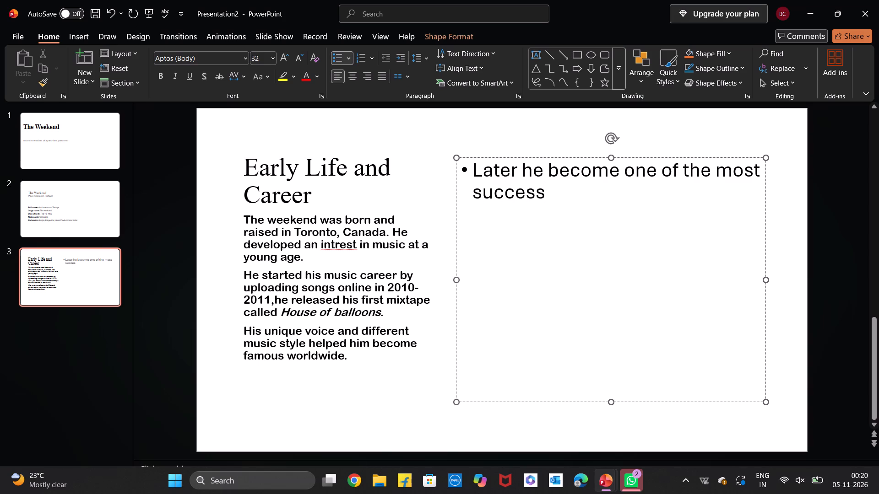
text(full)
key(BackSpace)
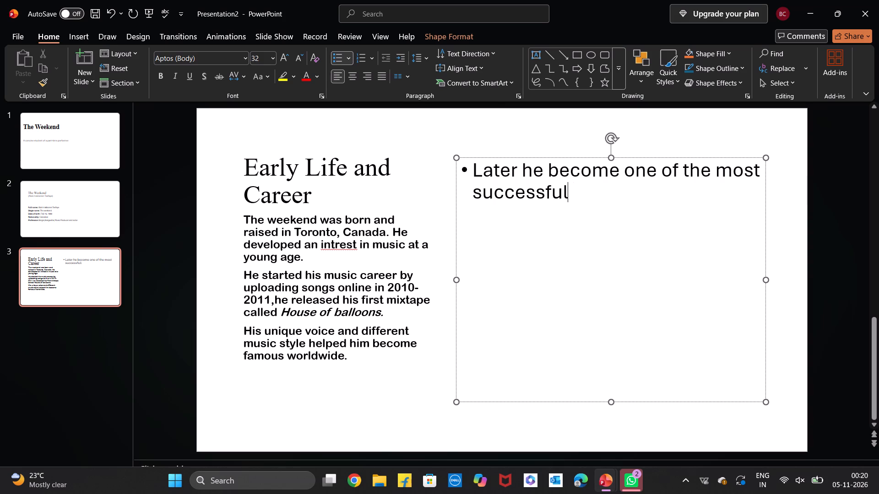
key(space)
text(pop)
key(space)
text(and)
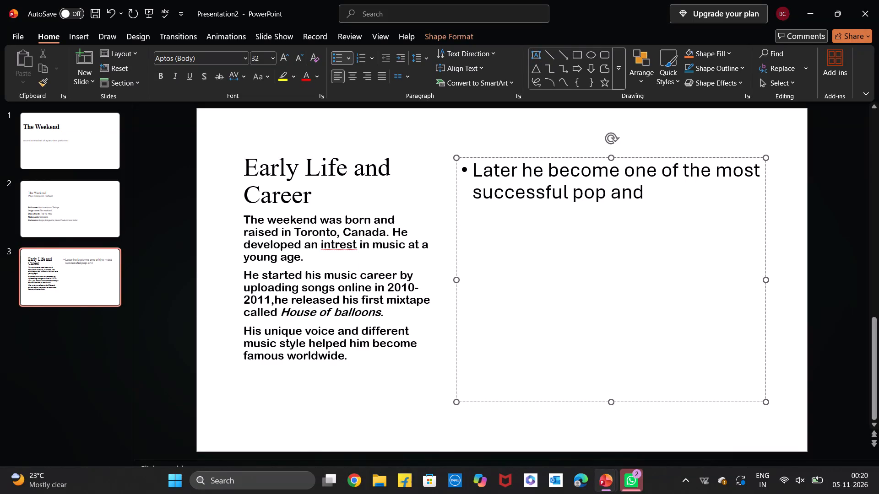
key(space)
Finish the bullet sentence with "R&B artist.".
key(shift+r)
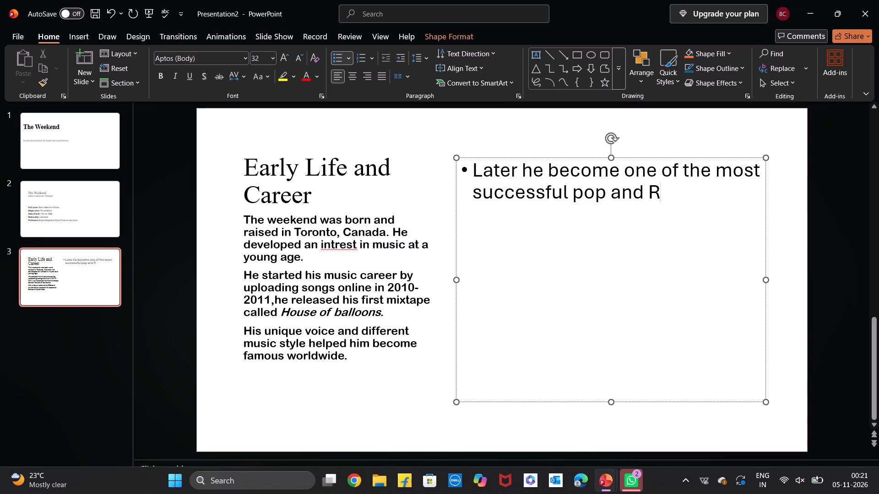
text(and)
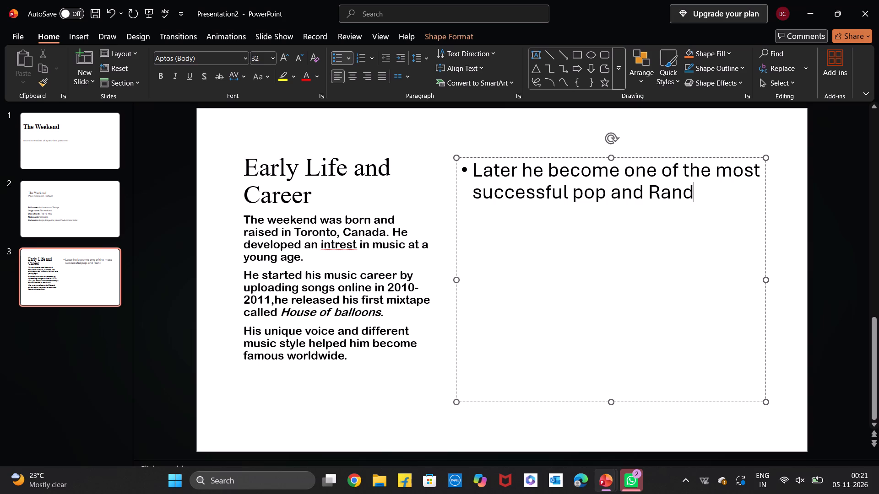
key(BackSpace)
key(BackSpace)
key(shift+ampersand)
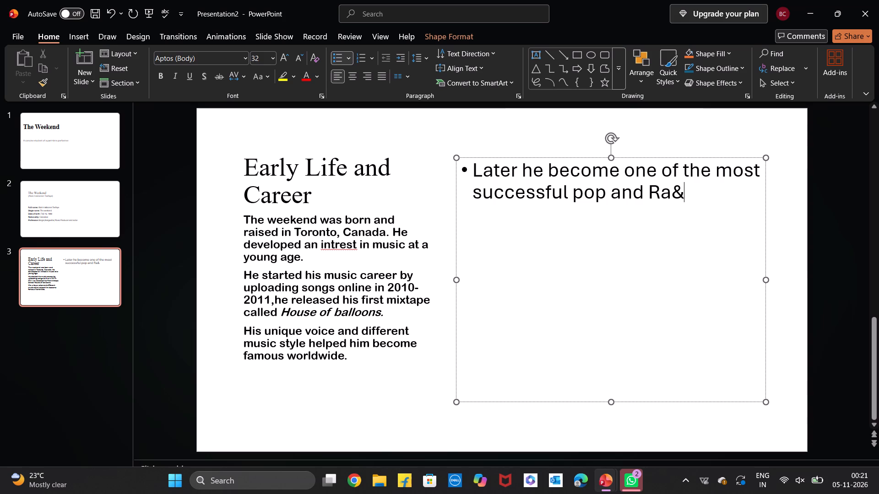
key(BackSpace)
key(BackSpace)
key(shift+ampersand)
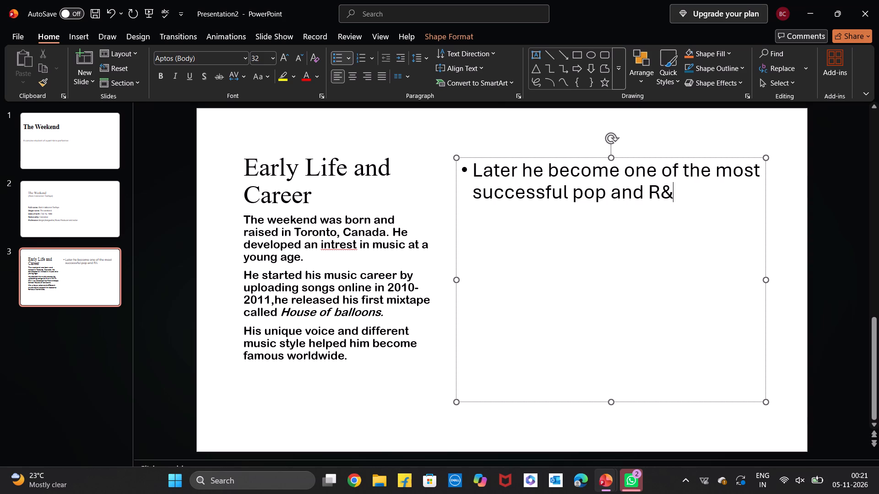
key(b)
key(BackSpace)
key(shift+b)
key(space)
text(artist)
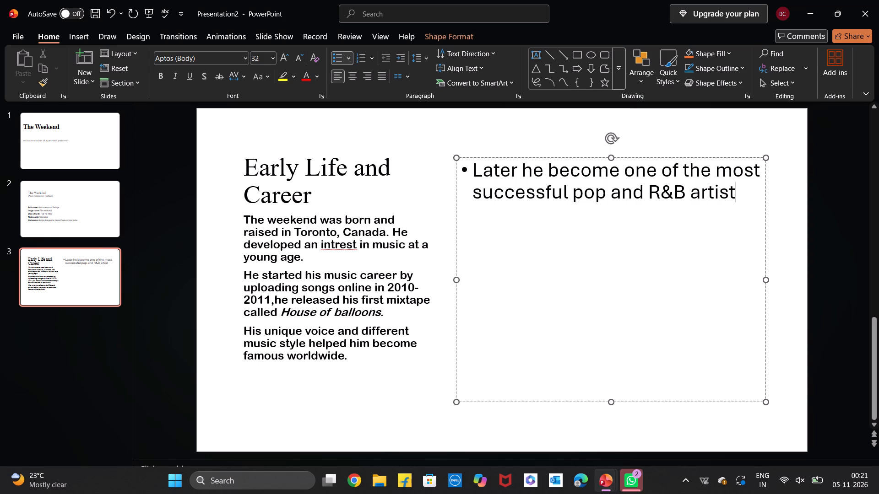
key(period)
Change the font of the bullet text "Later he become one of the most successful pop and R&B artist" to Arial Black.
drag(476, 191, 502, 177)
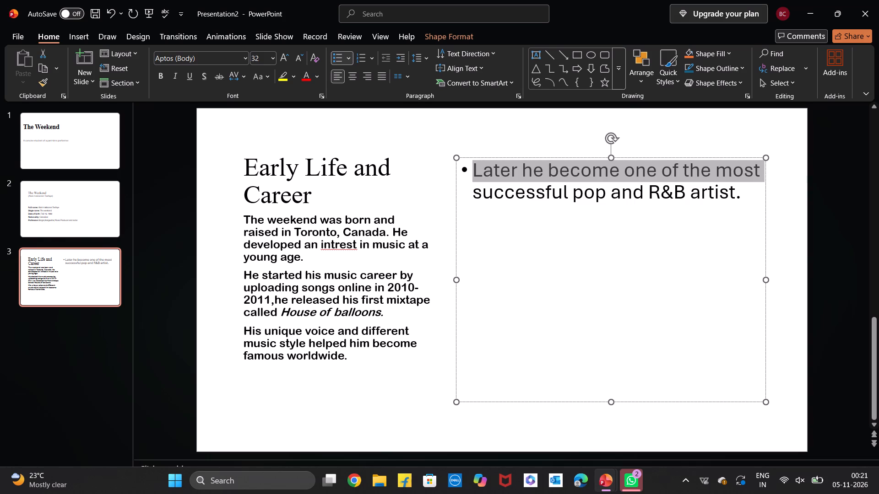
drag(502, 177, 499, 172)
click(487, 165)
drag(472, 167, 502, 176)
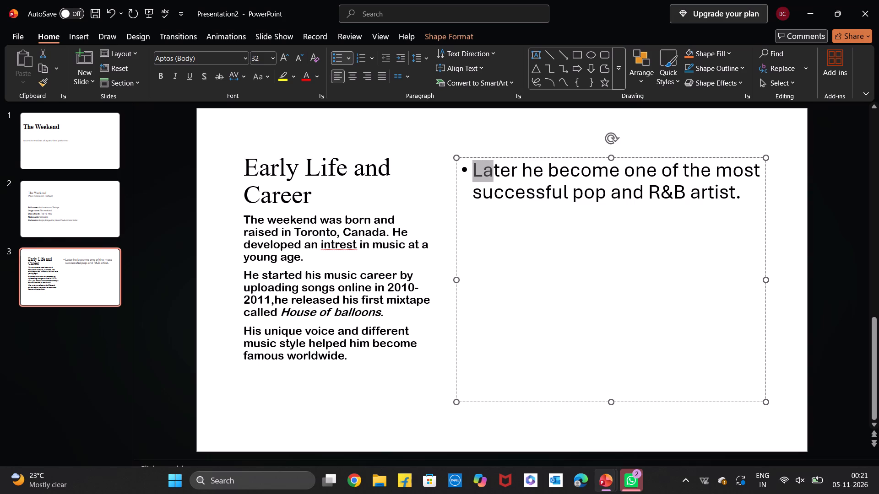
drag(502, 176, 719, 205)
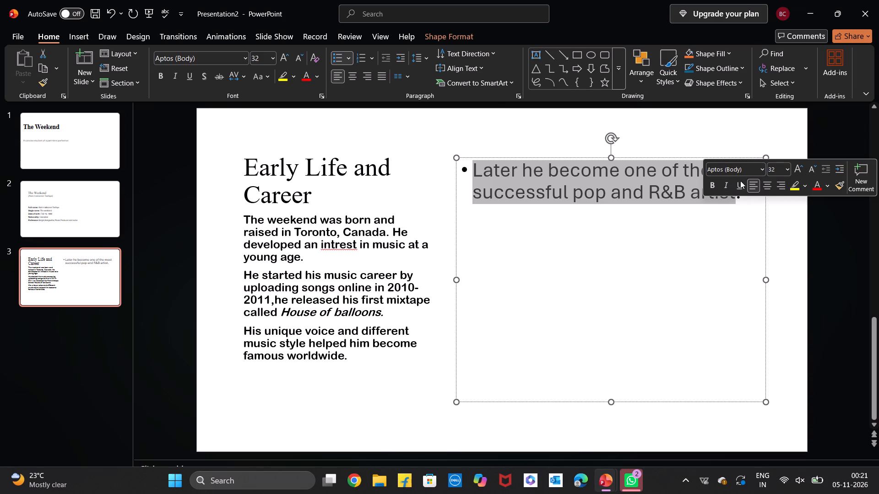
click(760, 168)
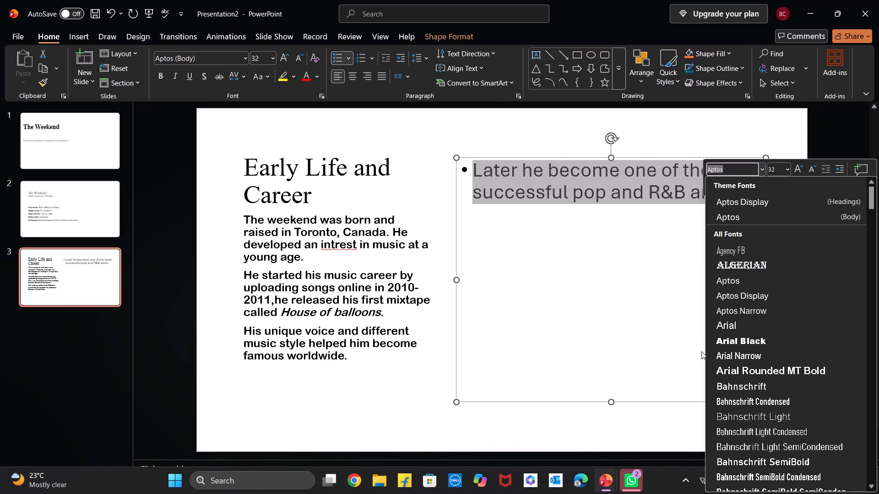
click(727, 342)
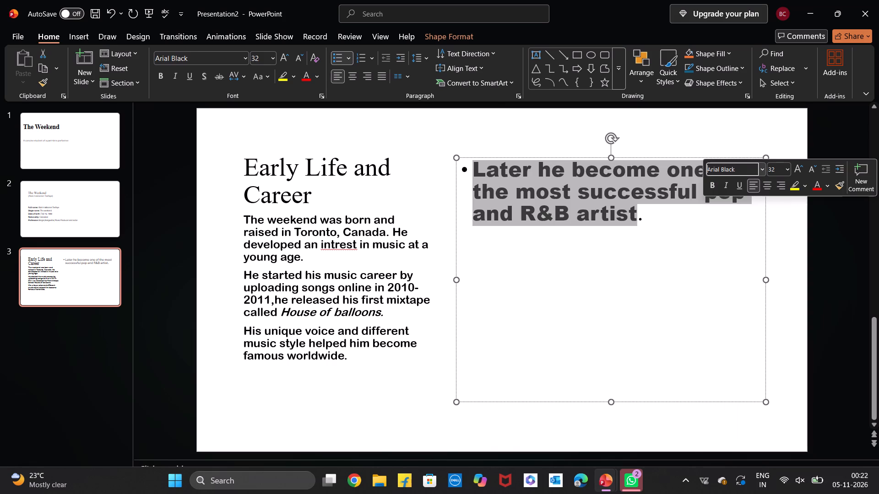
click(391, 404)
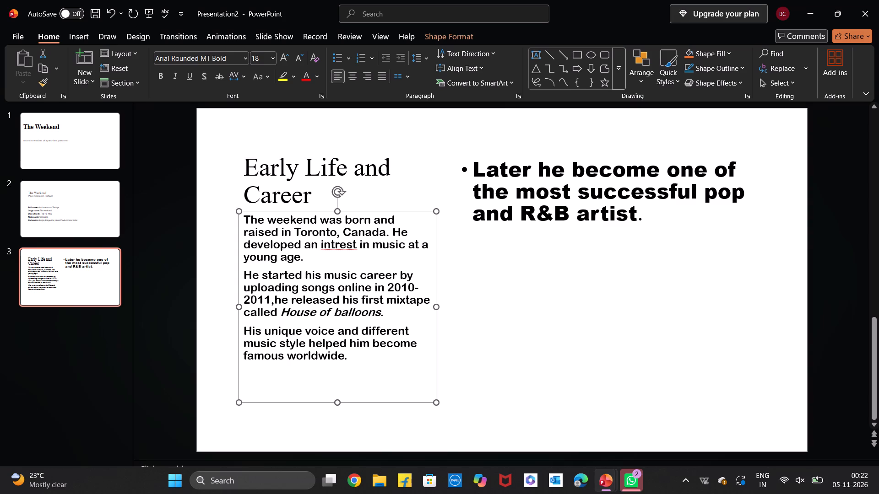
Add a new slide with the same layout after the "Early Life and Career" slide.
click(80, 59)
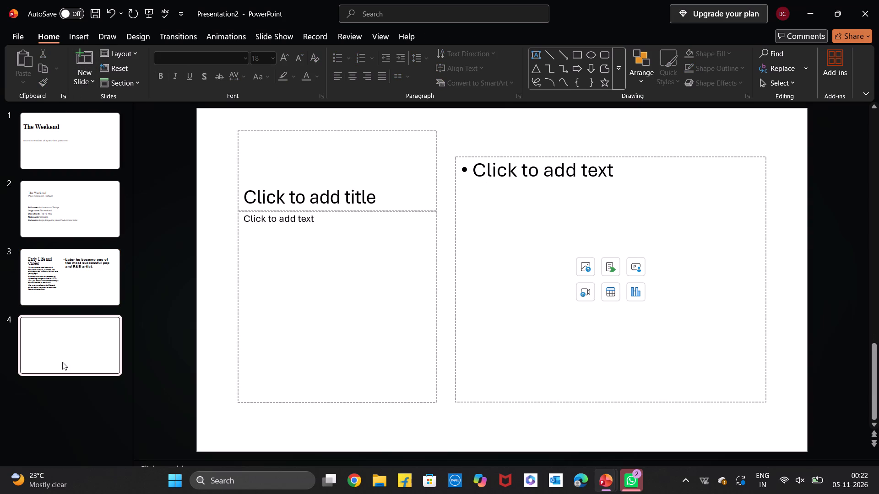
click(69, 349)
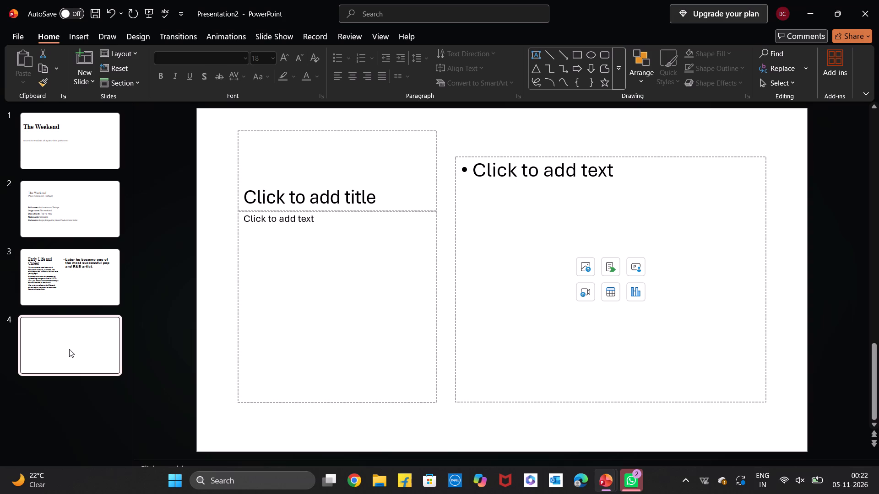
Enter the title "Famous Songs and Albums" on the fourth slide.
click(286, 187)
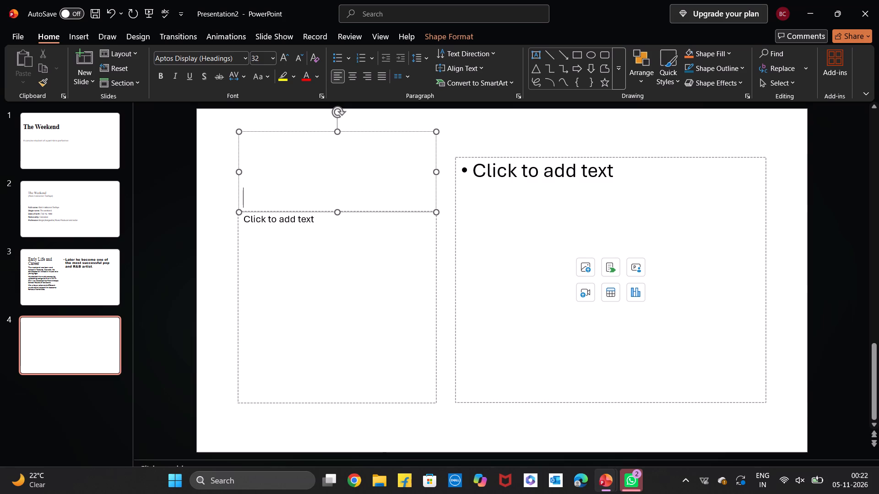
text(Fa)
text(mous)
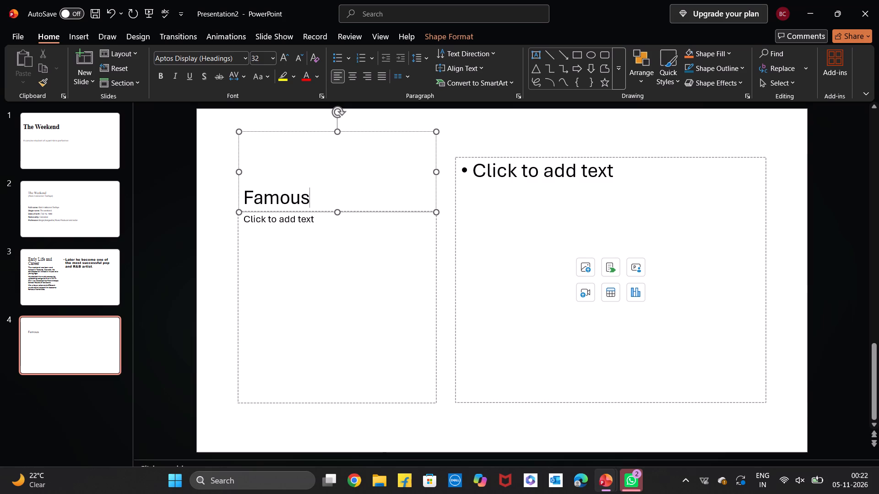
key(space)
text(Song)
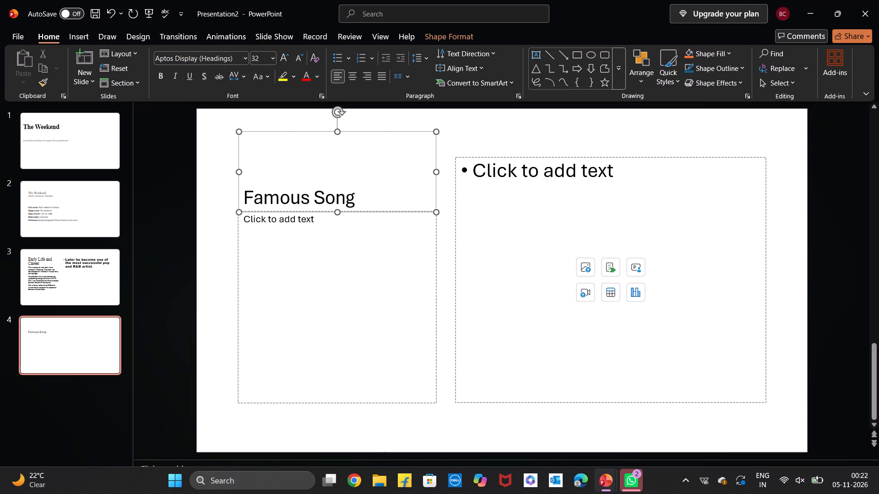
key(s)
key(space)
text(and)
key(space)
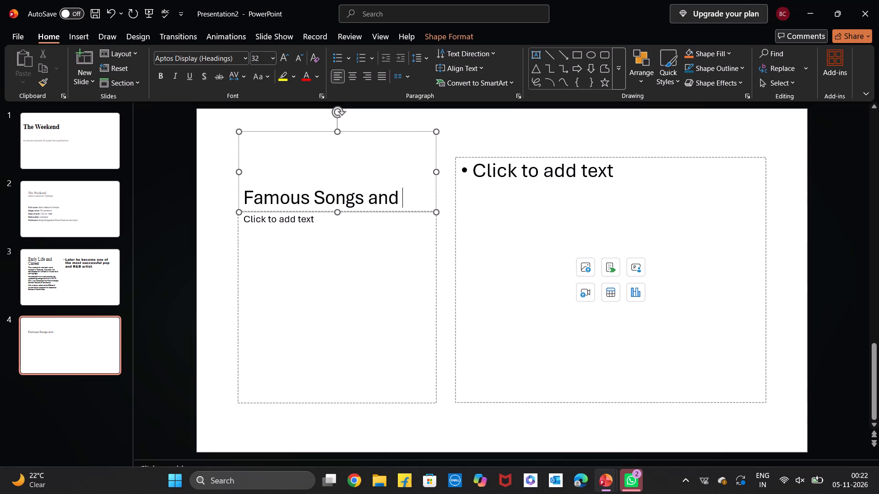
key(shift+a)
key(l)
text(bum)
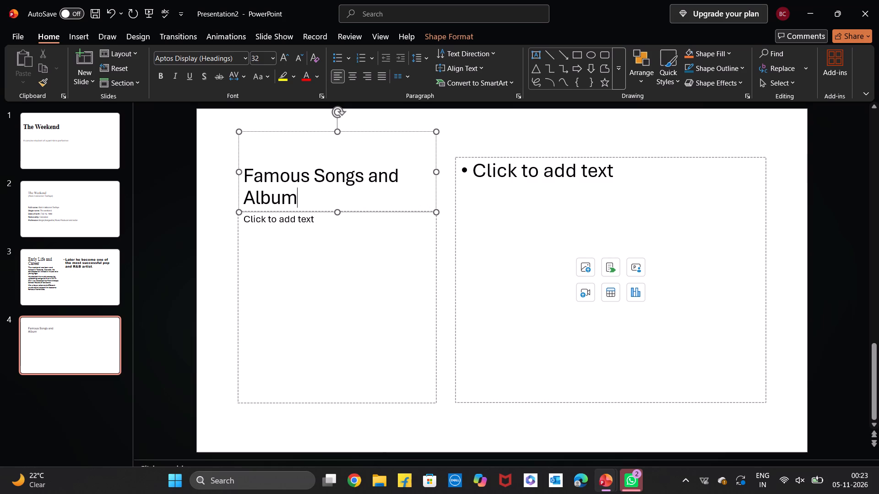
key(s)
Make the title "Famous Songs and Albums" bold and set its font to Times New Roman.
drag(245, 174, 308, 205)
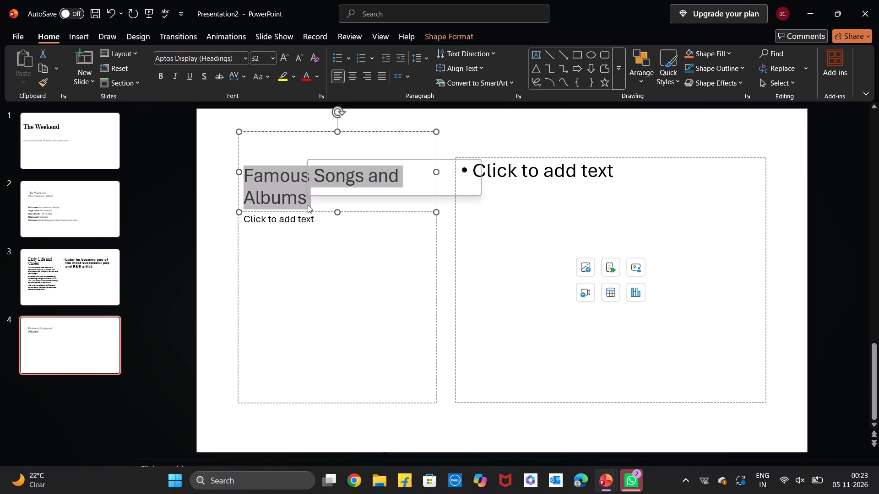
click(313, 181)
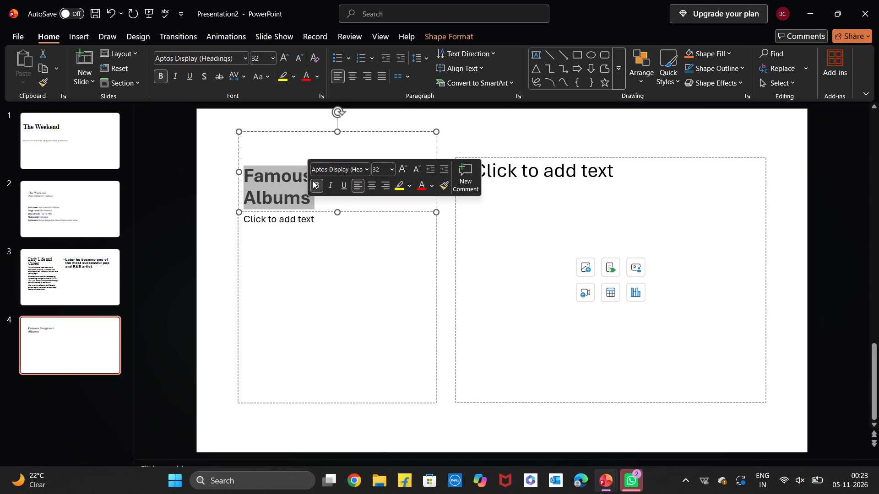
click(364, 170)
scroll(364, 308, down, 5)
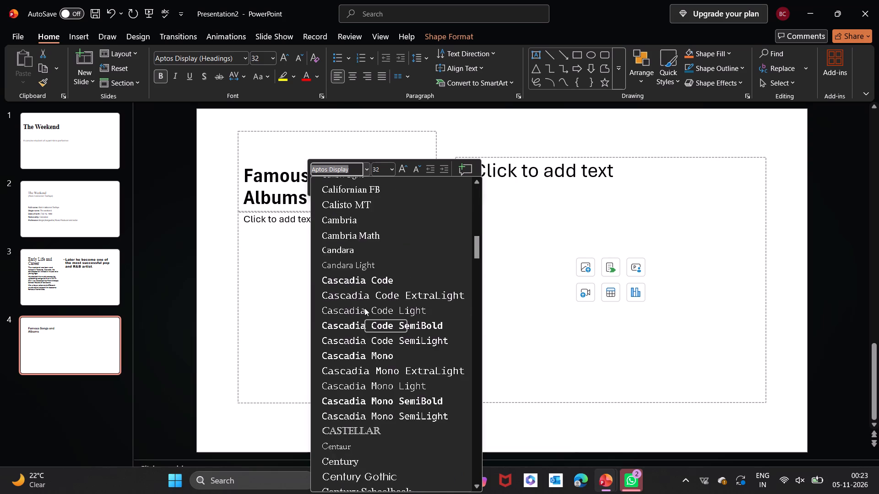
scroll(364, 308, down, 5)
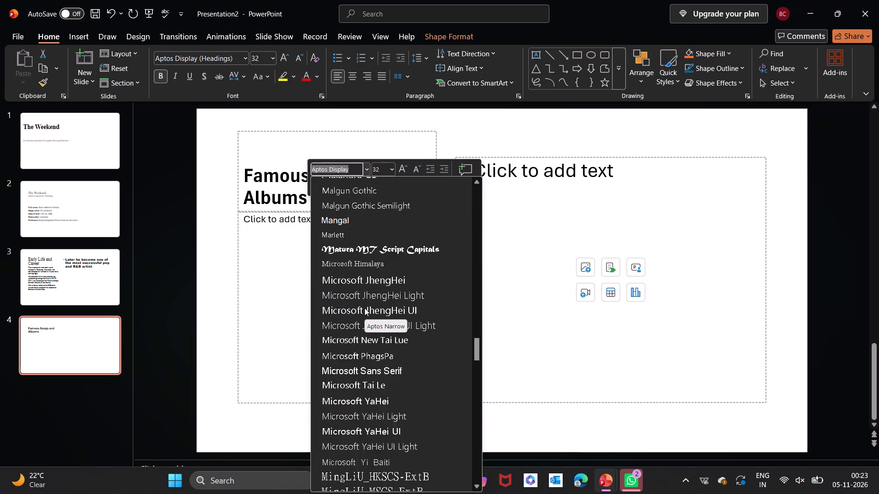
scroll(364, 308, down, 1)
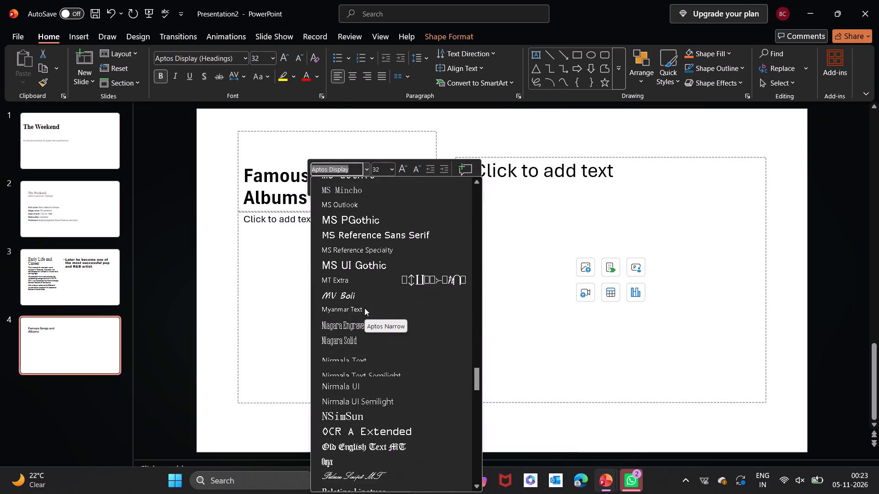
scroll(364, 308, down, 2)
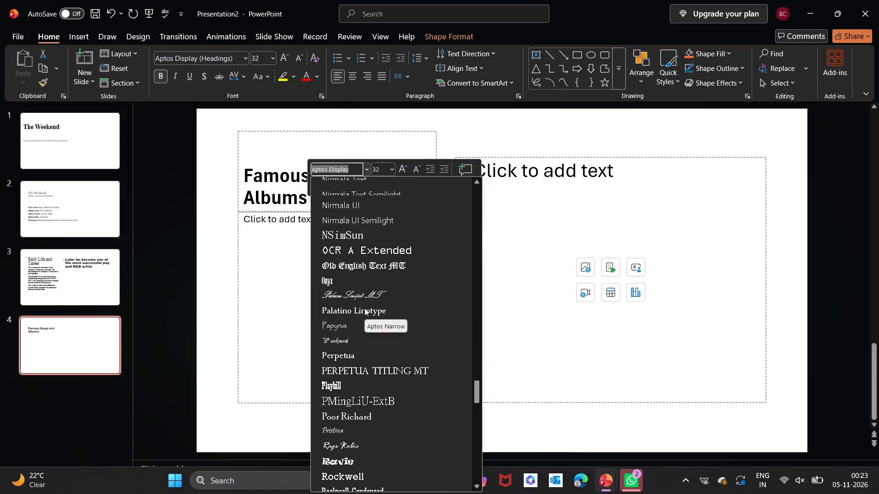
scroll(364, 308, down, 2)
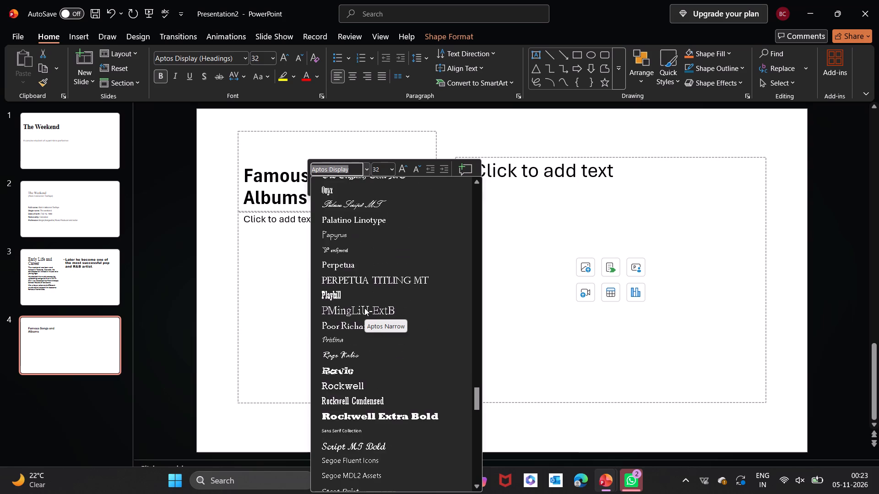
scroll(364, 308, down, 3)
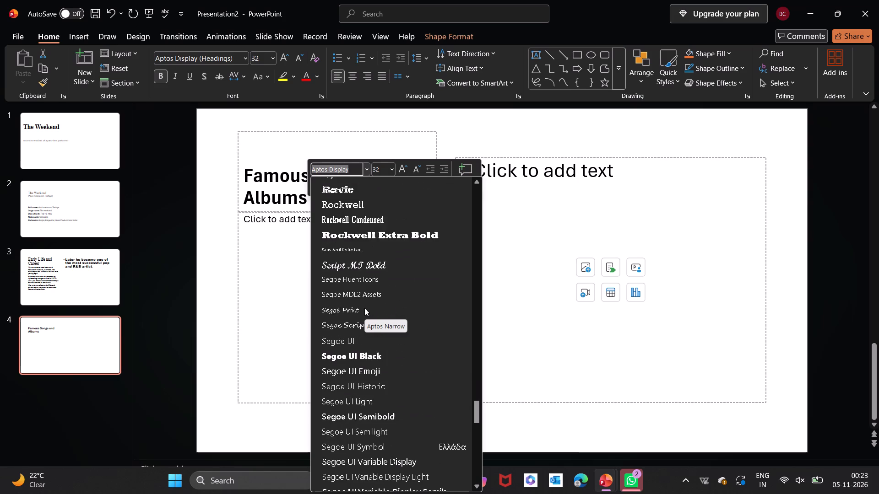
scroll(364, 308, down, 2)
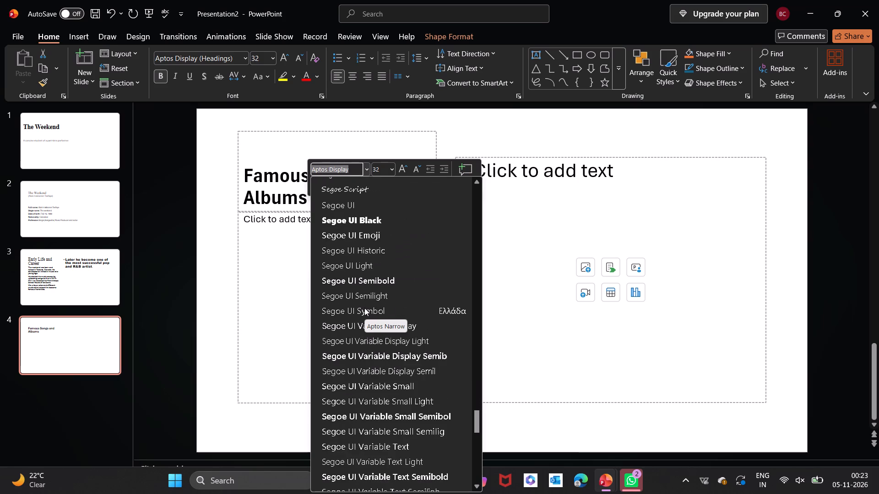
scroll(364, 308, down, 4)
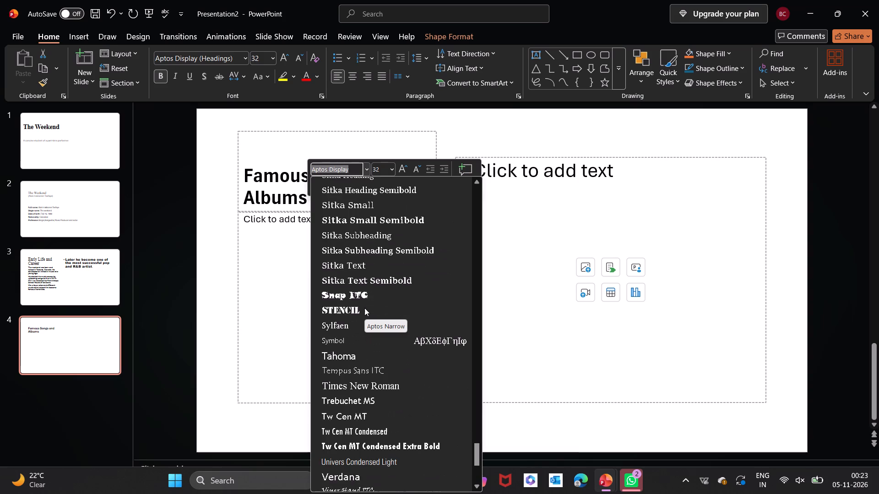
scroll(364, 308, down, 1)
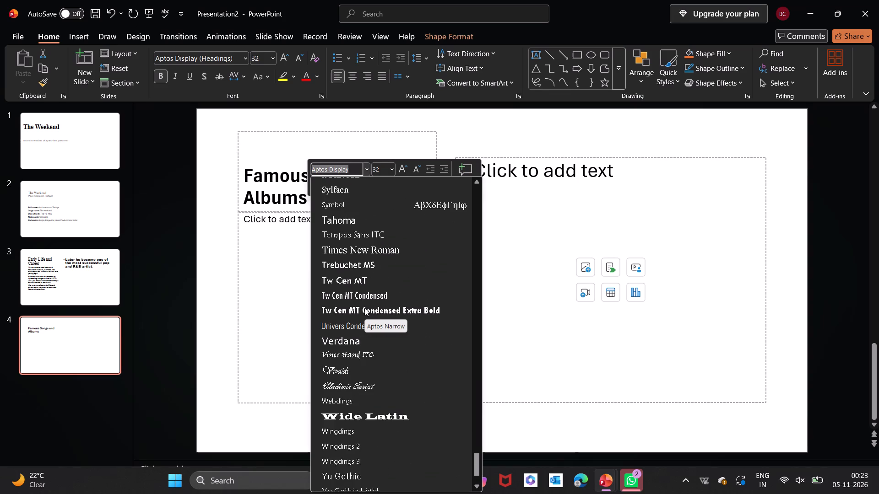
click(359, 246)
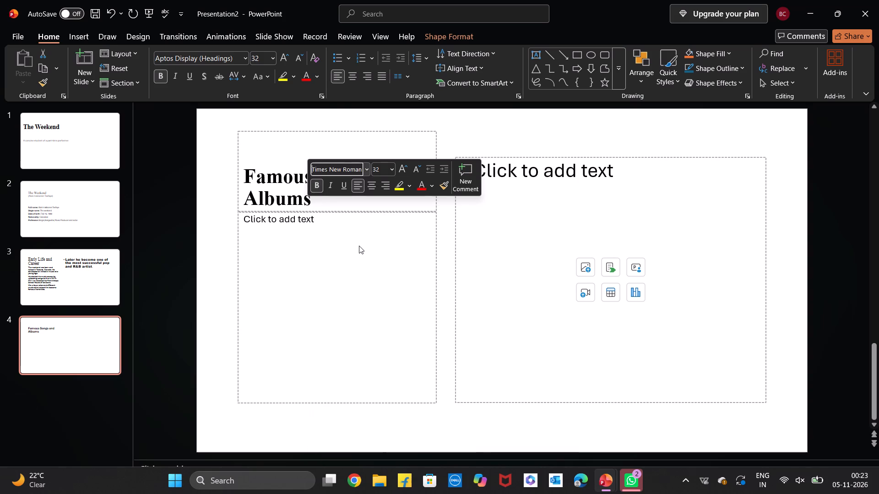
click(350, 291)
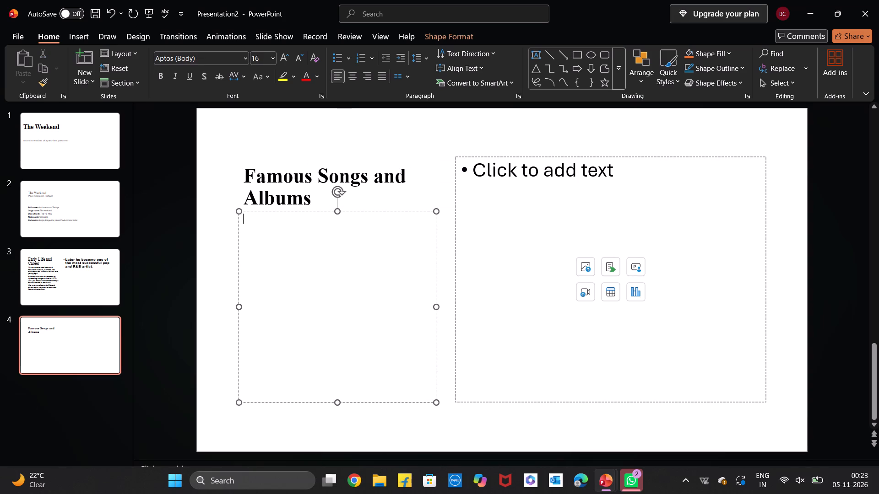
Widen the "Famous Songs and Albums" title box toward the slide's left edge.
click(243, 176)
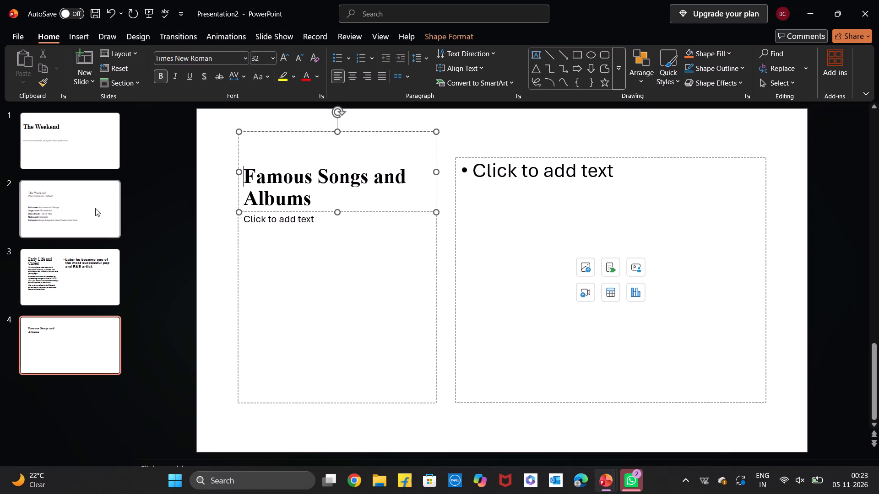
click(236, 175)
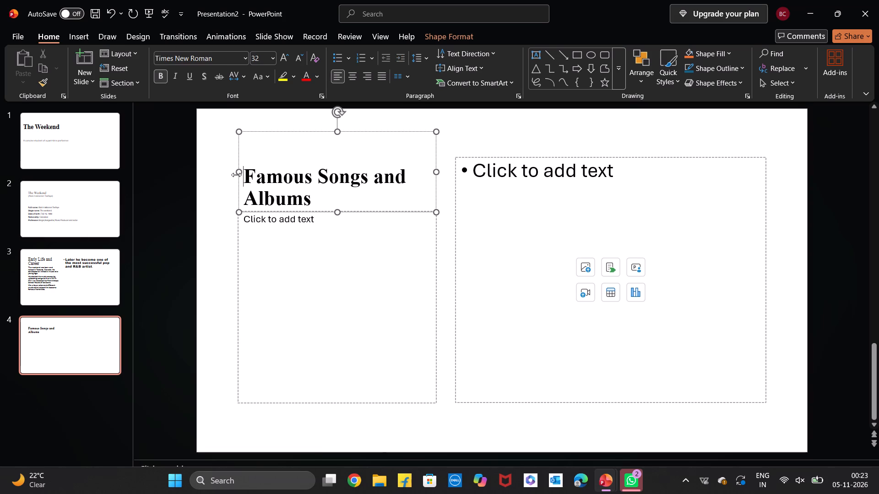
drag(238, 172, 230, 172)
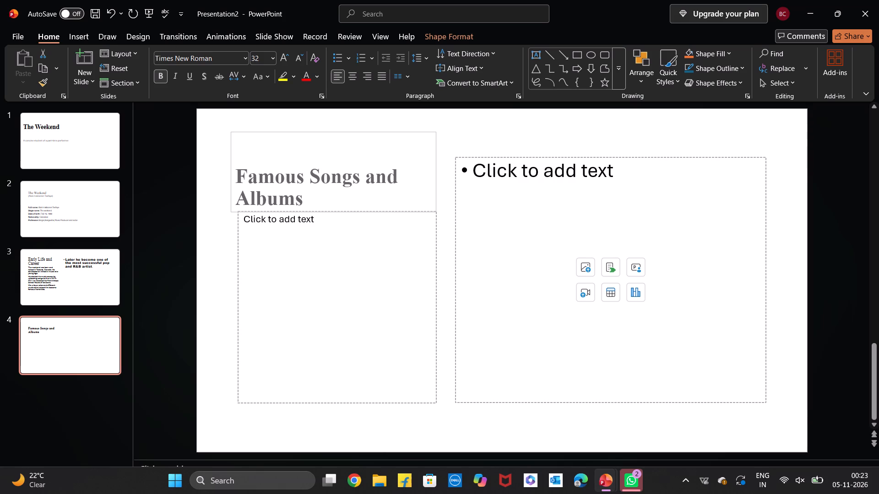
drag(230, 172, 216, 172)
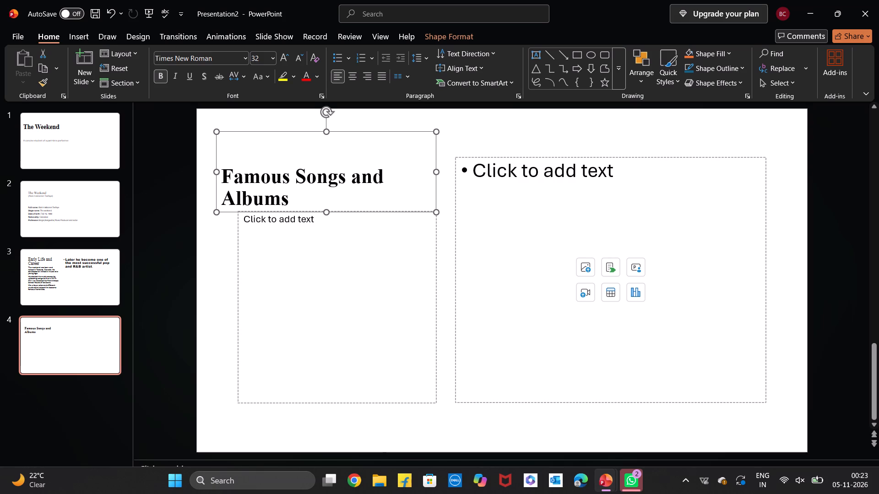
Widen the empty text placeholder below the title so its left edge lines up with the title box.
click(297, 250)
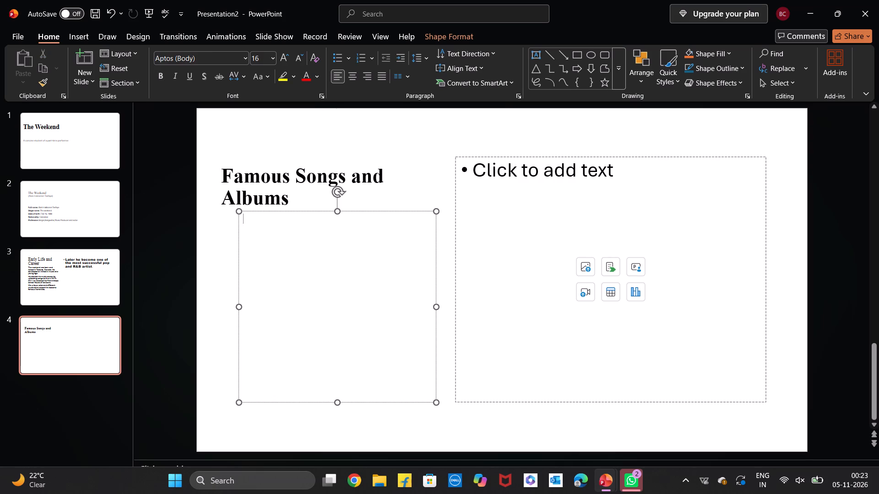
drag(237, 306, 232, 306)
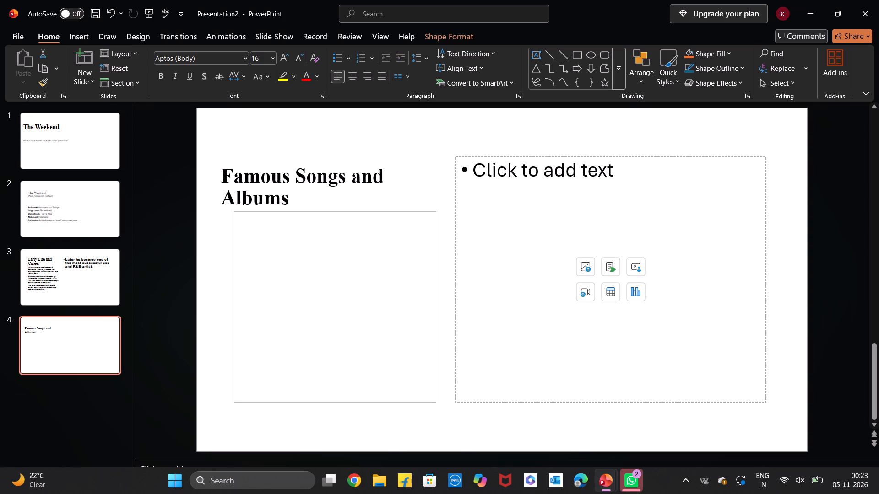
drag(232, 306, 221, 305)
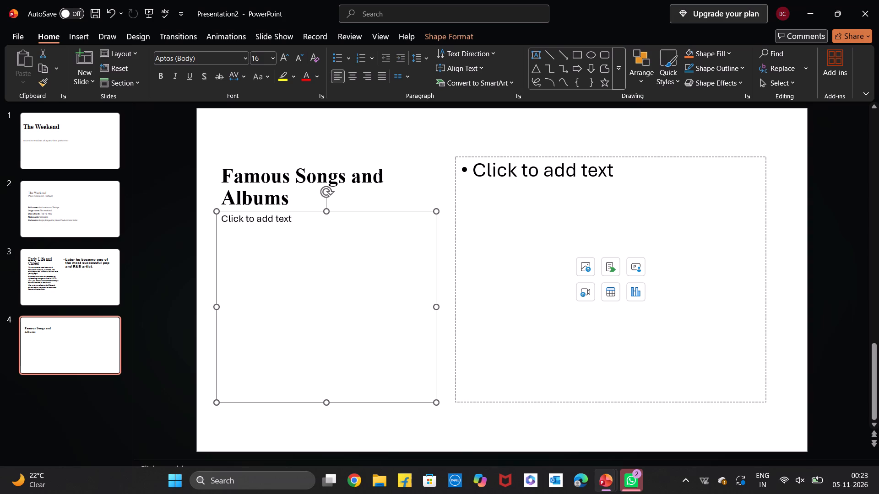
Enter "1.Blinding Lights" as the first line in the empty text placeholder below the "Famous Songs and Albums" title.
click(253, 271)
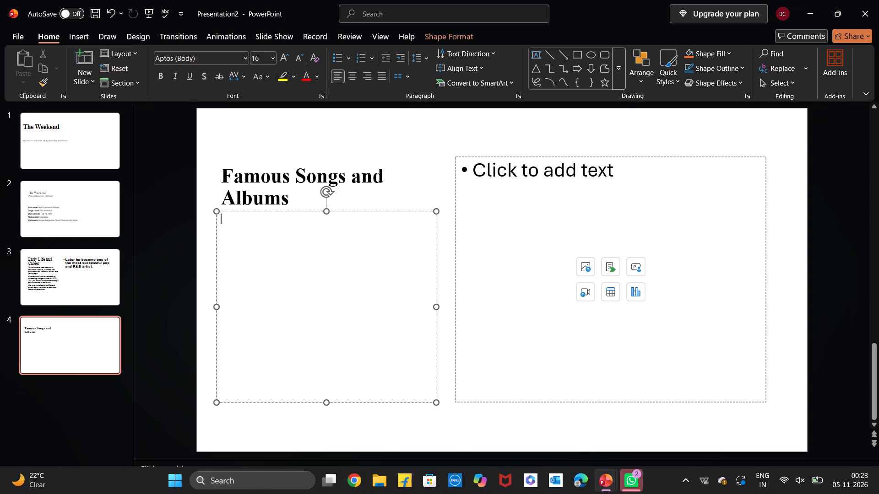
key(1)
key(period)
text(Bli)
text(nding)
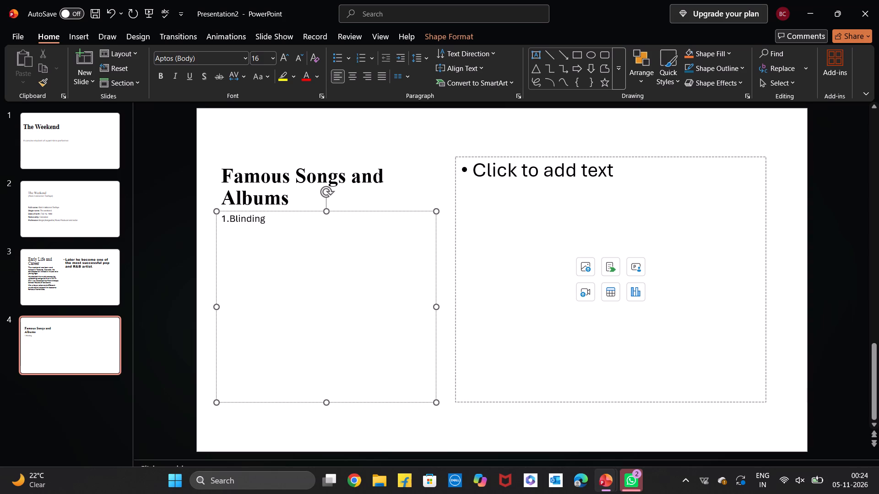
key(space)
text(Li)
key(g)
text(hts)
Add "2.Starboy" as a new line below "1.Blinding Lights" in the song list.
key(Return)
key(backslash)
key(BackSpace)
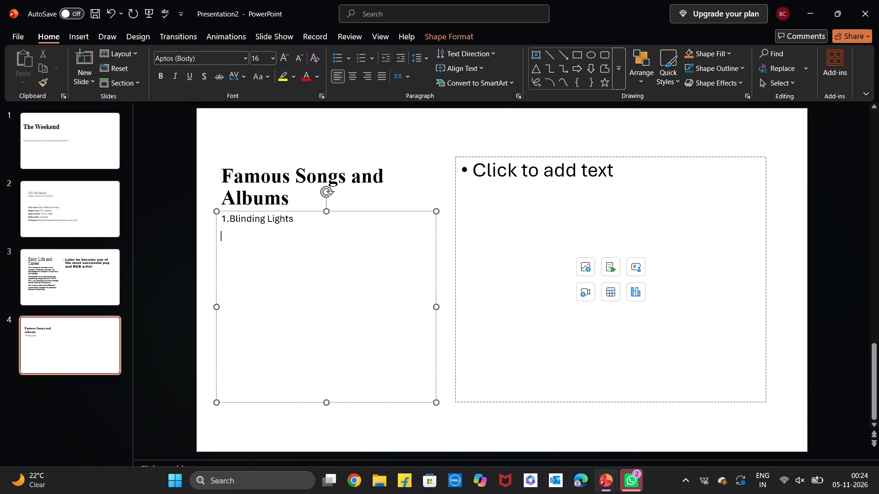
key(2)
key(period)
text(St)
text(ar)
text(boy)
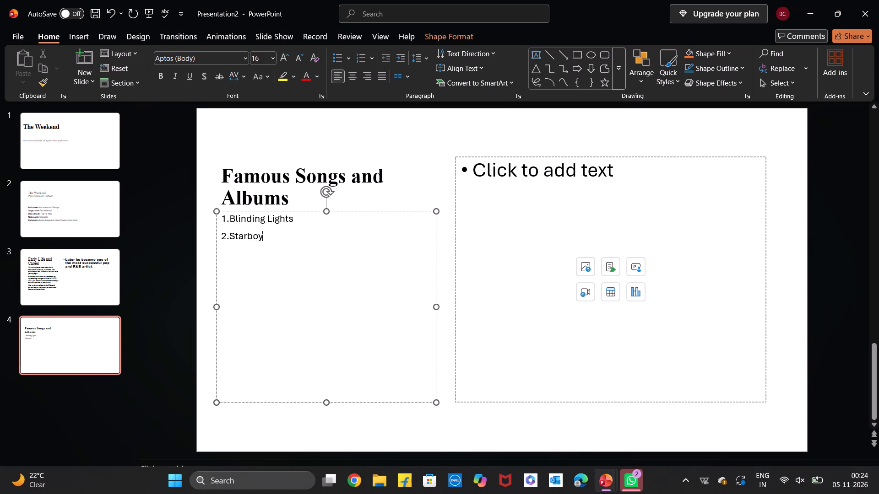
key(backslash)
key(Return)
key(BackSpace)
key(BackSpace)
Add "3.Save your tears" as a new line below "2.Starboy" in the song list.
key(Return)
key(backslash)
key(BackSpace)
key(3)
key(period)
text(Save)
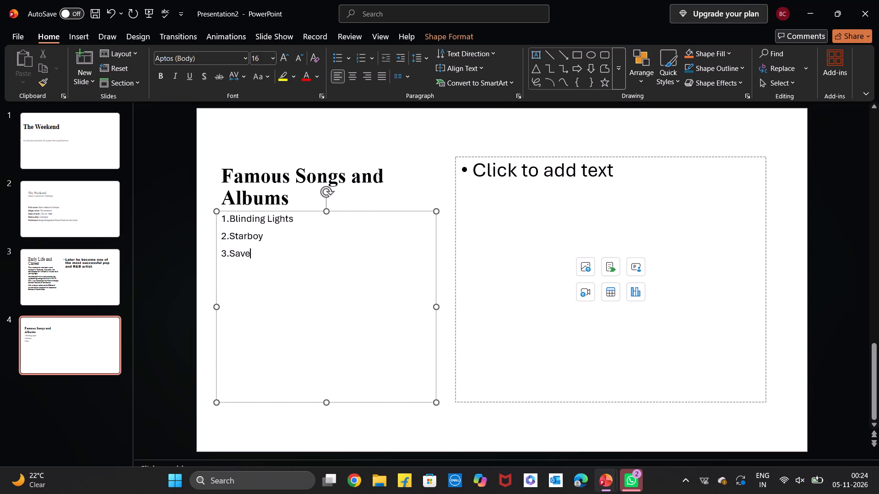
key(space)
text(your ter)
key(a)
key(BackSpace)
key(BackSpace)
text(ars)
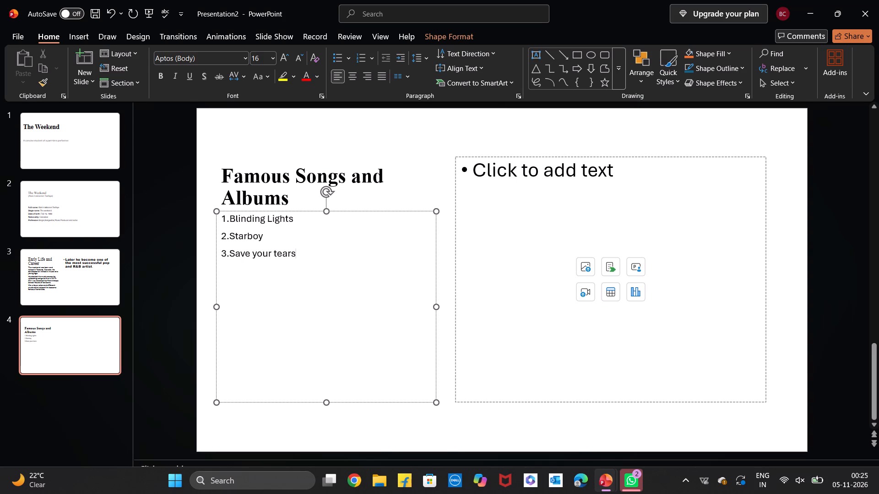
Add "4.The Hills", with a capital H, as a new line below "3.Save your tears" in the song list.
key(Return)
key(backslash)
key(BackSpace)
key(4)
key(period)
text(The)
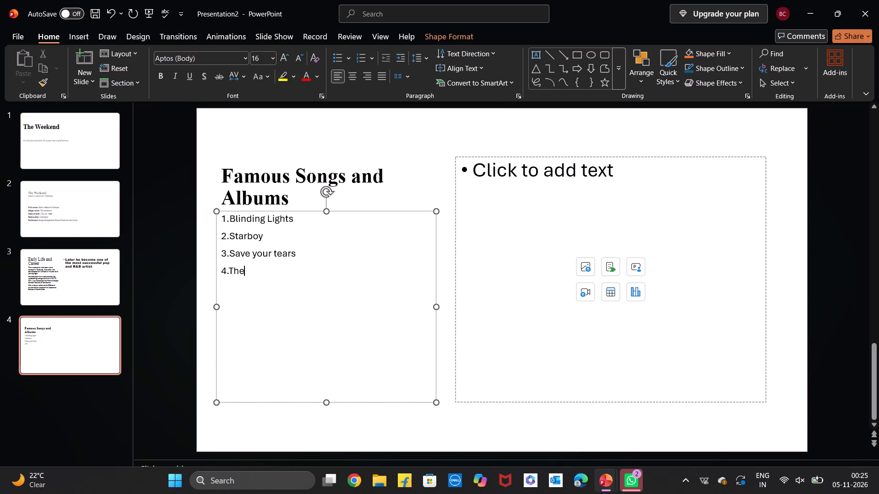
key(space)
text(hi)
text(lls)
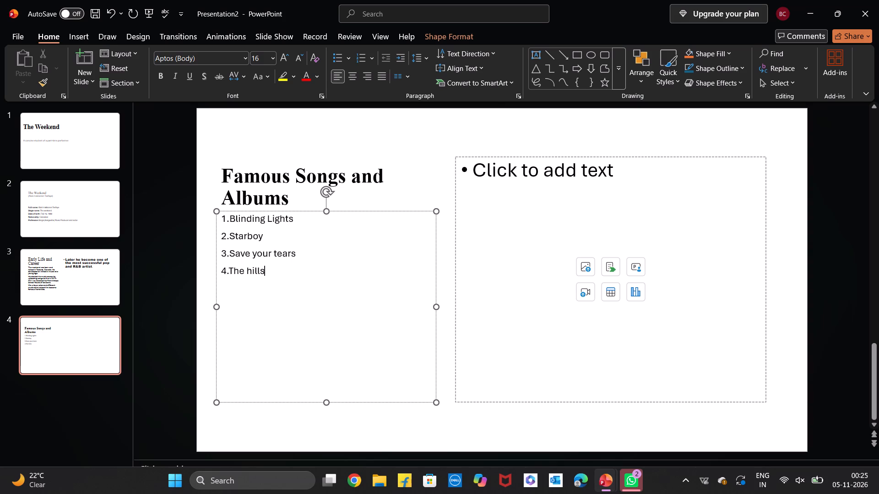
click(250, 269)
key(BackSpace)
key(shift+h)
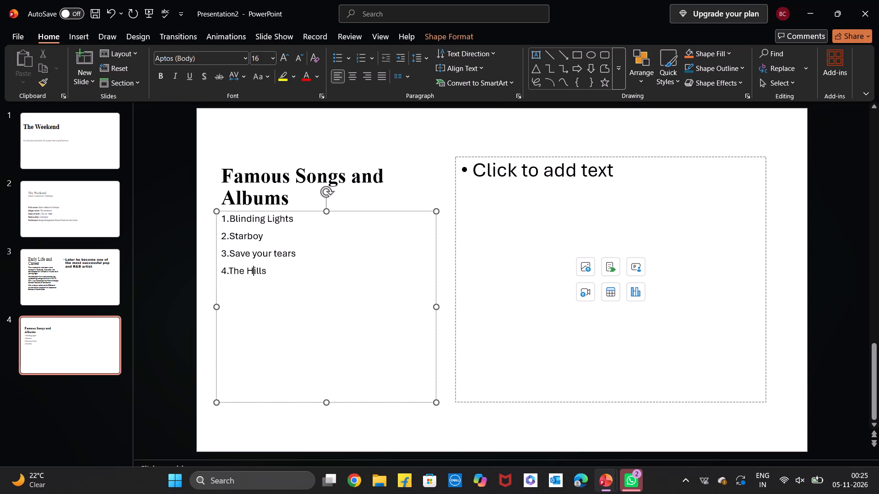
Add "5.Die For You" as a new line below "4.The Hills" in the song list.
click(266, 275)
key(Return)
key(backslash)
key(BackSpace)
key(5)
key(period)
text(Die)
key(space)
text(For You)
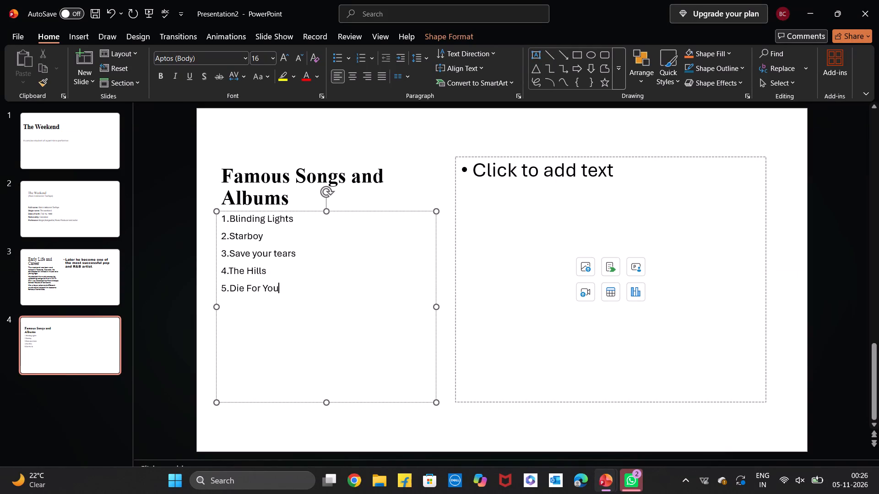
Start a sixth line below "5.Die For You" in the song list, beginning with "6.Can".
key(Return)
key(backslash)
key(BackSpace)
key(6)
key(period)
text(Ca)
key(n)
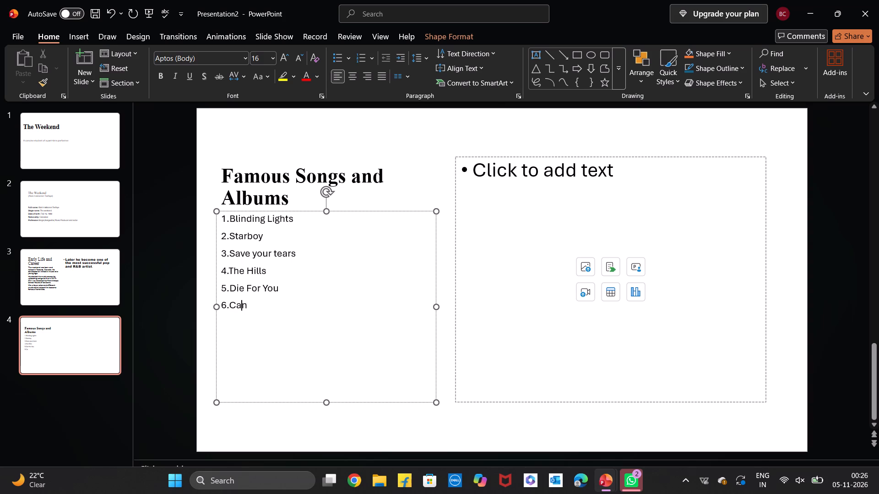
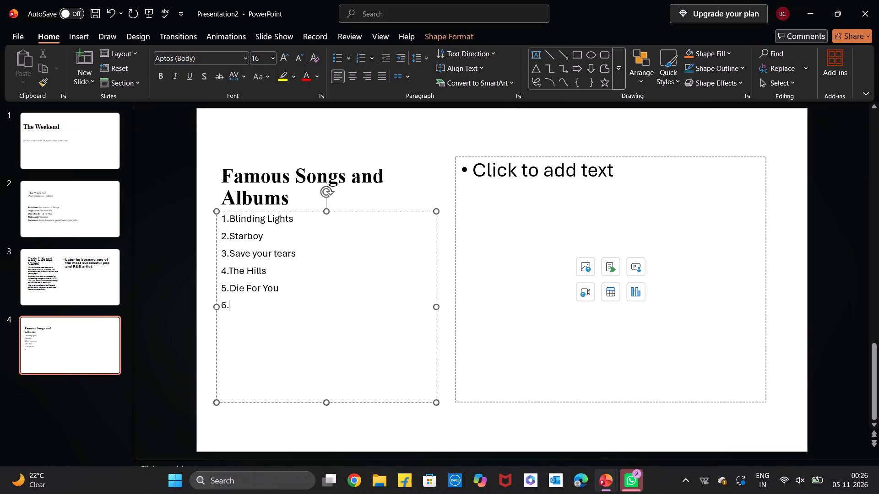
Complete the sixth line of the song list so it reads "6.Timeless".
key(shift+t)
text(ime)
text(less)
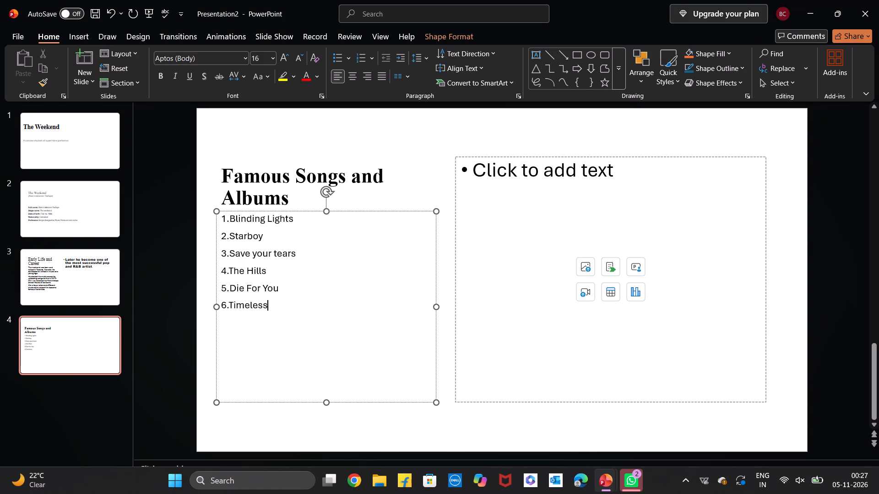
Set the font size of all six lines in the song list to 20.
drag(222, 217, 269, 316)
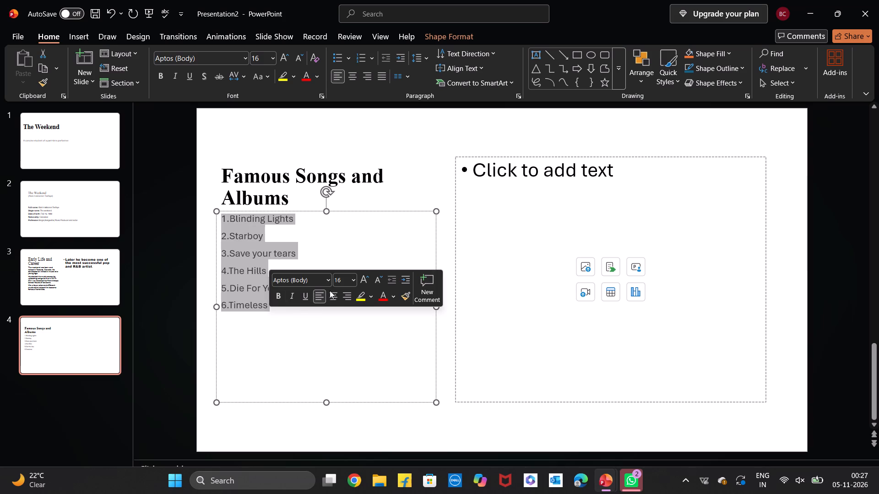
click(350, 279)
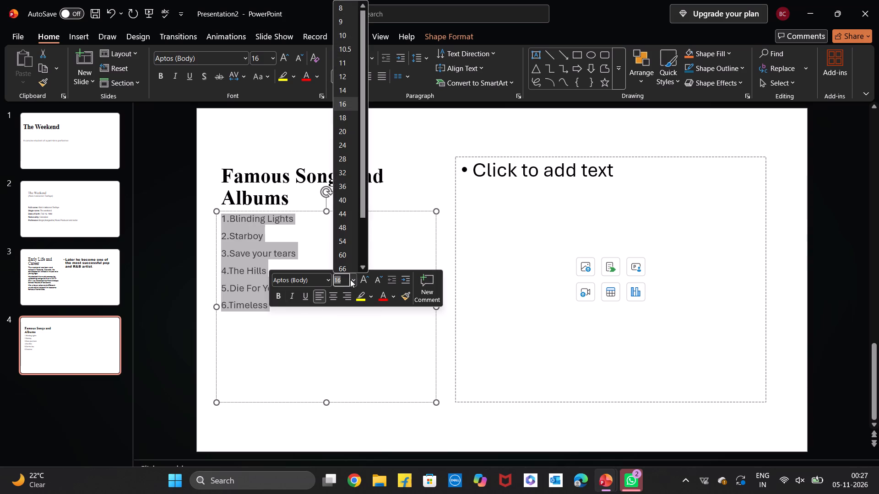
click(355, 131)
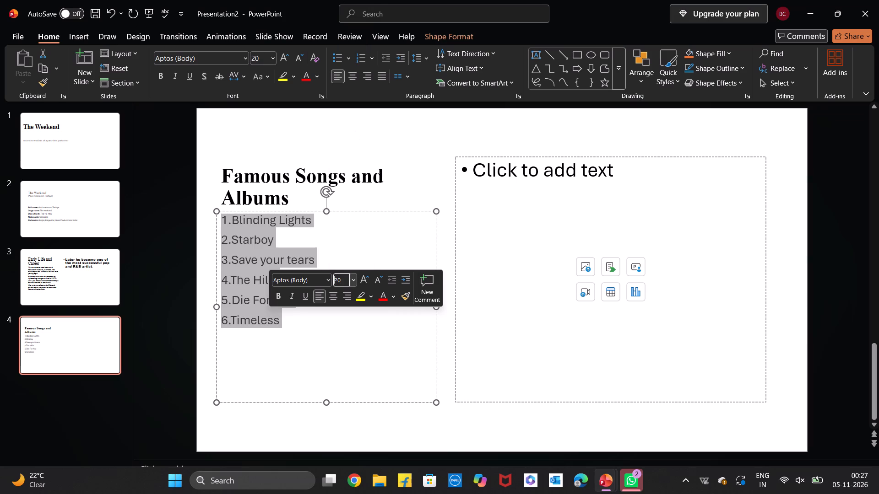
Check the text on slides 2 and 3, and set the six-song list on slide 4 to Arial Rounded MT Bold.
click(327, 277)
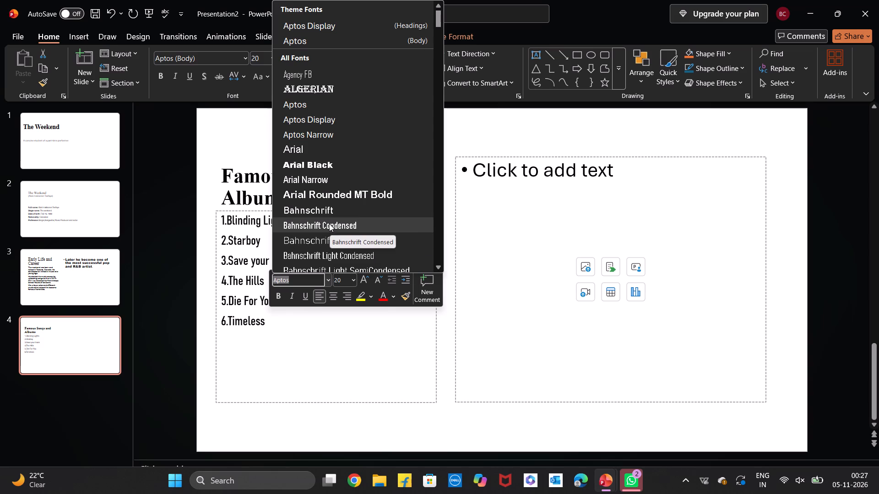
click(80, 193)
click(73, 204)
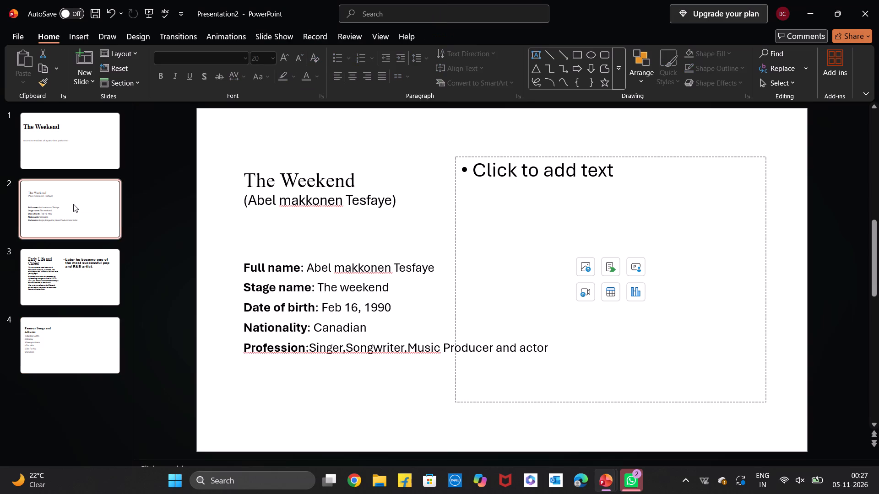
click(84, 265)
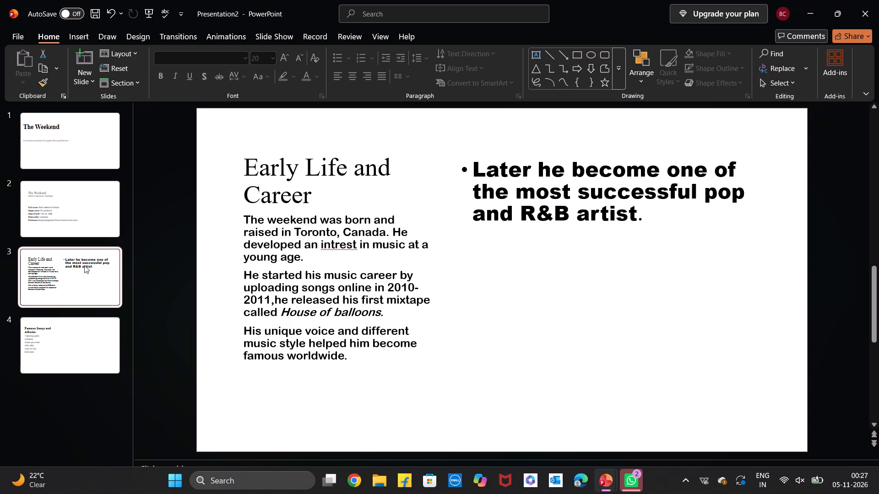
click(88, 332)
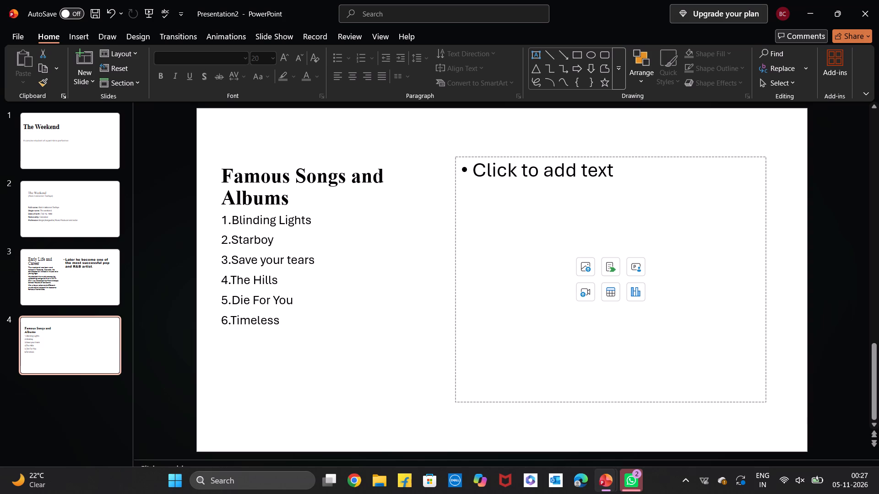
drag(222, 224, 281, 304)
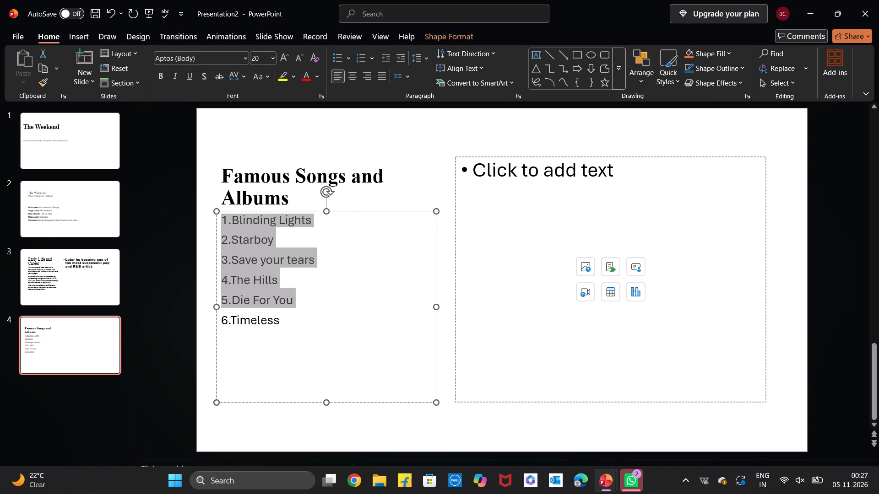
drag(281, 304, 299, 337)
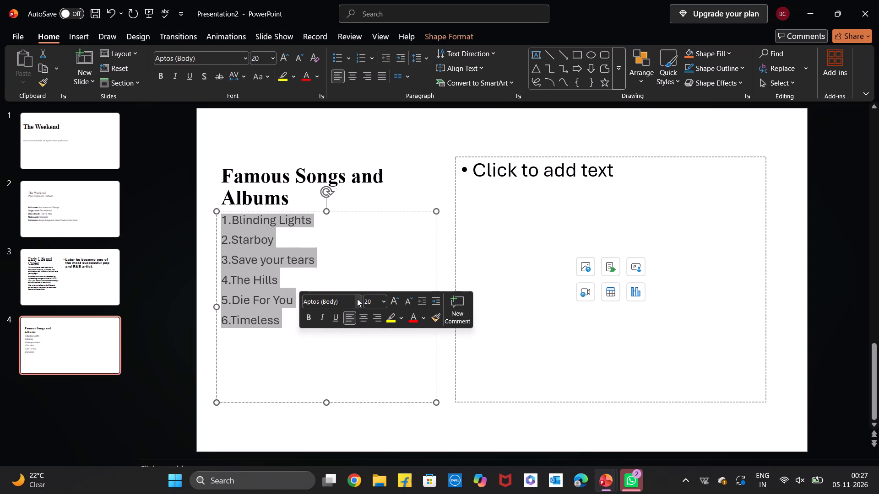
click(357, 299)
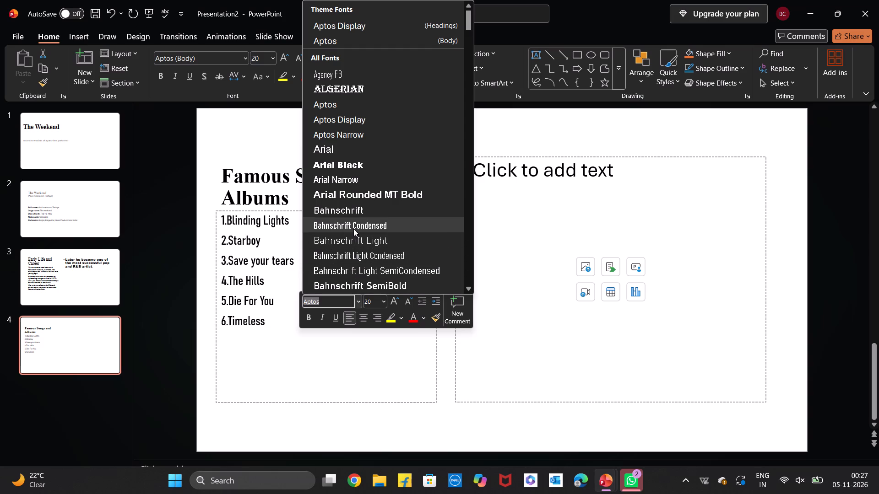
scroll(353, 229, down, 1)
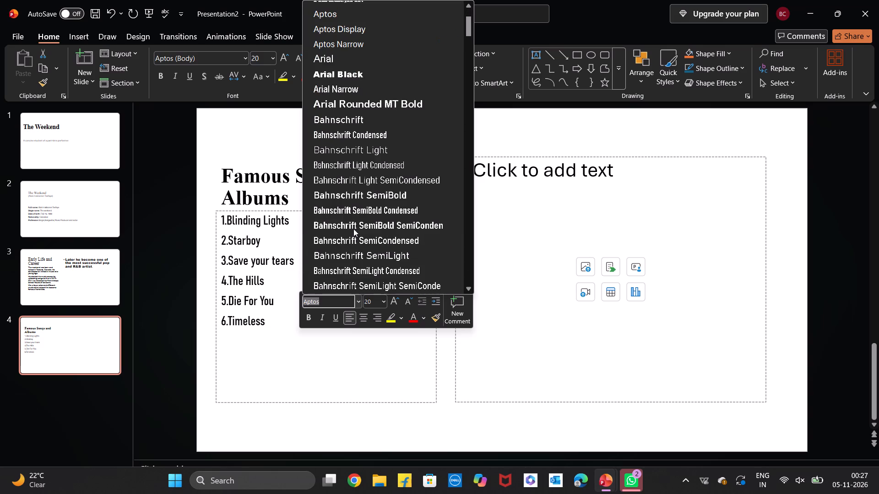
scroll(353, 229, down, 1)
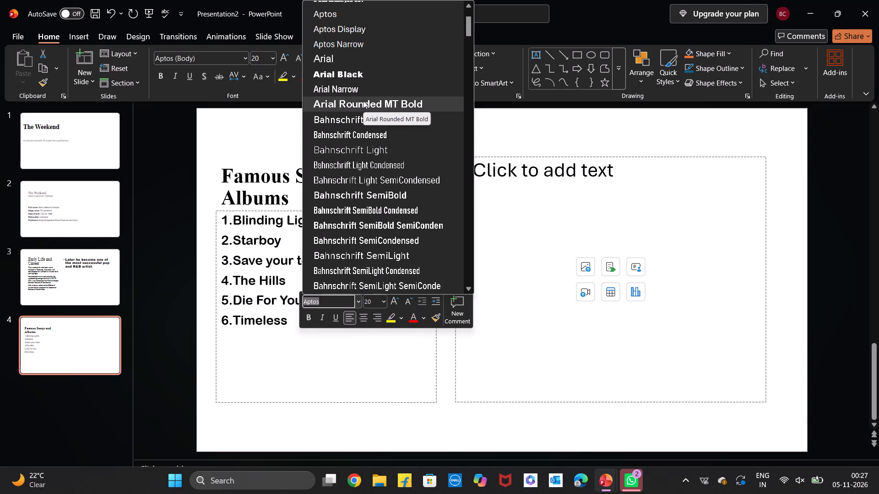
click(363, 101)
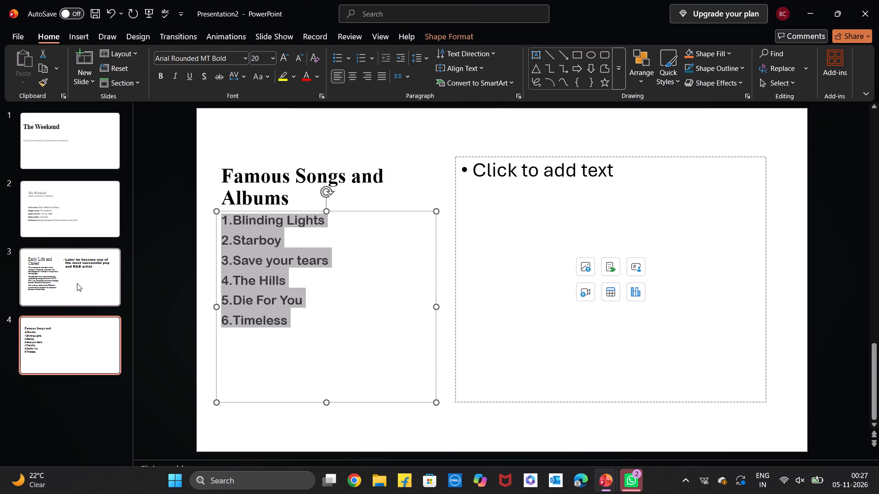
Add the heading "Famous Songs:" on its own line above "1.Blinding Lights" in the song list.
click(572, 233)
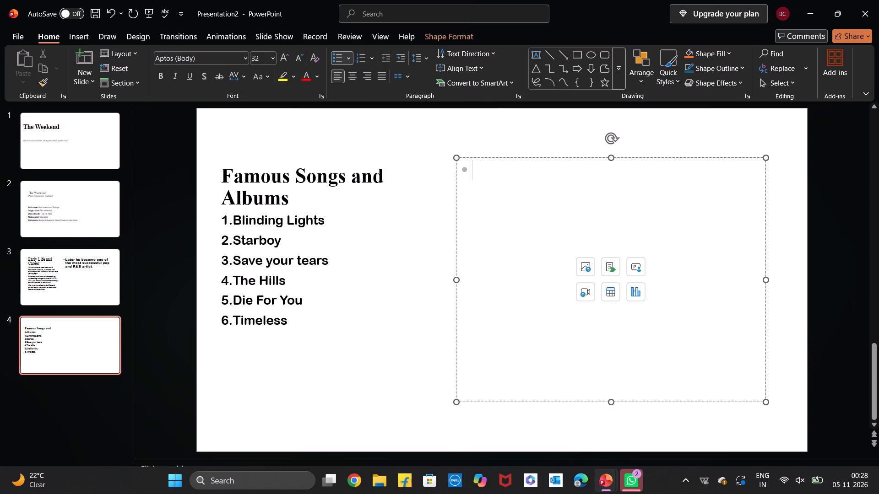
click(302, 234)
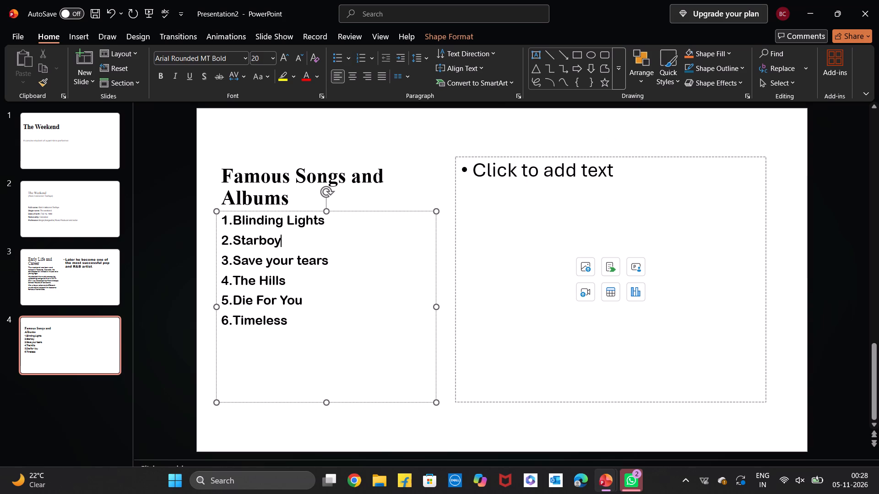
click(224, 217)
key(shift+f)
text(amous)
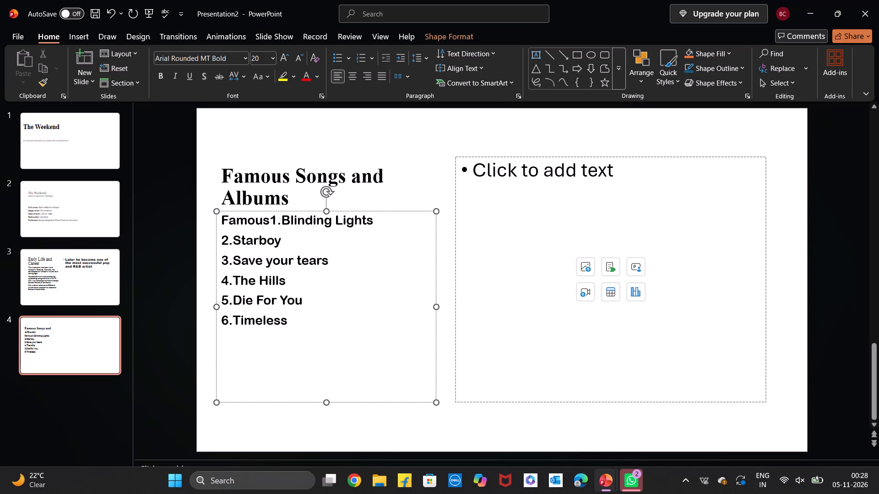
key(space)
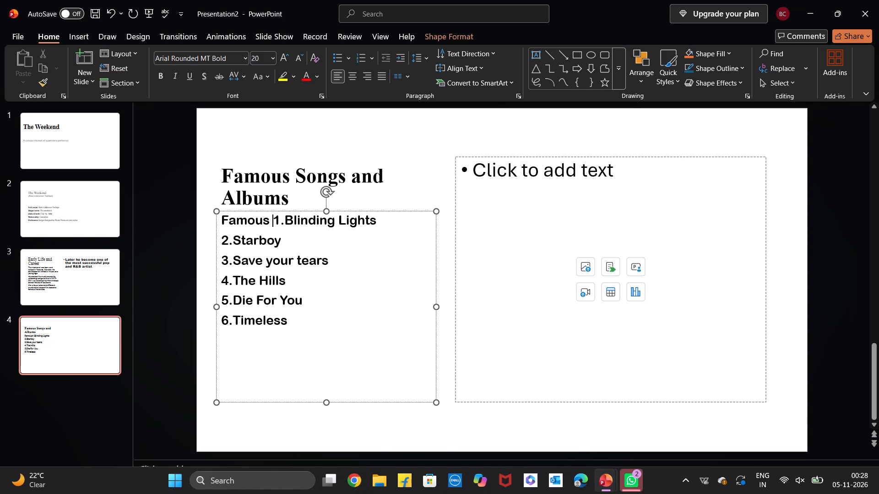
text(So)
text(ngs)
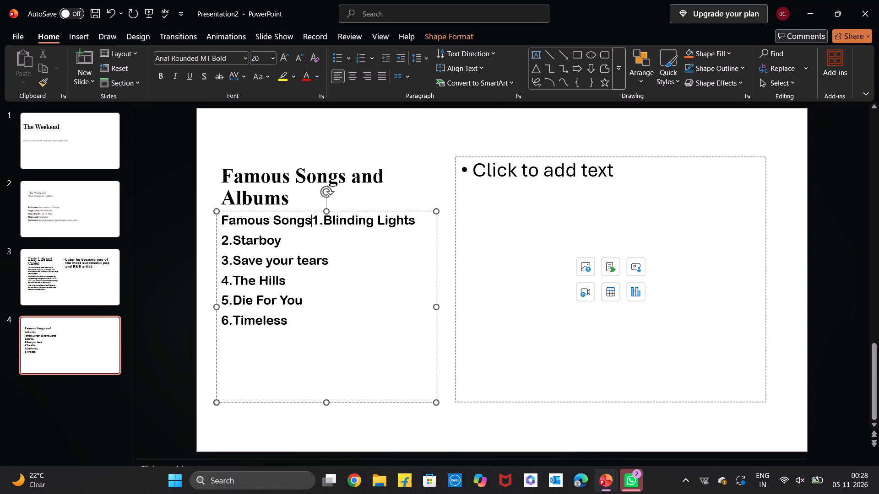
key(semicolon)
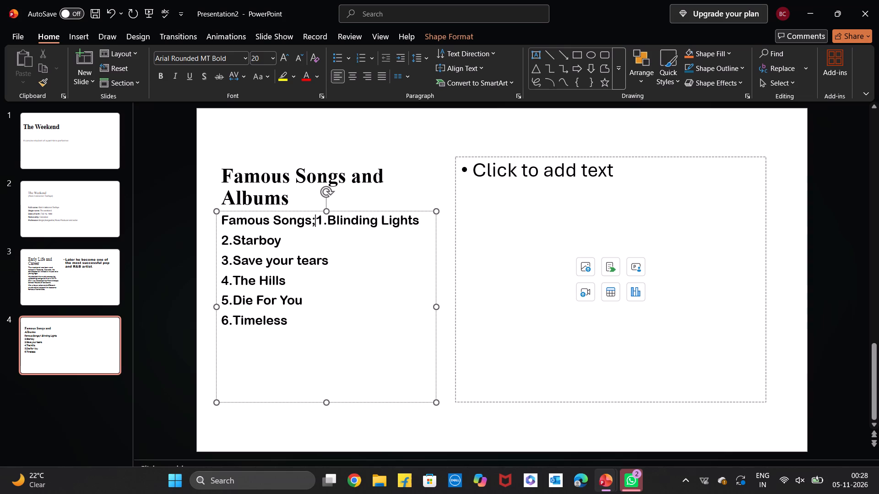
key(BackSpace)
key(shift+colon)
key(backslash)
key(Return)
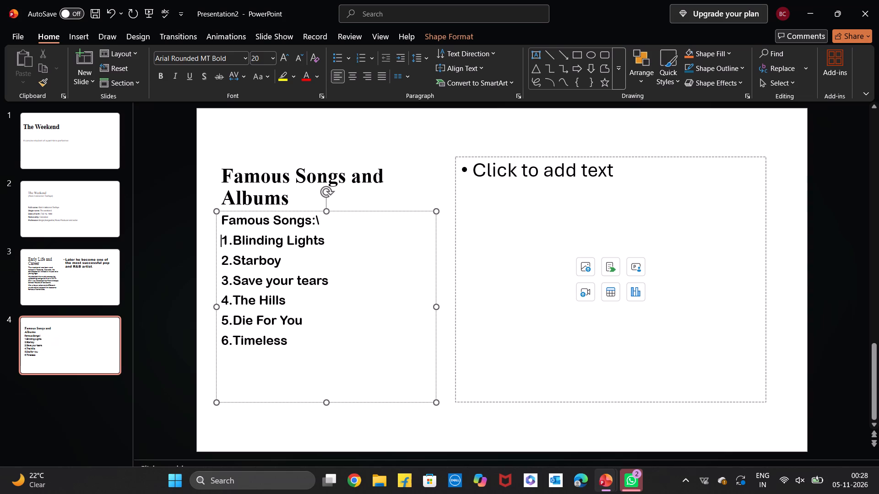
click(322, 220)
key(BackSpace)
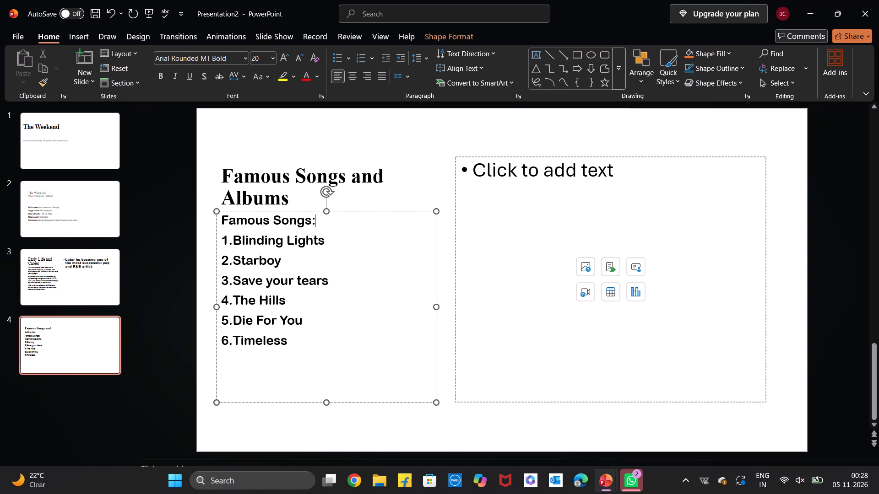
Change the font of the "Famous Songs:" heading line to Arial Black.
drag(219, 221, 250, 219)
drag(250, 219, 317, 220)
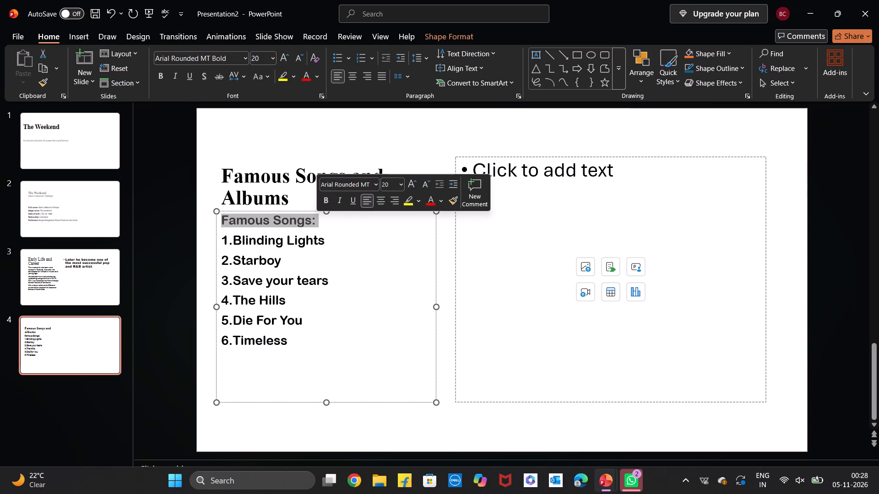
click(371, 187)
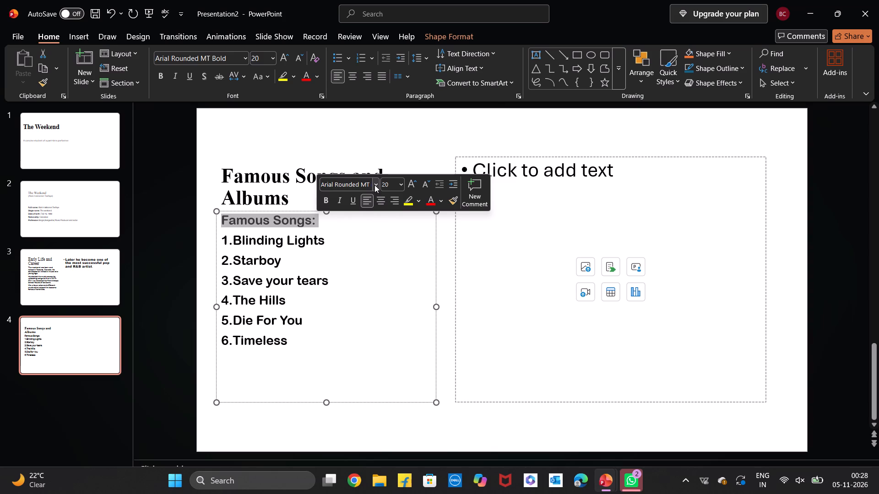
click(374, 185)
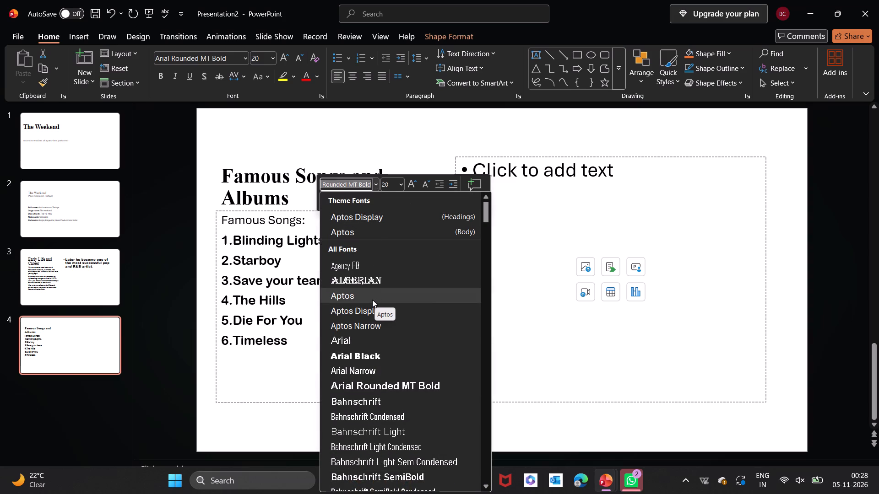
scroll(372, 300, down, 1)
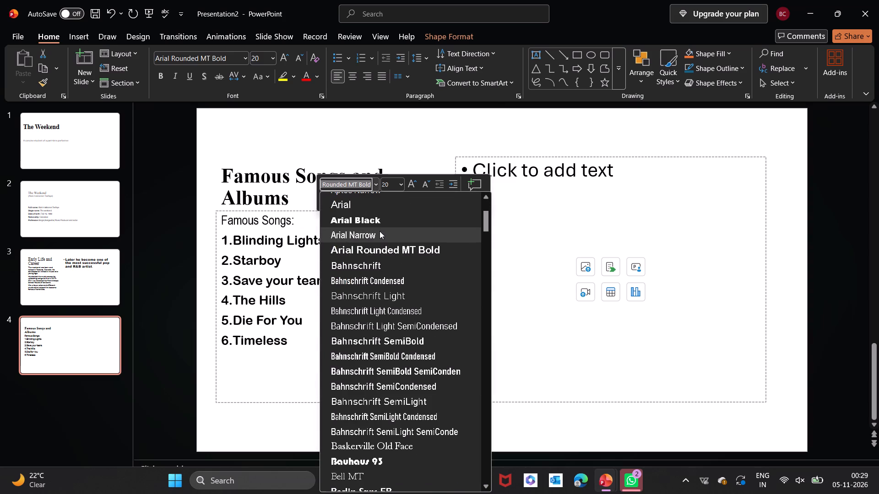
click(379, 224)
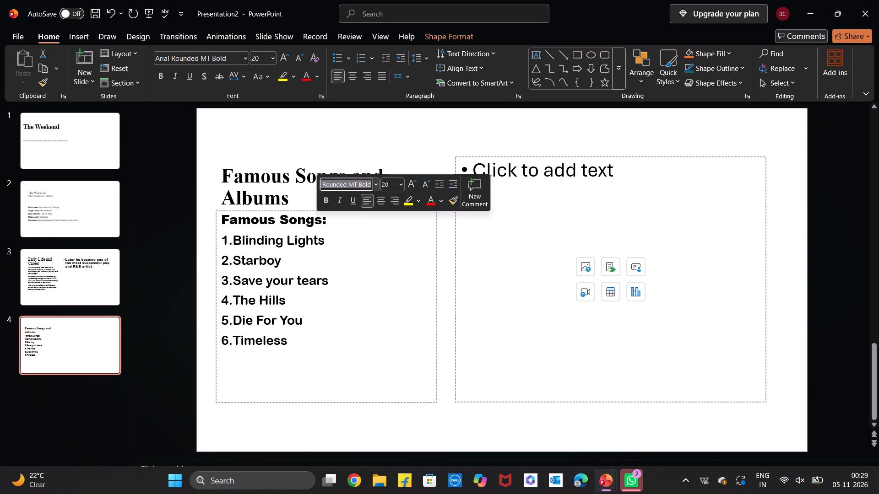
Enter the heading "Popular Albums:" without a bullet in the empty text area on slide 4.
click(508, 228)
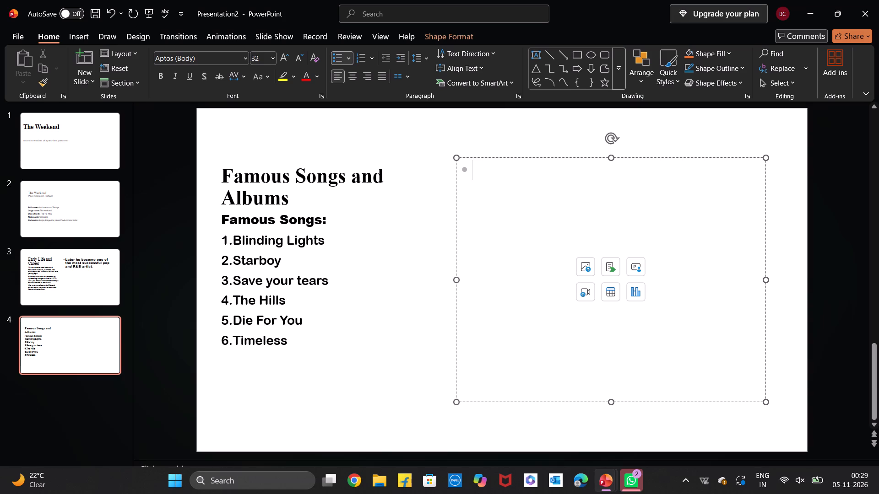
key(f)
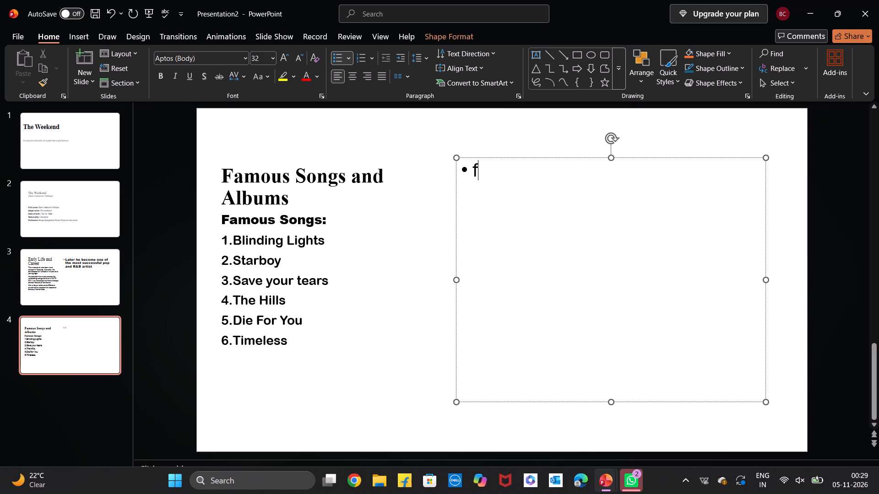
key(BackSpace)
key(BackSpace)
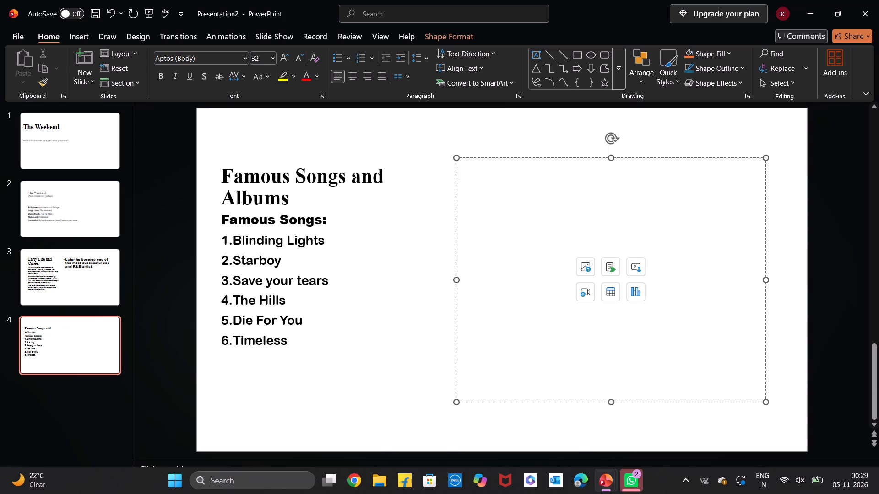
key(f)
key(BackSpace)
key(shift+p)
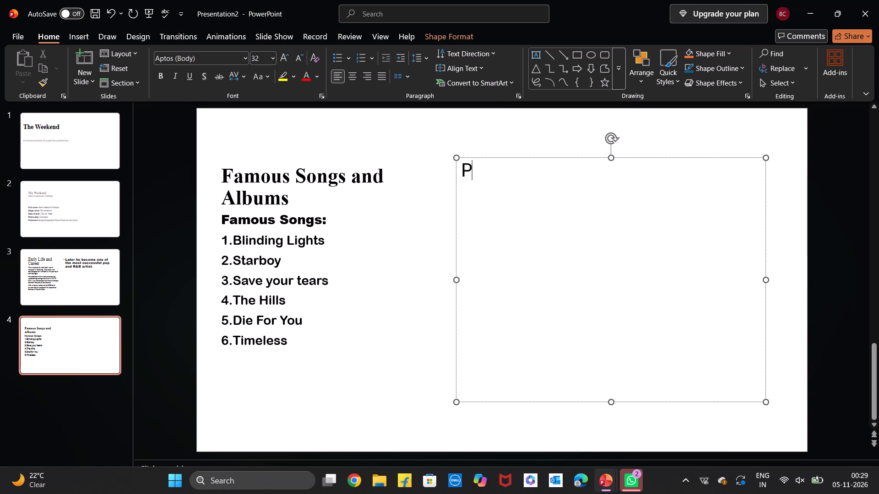
text(opu)
text(lar)
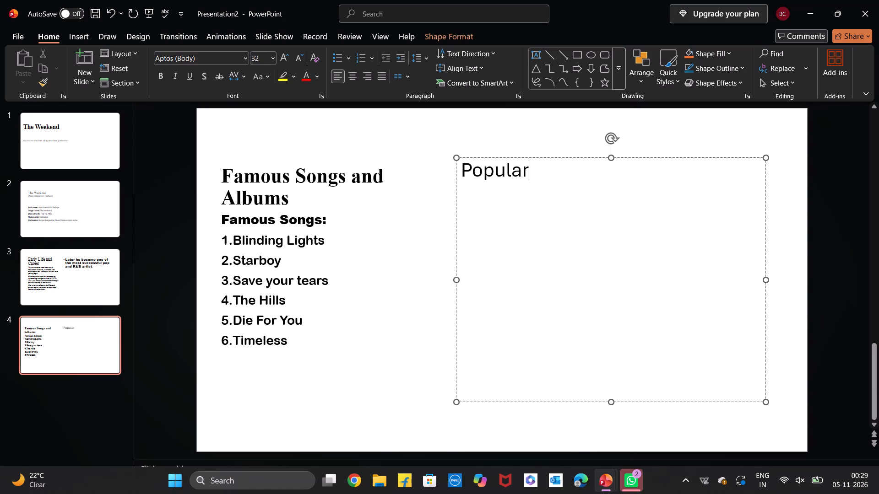
key(space)
key(shift+a)
key(l)
text(bum)
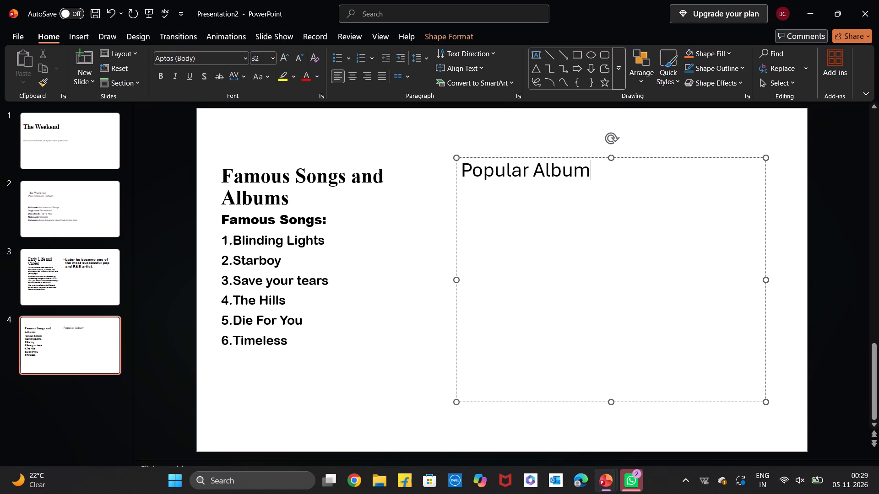
key(s)
key(semicolon)
key(BackSpace)
key(shift+colon)
Change the font of the "Popular Albums:" heading to Arial Black.
drag(465, 179, 485, 179)
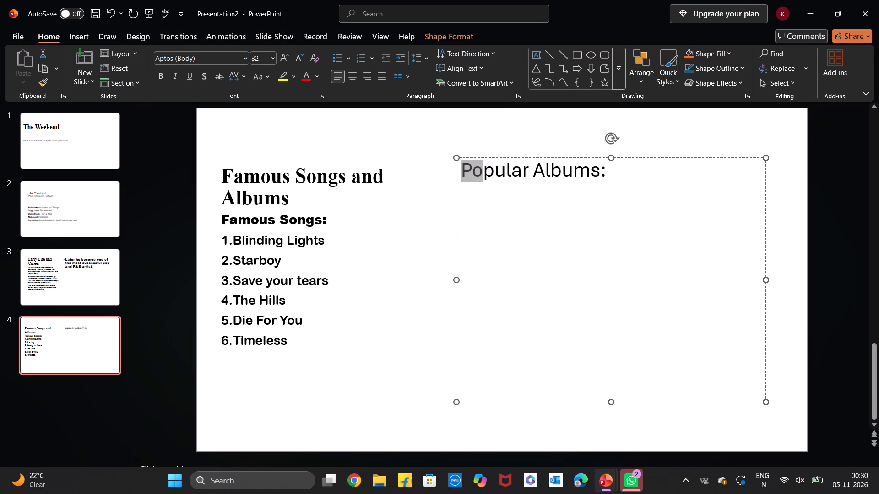
drag(485, 179, 621, 173)
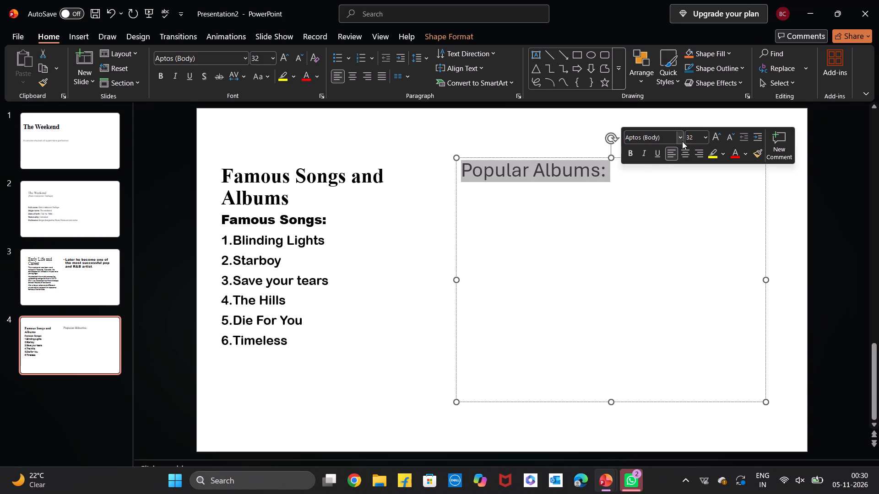
click(681, 137)
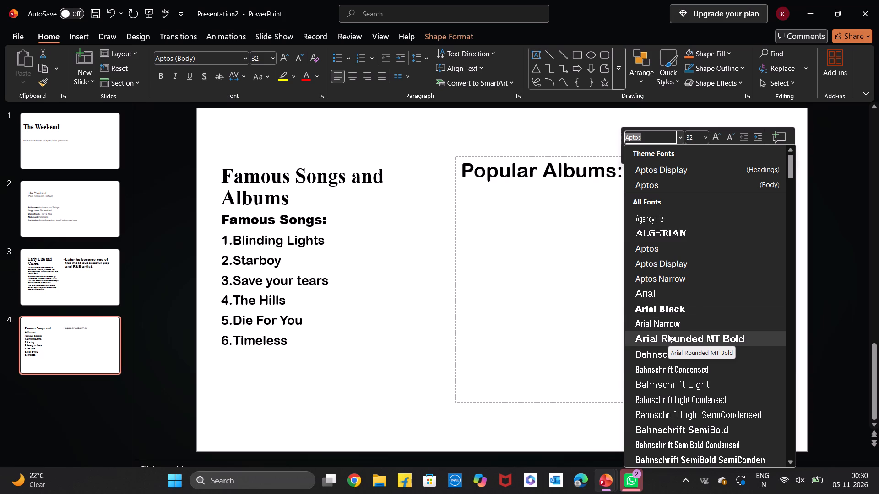
click(668, 311)
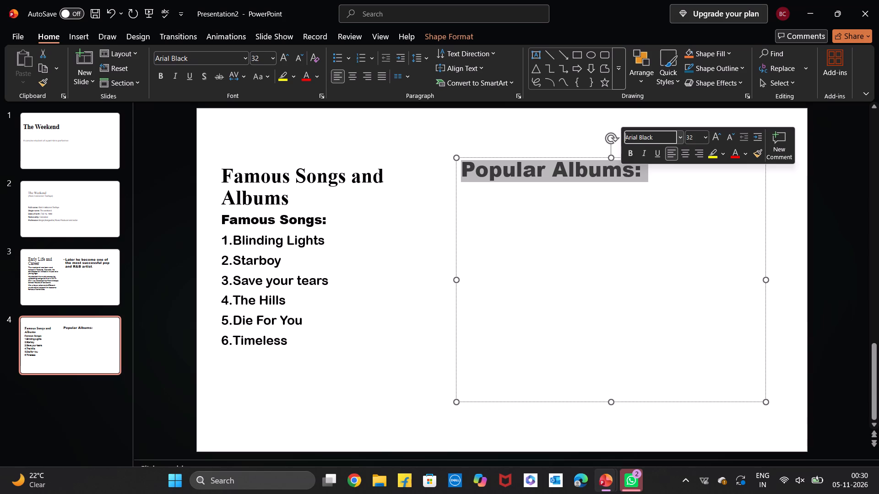
click(624, 286)
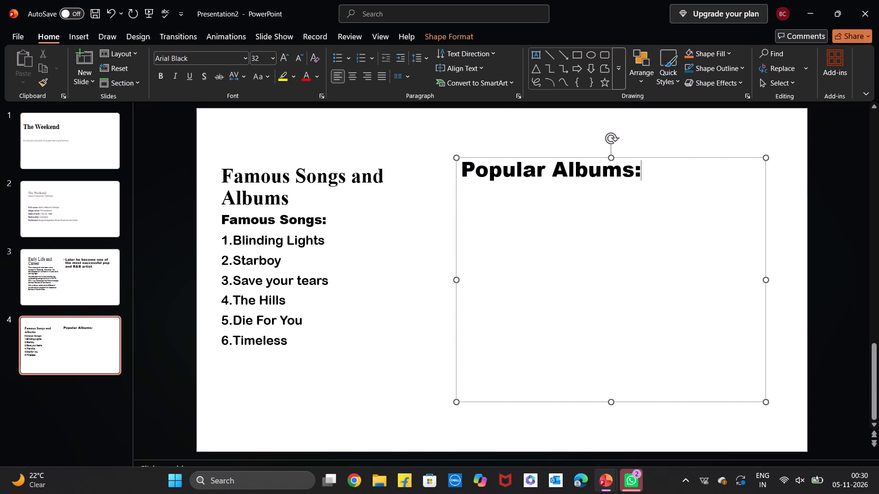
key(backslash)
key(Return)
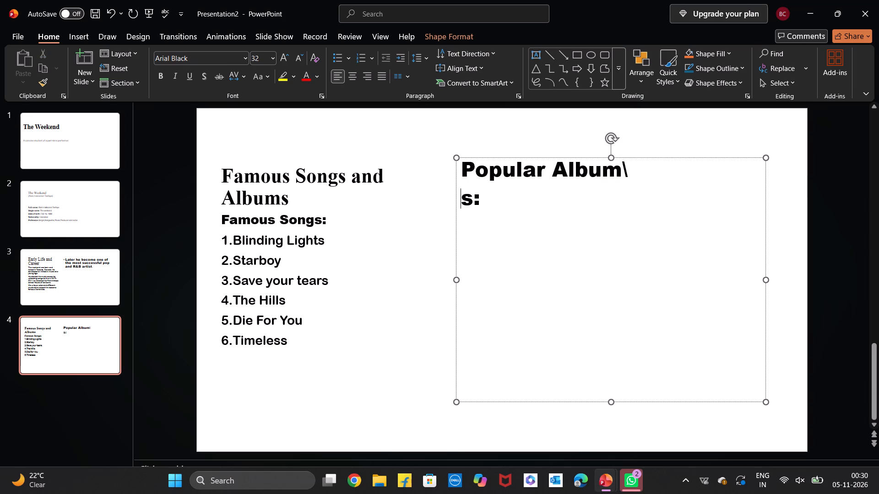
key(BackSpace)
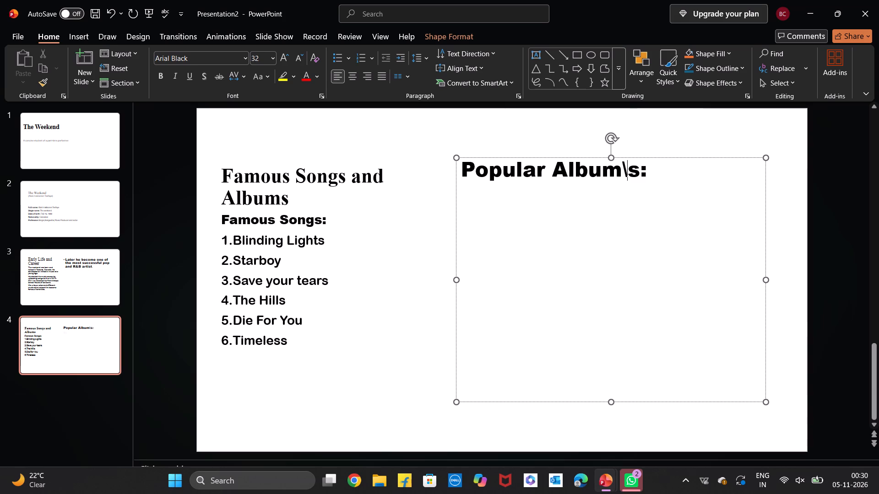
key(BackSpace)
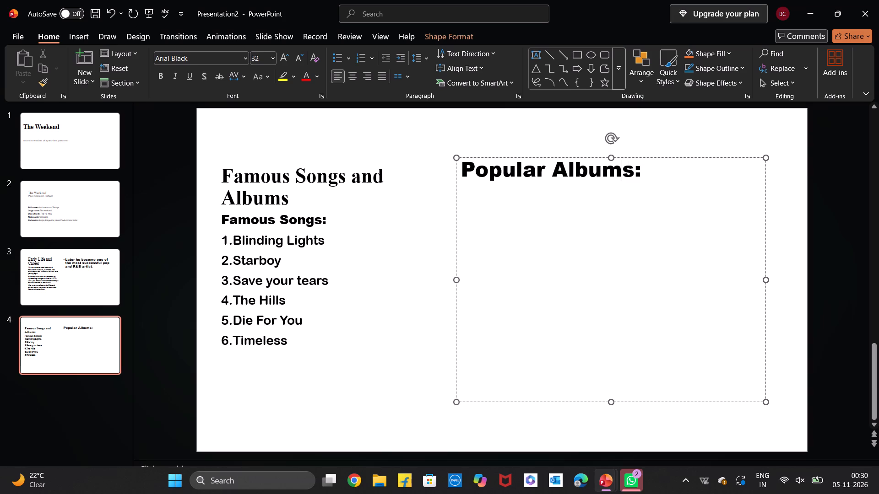
Add the first album entry "1.Kiss Land" on a new line below the "Popular Albums:" heading.
click(640, 174)
key(Return)
key(backslash)
key(BackSpace)
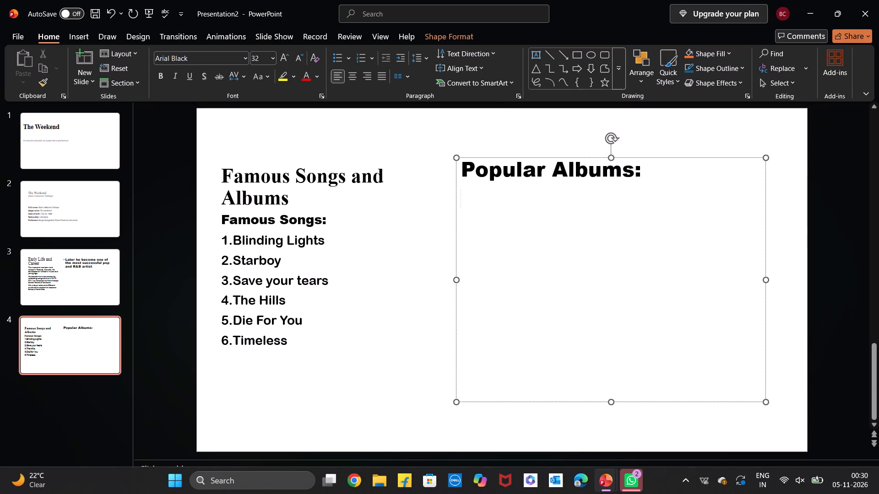
key(space)
key(BackSpace)
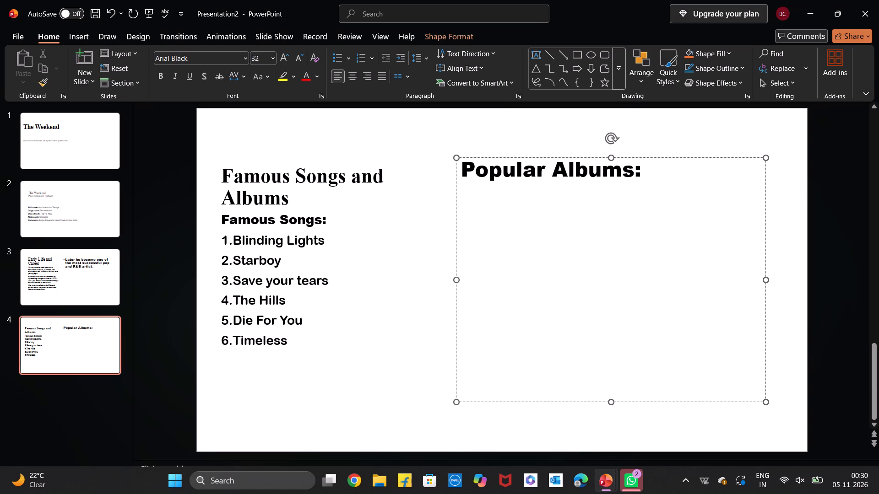
text(11)
key(BackSpace)
key(BackSpace)
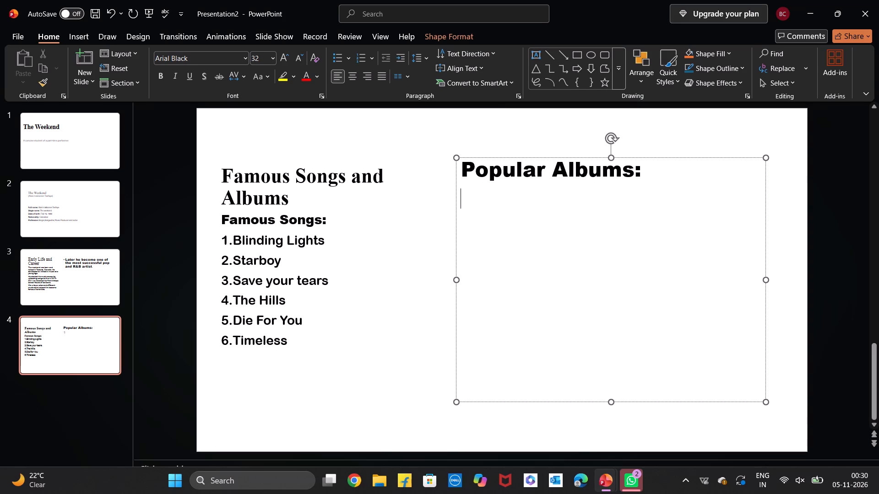
key(1)
key(shift+colon)
key(BackSpace)
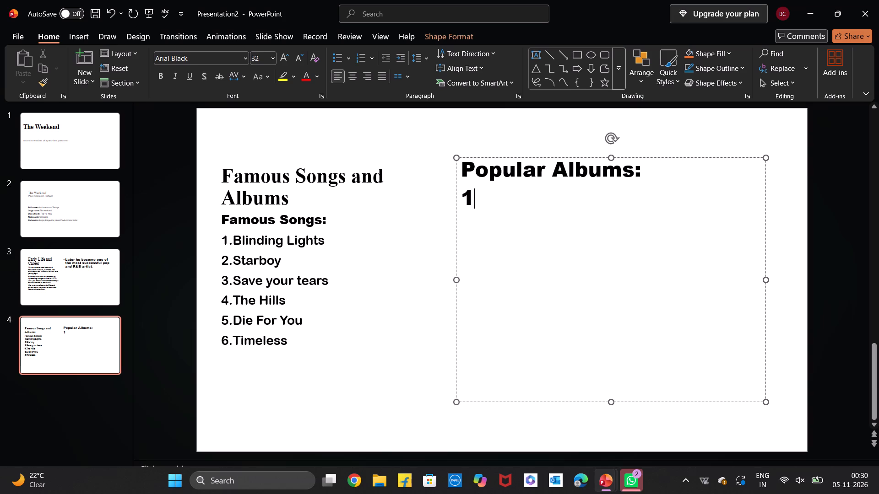
key(period)
key(k)
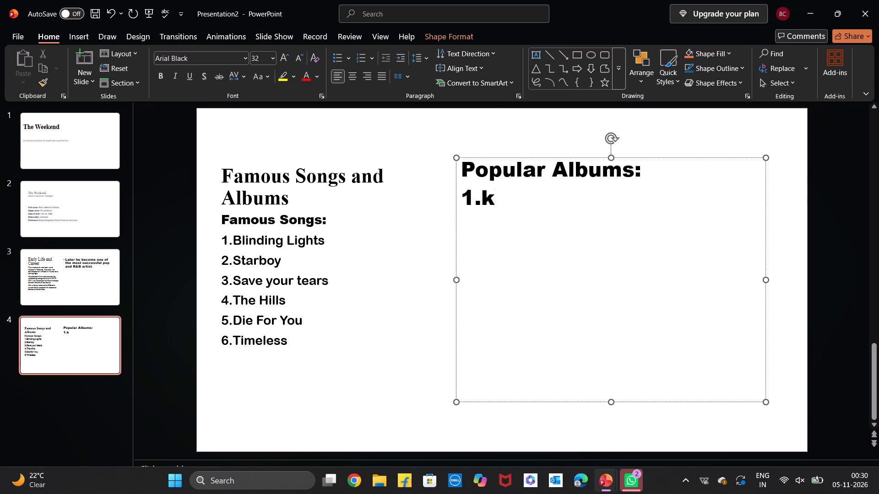
key(BackSpace)
text(Ki)
text(ss)
key(space)
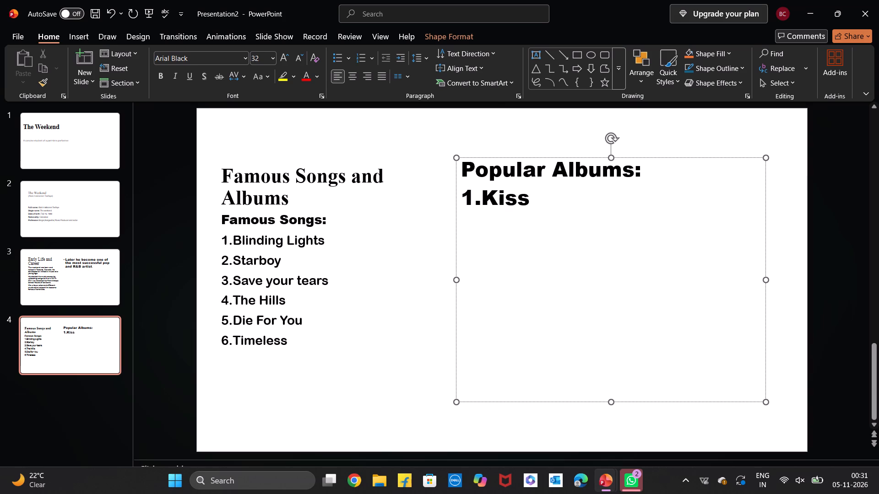
text(La)
text(nd)
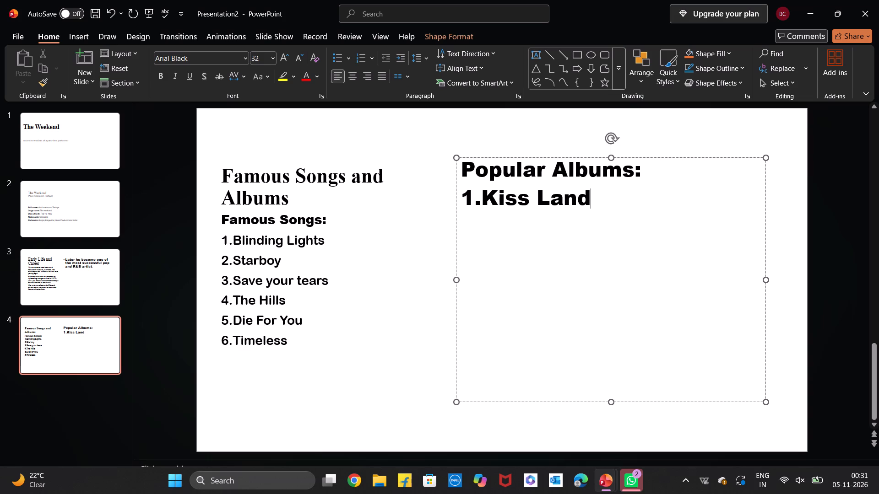
Append the release year "(2013)" directly after "Kiss Land" in the album list.
key(shift+parenleft)
text(2013)
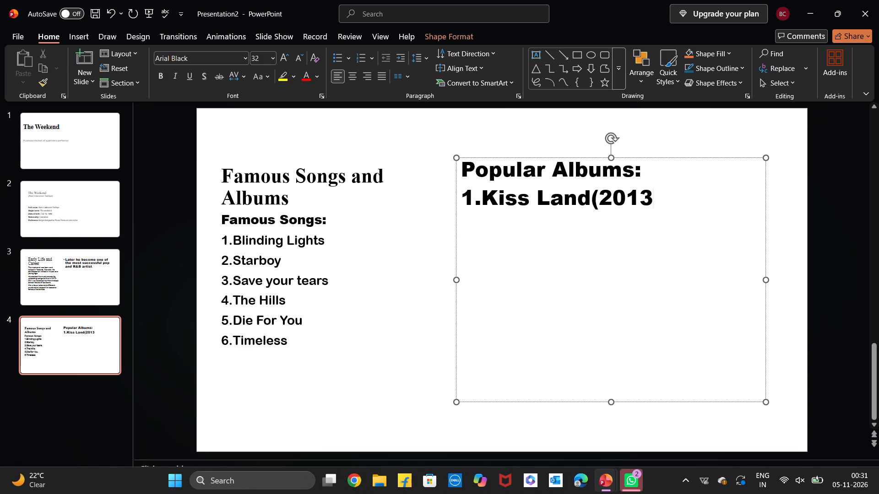
key(0)
key(BackSpace)
key(shift+parenright)
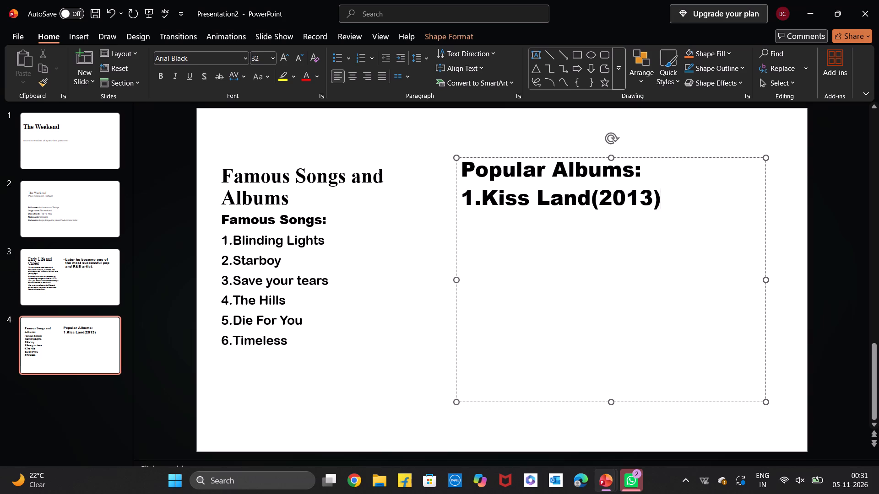
Add the second album entry "2.Beauty behind the madness" on a new line, with a capital B in "Beauty".
key(Return)
key(backslash)
key(BackSpace)
key(2)
key(period)
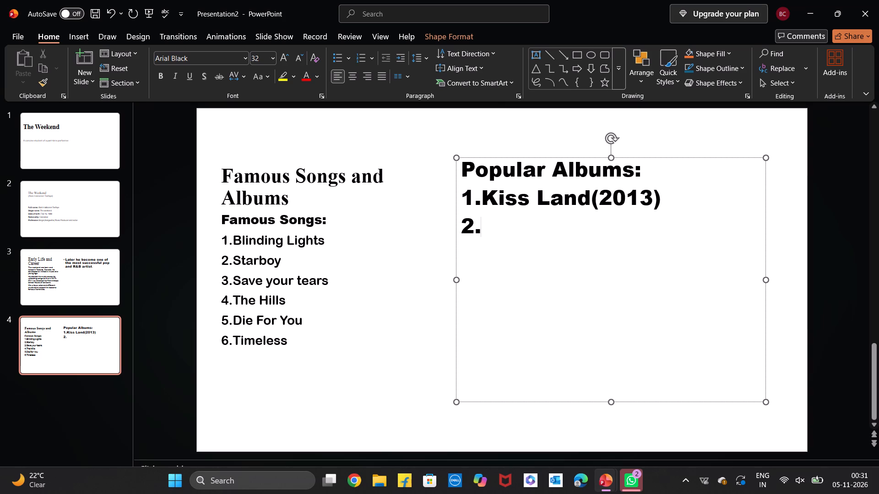
text(bea)
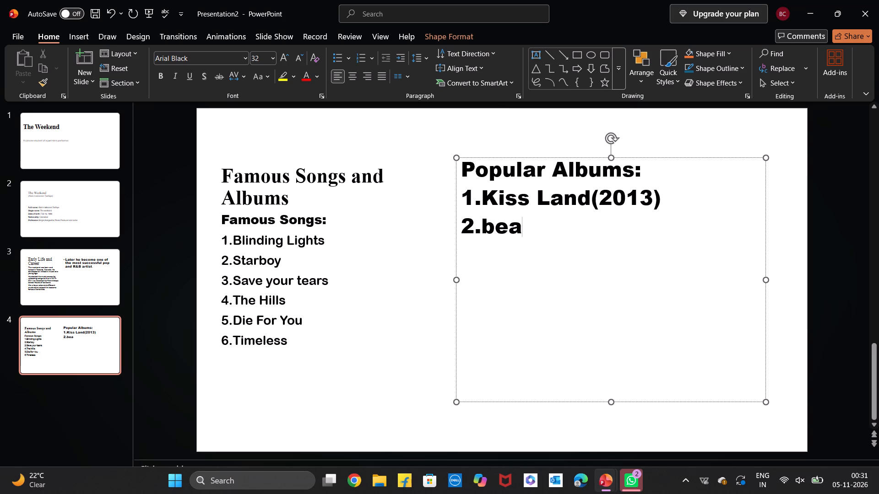
text(uty)
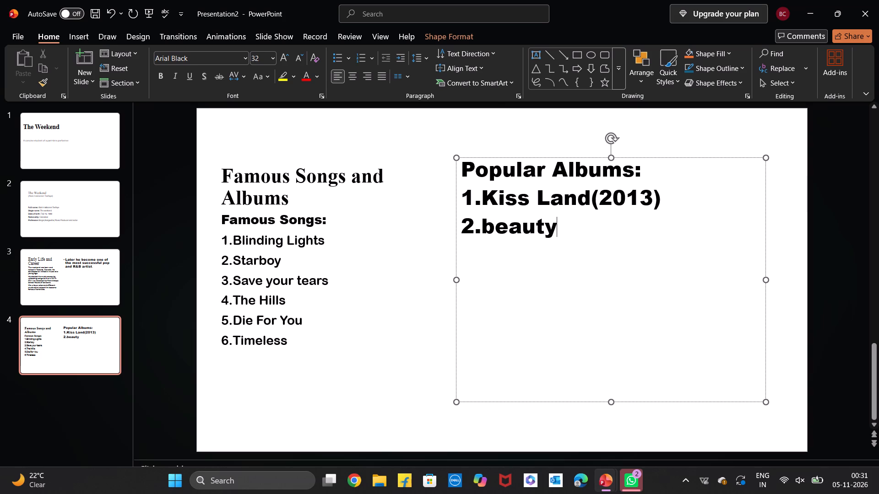
click(494, 227)
key(BackSpace)
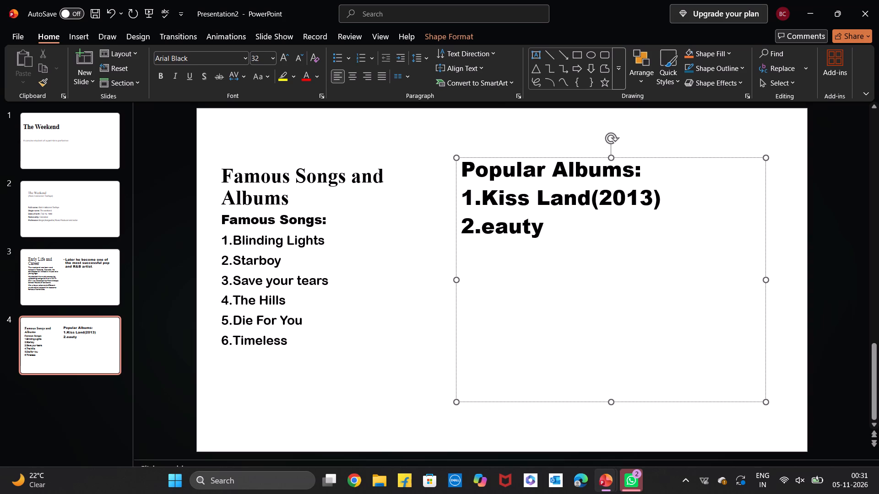
key(shift+b)
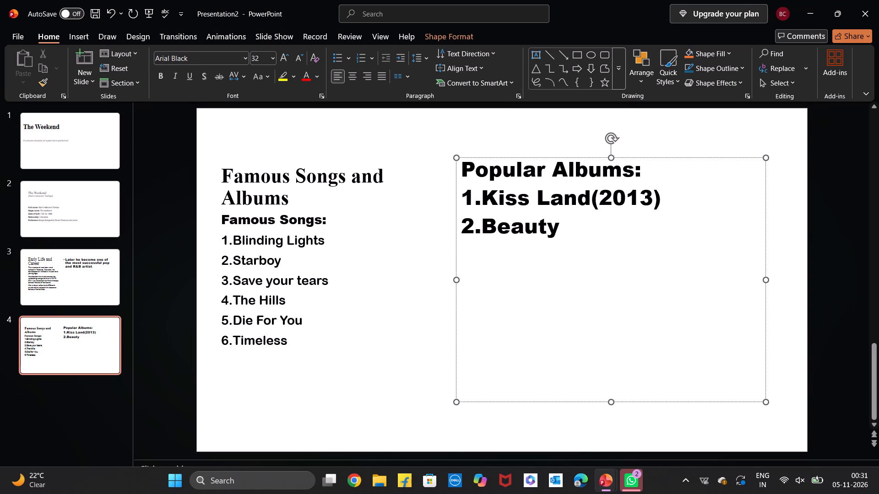
click(572, 229)
key(space)
key(b)
text(ehind)
key(space)
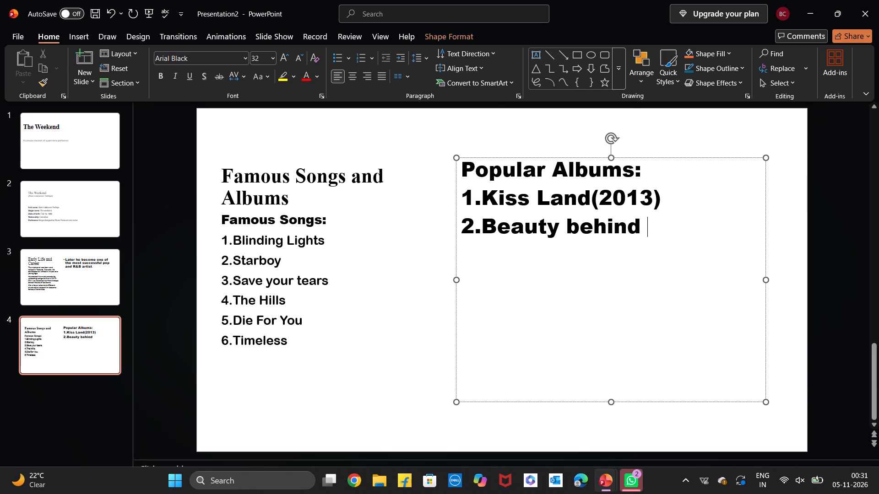
text(the ma)
text(dne)
text(ss)
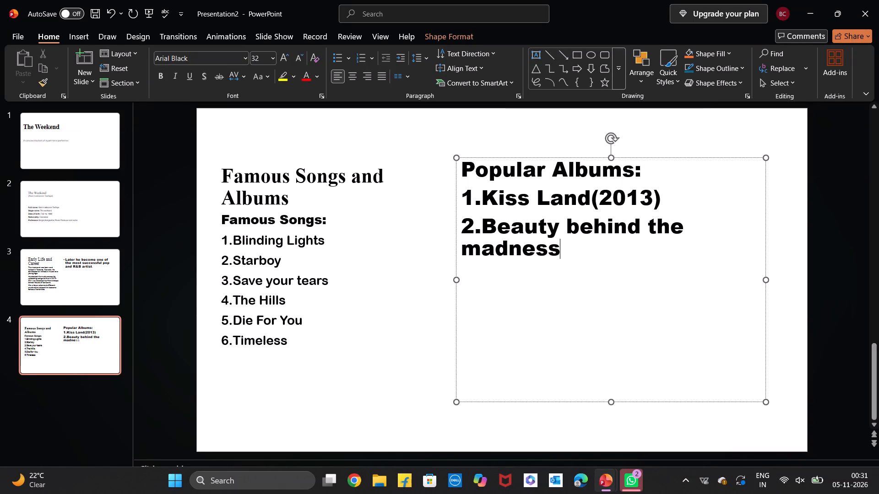
Append the release year "(2015)" directly after "madness" in the second album entry and start a new line below it.
key(space)
key(BackSpace)
key(9)
key(BackSpace)
key(shift+parenleft)
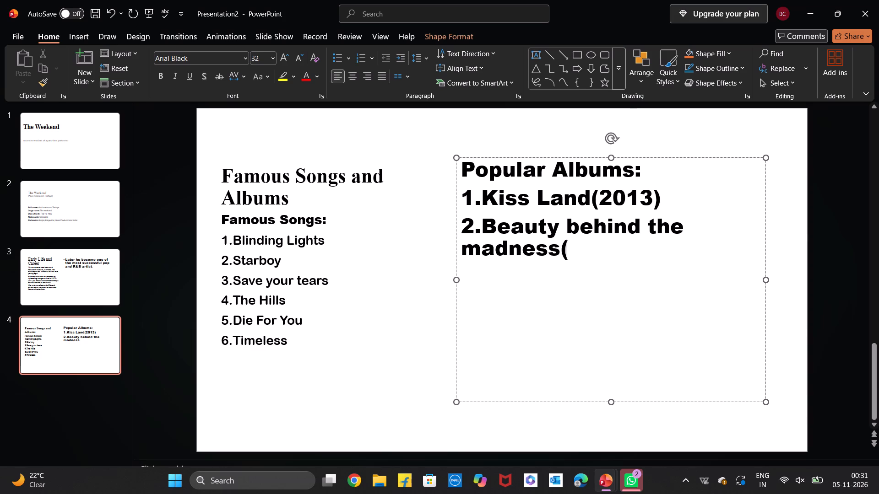
key(2)
text(015)
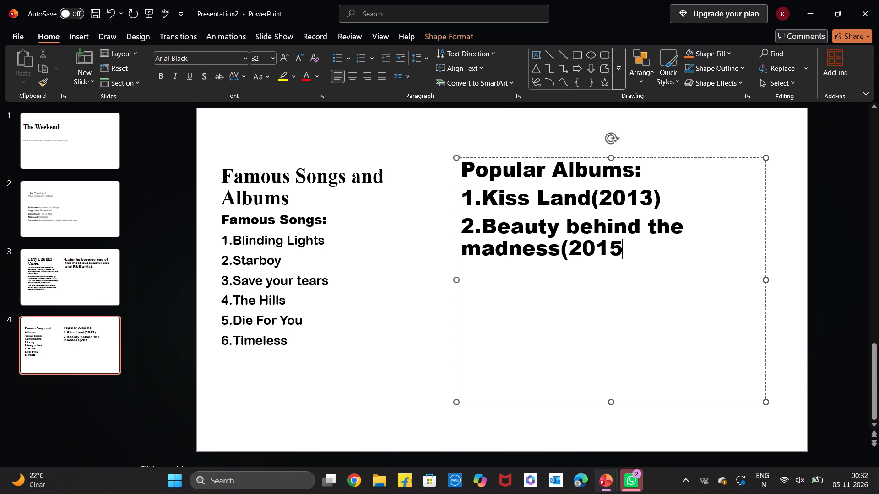
key(0)
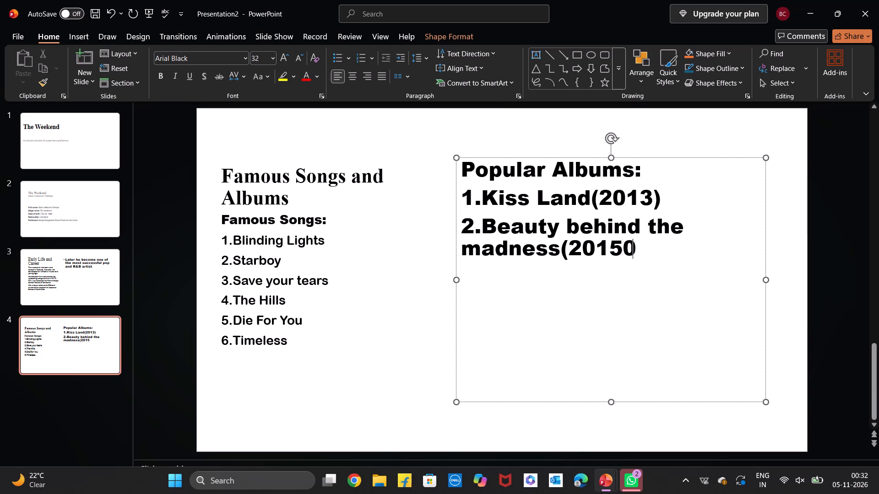
key(BackSpace)
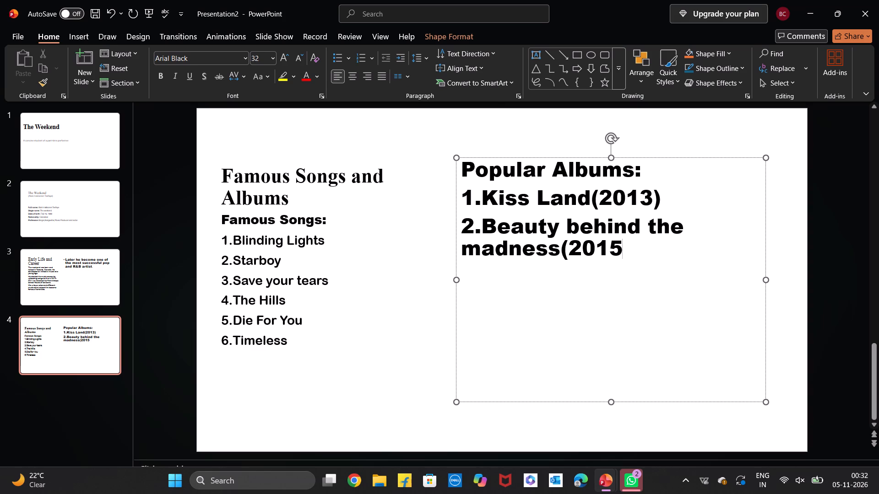
key(shift+parenright)
key(backslash)
key(Return)
click(650, 256)
key(BackSpace)
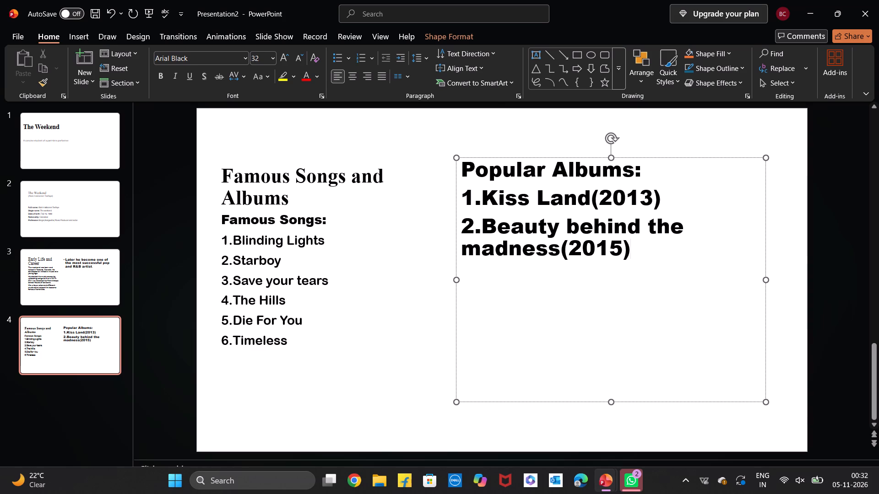
Add the third album entry with its release year, "3.Starboy(2016)", on the empty line below the second entry.
click(459, 277)
click(459, 277)
click(479, 268)
key(3)
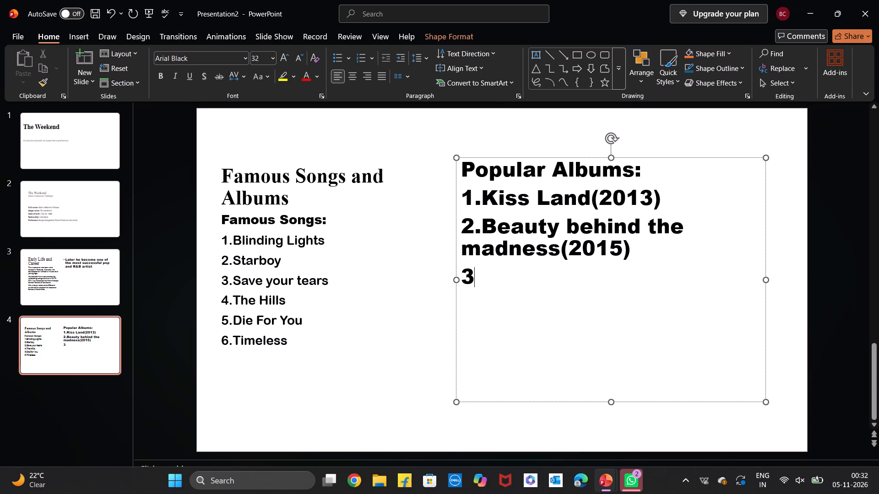
key(period)
text(Starboy)
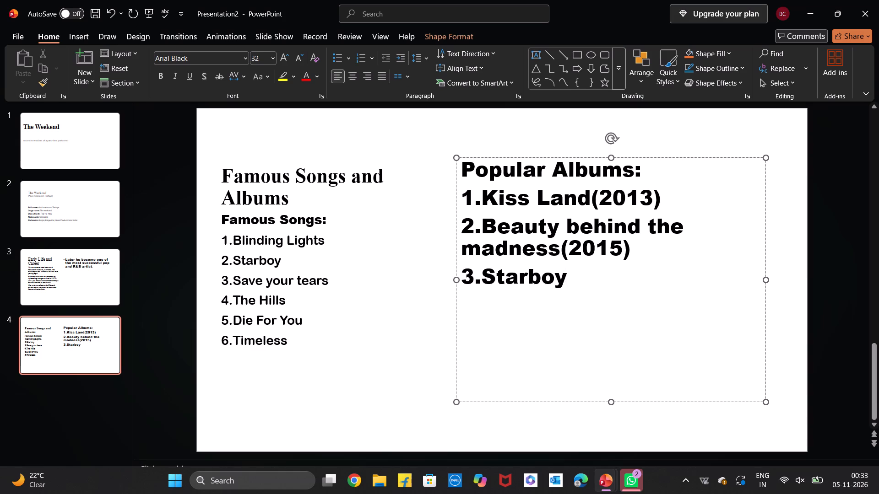
key(shift+parenleft)
text(2016)
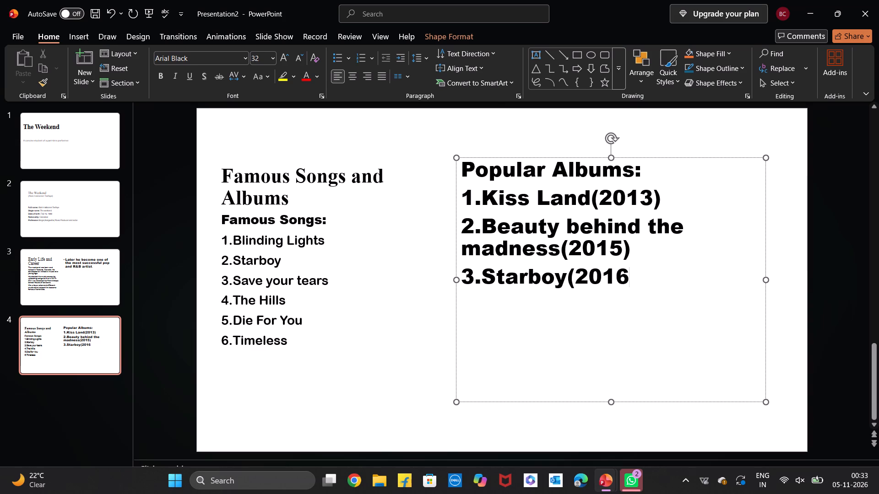
key(shift+parenright)
key(backslash)
Add the fourth album entry "4.Dawn" on a new line below the Starboy entry.
key(Return)
key(4)
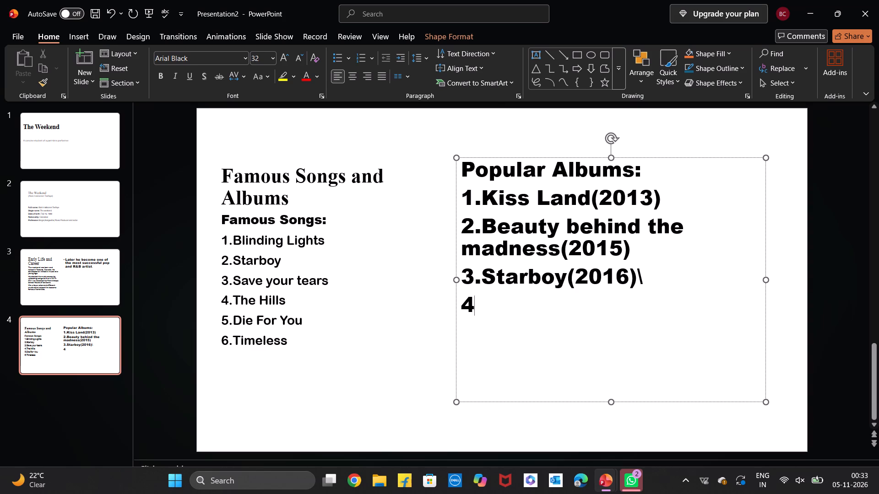
key(period)
text(Da)
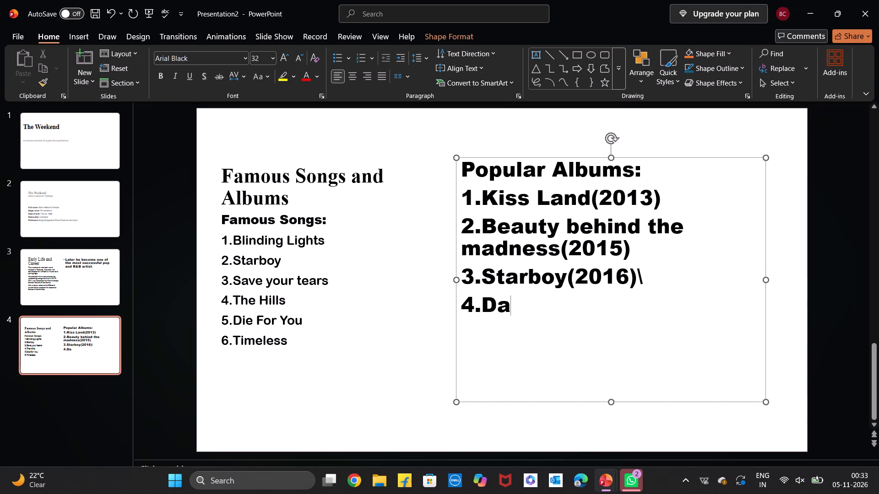
key(w)
key(n)
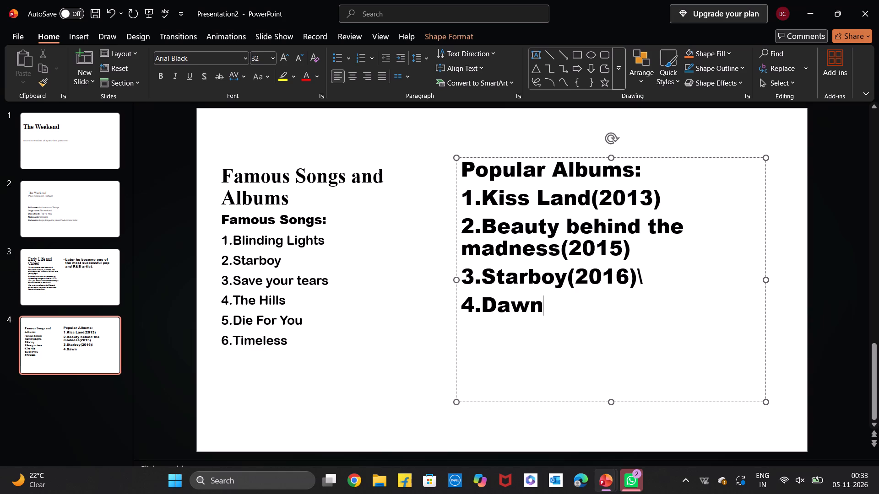
On slide two, resize the empty content placeholder by shifting both its right and left edges slightly to the right.
click(86, 131)
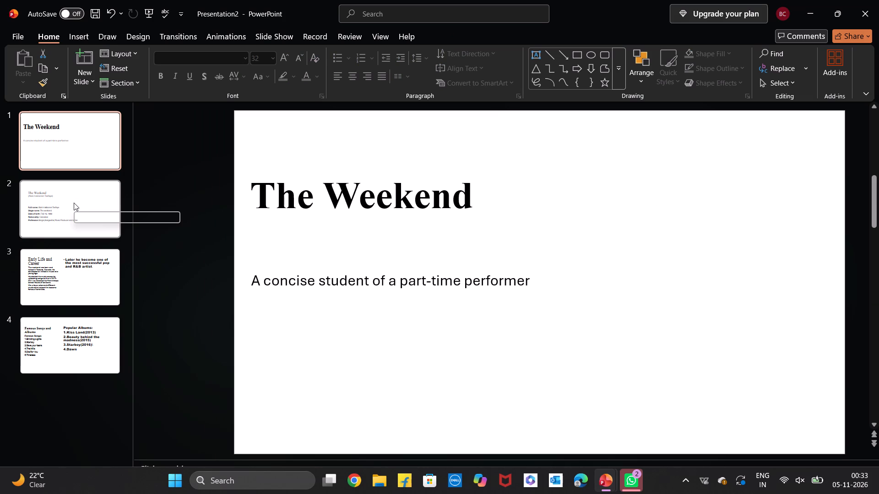
double_click(74, 203)
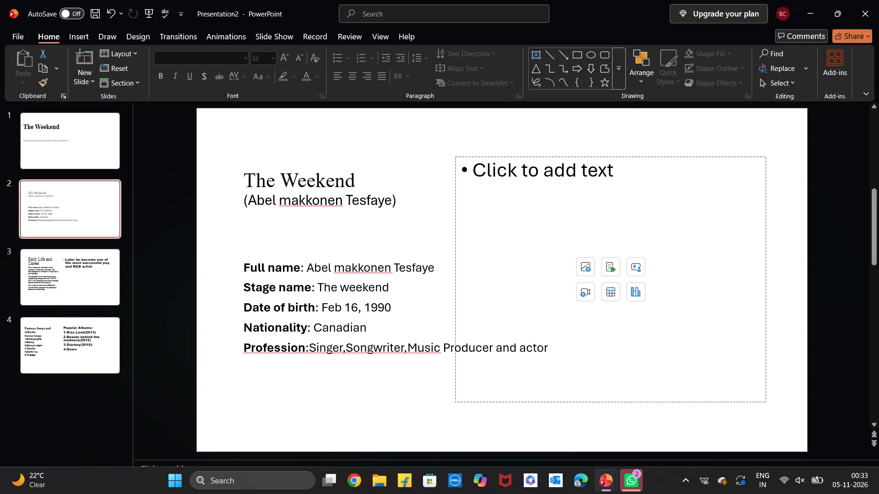
click(559, 235)
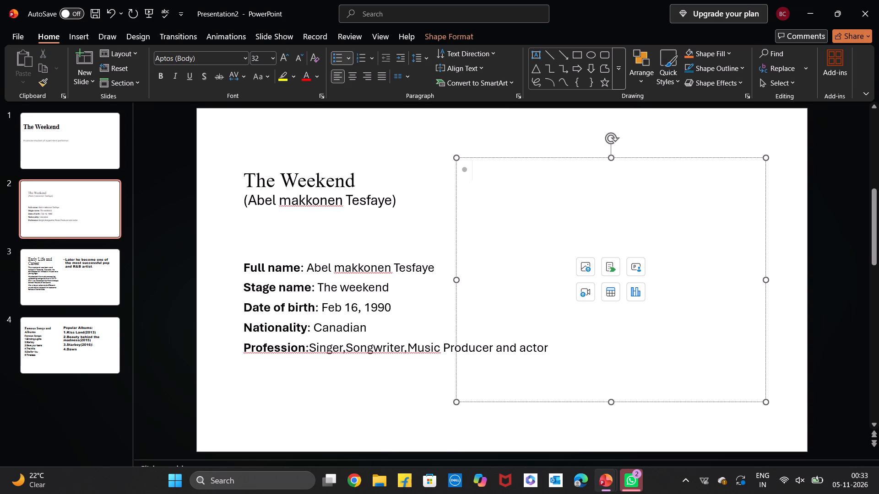
drag(763, 282, 771, 281)
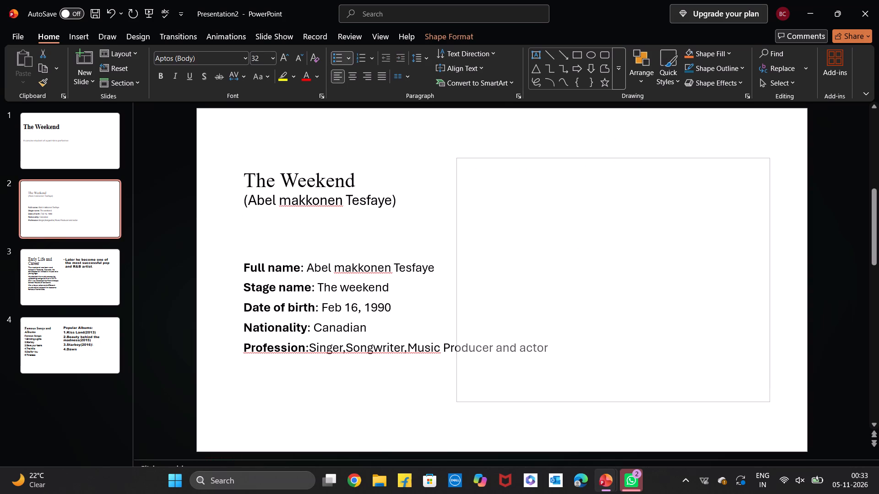
drag(771, 281, 780, 282)
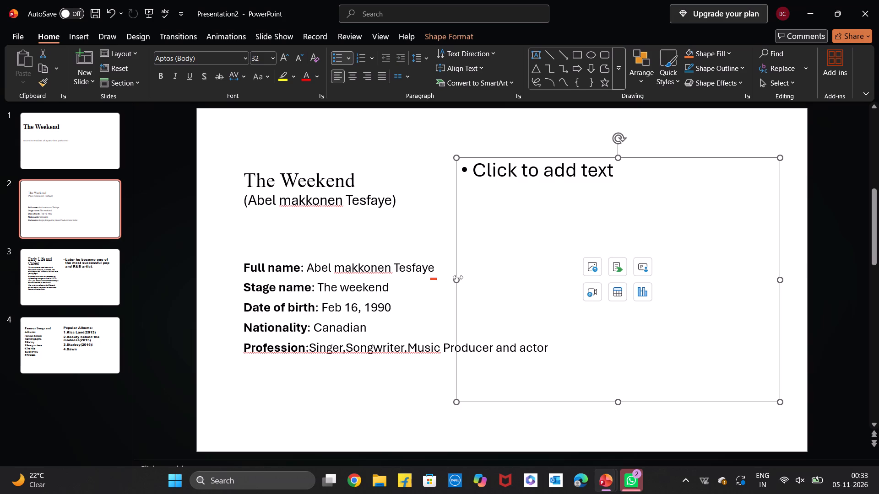
drag(457, 277, 466, 281)
Break the Profession line after "Music" so that "Producer and actor" sits on its own line.
click(440, 346)
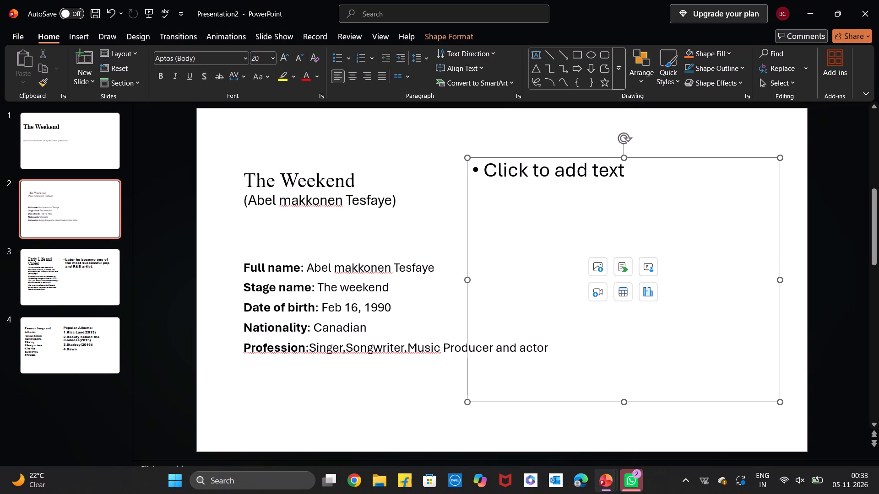
key(Return)
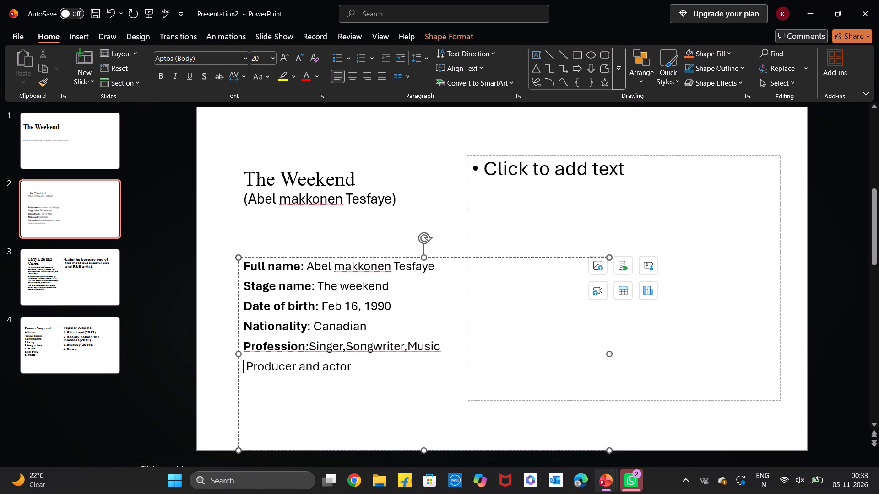
click(442, 198)
Widen slide two's empty content placeholder slightly by moving its left edge outward toward the profile text.
click(537, 293)
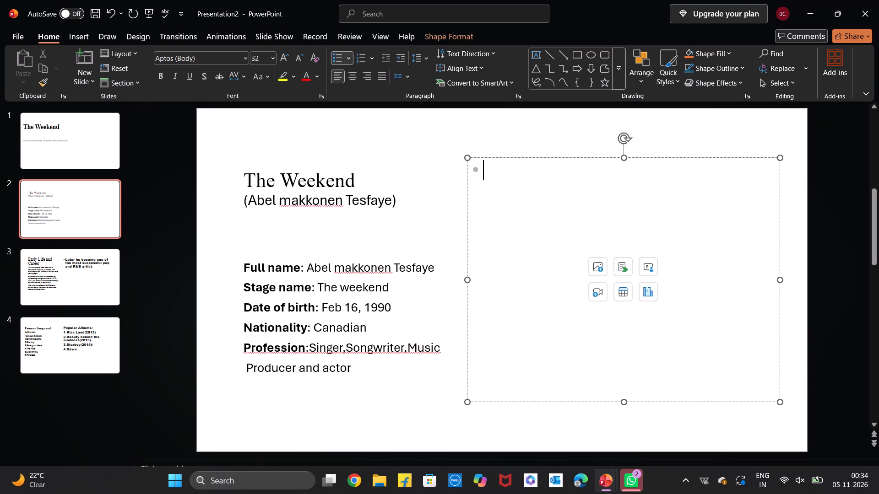
drag(468, 281, 461, 279)
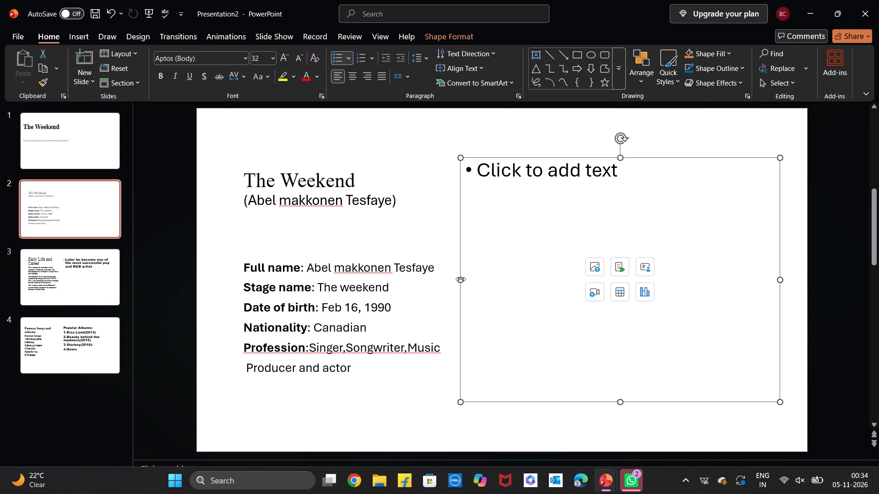
Switch to Google Chrome and open a new browser window with the first listed user profile.
click(353, 478)
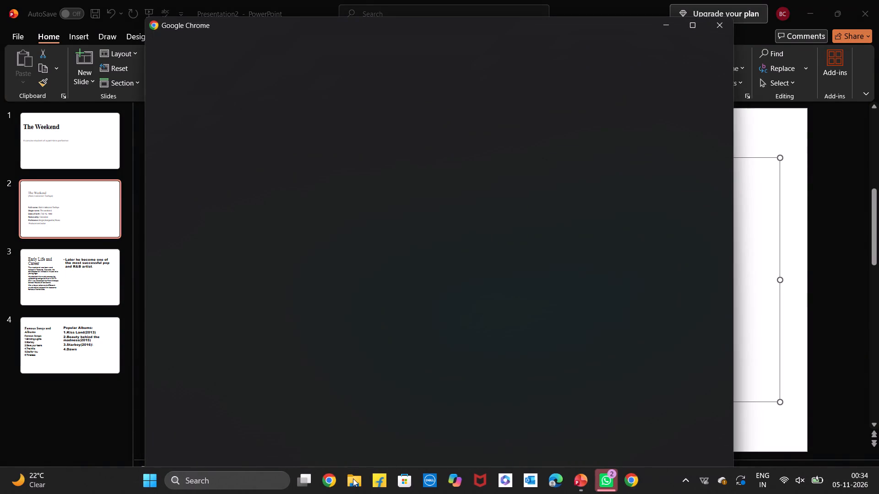
click(472, 273)
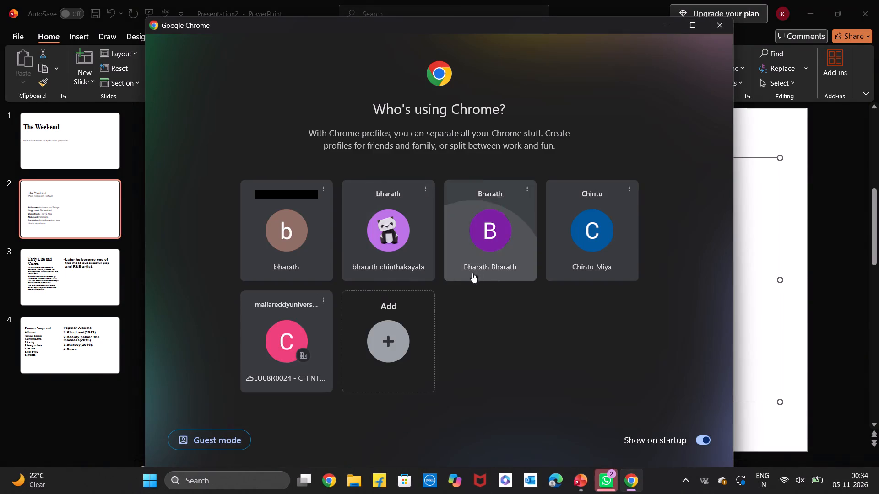
click(294, 205)
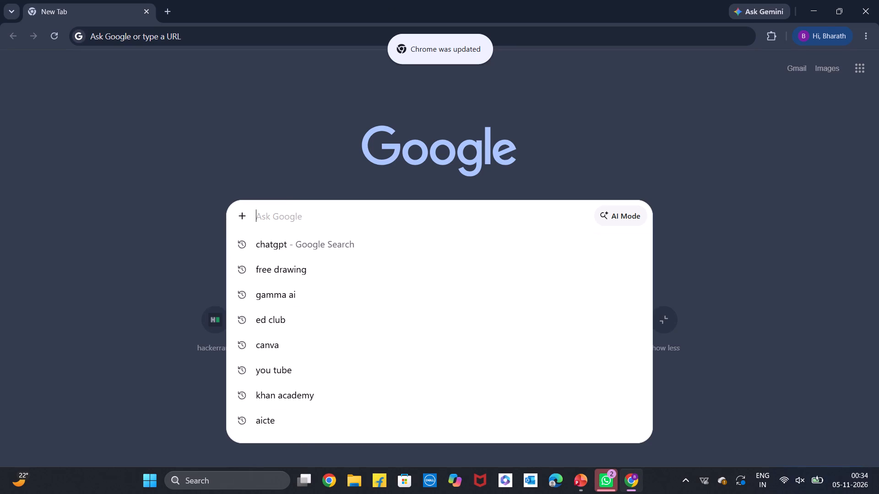
Search Google for the singer "the weeknd" and show the image results.
text(the wwe)
key(BackSpace)
key(BackSpace)
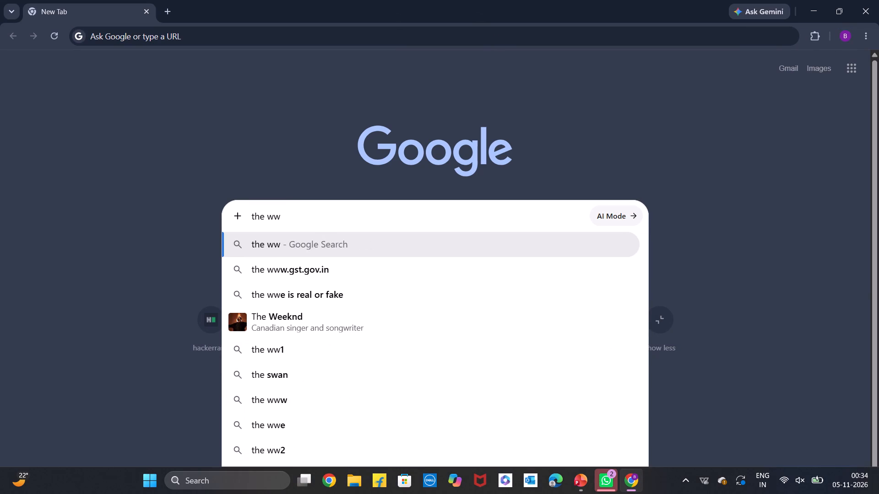
key(BackSpace)
text(eek e)
key(BackSpace)
key(BackSpace)
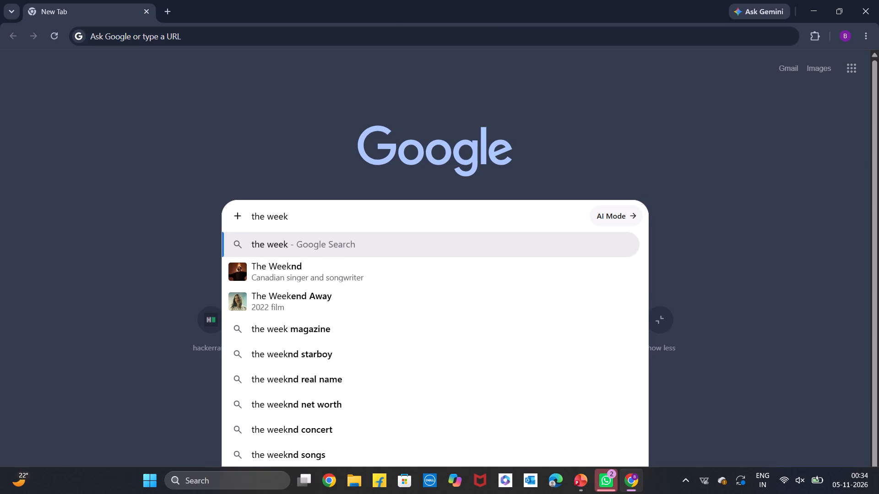
click(318, 273)
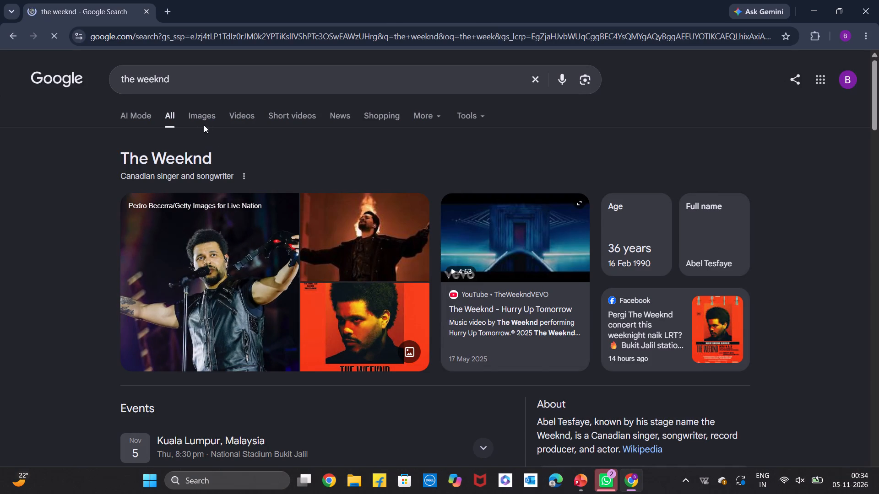
click(200, 116)
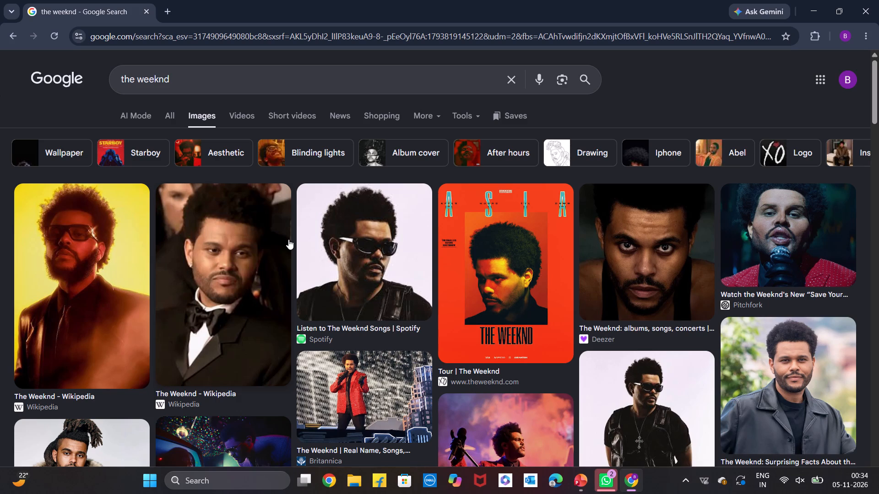
Browse the image results, previewing the Starboy songbook cover and the Esquire photo of the singer in a red jacket.
scroll(301, 348, down, 4)
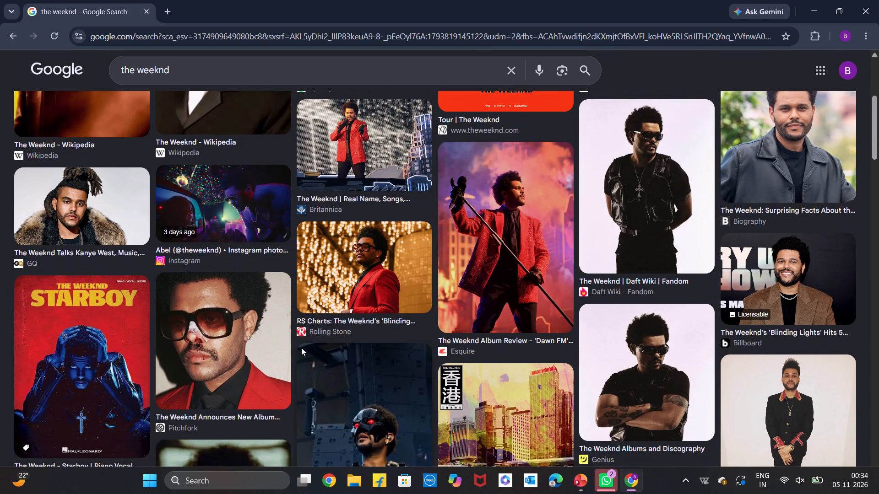
scroll(240, 349, down, 1)
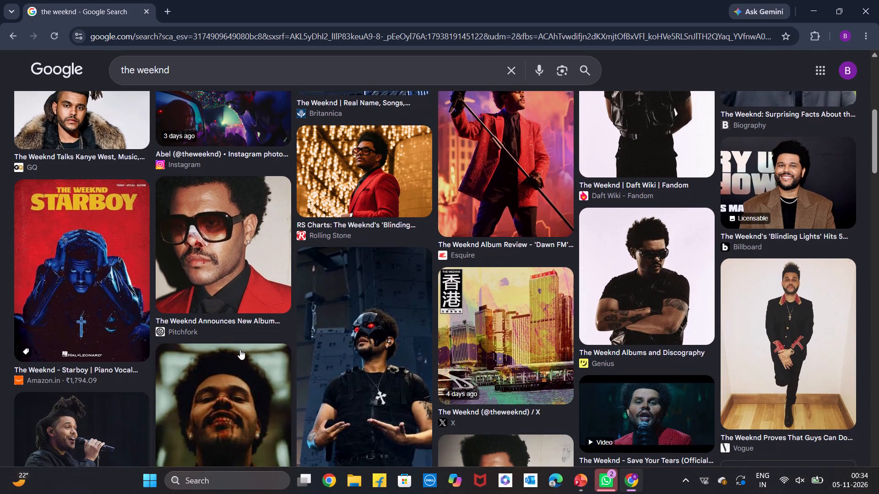
scroll(240, 349, down, 1)
click(116, 303)
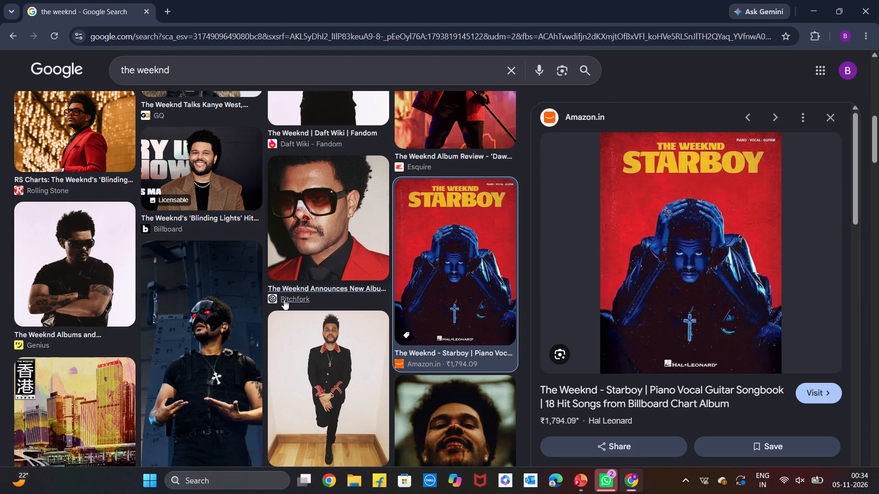
scroll(285, 299, up, 5)
scroll(412, 181, up, 1)
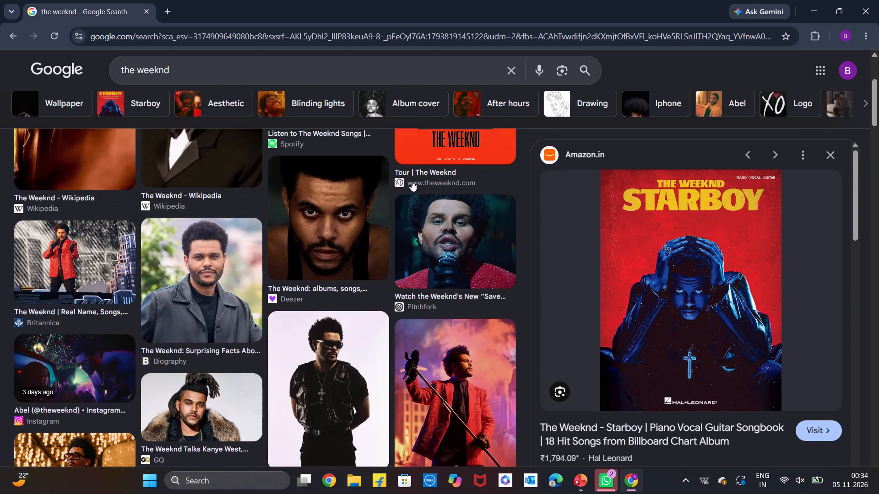
scroll(412, 181, up, 1)
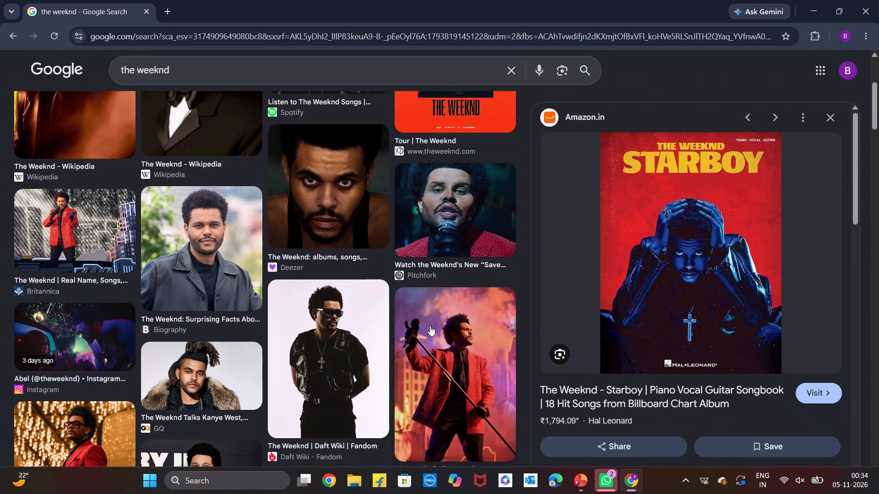
click(432, 330)
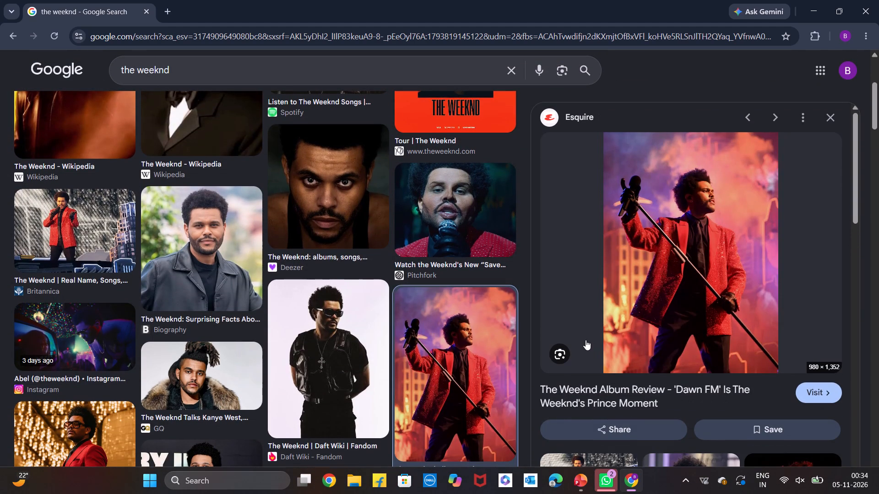
Compare the Esquire red-jacket photo with slide two's empty content placeholder in PowerPoint, closing the article page if it opens.
key(alt+Tab)
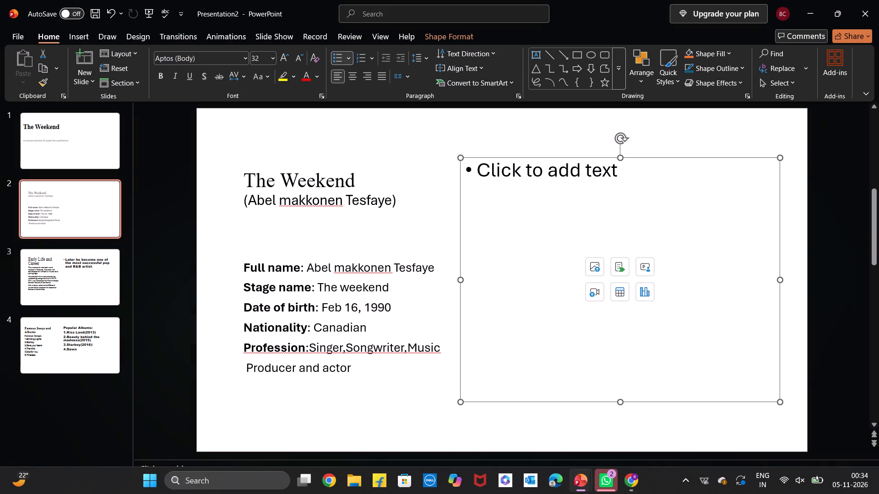
key(alt+Tab)
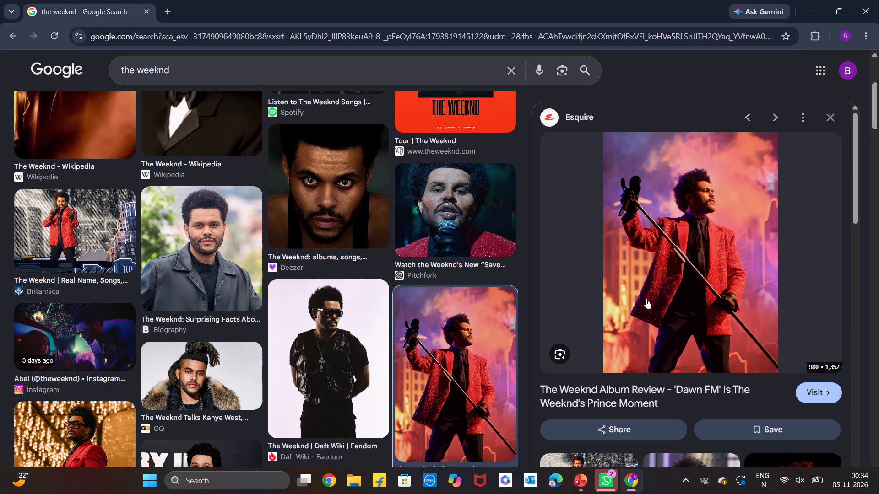
click(646, 299)
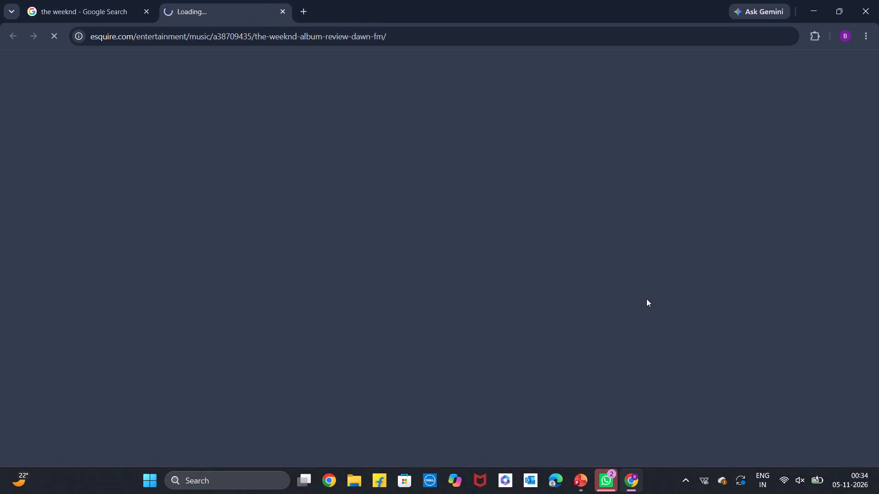
click(279, 12)
key(alt+Tab)
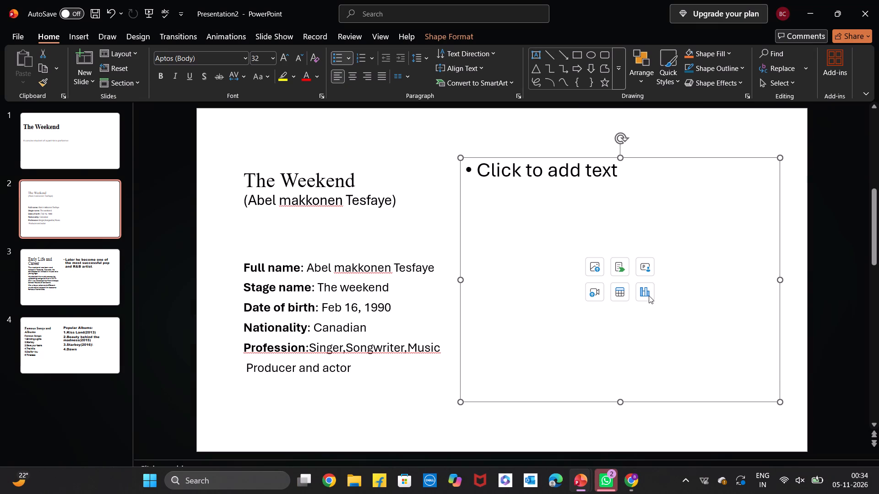
key(alt+Tab)
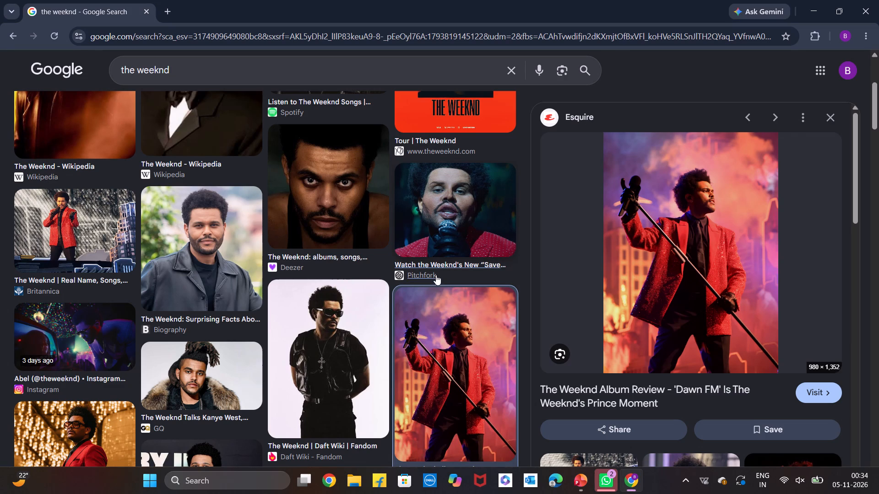
Refine the image search to "the weeknd 4x4".
scroll(436, 275, down, 4)
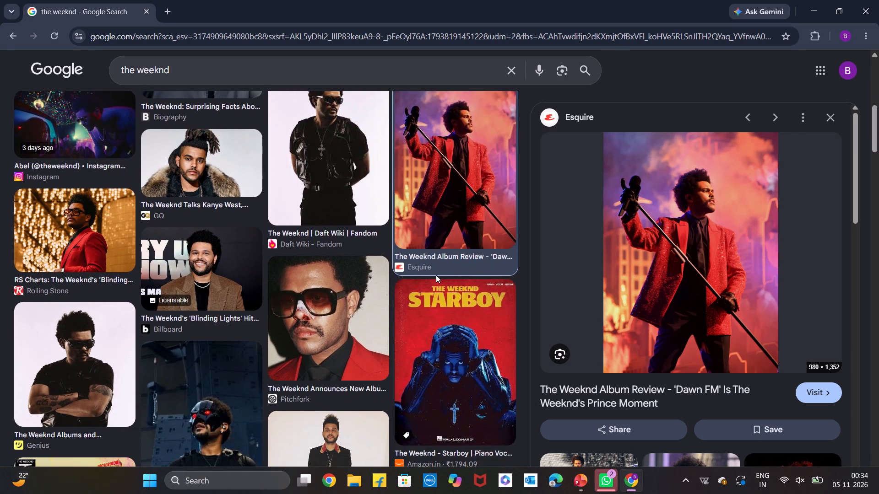
scroll(436, 275, down, 2)
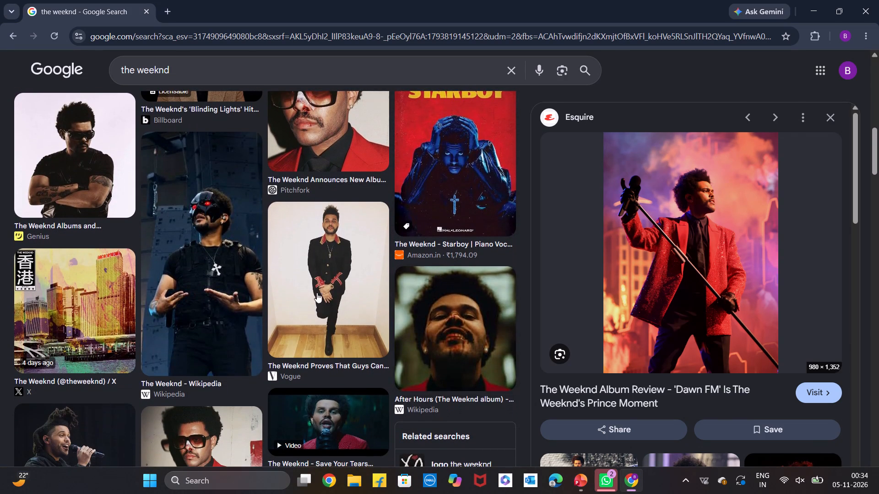
scroll(294, 299, up, 6)
click(222, 63)
key(space)
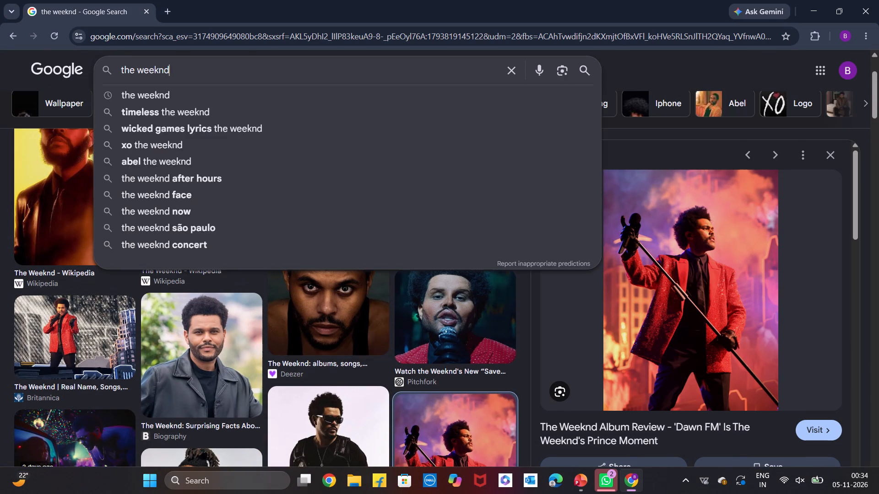
key(4)
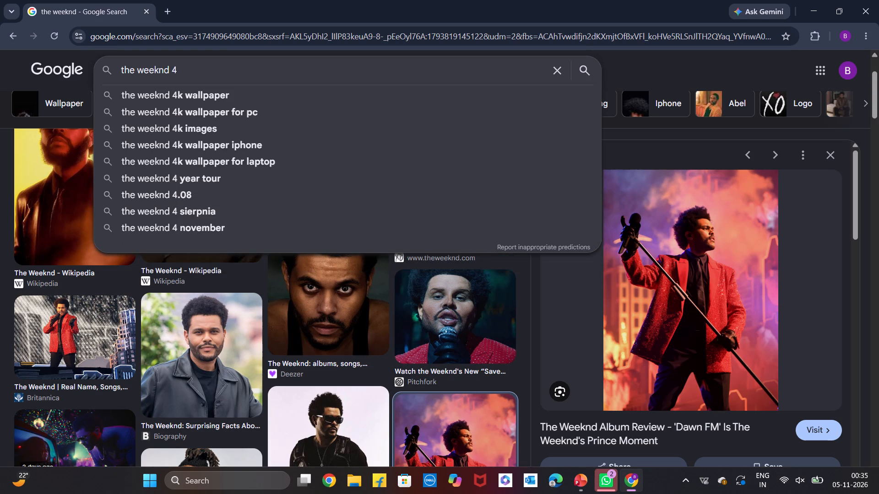
text(x4)
key(Return)
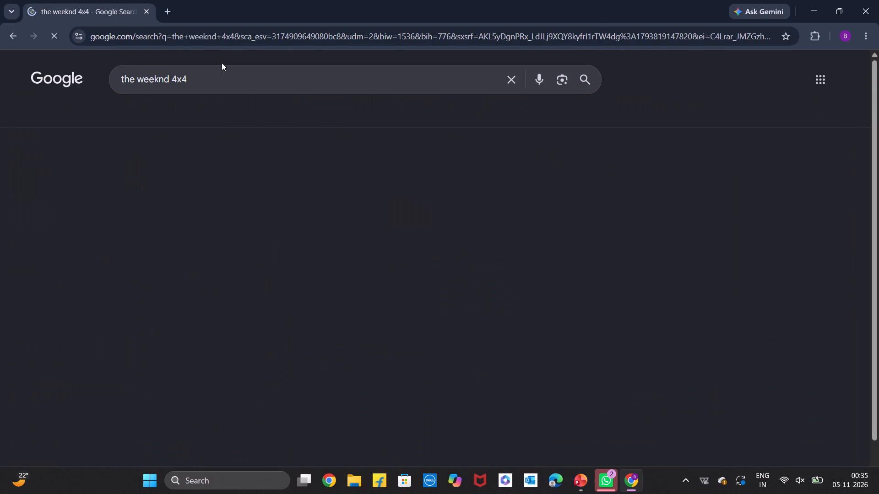
Look through the 4x4 image results and preview the Spotify "Drive" portrait with its related images.
scroll(193, 199, down, 1)
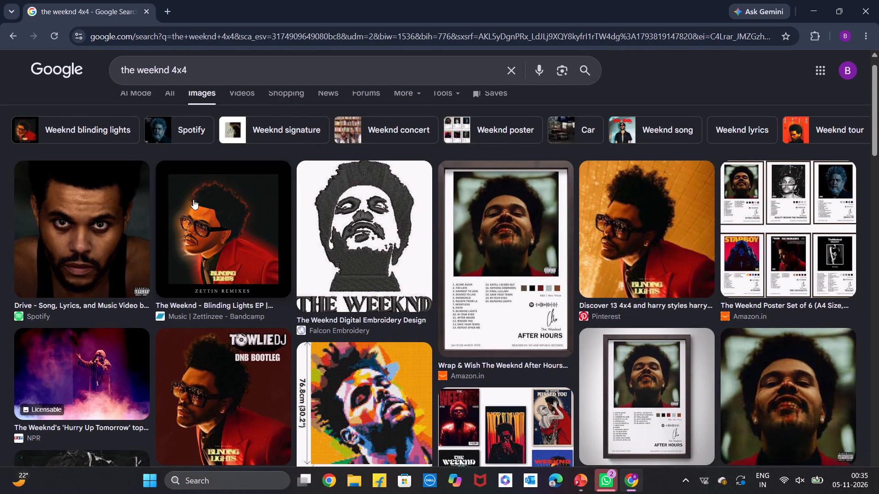
scroll(193, 199, down, 3)
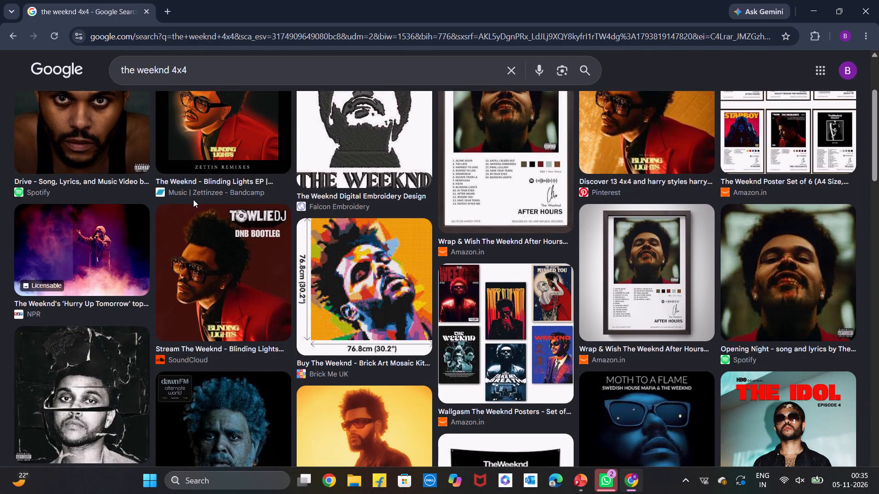
scroll(193, 199, down, 3)
scroll(193, 199, up, 1)
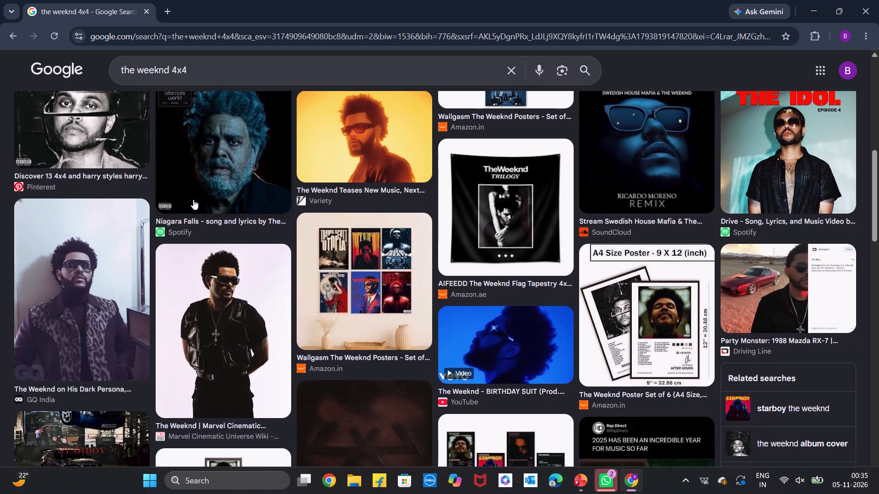
scroll(193, 199, up, 1)
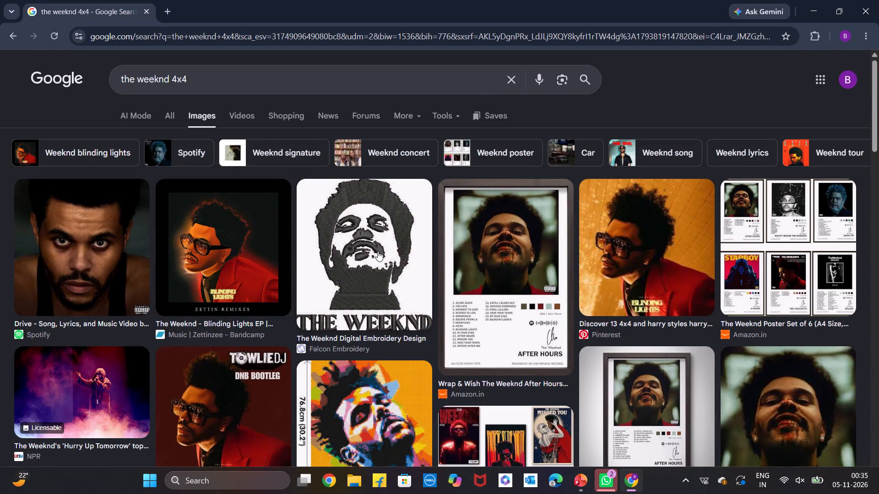
click(78, 265)
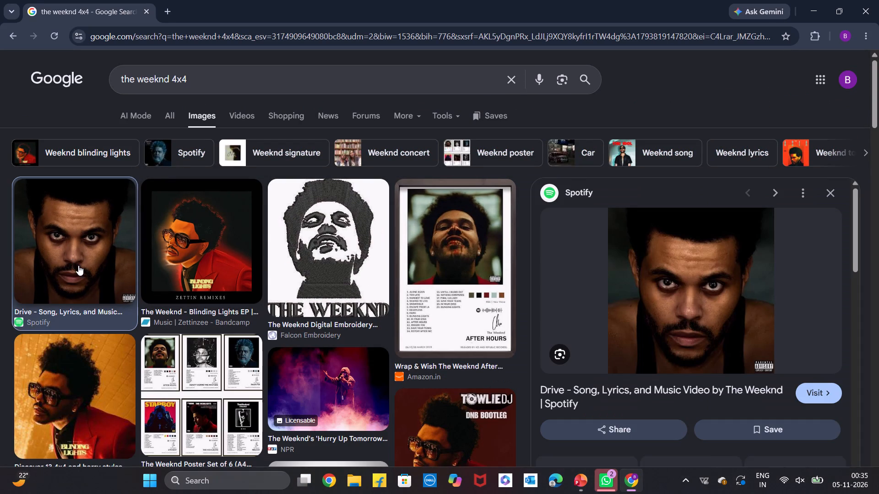
scroll(726, 295, down, 3)
scroll(726, 295, up, 1)
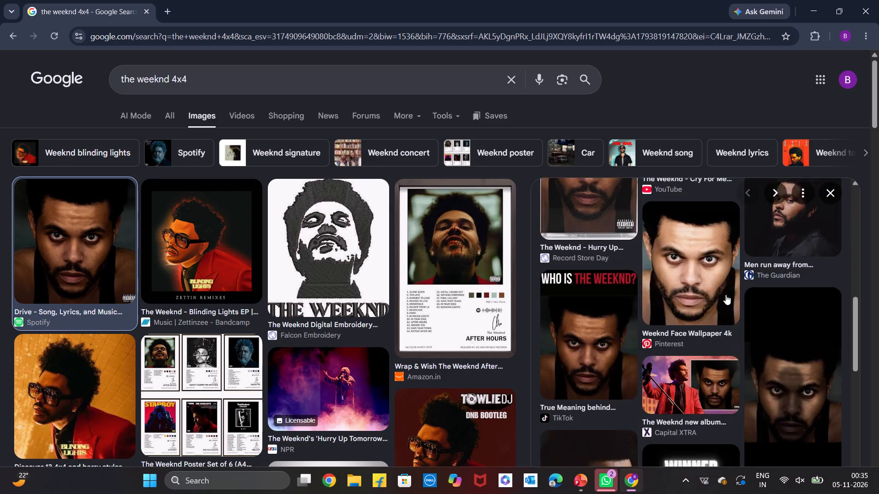
scroll(726, 295, up, 2)
Preview the Pinterest Blinding Lights picture and examine its related images and the remaining 4x4 results.
click(122, 388)
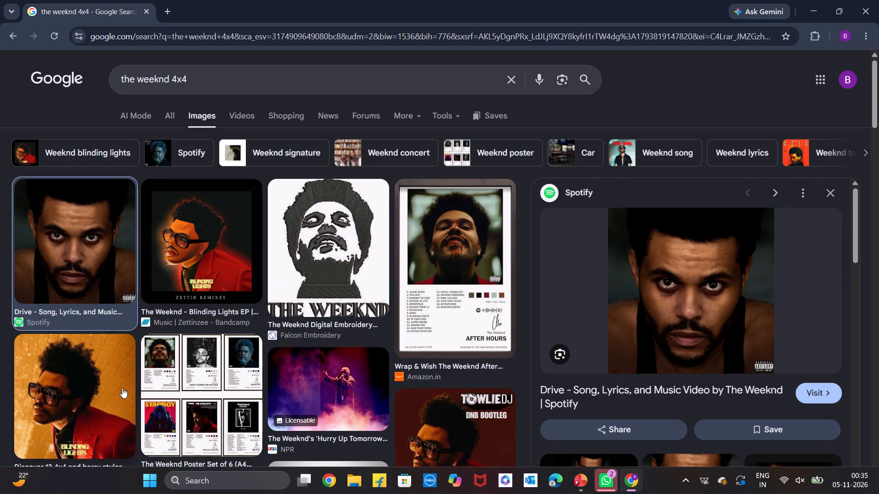
scroll(622, 287, down, 2)
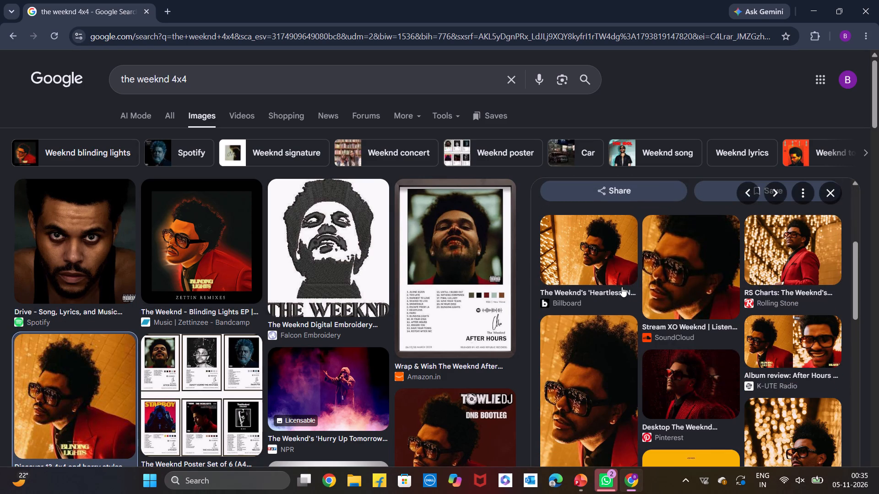
scroll(622, 287, down, 2)
scroll(608, 361, down, 2)
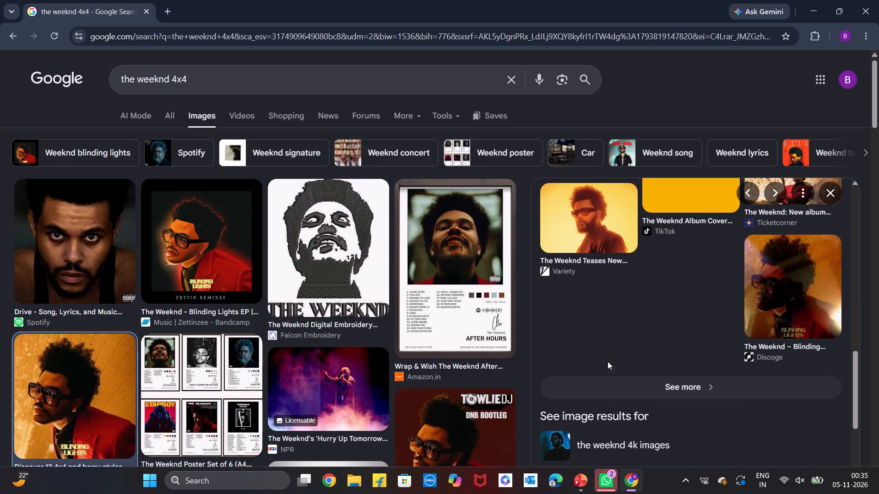
scroll(608, 361, down, 1)
scroll(452, 363, down, 3)
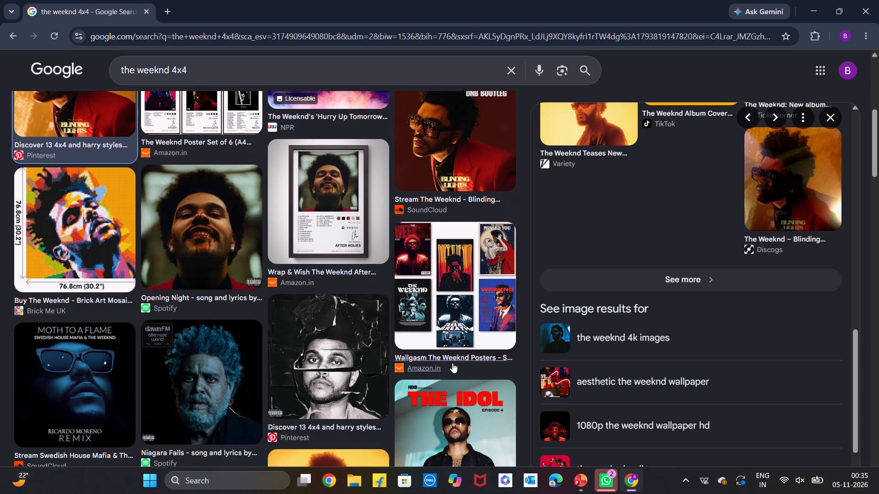
scroll(452, 363, down, 3)
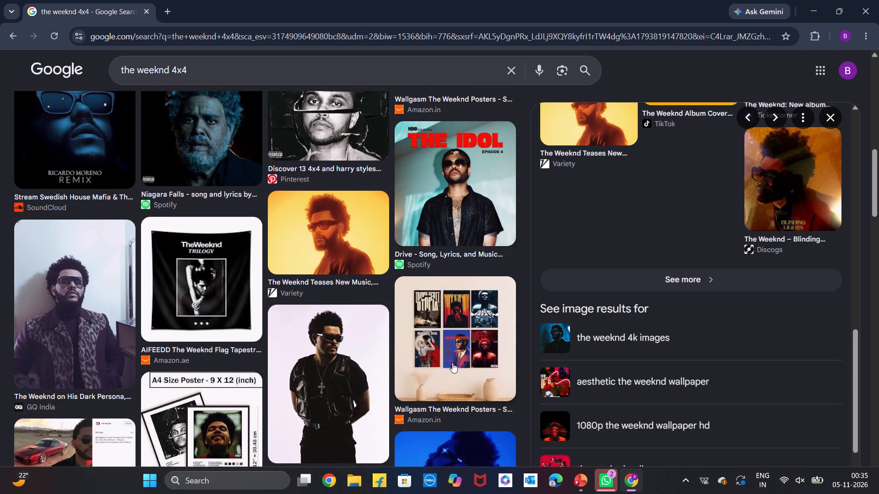
scroll(452, 363, down, 3)
scroll(452, 363, up, 7)
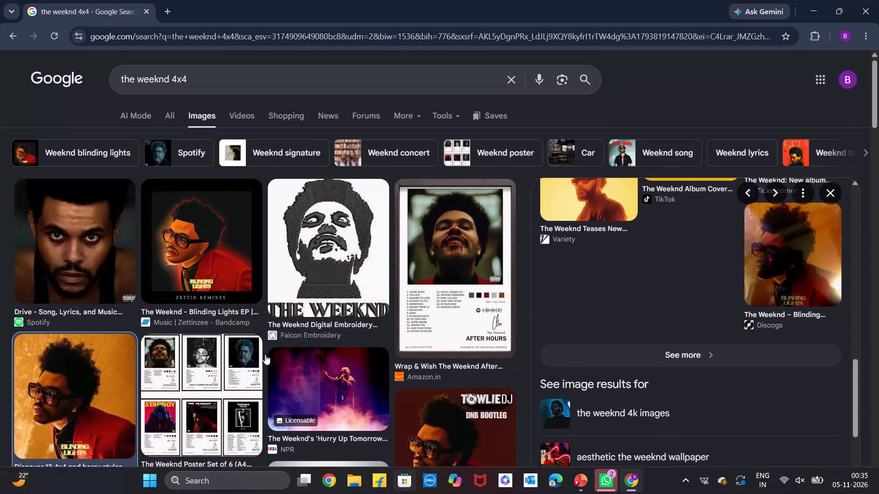
Shorten the image search to "the weeknd" by removing "4x4".
click(226, 73)
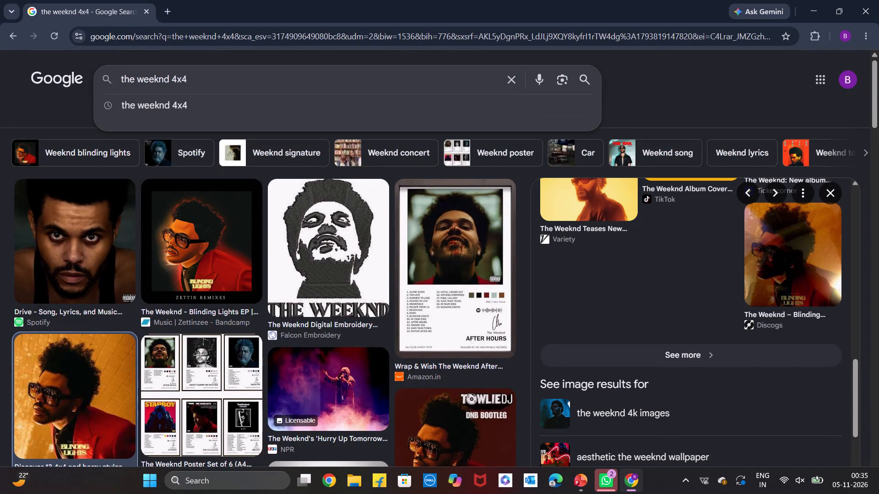
key(BackSpace)
key(BackSpace)
key(BackSpace)
key(Return)
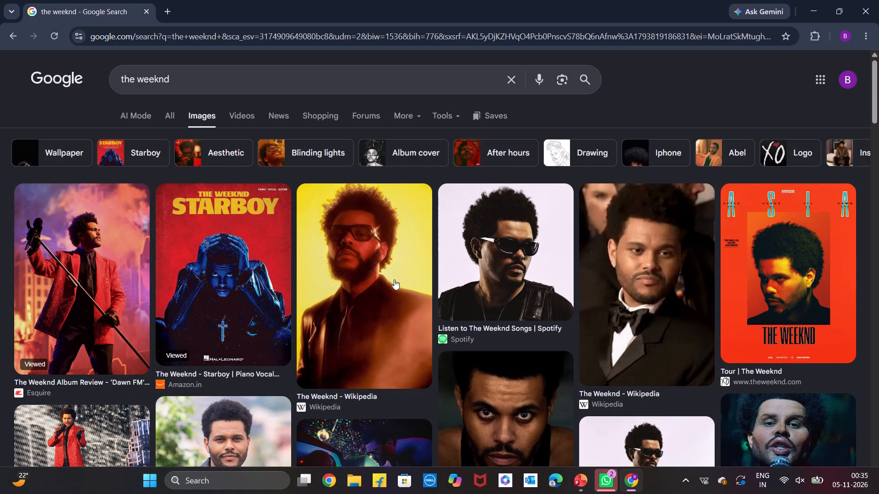
Preview the Spotify portrait of the singer in sunglasses and save the image to Downloads as "prany".
scroll(219, 311, down, 1)
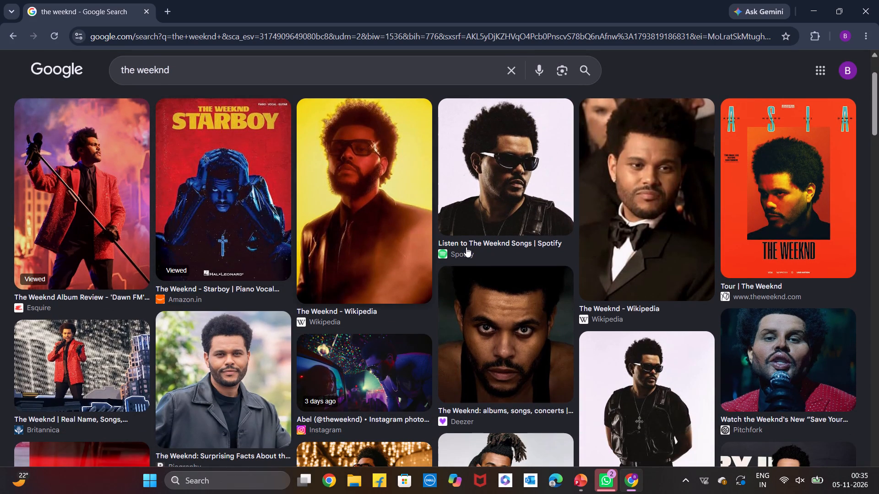
click(508, 167)
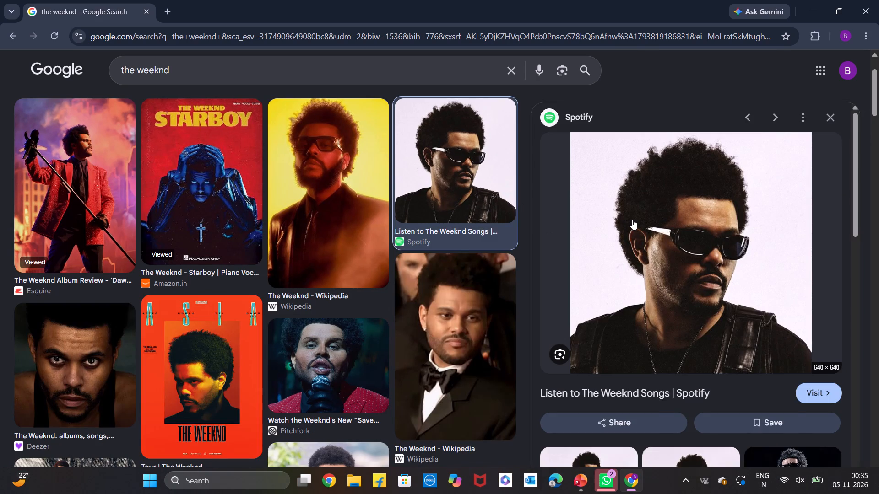
right_click(632, 220)
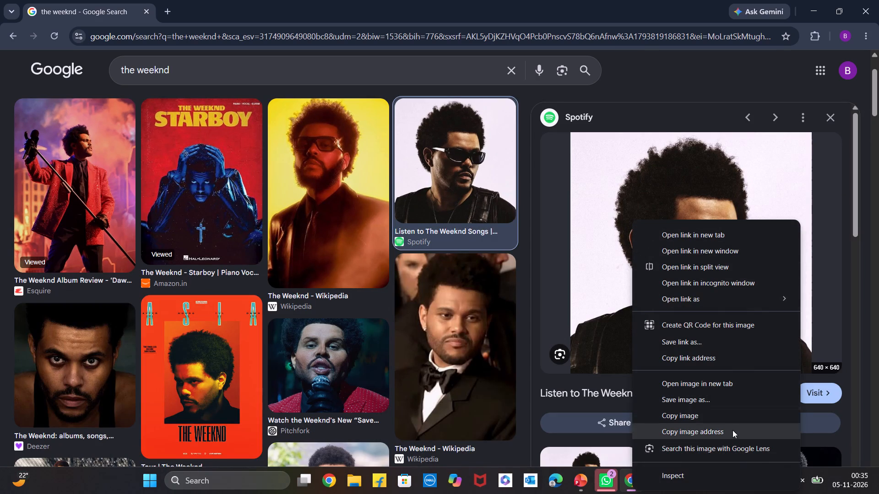
click(703, 395)
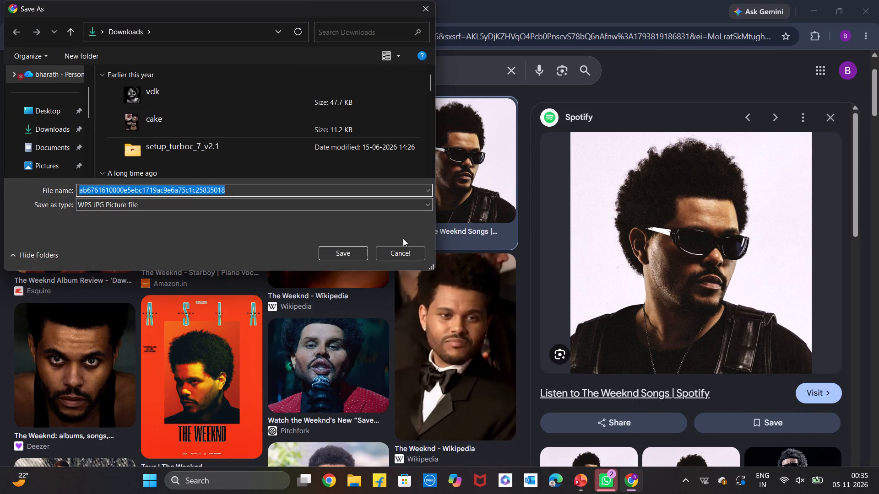
key(BackSpace)
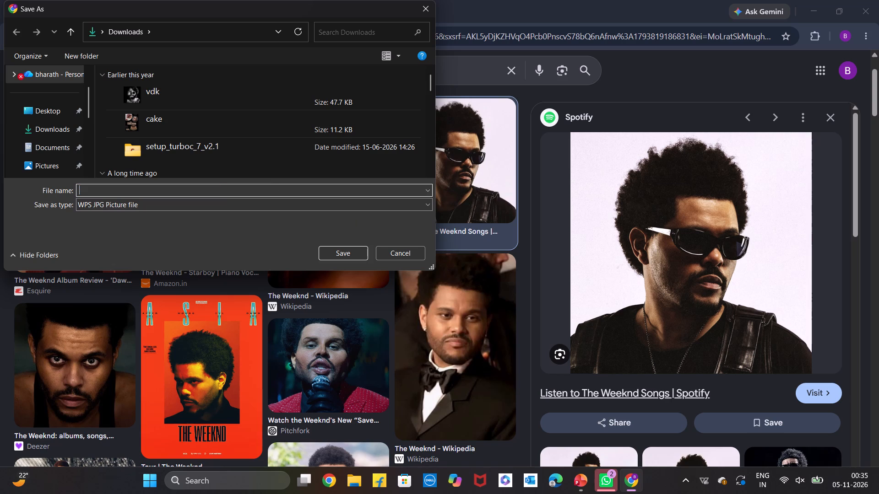
text(prany)
key(Return)
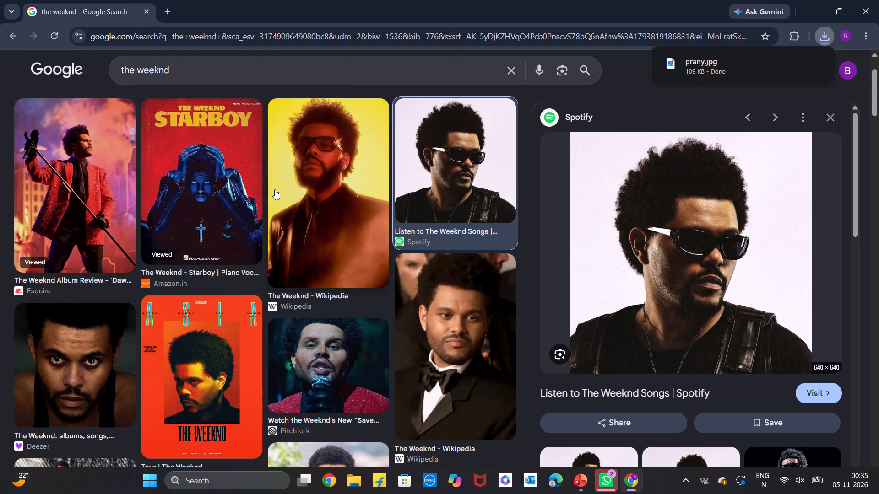
Switch to PowerPoint and insert the prany picture from the Downloads folder into slide two's empty content placeholder.
key(alt+Tab)
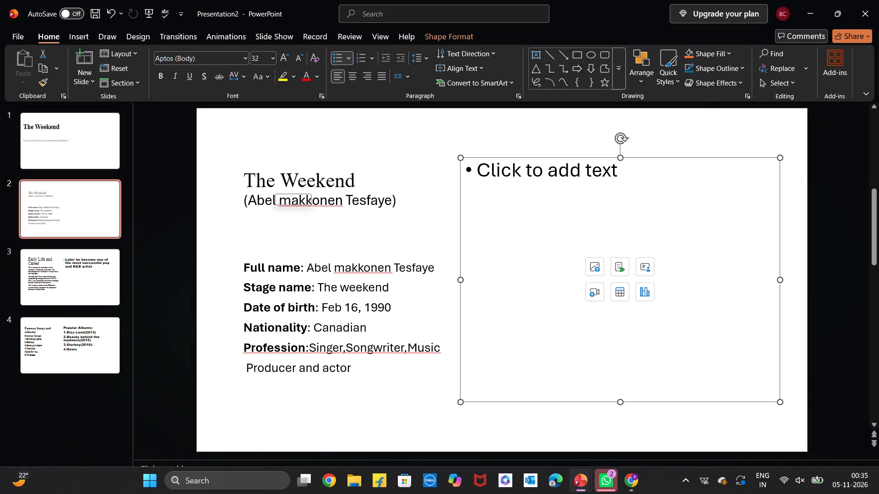
click(64, 35)
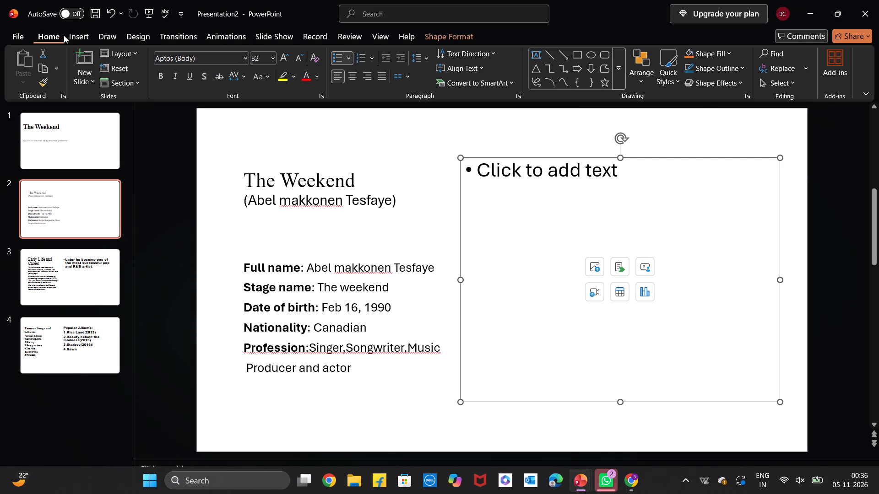
click(72, 36)
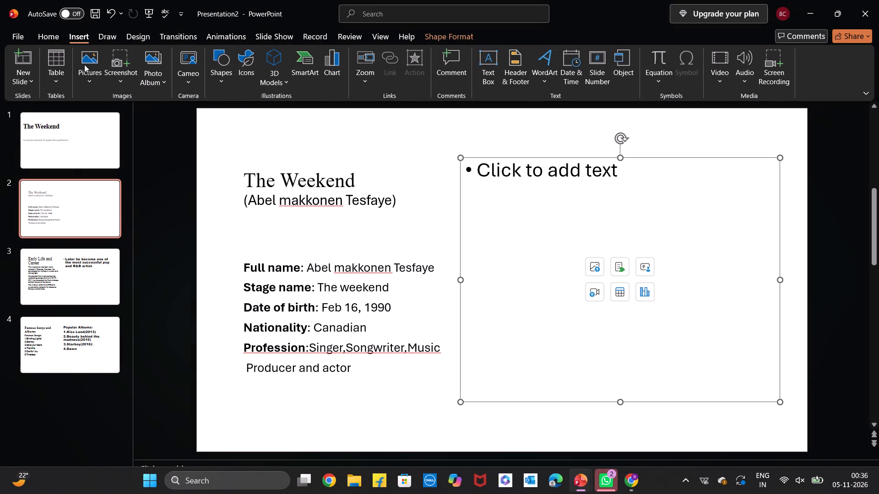
click(84, 64)
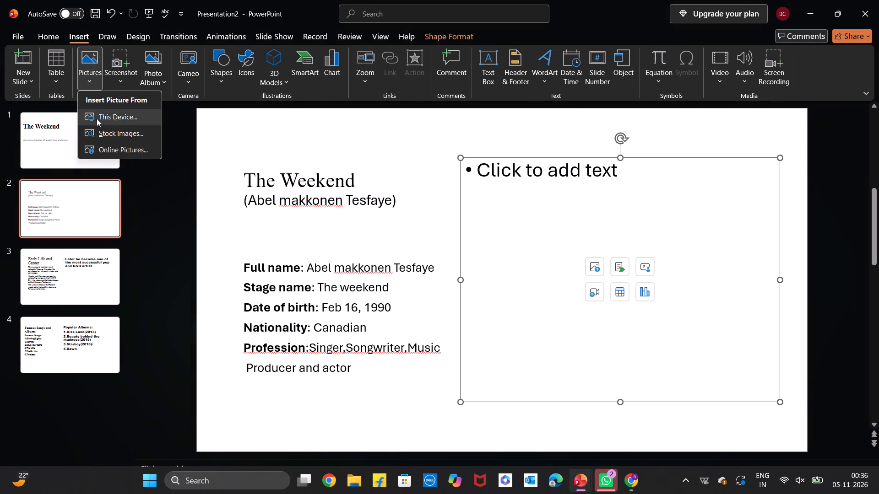
click(157, 45)
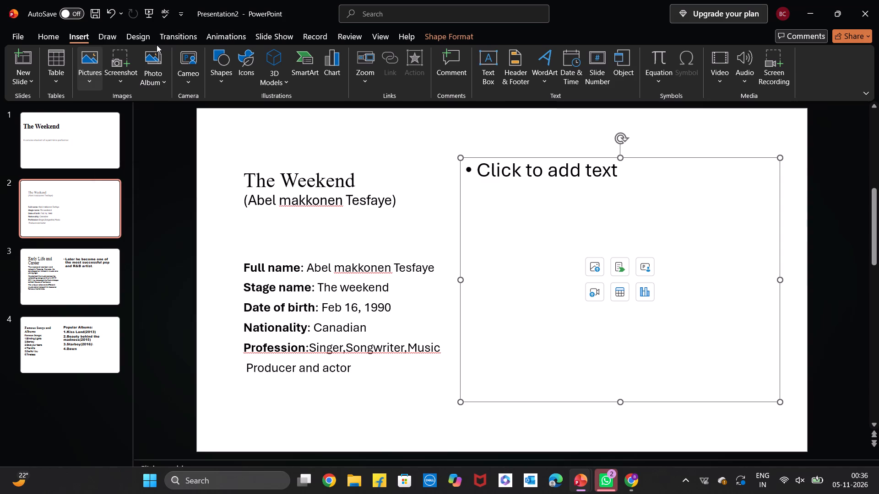
click(151, 65)
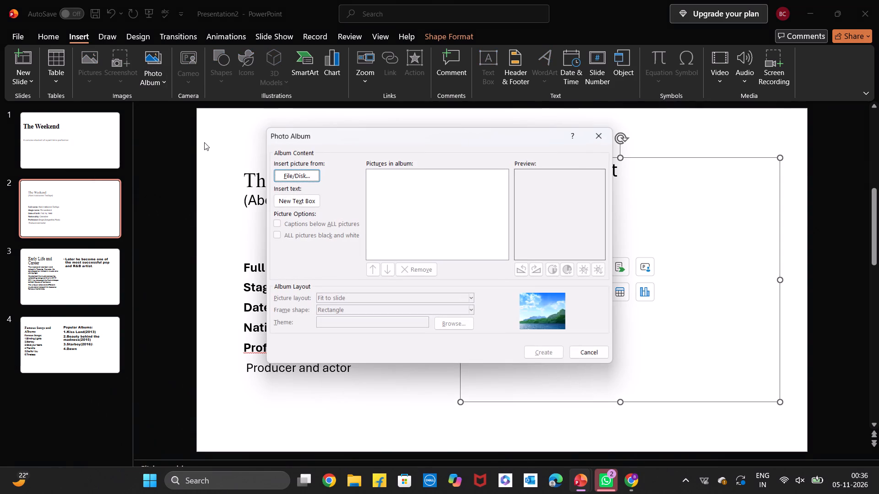
click(602, 143)
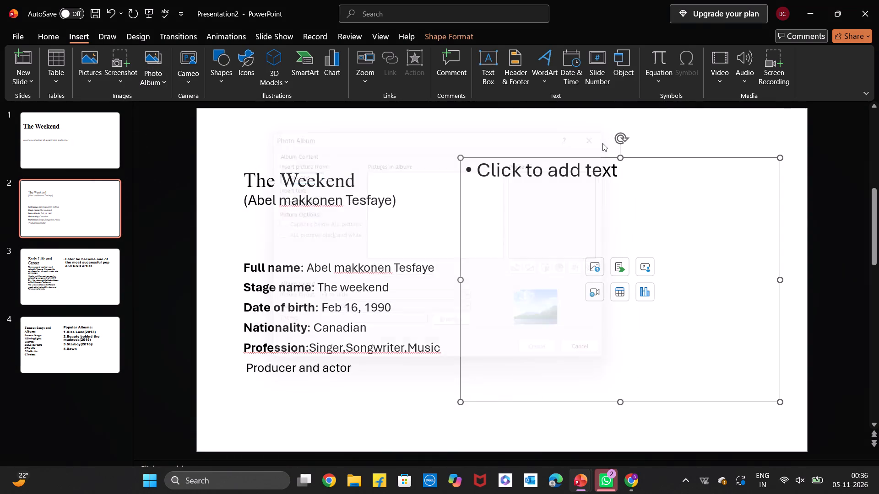
click(78, 65)
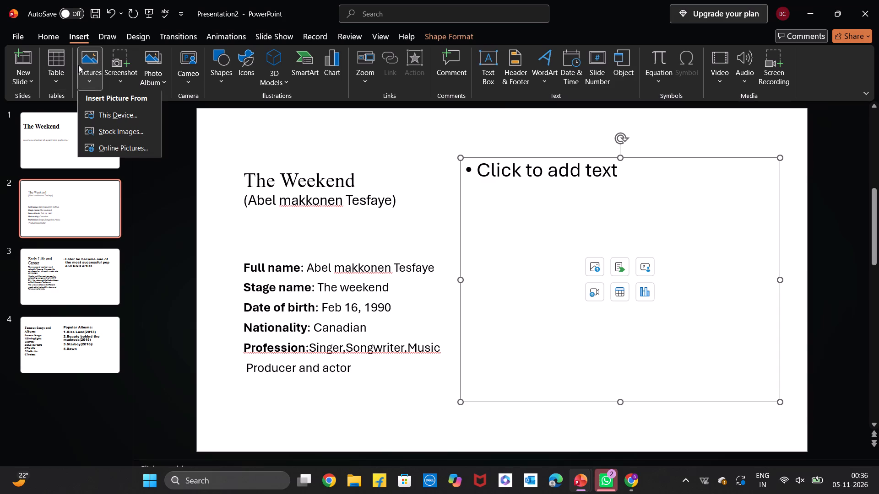
click(115, 116)
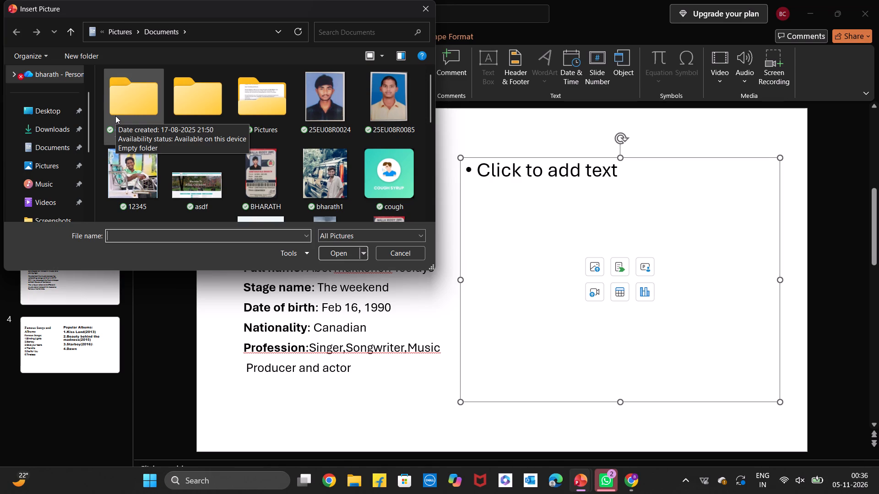
click(55, 137)
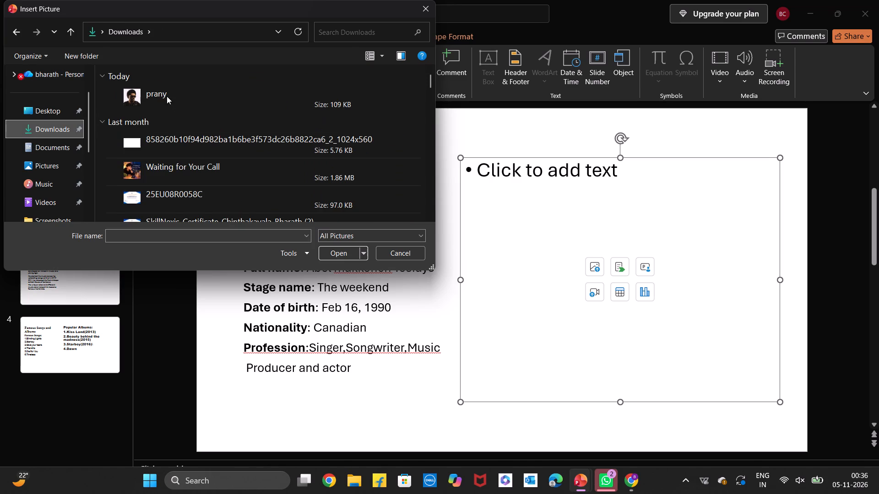
drag(174, 81, 177, 92)
click(177, 92)
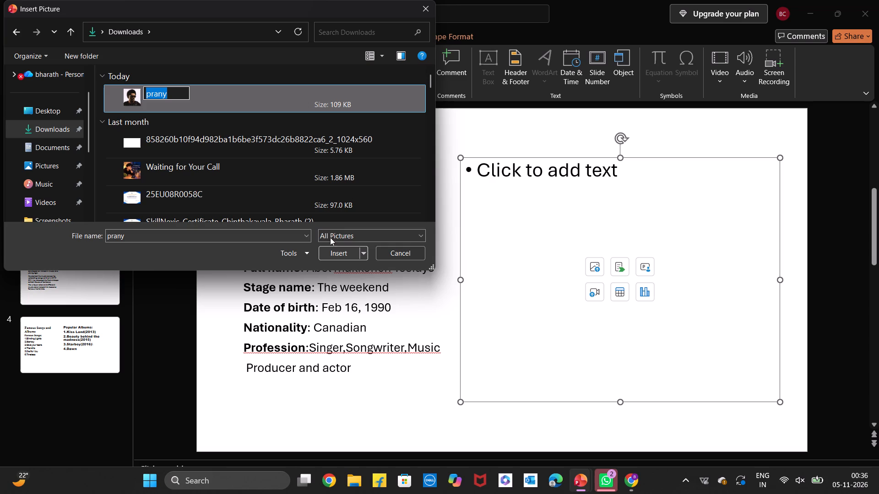
click(336, 253)
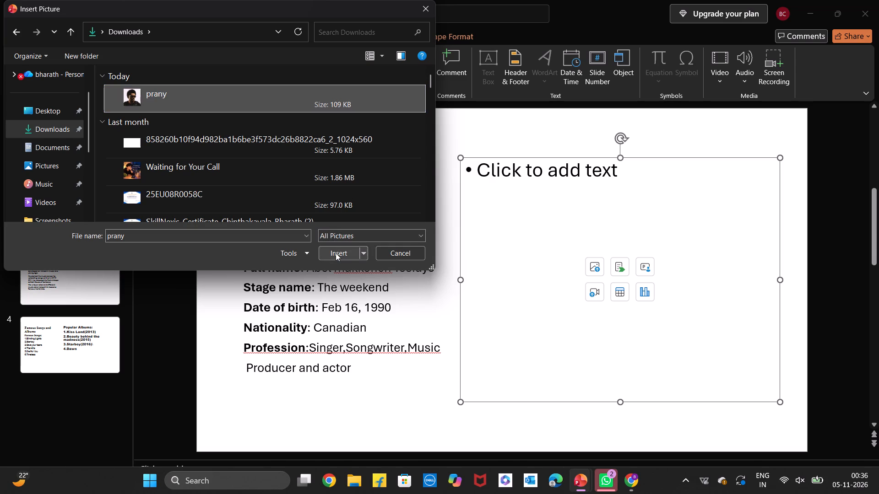
click(336, 253)
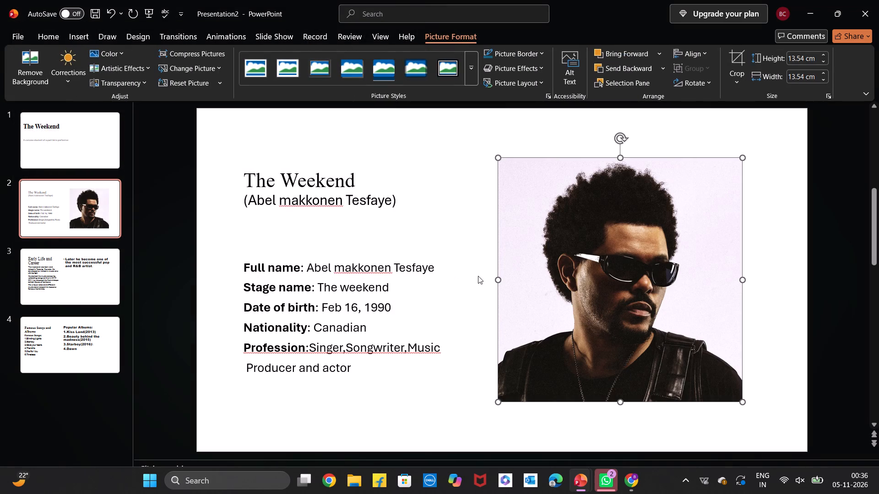
click(446, 187)
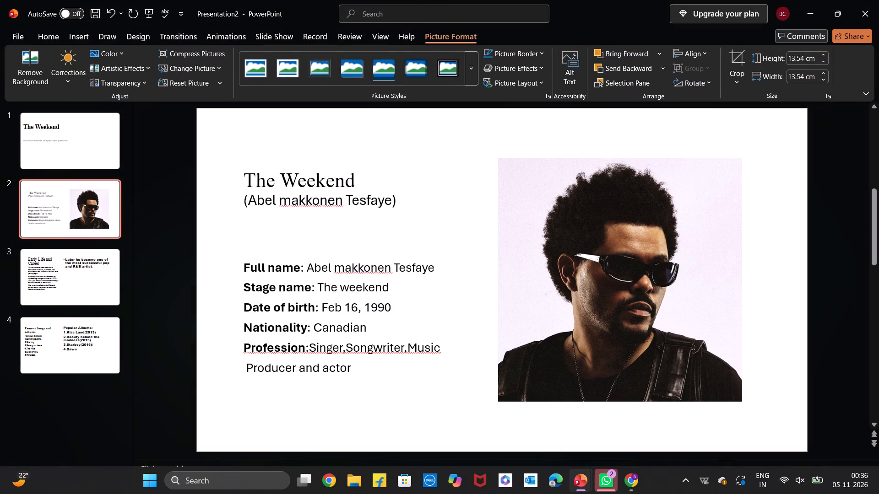
Shrink the portrait on slide two slightly from its corner, keeping it square, and move it up the slide.
click(666, 246)
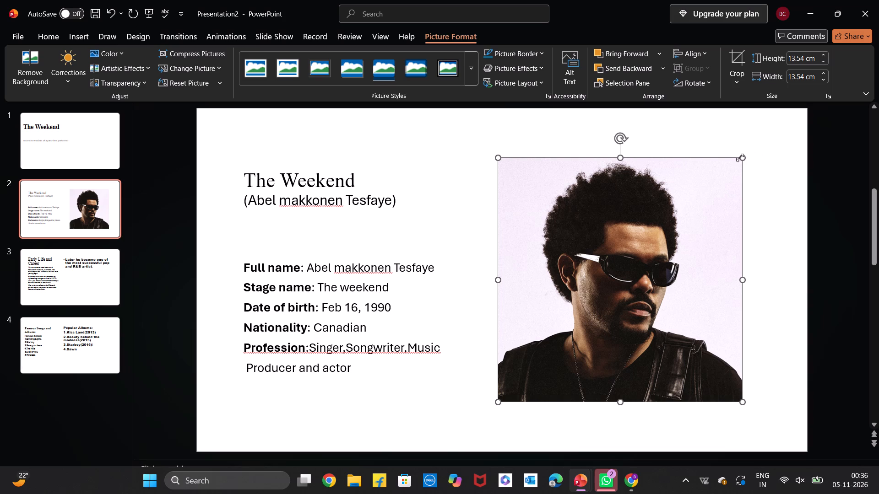
drag(745, 159, 740, 164)
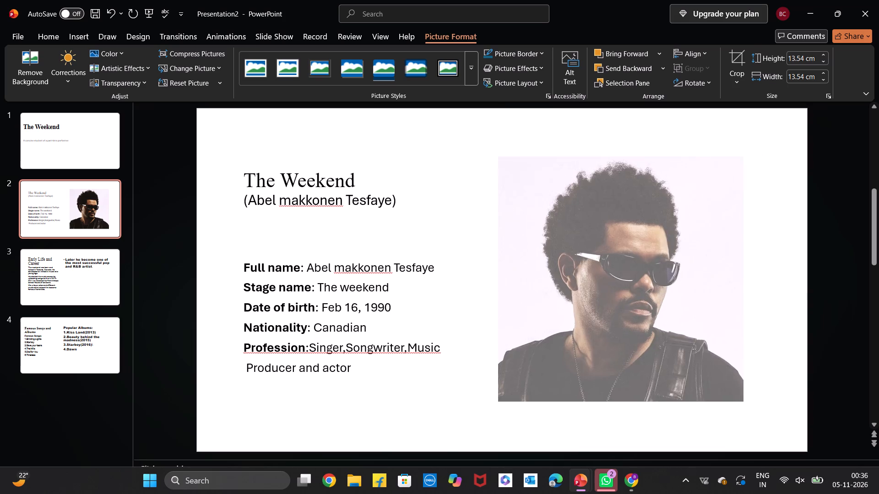
drag(740, 164, 728, 179)
drag(674, 272, 678, 234)
click(774, 288)
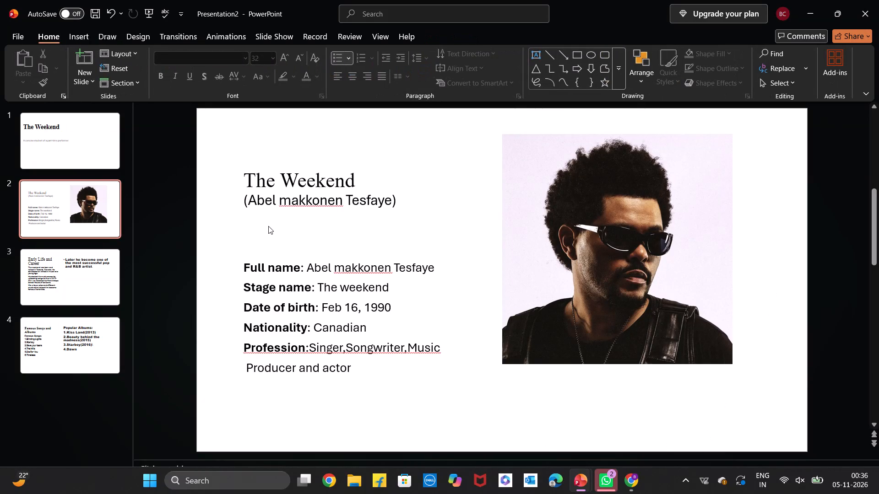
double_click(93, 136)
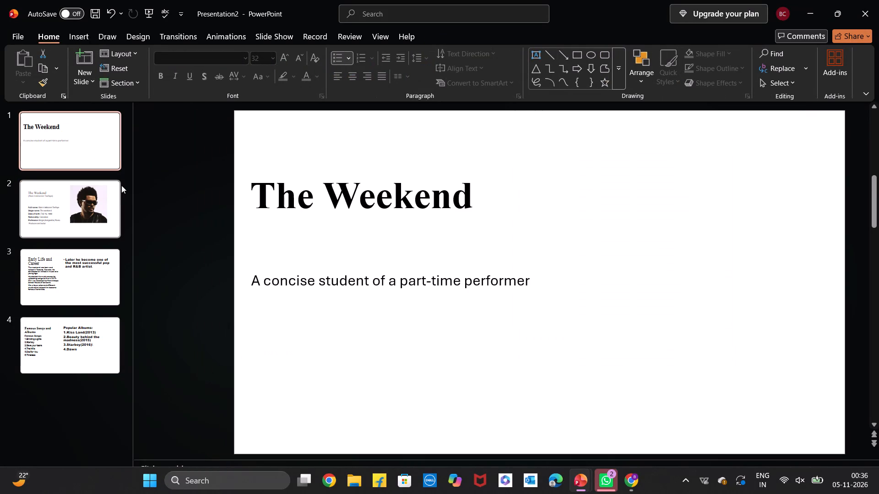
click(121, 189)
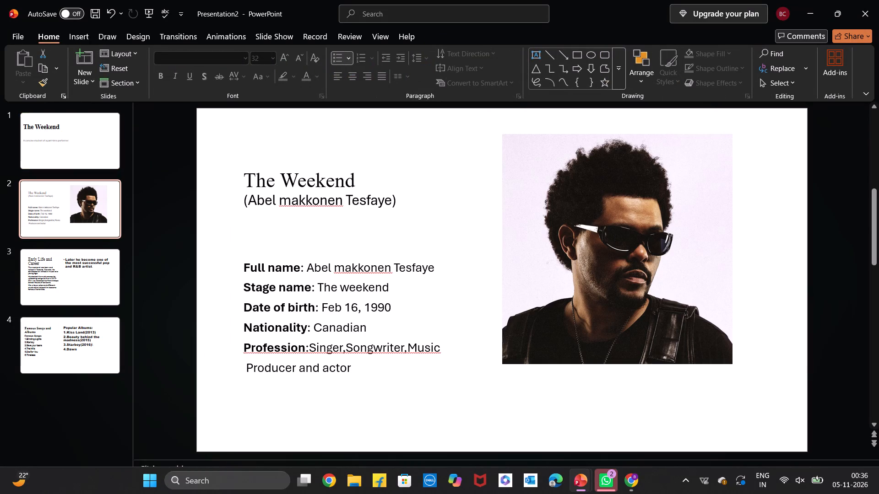
Ignore all spelling flags for "makkonen" in slide two's text.
right_click(323, 205)
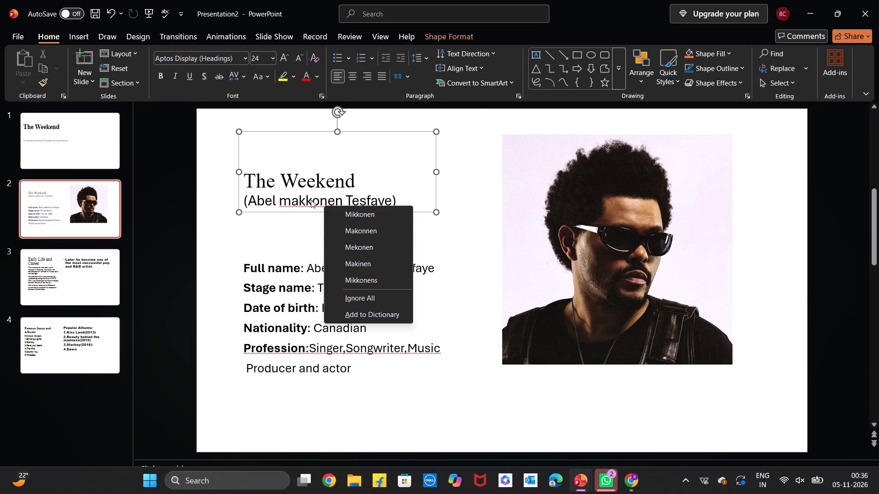
click(344, 294)
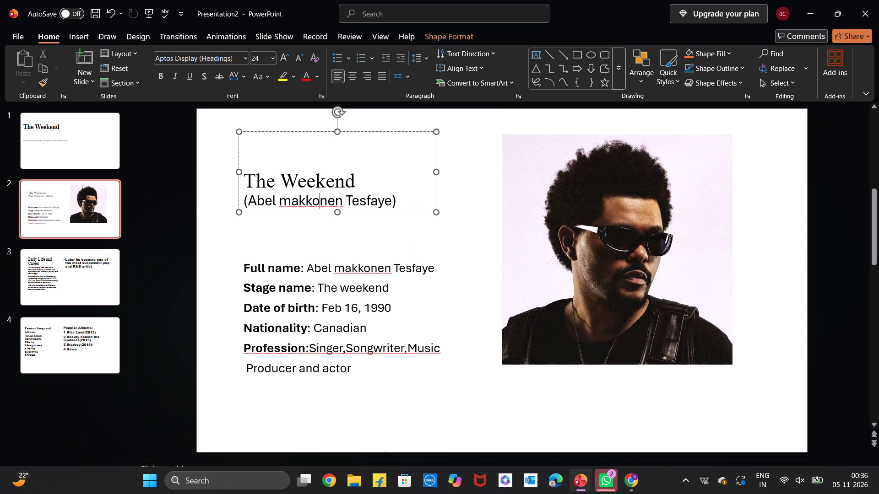
click(355, 270)
right_click(355, 270)
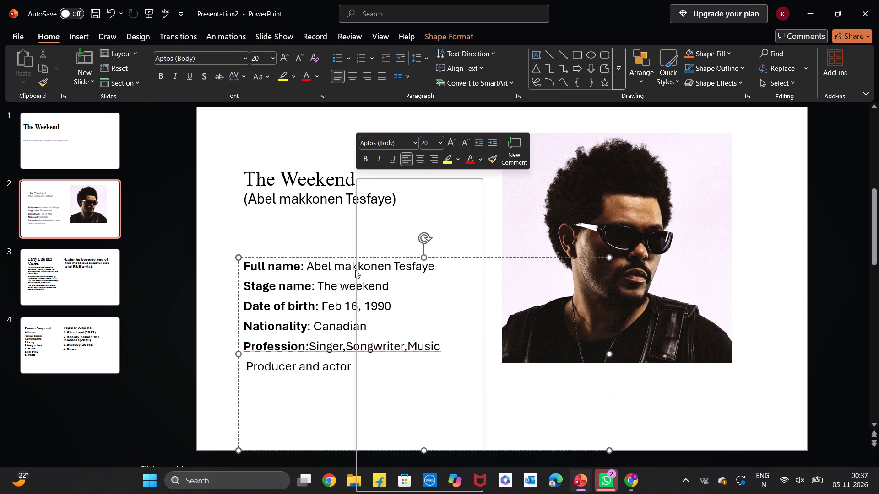
click(318, 221)
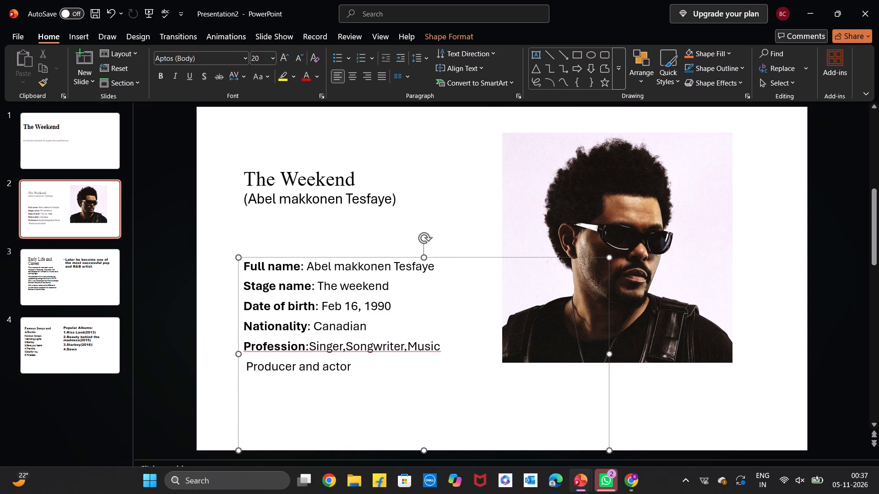
Insert the missing spaces after the colon, after "Singer," and after "Songwriter," in slide two's Profession line.
click(306, 346)
key(Right)
key(space)
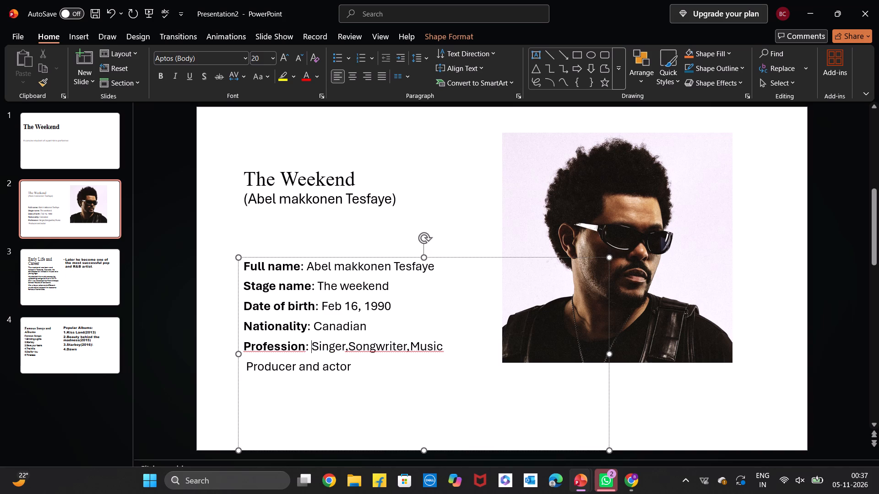
click(354, 344)
key(Left)
key(space)
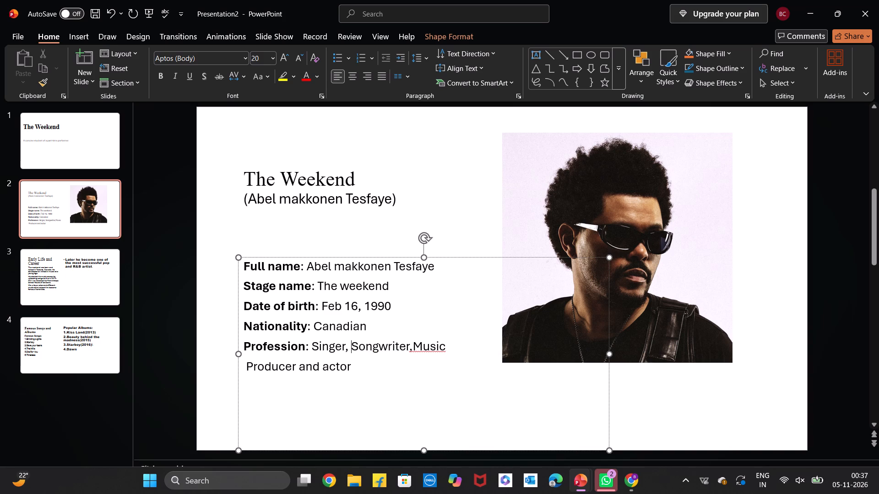
click(418, 348)
key(Left)
key(Left)
key(Right)
key(space)
click(446, 211)
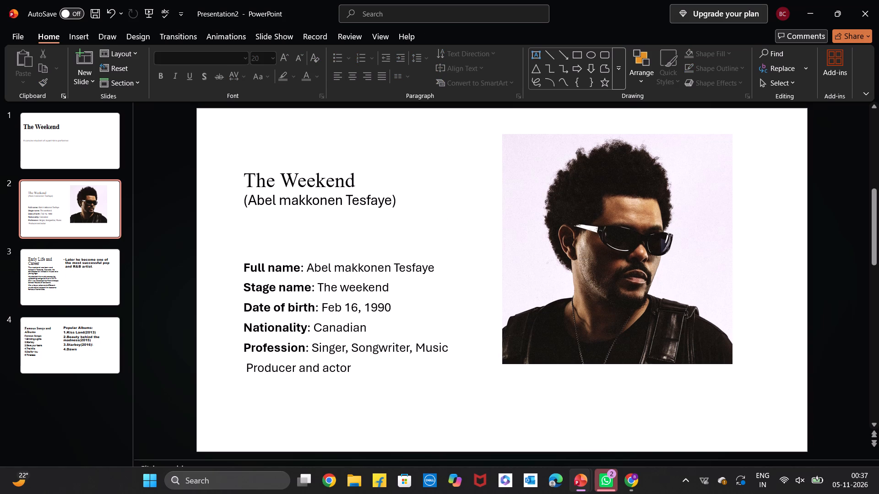
Correct "intrest" to "interest" in the first paragraph of slide three's Early Life and Career text.
click(101, 131)
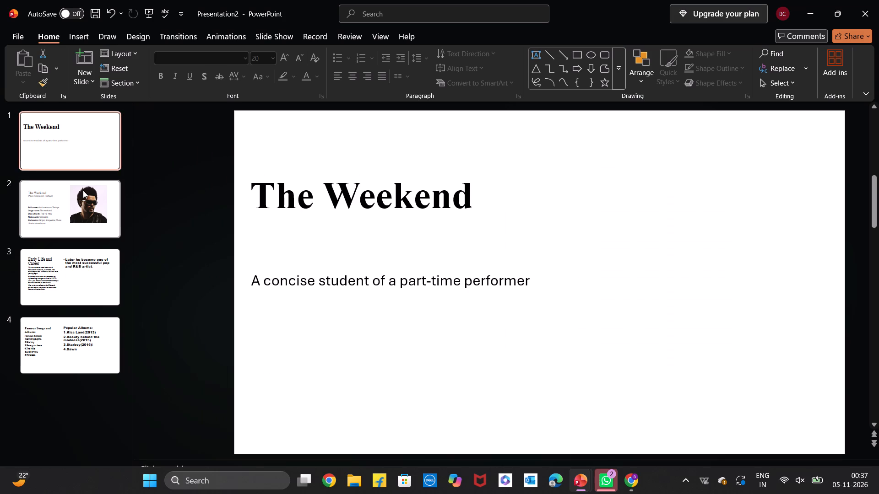
click(83, 190)
click(89, 264)
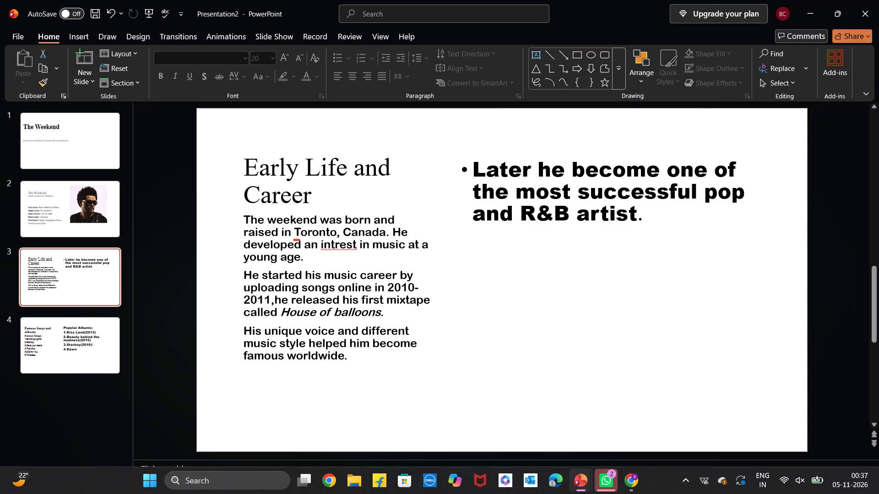
click(336, 242)
key(e)
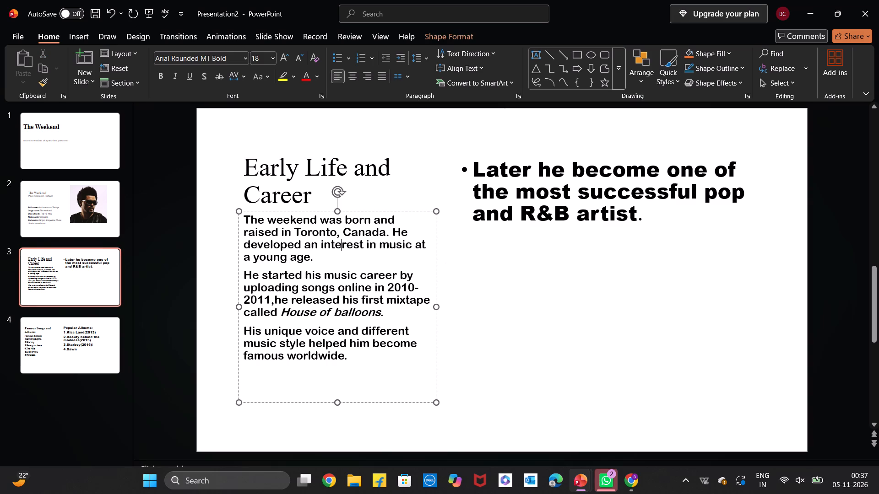
click(488, 284)
click(424, 416)
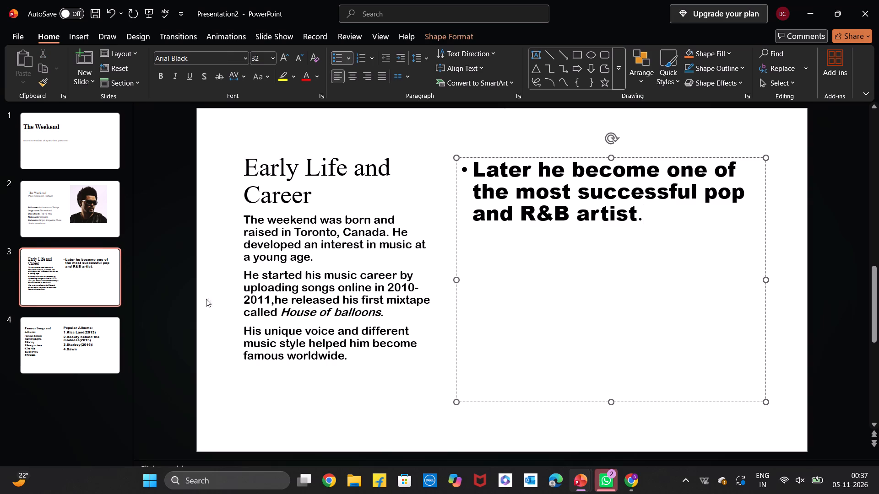
Look back over the slides and delete the stray backslash after "Starboy(2016)" in slide four's Popular Albums list.
click(67, 357)
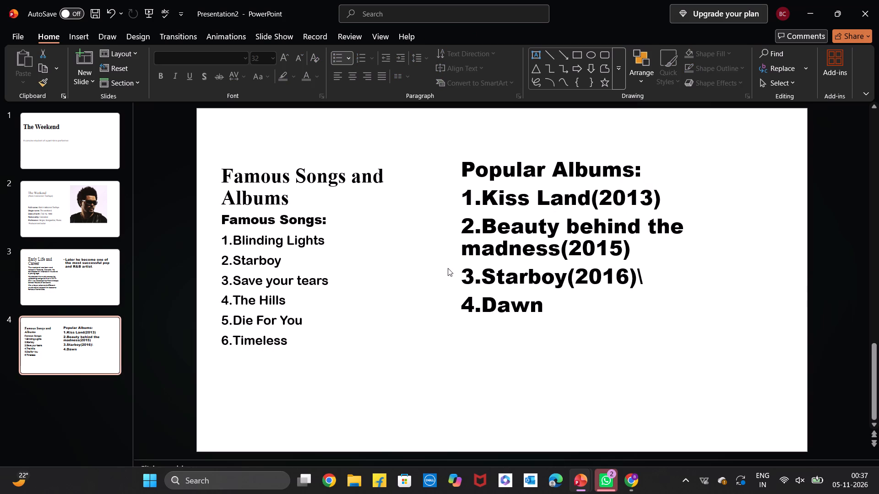
click(73, 156)
click(75, 213)
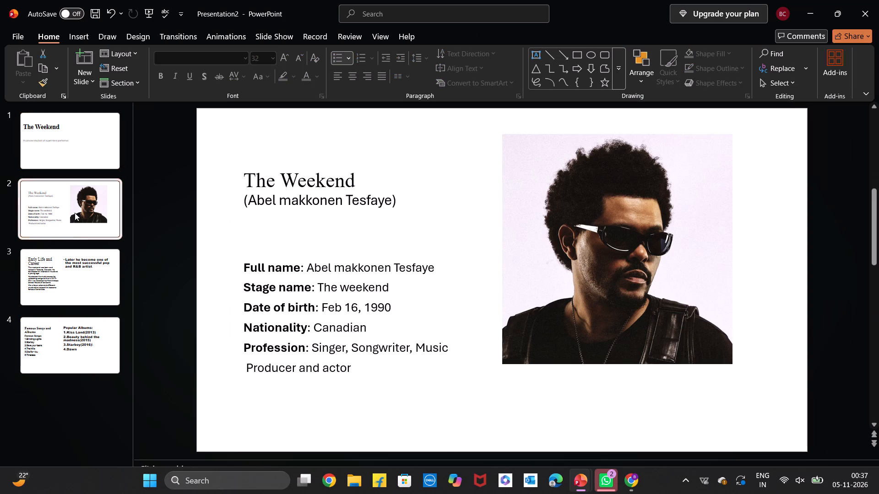
click(82, 267)
click(86, 341)
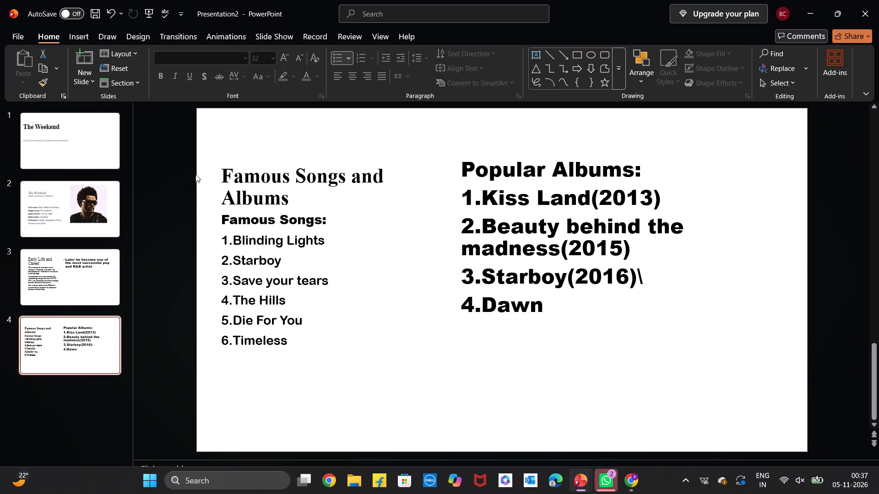
click(555, 321)
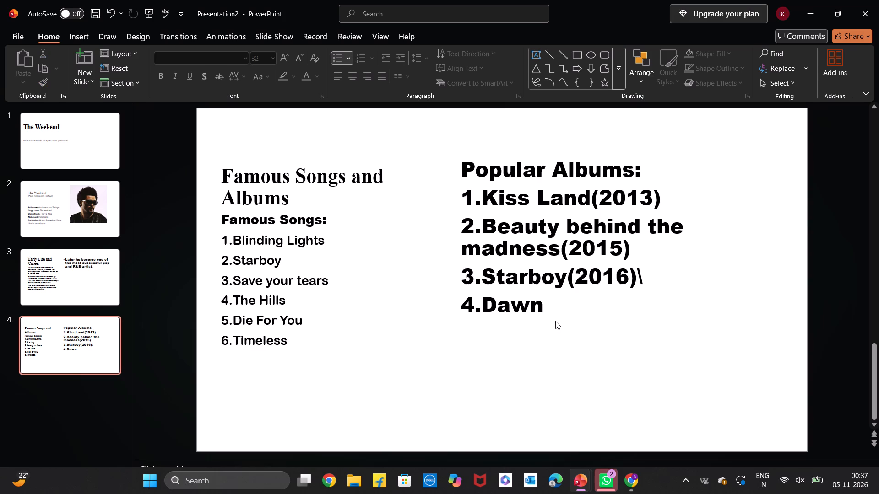
click(553, 307)
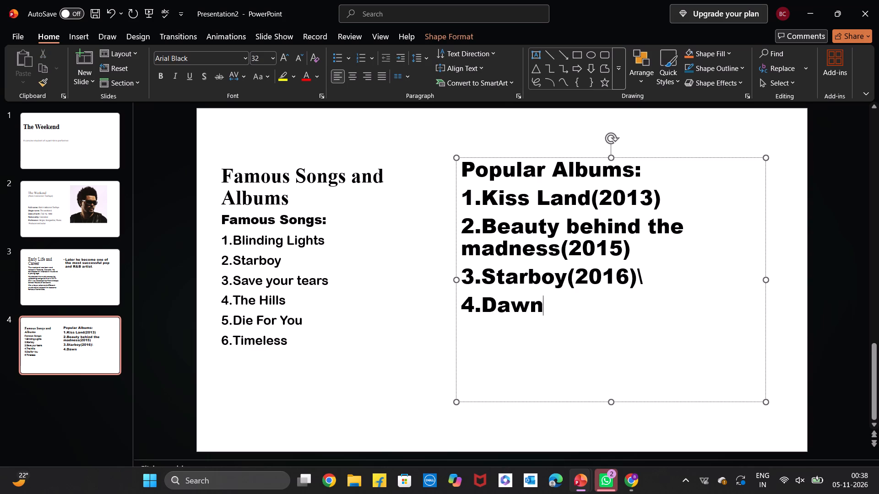
click(660, 282)
key(BackSpace)
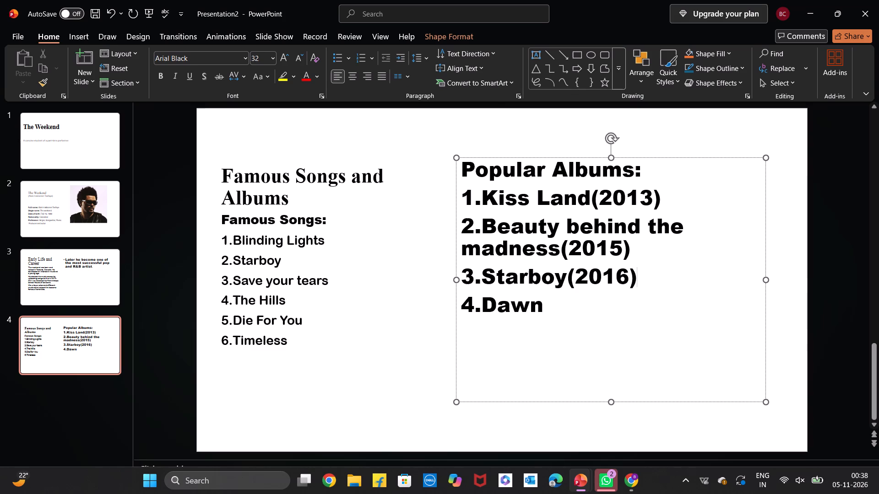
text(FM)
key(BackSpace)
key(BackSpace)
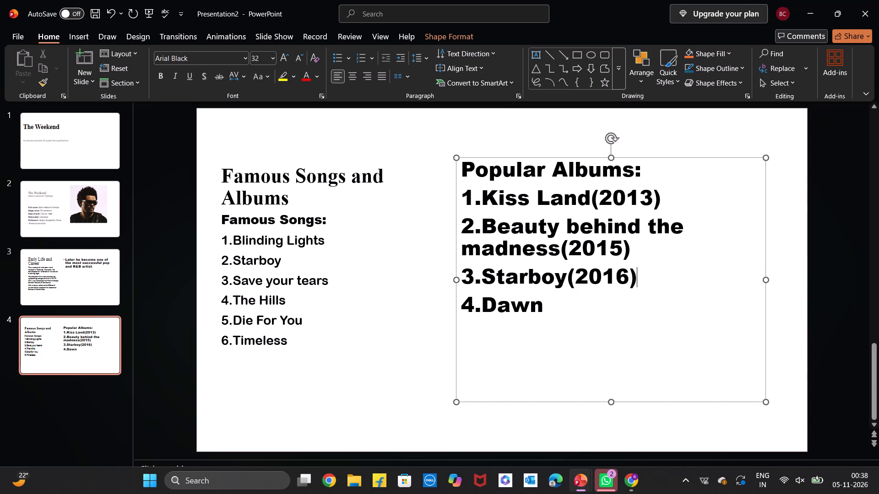
Complete the fourth album entry on slide four as "Dawn FM (2022)" and start a new line below it.
click(572, 301)
key(space)
text(FM)
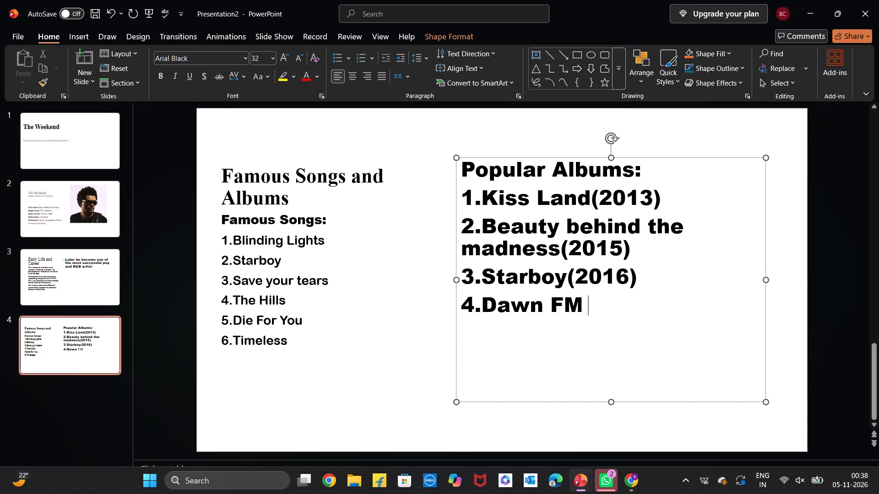
text(())
key(Left)
text(2022)
key(Right)
key(Return)
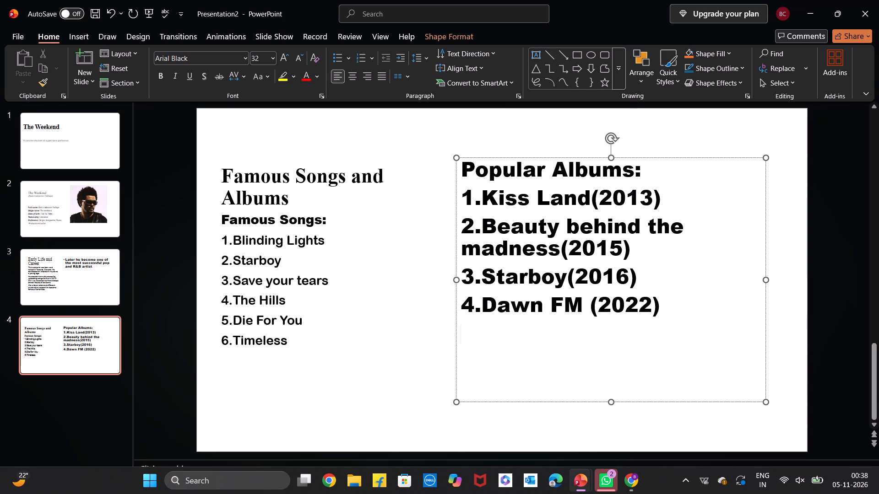
Add a new slide after slide four.
click(89, 59)
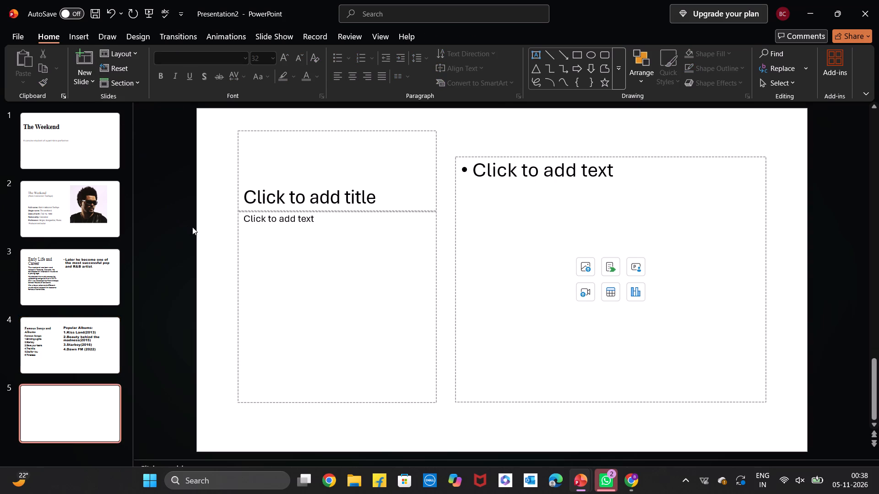
Enter "Awards And Achievments:" as the title of slide five.
click(270, 195)
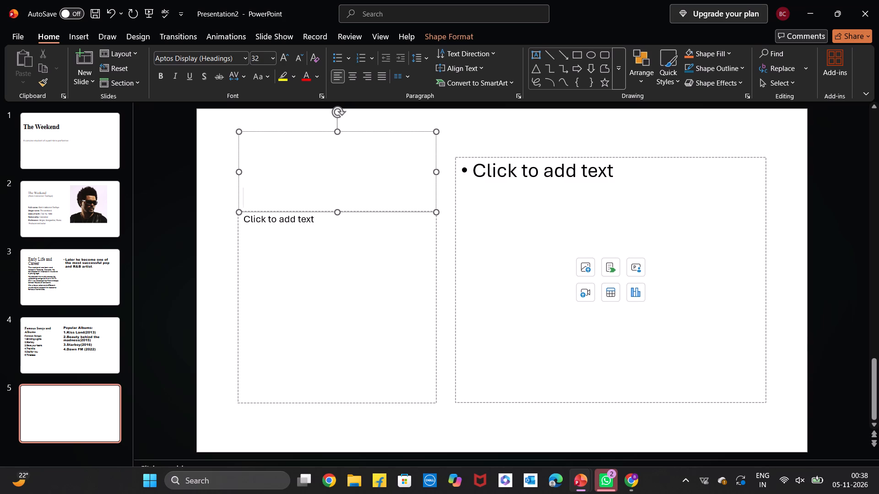
click(256, 224)
click(260, 202)
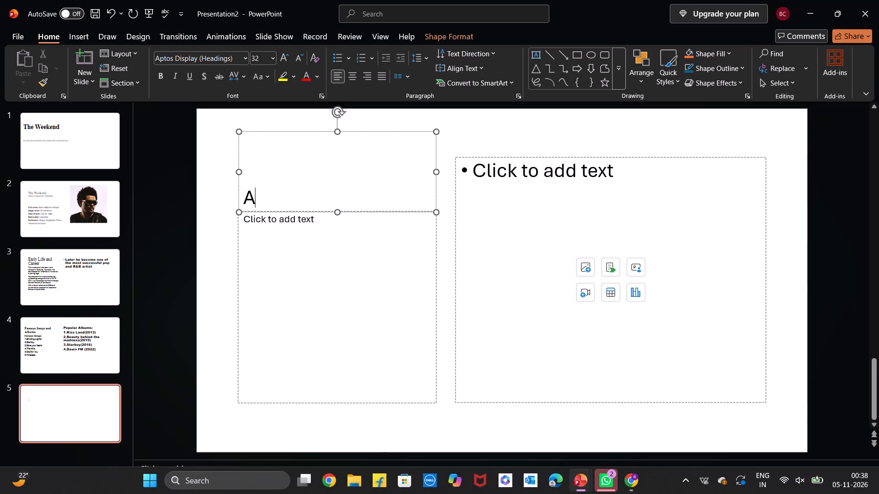
text(wr)
key(BackSpace)
text(ard)
text(s)
key(space)
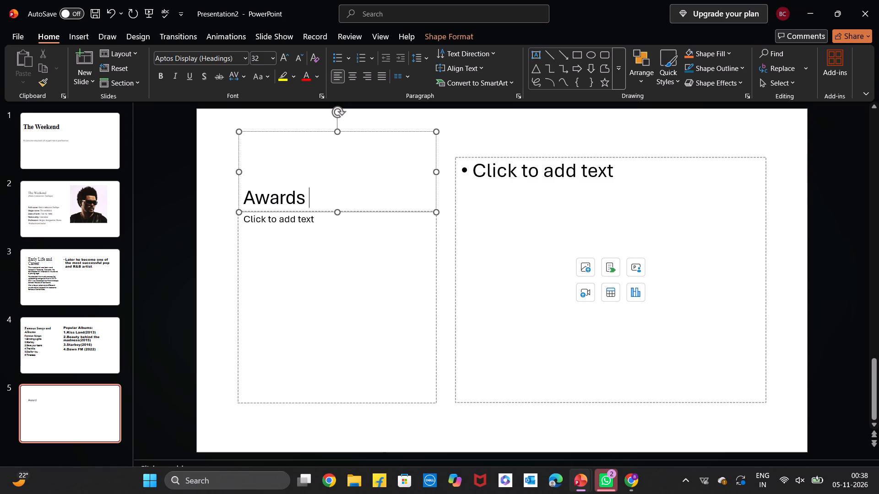
text(nd)
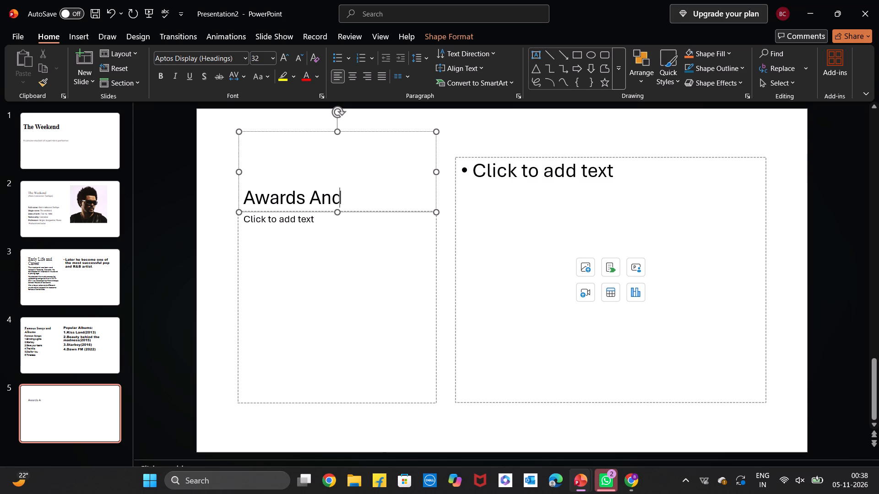
key(space)
text(ch)
key(i)
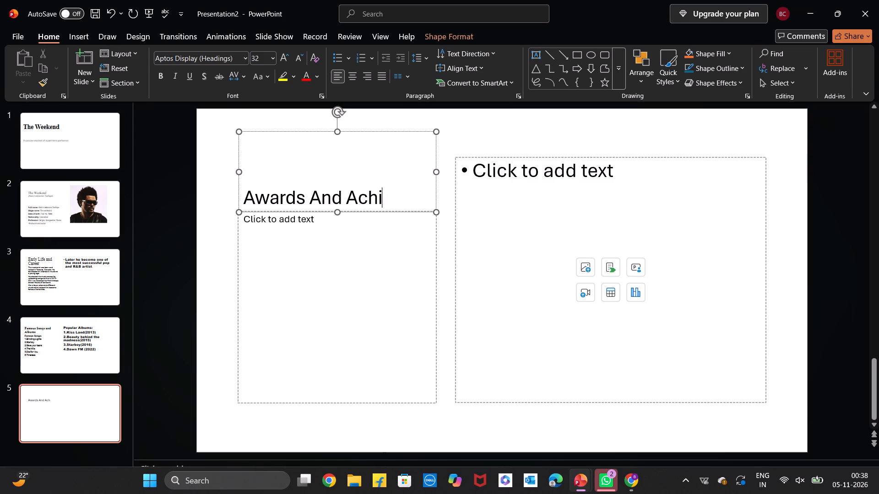
text(ev)
text(ments)
key(shift+colon)
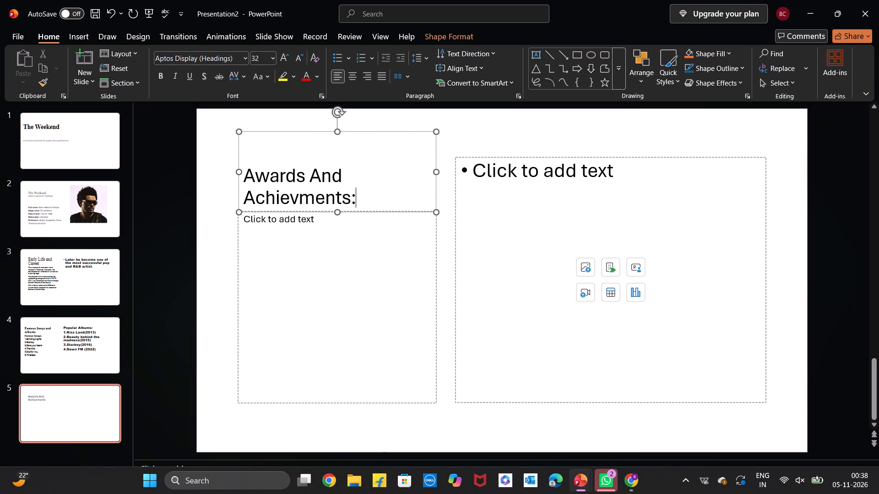
Format the words of slide five's title in Times New Roman at 32 points.
click(248, 176)
drag(248, 176, 350, 198)
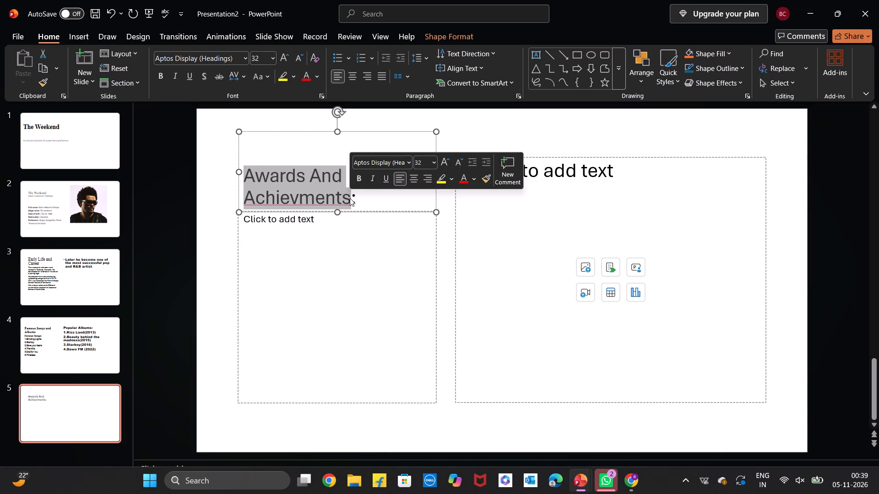
click(434, 162)
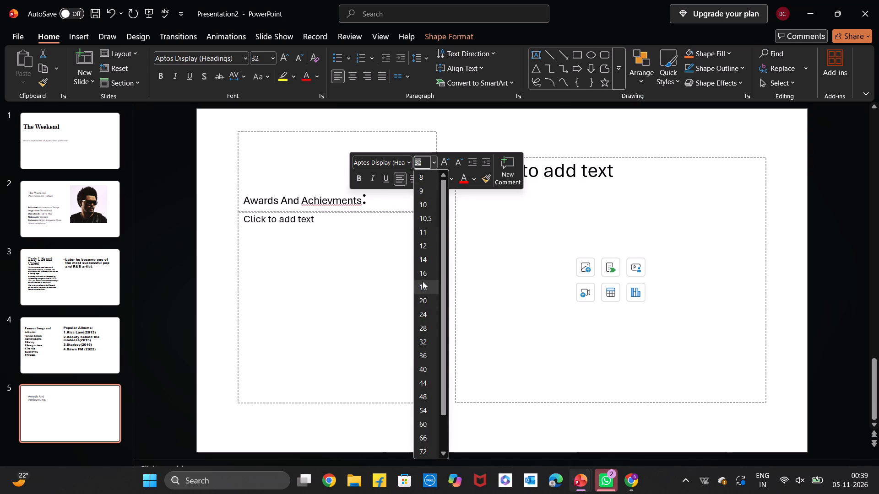
click(425, 355)
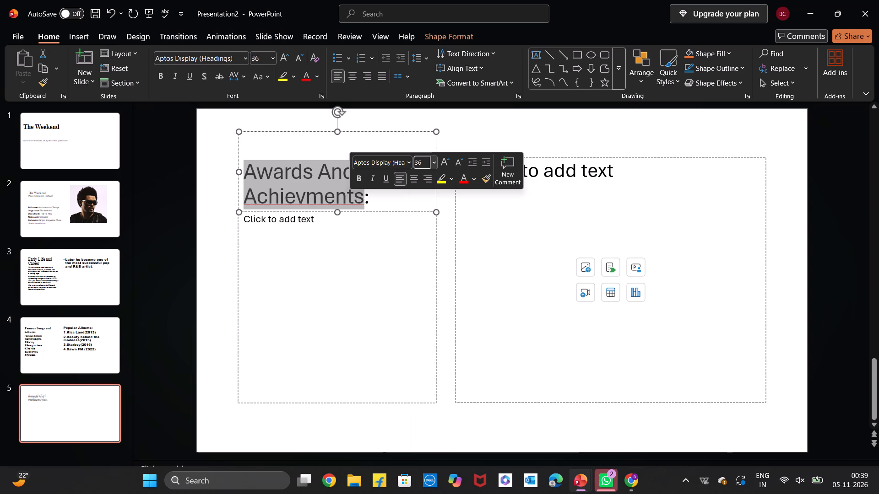
click(434, 161)
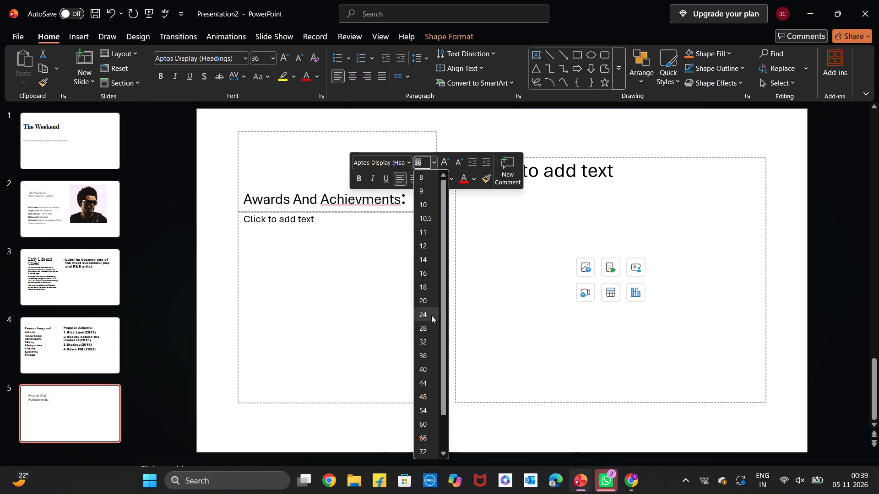
click(423, 341)
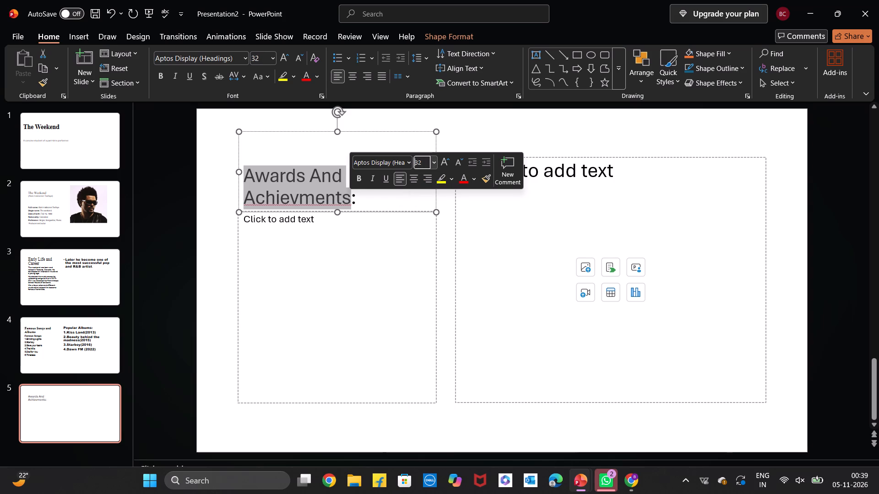
click(403, 161)
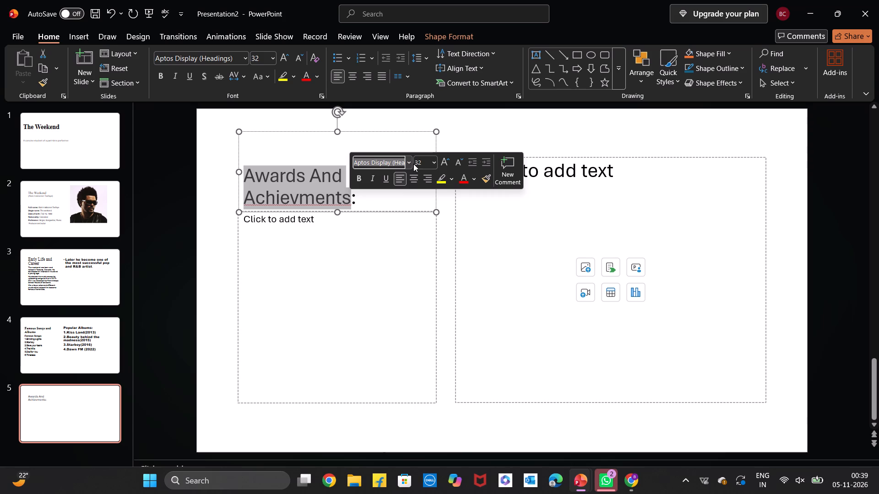
click(408, 162)
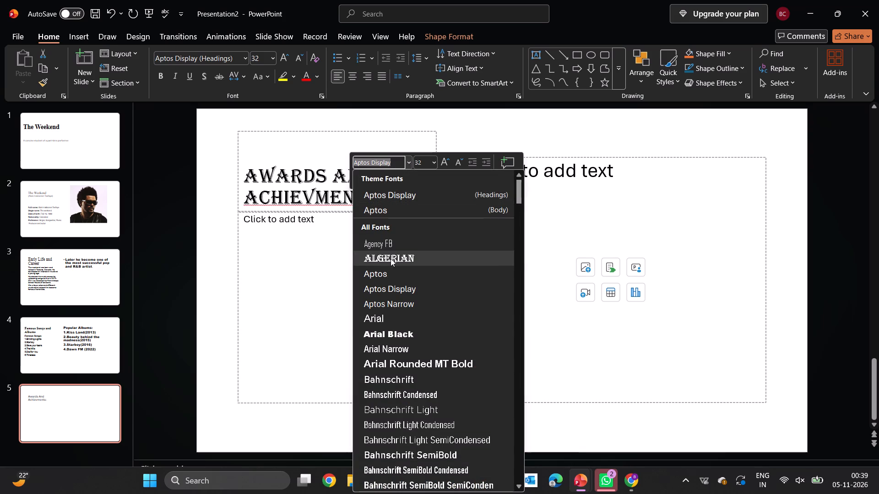
scroll(400, 349, down, 1)
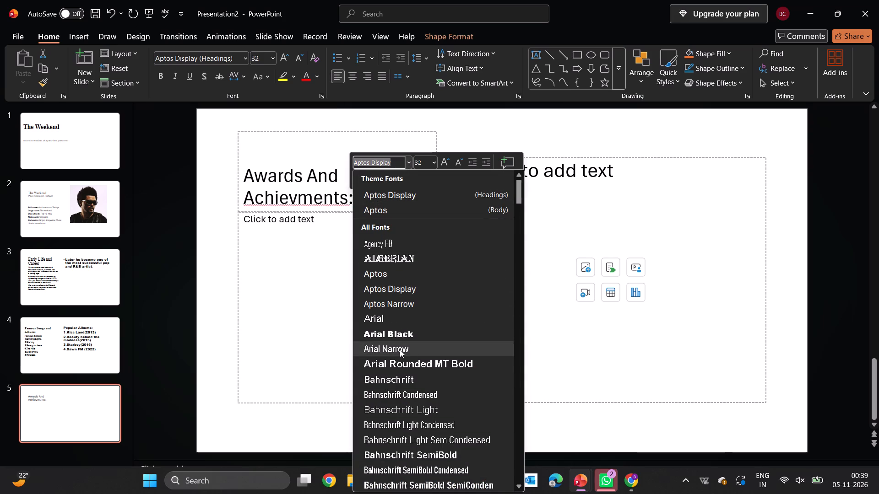
scroll(400, 349, down, 20)
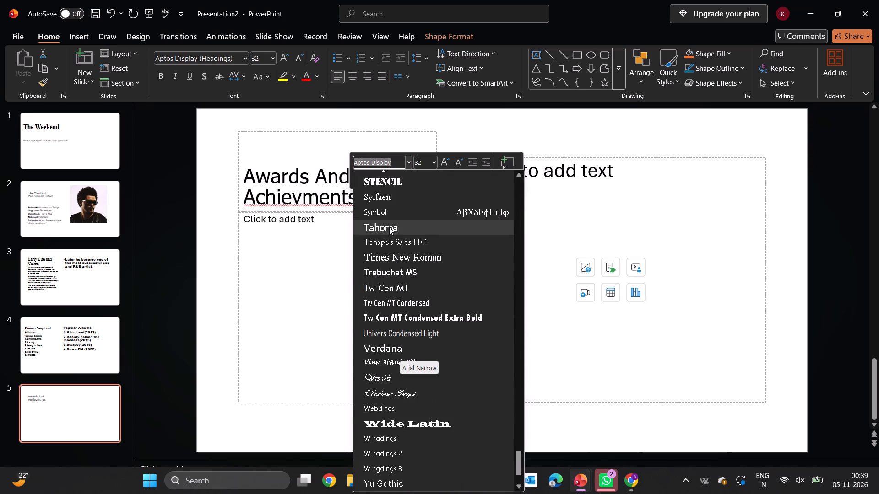
click(386, 254)
click(222, 262)
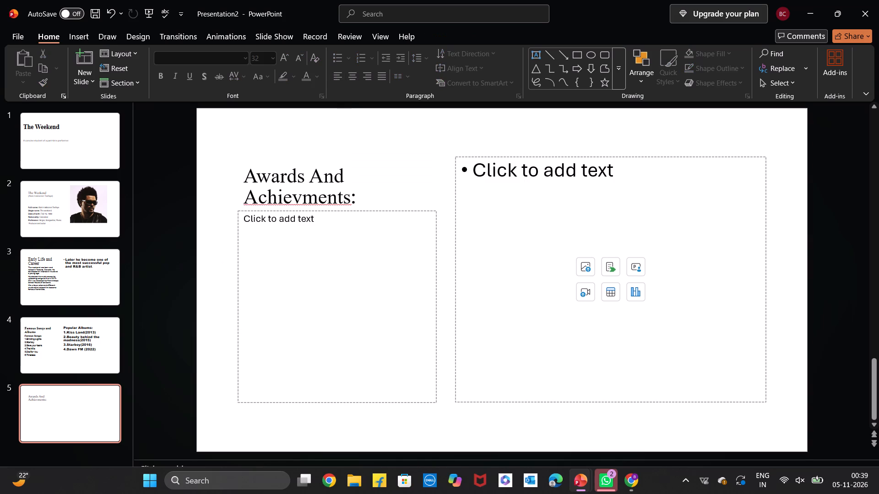
Correct slide five's title to "Awards And Achievements :", with a space before the colon.
click(352, 199)
key(space)
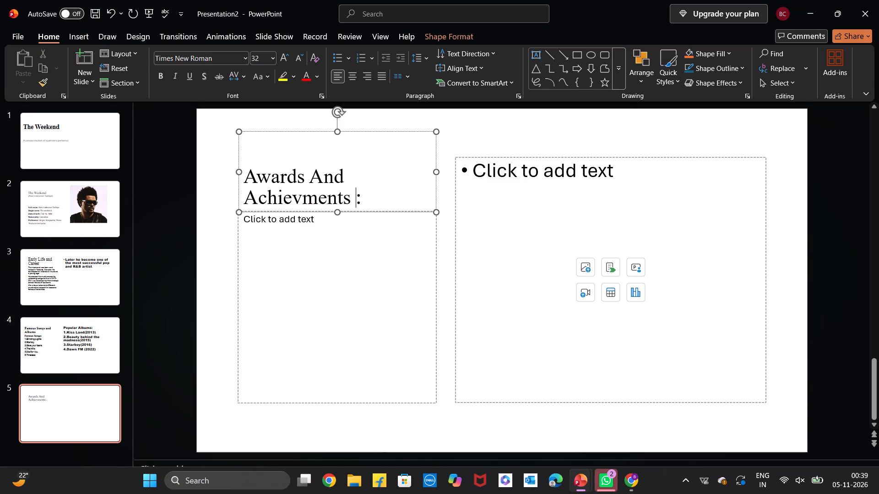
click(367, 219)
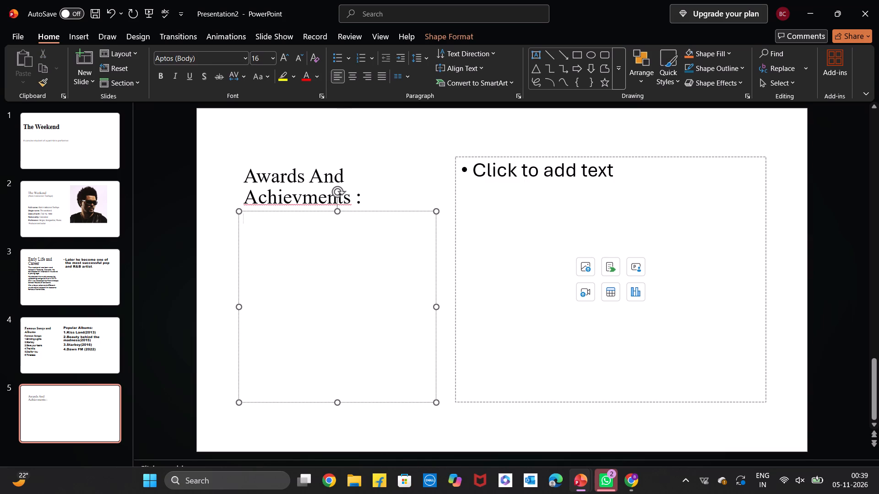
click(315, 195)
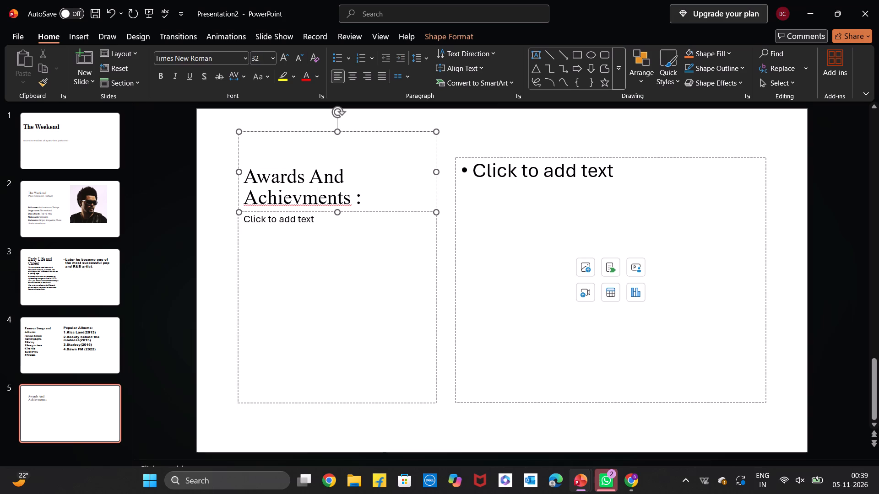
click(305, 203)
key(e)
Start a hollow-square bulleted list below slide five's title with "Won 4 Grammy Awars" as the first entry, and begin a second bullet.
click(351, 232)
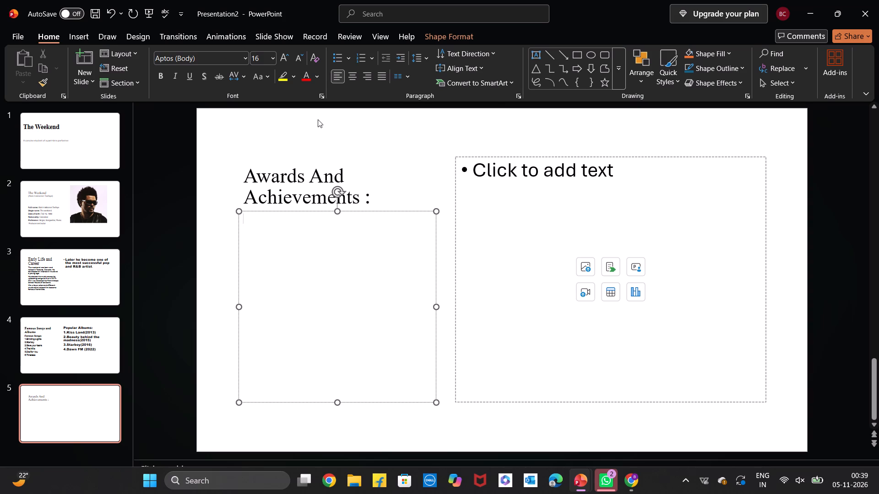
click(350, 56)
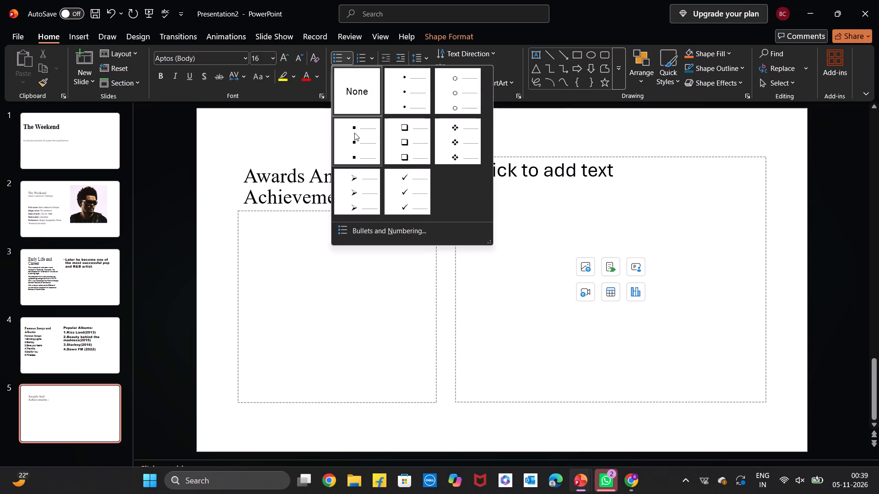
click(404, 142)
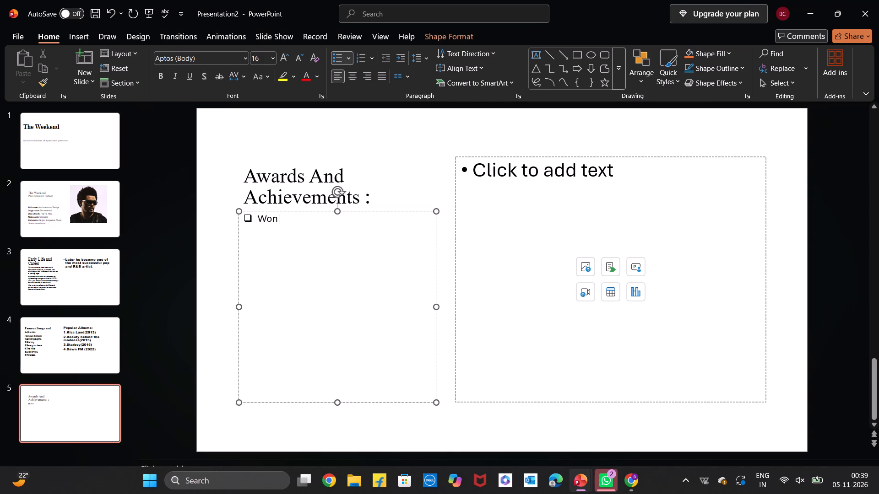
text(4)
key(space)
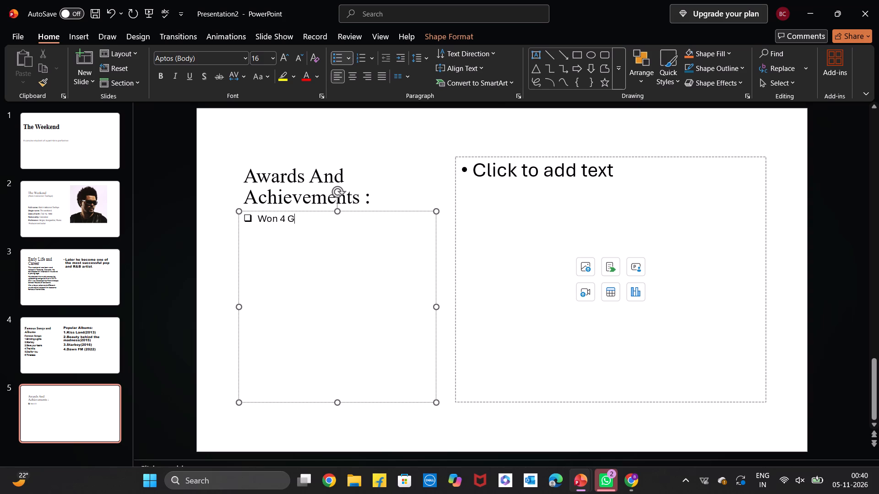
key(e)
key(BackSpace)
text(rammy)
key(space)
text(wr)
key(BackSpace)
text(ars)
key(space)
key(Return)
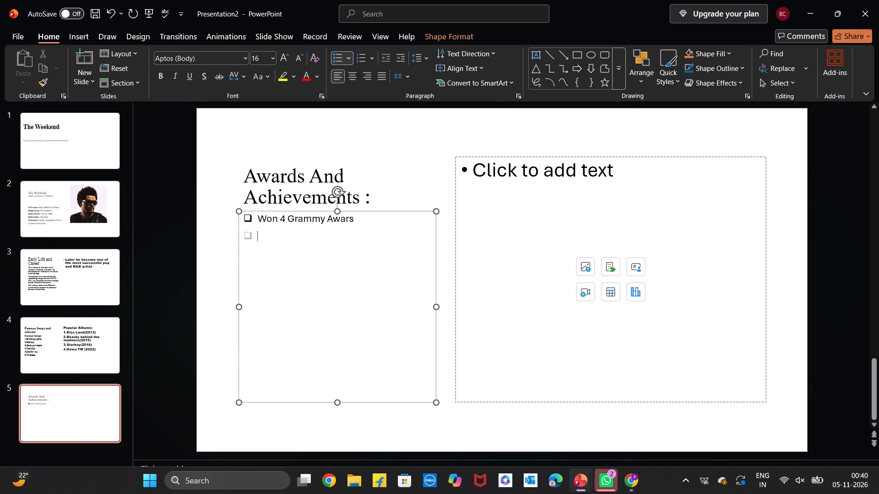
Enter "Received" as the opening word of the second bullet on slide five.
text(ecive)
text(d)
key(space)
key(Left)
key(Left)
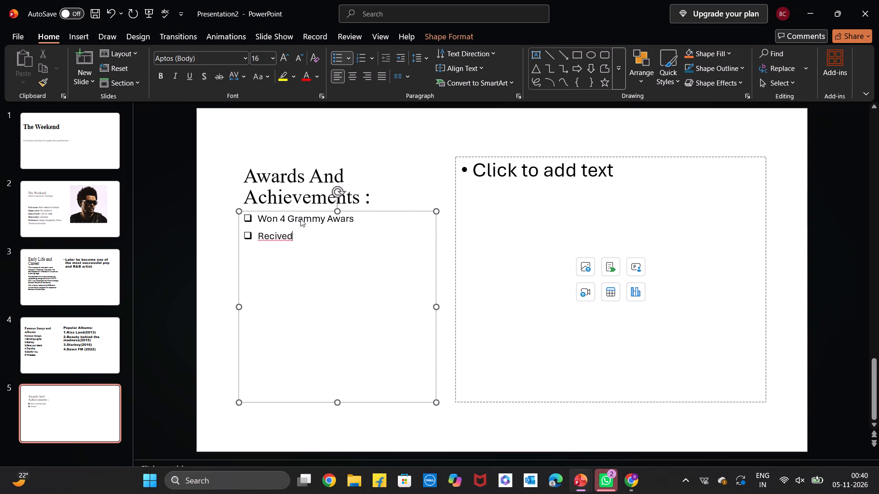
key(Left)
key(Left)
key(Left)
key(e)
key(Right)
key(Right)
key(Right)
key(Right)
key(Right)
Complete the second bullet with "several Billboard Music Awards" and start a third bullet.
key(space)
text(several)
key(space)
text(ill)
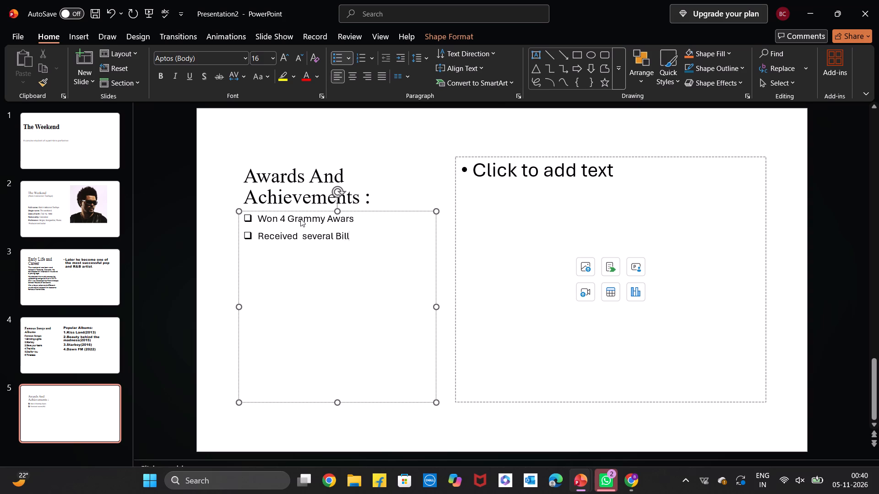
key(BackSpace)
text(lborad)
key(BackSpace)
key(BackSpace)
key(BackSpace)
text(ard)
key(space)
text(usic)
key(space)
key(a)
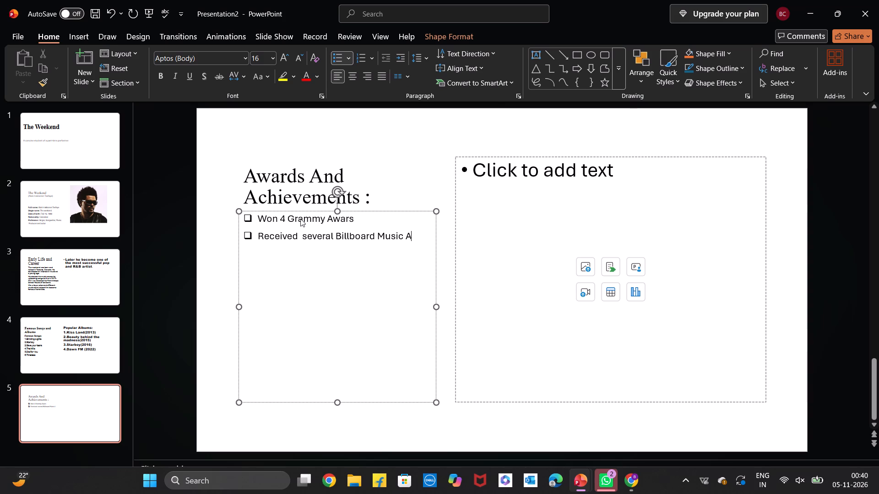
key(e)
key(BackSpace)
text(wards)
key(Return)
Enter "Performed at the Super BowlLV" as the third bullet on slide five and start a new bullet below it.
key(p)
key(BackSpace)
key(shift+p)
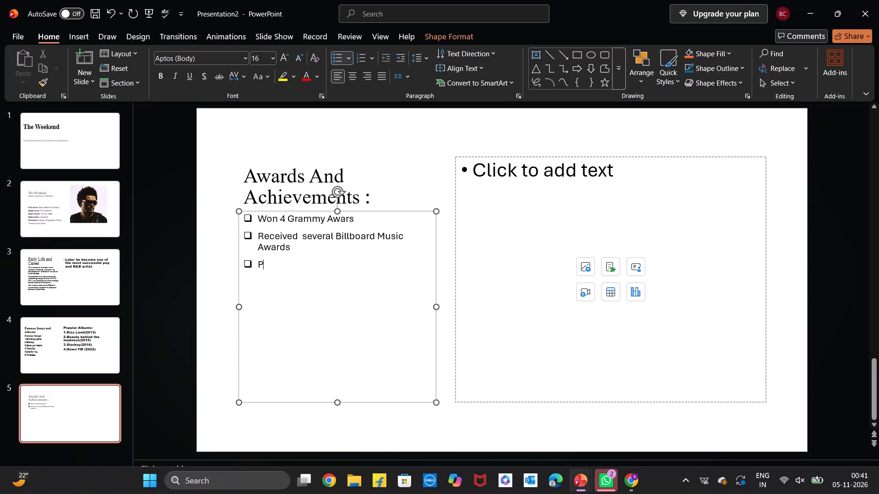
text(erfo)
text(rmed)
key(space)
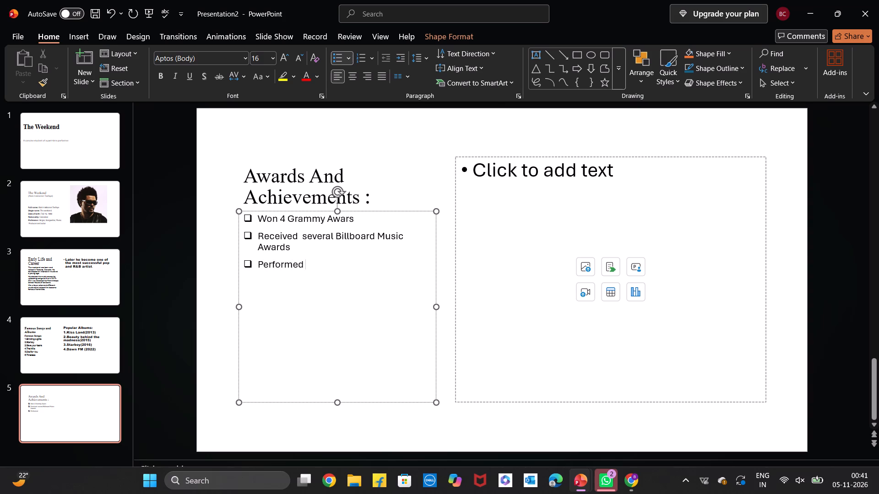
key(z)
key(BackSpace)
text(at the)
key(space)
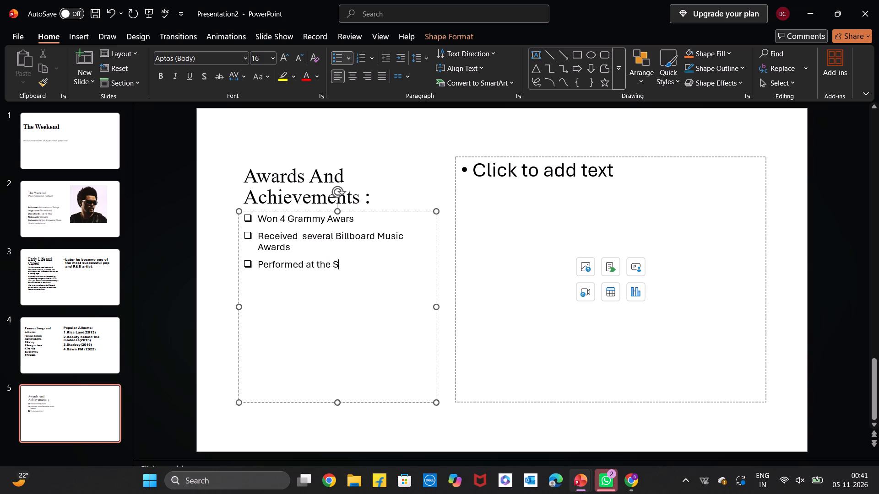
text(uper)
key(space)
text(owl)
text(LV)
key(Return)
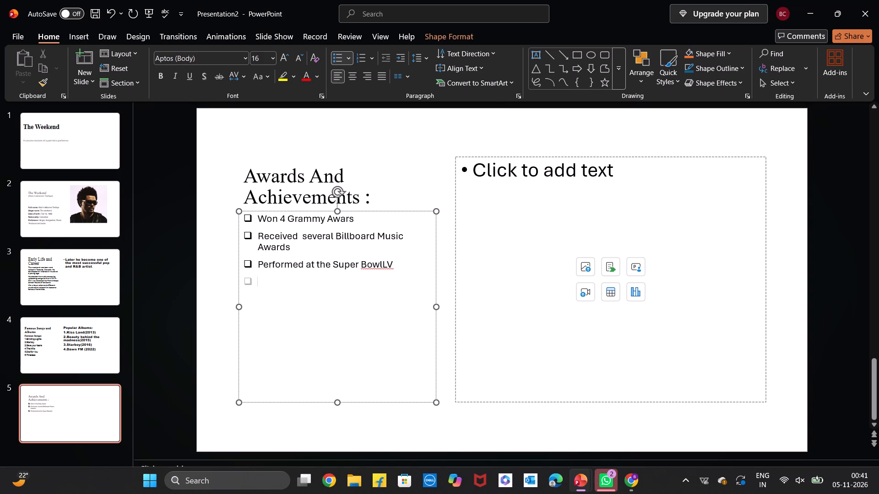
Remove the empty fourth bullet and separate "Bowl" and "LV" with a space in the third bullet.
key(BackSpace)
key(BackSpace)
key(space)
key(Left)
key(Left)
key(Left)
key(space)
key(Right)
key(Right)
key(Right)
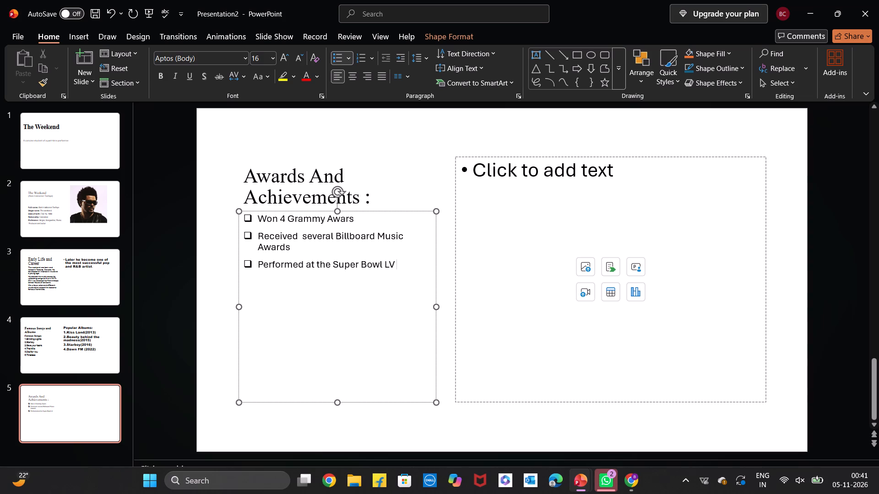
Complete the third bullet with "Halftime show in 2021" and start a fourth bullet.
key(g)
key(BackSpace)
key(h)
text(alftime show)
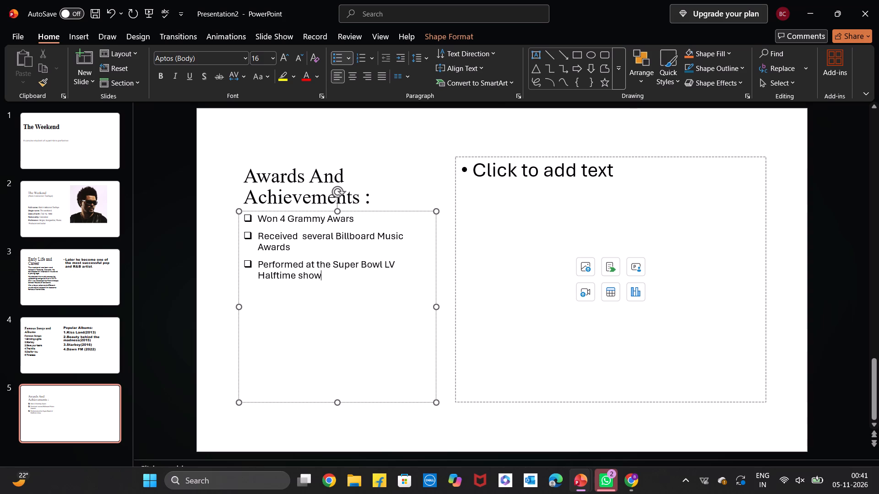
key(space)
text(in 2021)
key(space)
key(Return)
Begin the fourth bullet on slide five with "His song Blinding Lights".
key(BackSpace)
text(is)
key(space)
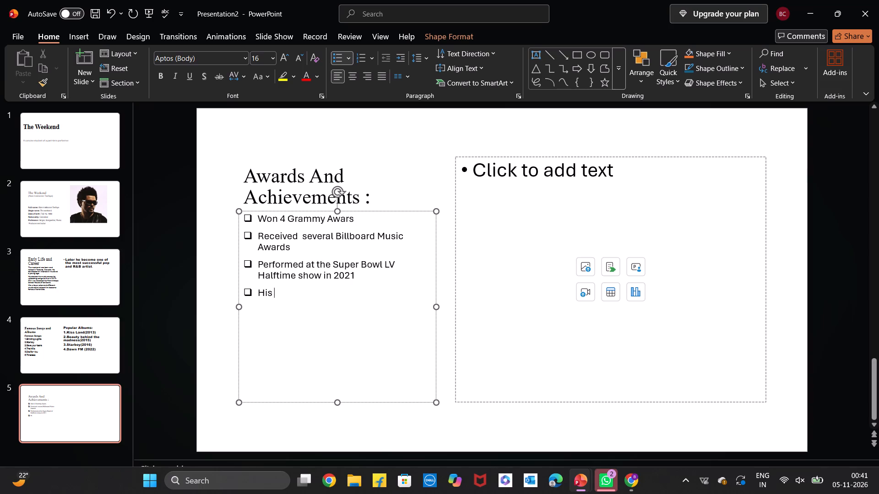
text(song)
key(space)
text(bilndi)
key(BackSpace)
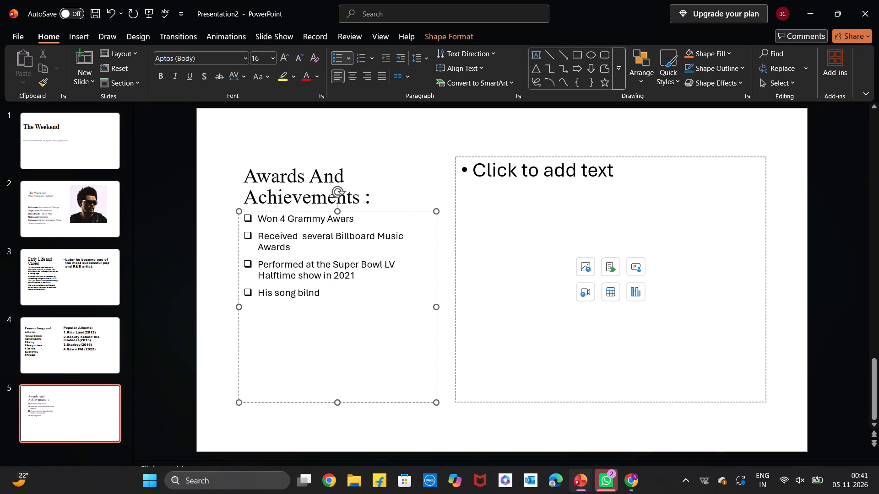
key(BackSpace)
key(BackSpace)
key(BackSpace)
key(BackSpace)
key(BackSpace)
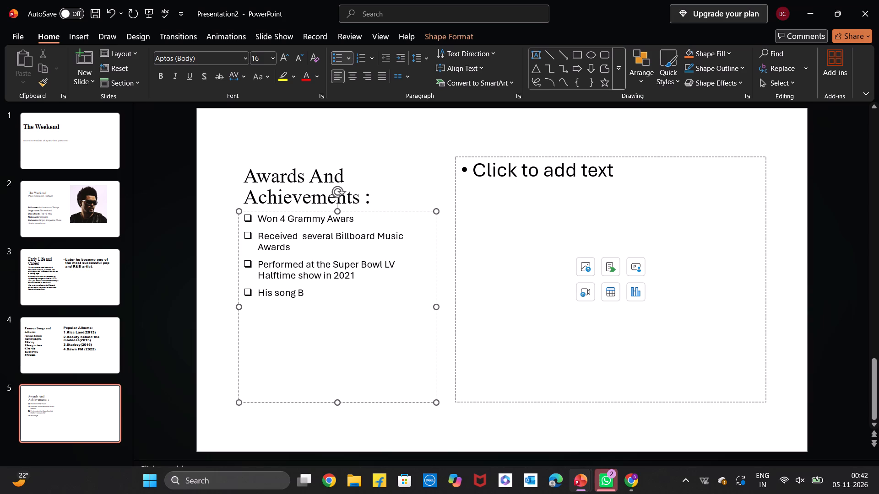
text(lind)
text(ing)
key(space)
text(ights)
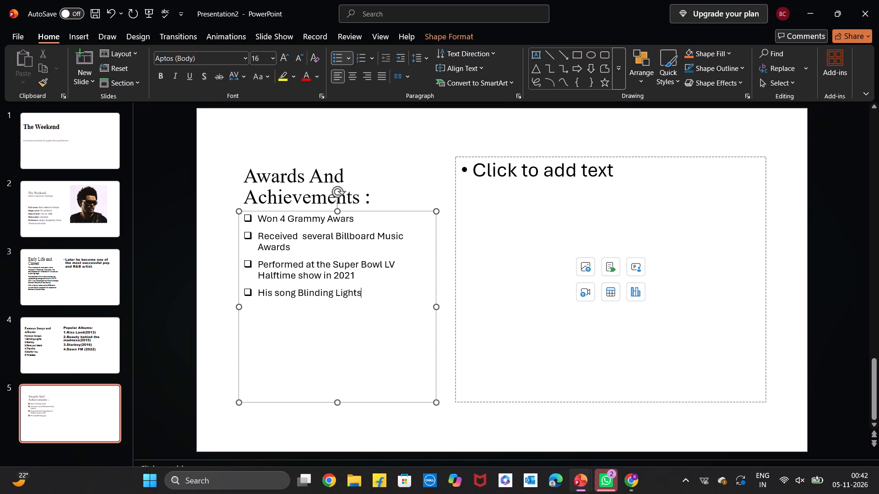
Continue the fourth bullet with "became one of the biggest gobal hit".
key(space)
text(became one of the)
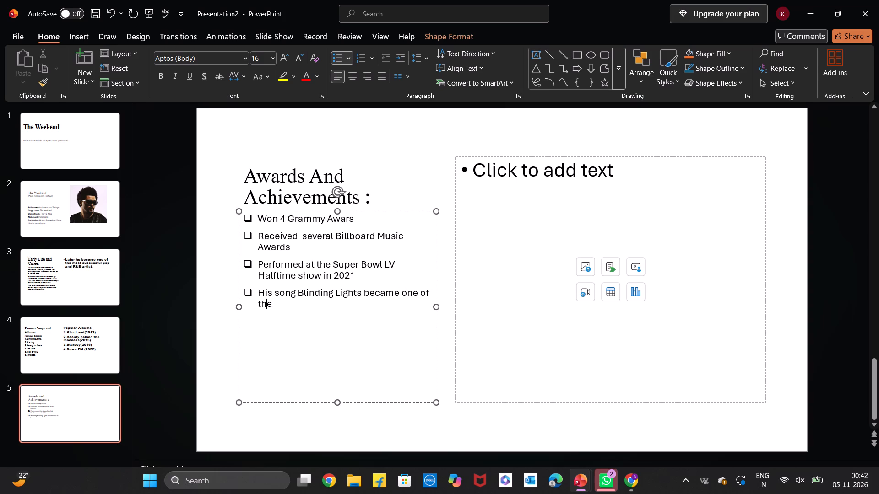
key(space)
text(bo)
key(BackSpace)
text(iggest gog)
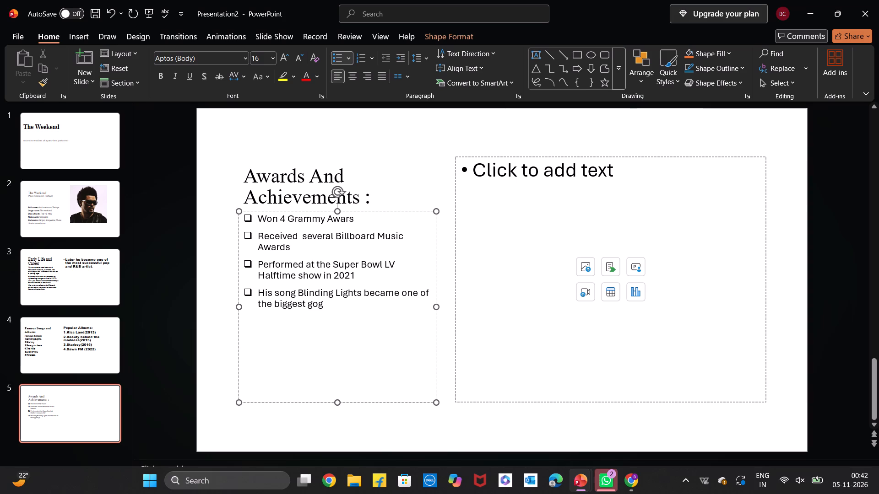
key(BackSpace)
text(bal)
key(space)
text(hot \)
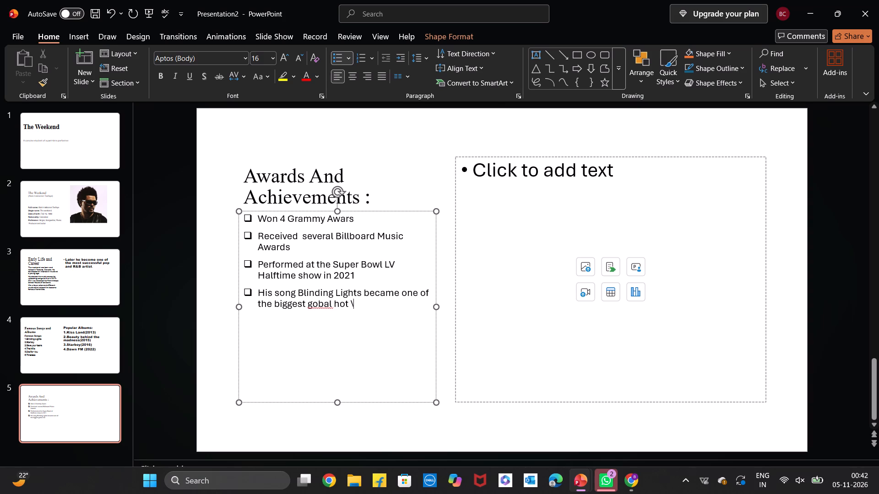
key(BackSpace)
key(BackSpace)
key(BackSpace)
key(BackSpace)
text(it)
key(space)
Correct "gobal" to "global" in the fourth bullet and return to the end of the line.
click(314, 302)
key(l)
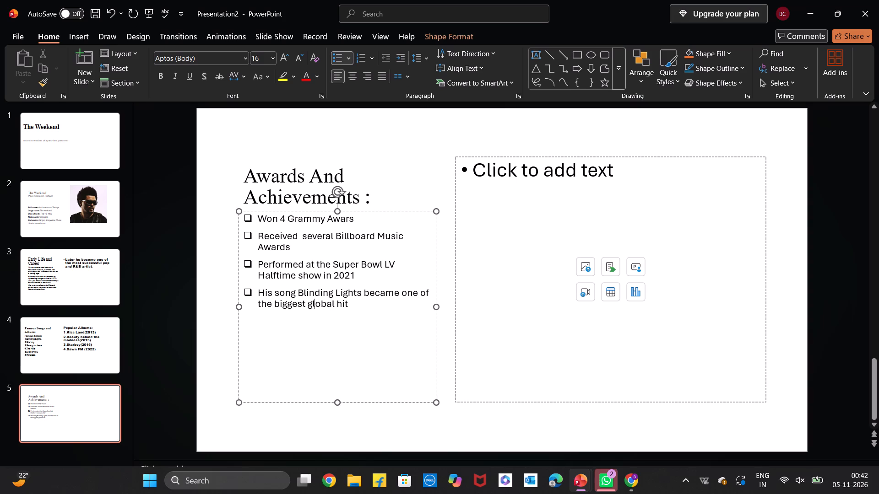
click(358, 302)
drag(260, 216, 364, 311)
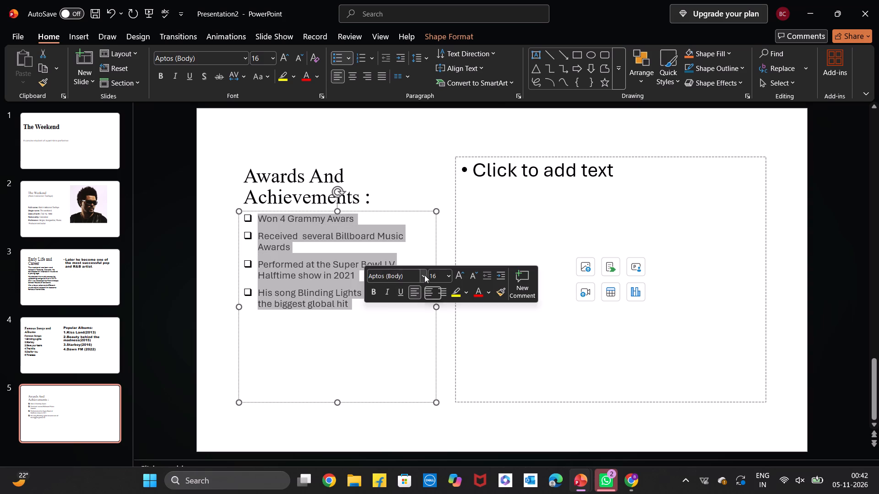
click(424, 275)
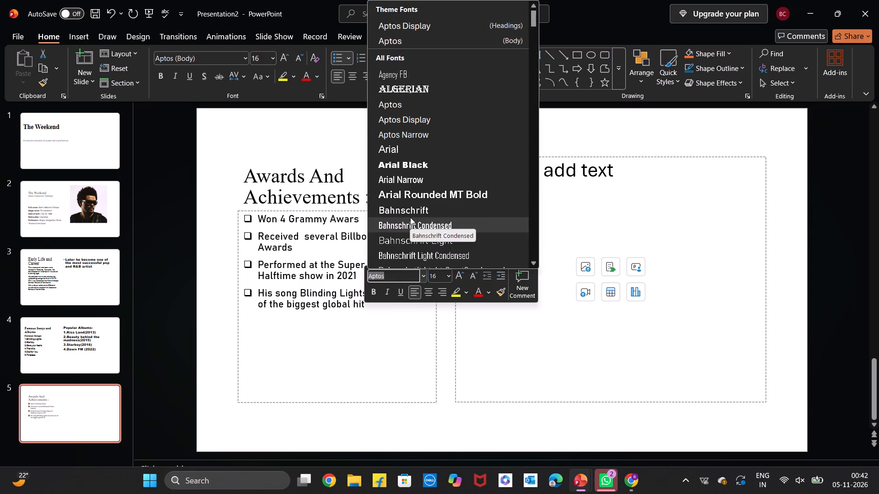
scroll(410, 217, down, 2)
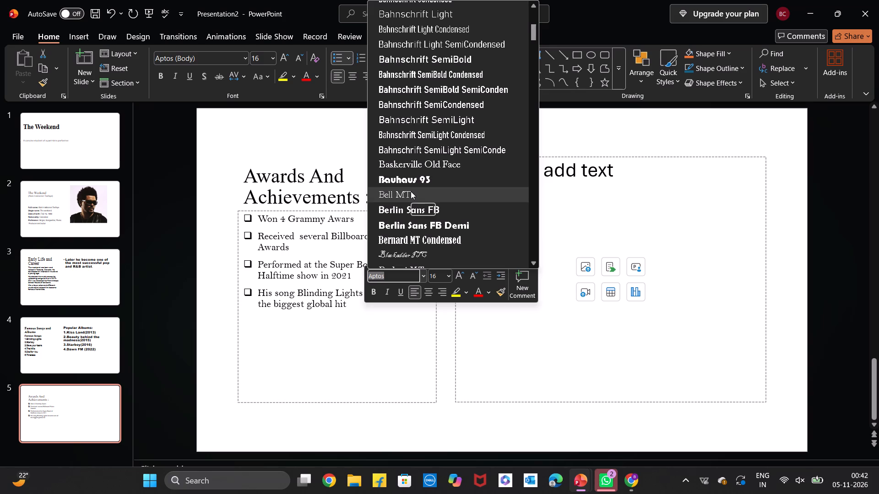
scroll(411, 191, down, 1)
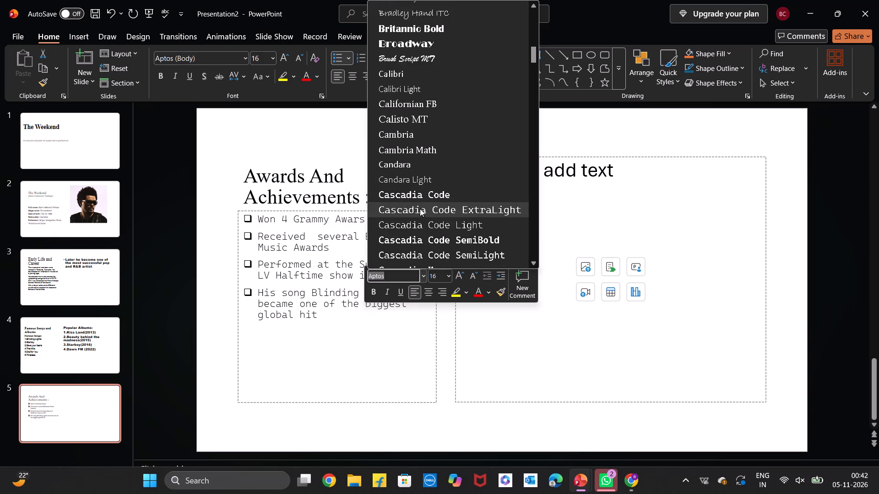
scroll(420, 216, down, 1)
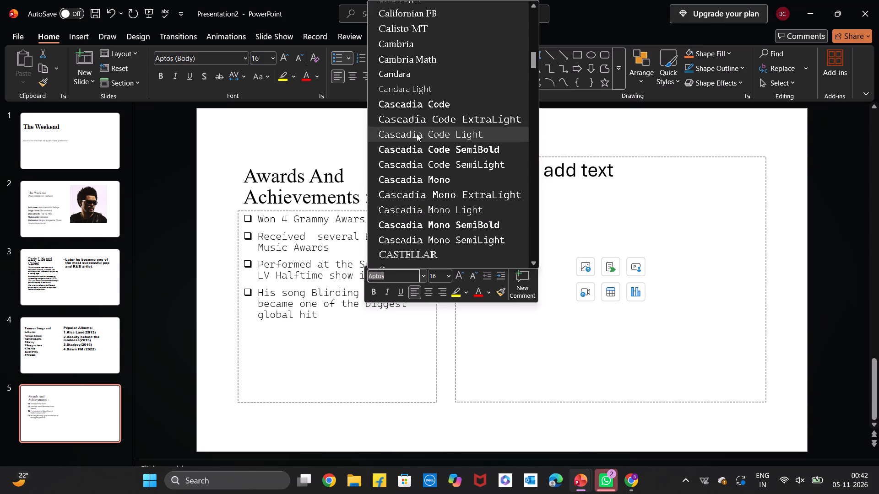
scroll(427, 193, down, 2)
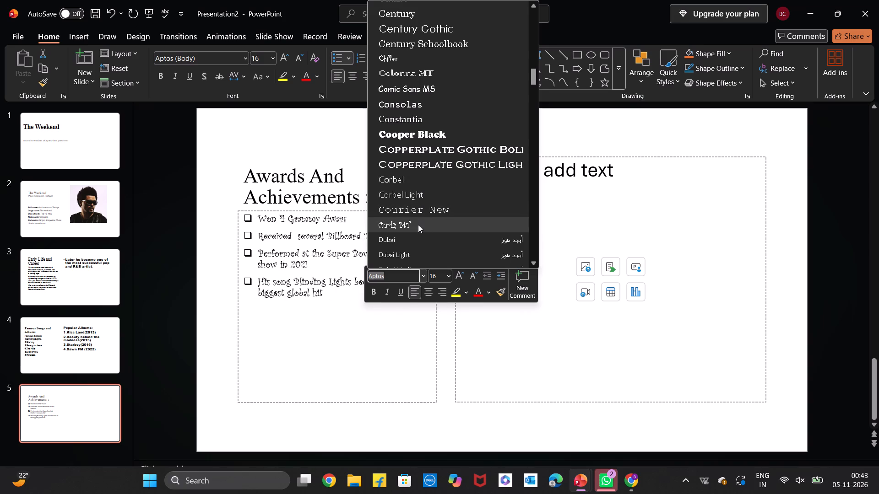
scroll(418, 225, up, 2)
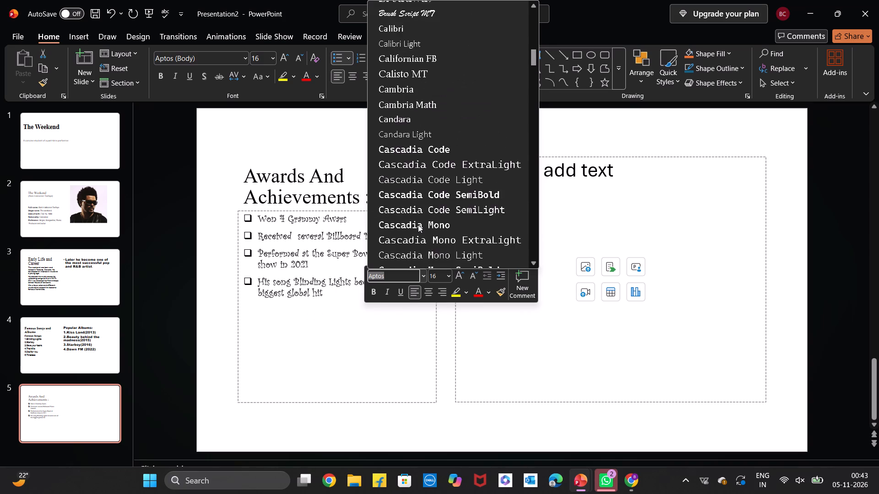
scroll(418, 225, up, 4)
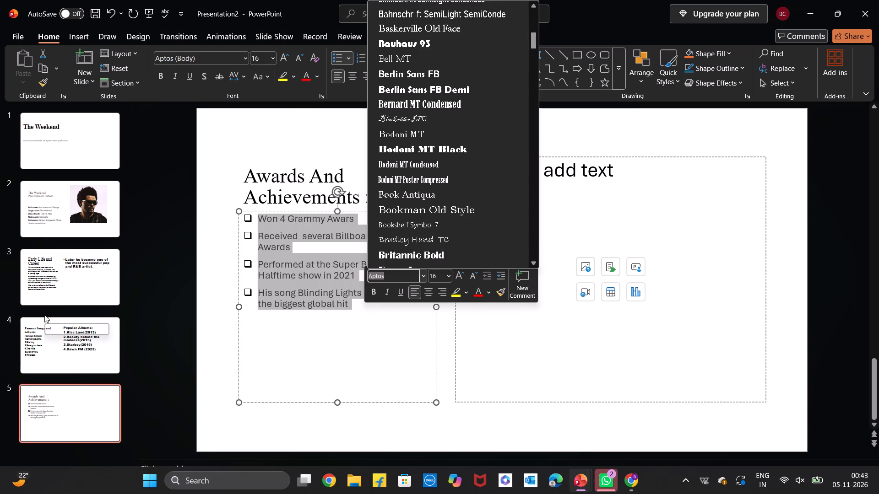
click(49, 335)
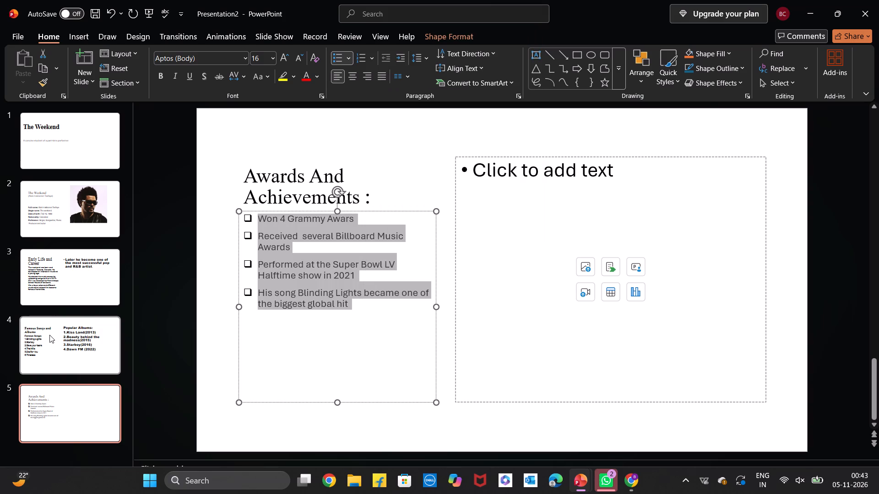
Look through the text and fonts on the other slides for comparison, ending on the Awards And Achievements slide.
click(49, 335)
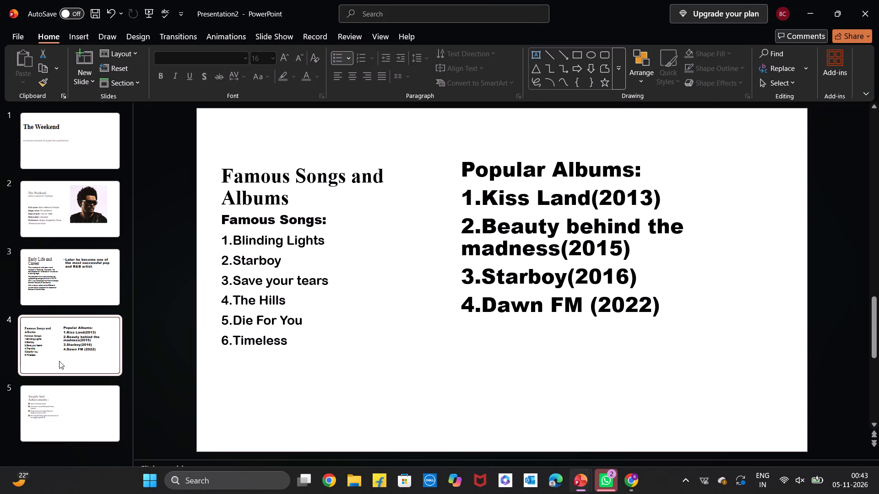
click(51, 402)
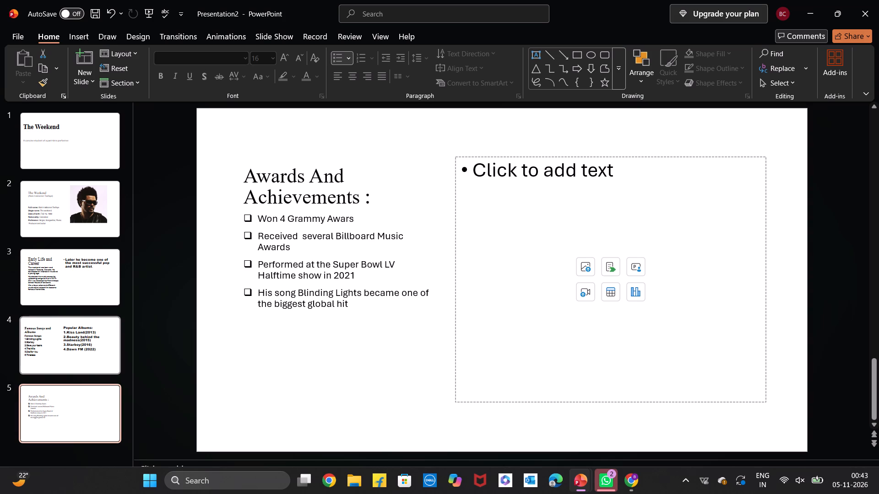
click(61, 344)
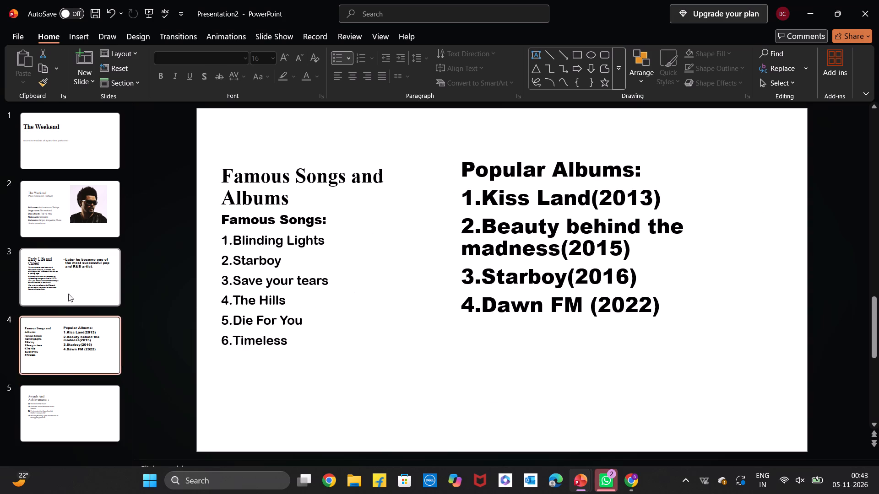
click(70, 283)
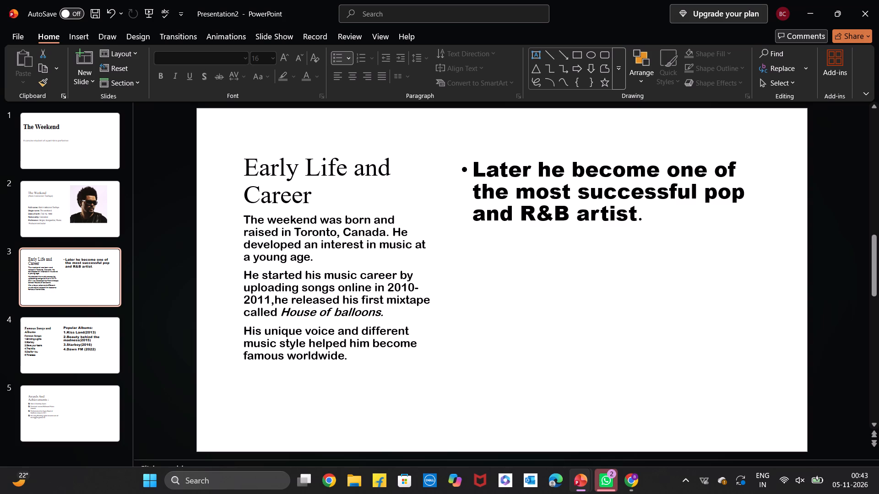
click(113, 213)
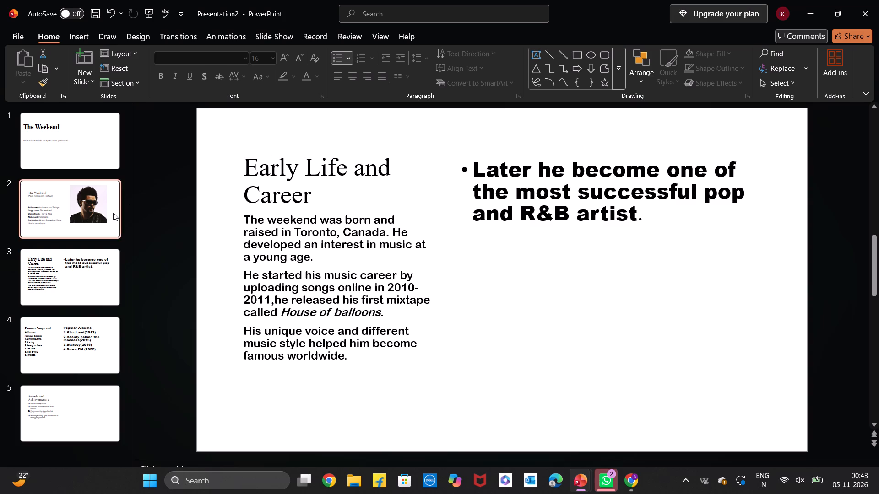
click(69, 156)
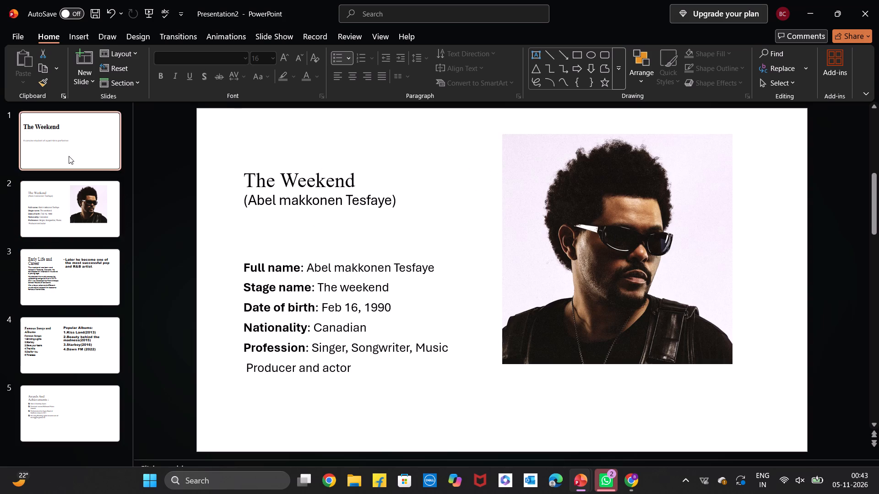
click(76, 232)
click(70, 292)
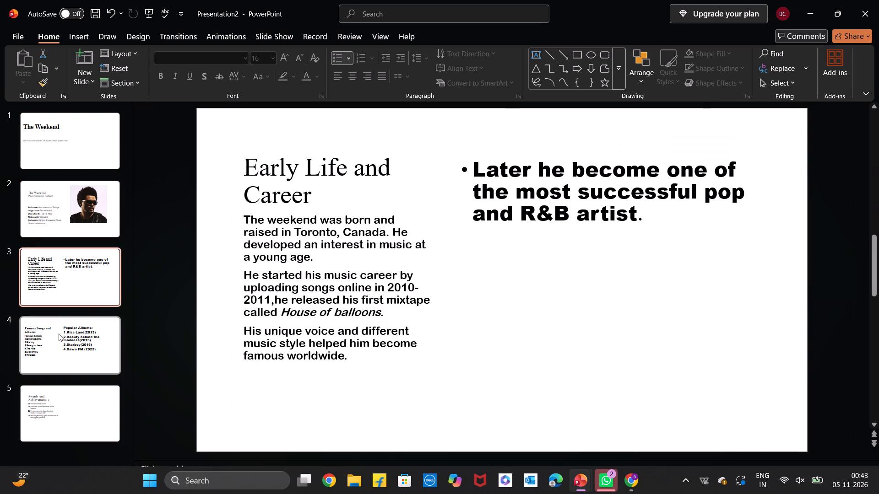
click(59, 333)
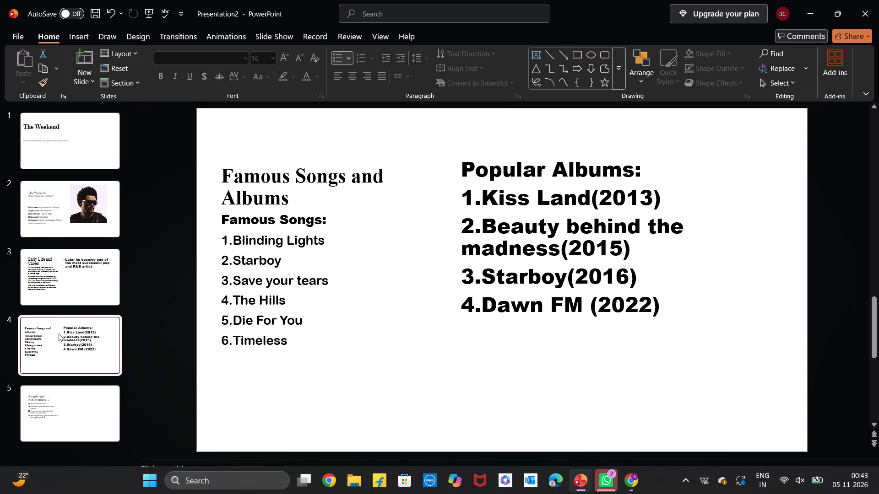
click(64, 391)
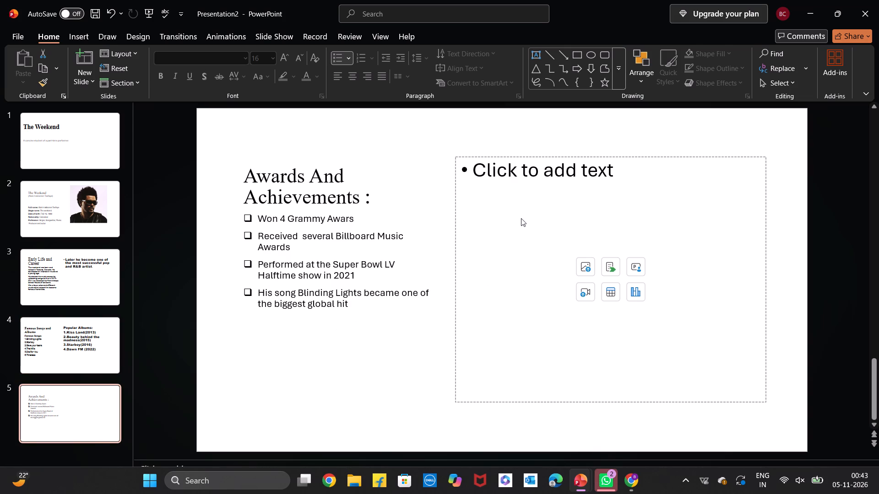
Switch to Chrome, search Google Images for "awards and achievements" and browse the pictures.
key(alt+Tab)
click(261, 69)
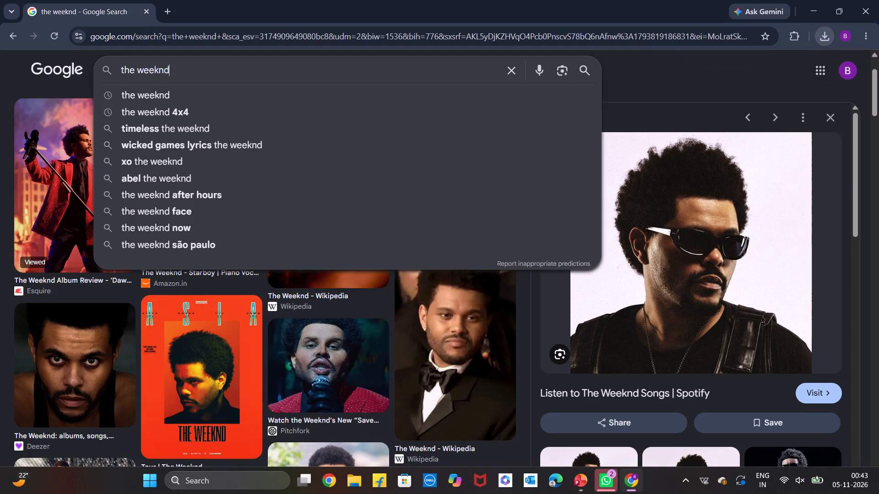
key(BackSpace)
key(BackSpace)
key(BackSpace)
key(BackSpace)
key(BackSpace)
key(BackSpace)
key(BackSpace)
key(BackSpace)
key(BackSpace)
key(BackSpace)
key(BackSpace)
key(BackSpace)
key(BackSpace)
key(BackSpace)
key(BackSpace)
key(BackSpace)
text(aw)
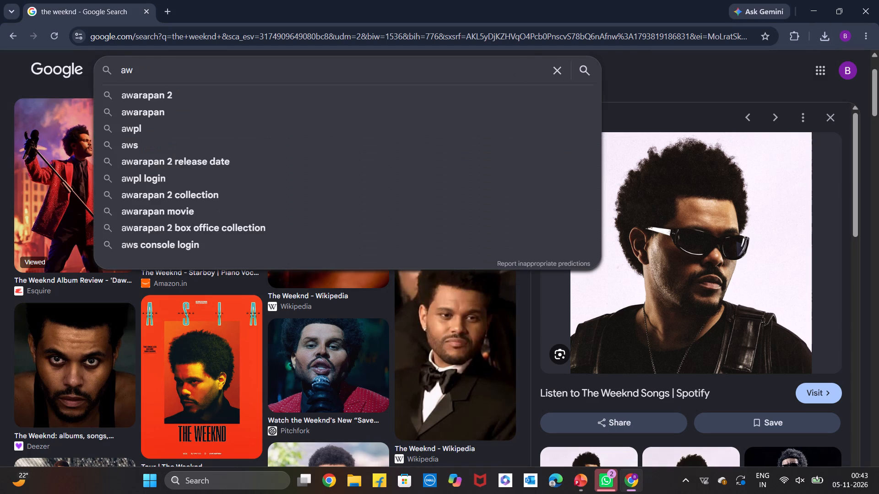
key(r)
key(BackSpace)
text(ards and a)
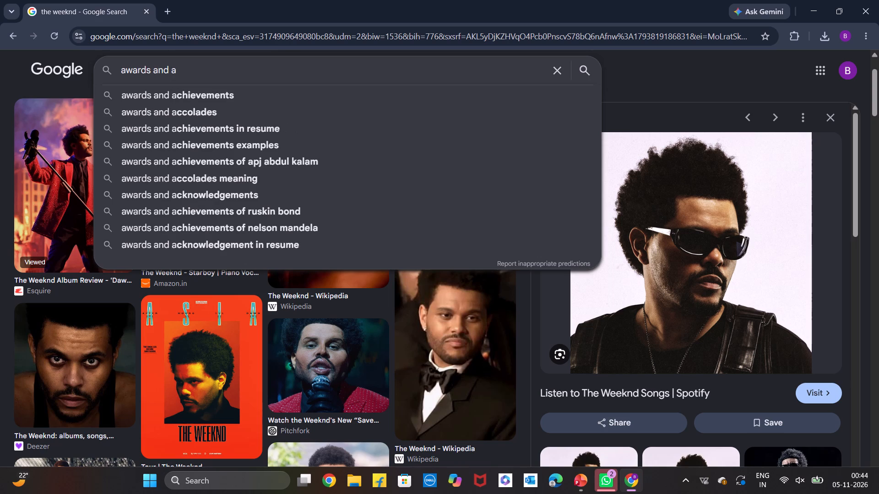
key(c)
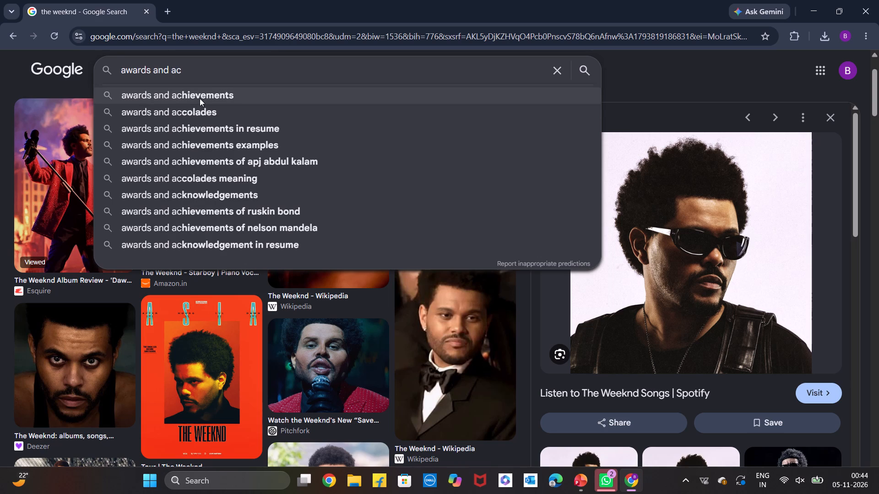
click(199, 95)
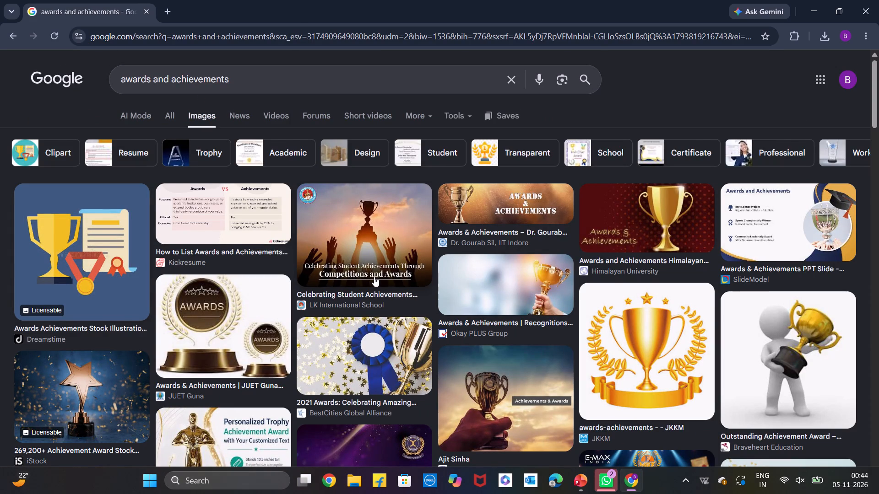
scroll(374, 277, down, 3)
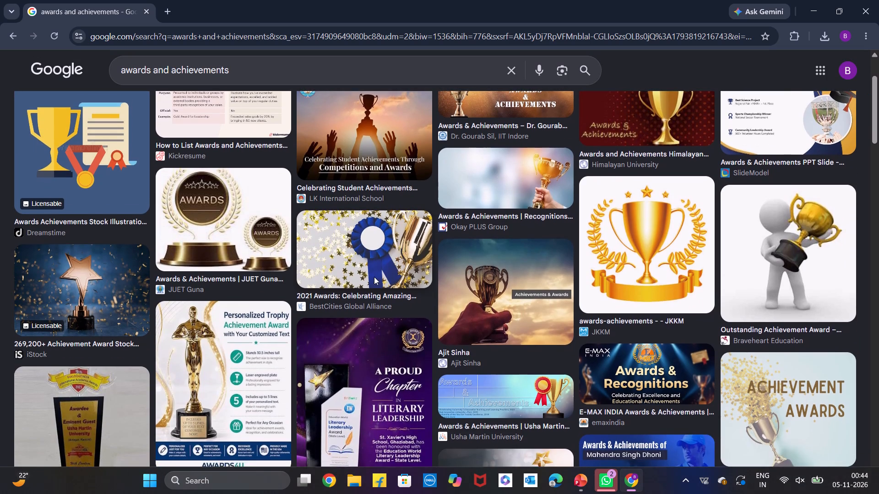
scroll(374, 277, down, 3)
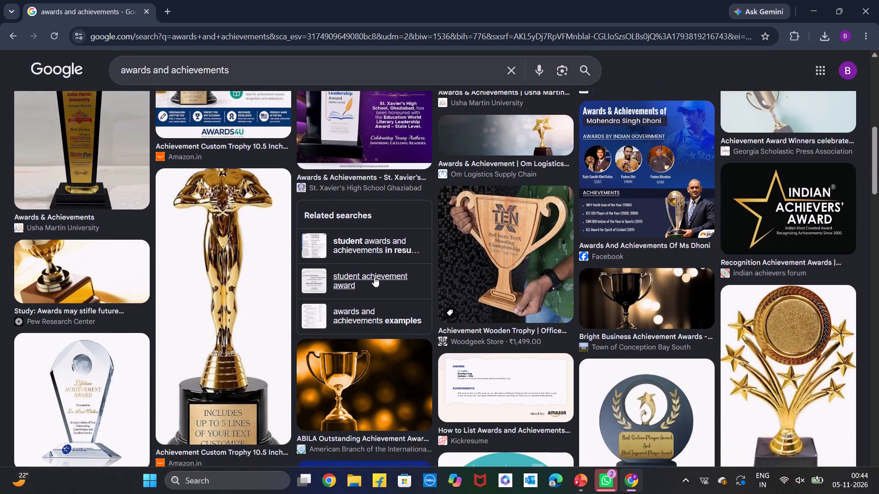
scroll(374, 277, down, 1)
scroll(374, 277, up, 5)
Refine the image search to "awards and achievements for the ppt".
click(298, 74)
key(space)
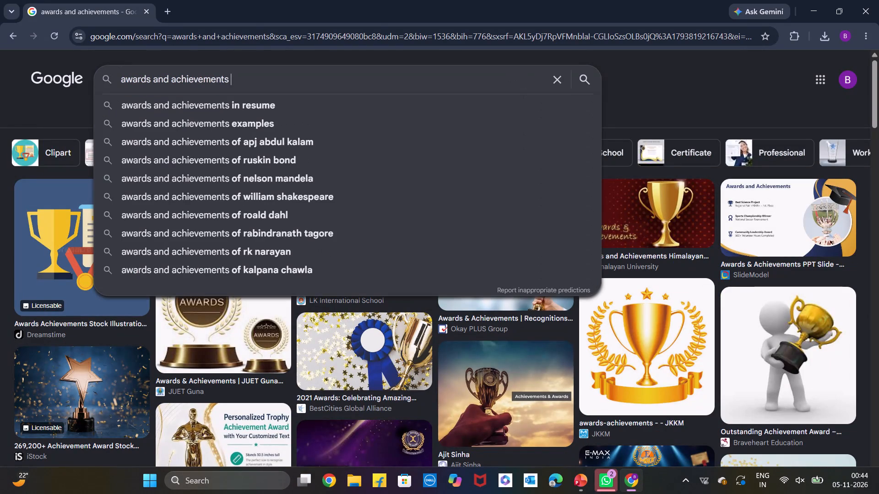
text(for)
text(the)
key(space)
key(BackSpace)
key(BackSpace)
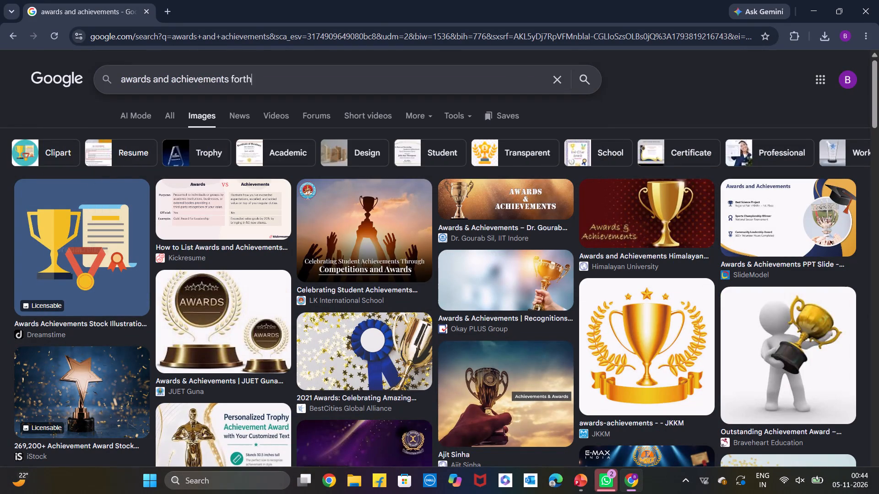
key(BackSpace)
key(BackSpace)
key(space)
text(the ppt)
key(space)
key(Return)
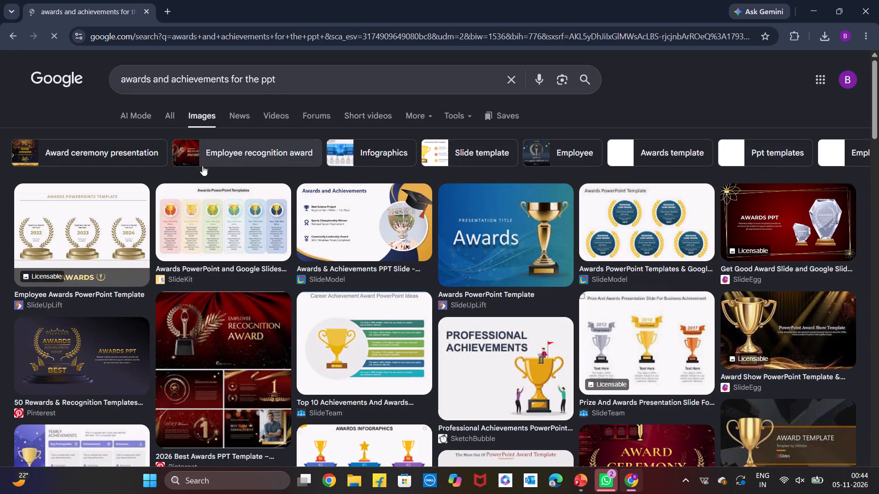
Browse the image results for a suitable awards picture, and switch the search to all results.
scroll(221, 210, down, 1)
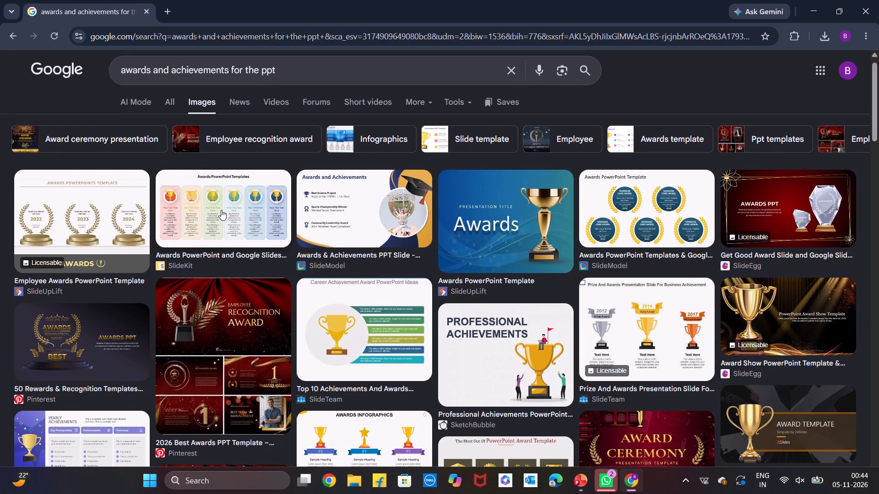
scroll(221, 210, down, 2)
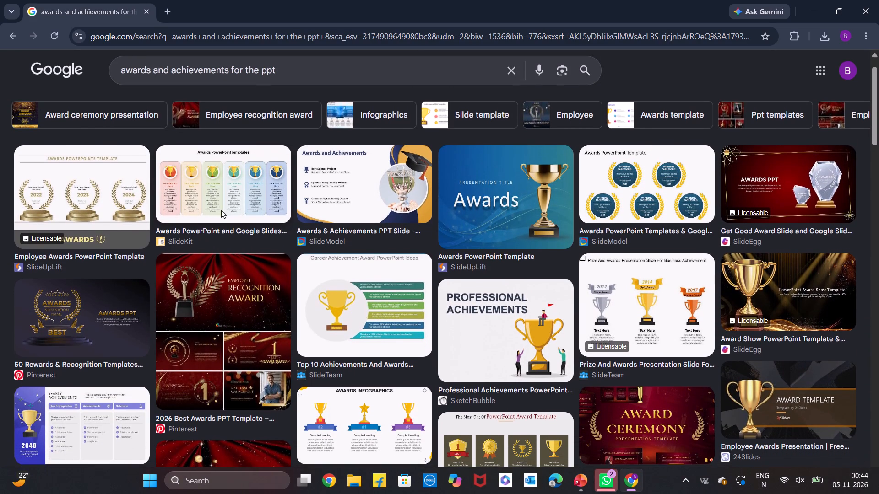
scroll(221, 210, down, 2)
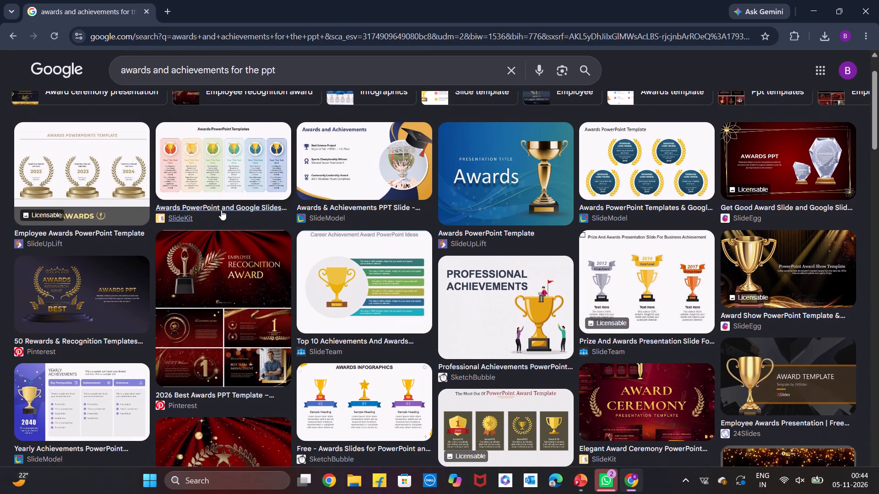
scroll(221, 210, down, 1)
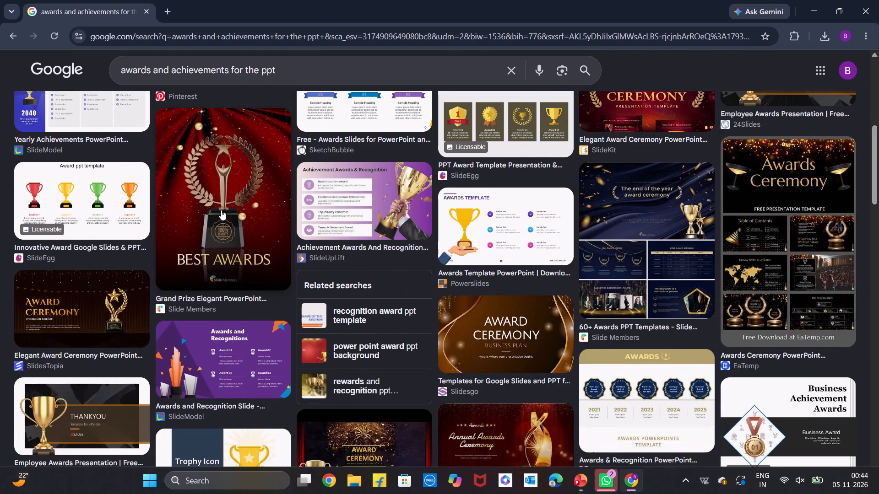
scroll(221, 210, down, 1)
scroll(221, 210, up, 2)
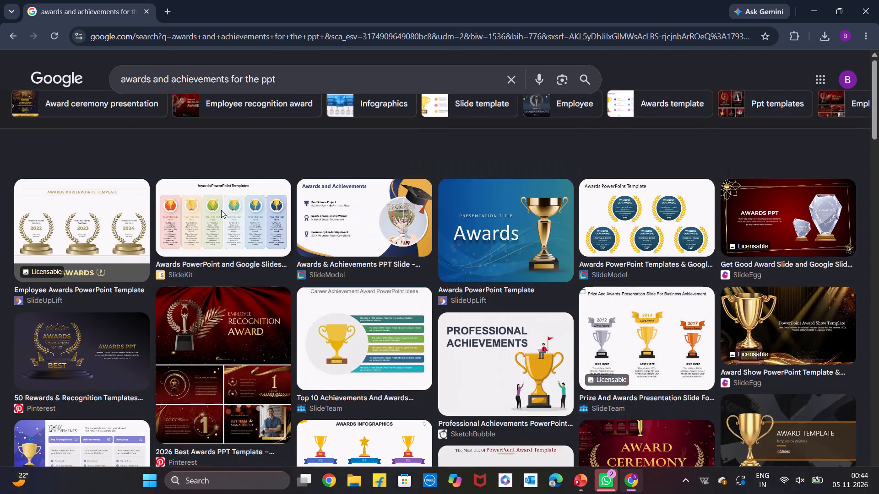
scroll(221, 210, up, 1)
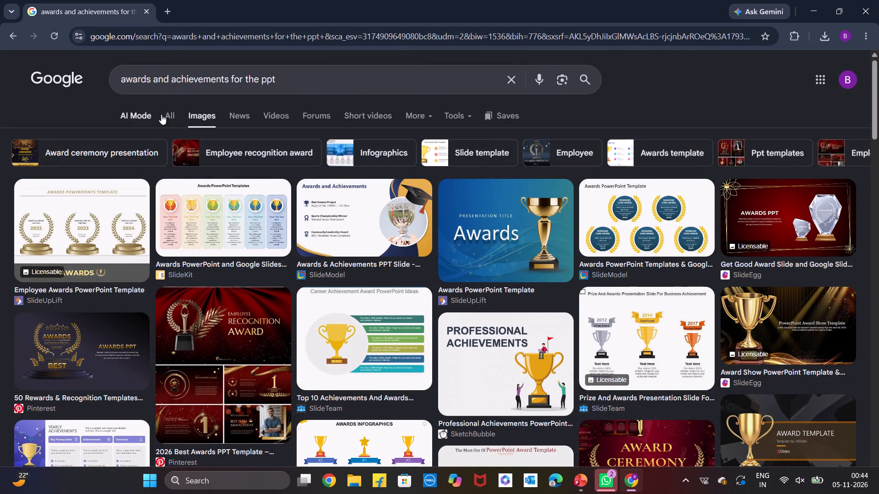
click(175, 117)
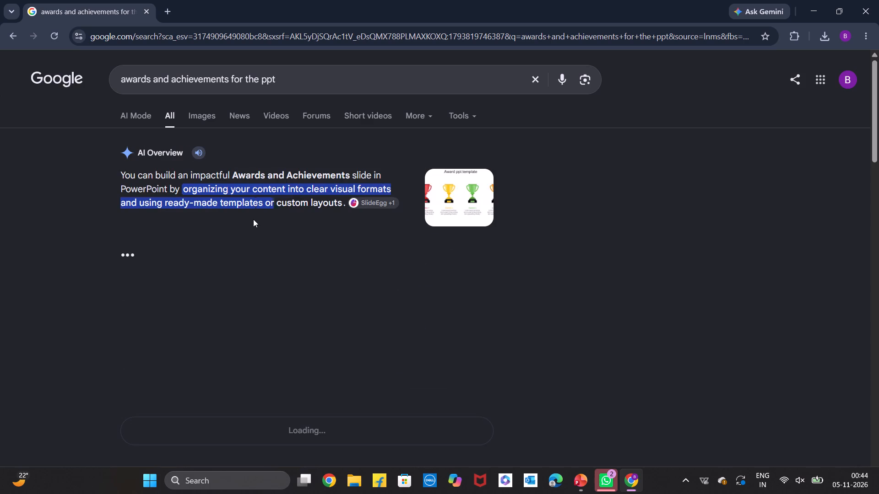
Return to the image results and change the search to "awards and achievements for the week end".
scroll(221, 309, down, 2)
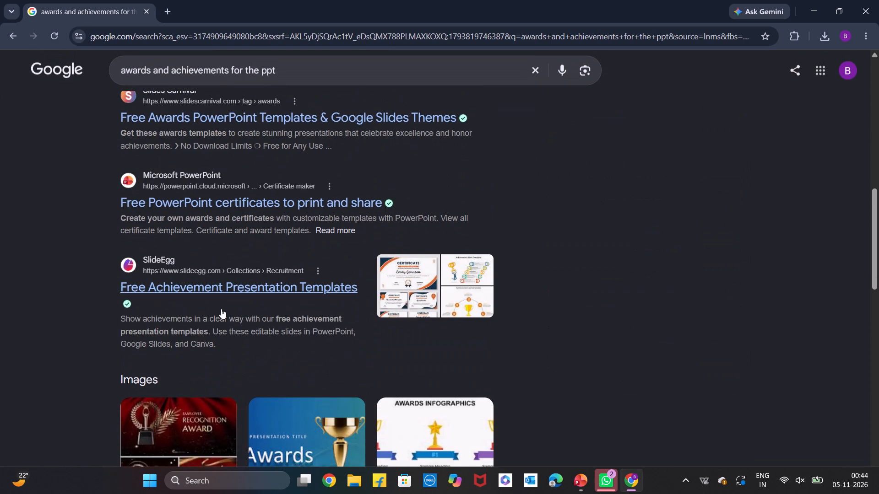
scroll(221, 309, down, 1)
click(196, 120)
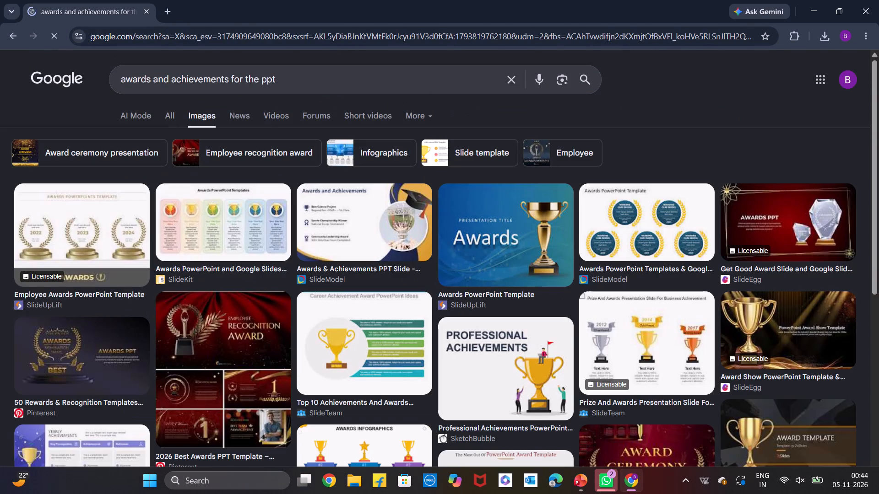
scroll(190, 276, down, 4)
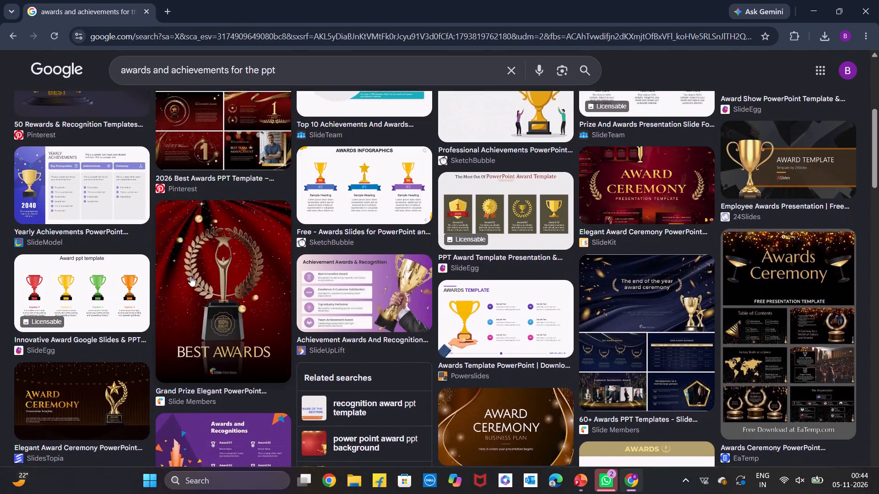
scroll(190, 276, down, 3)
click(315, 70)
key(space)
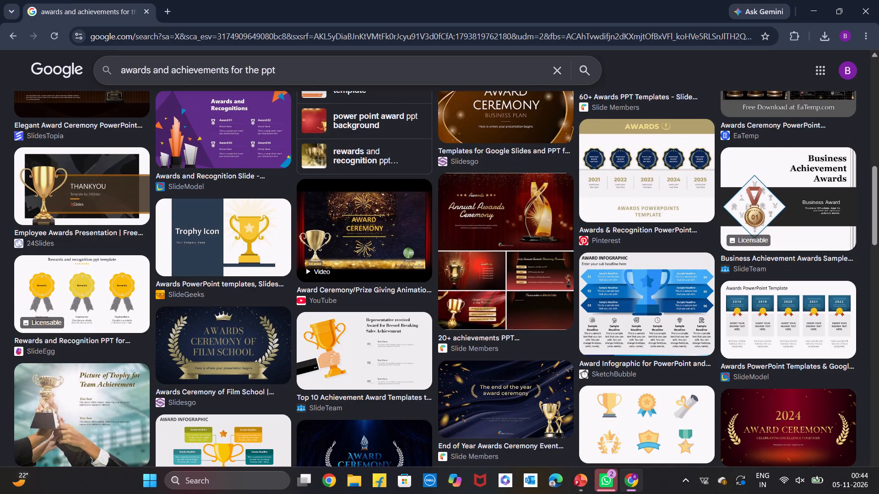
text(week end)
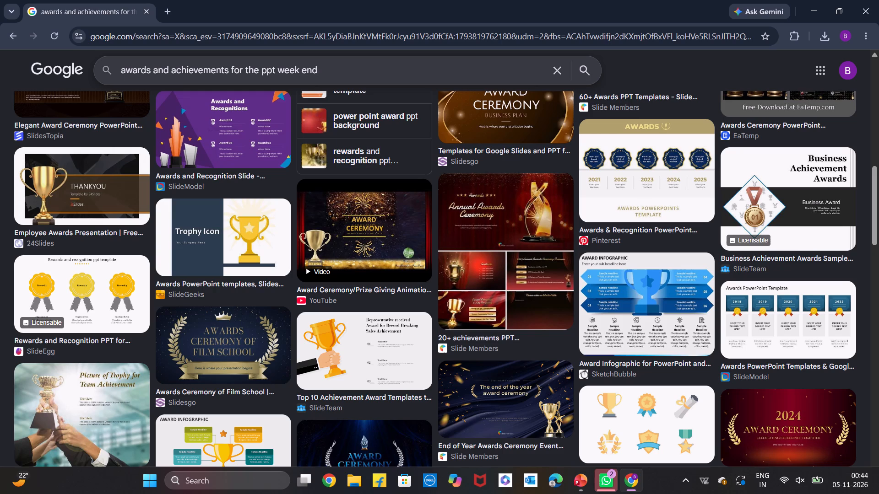
click(275, 66)
key(BackSpace)
key(BackSpace)
key(BackSpace)
key(Return)
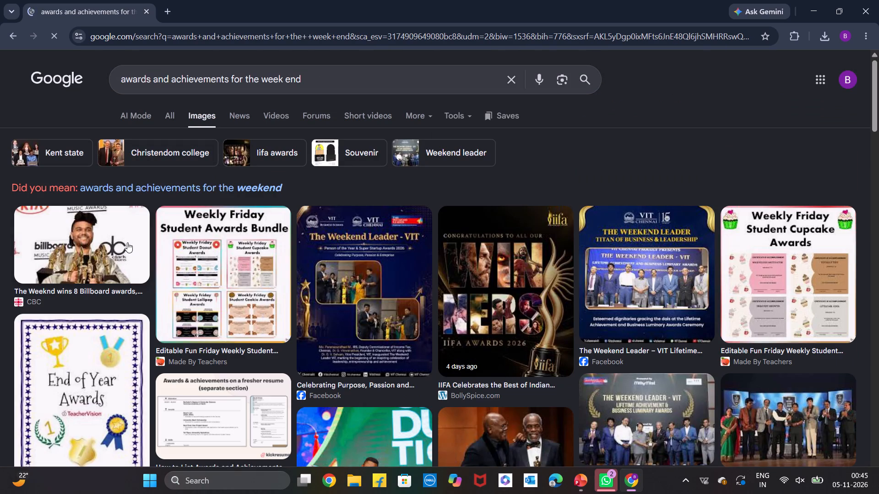
Save the CBC photo of the singer holding his Billboard awards to Downloads as "images".
click(127, 242)
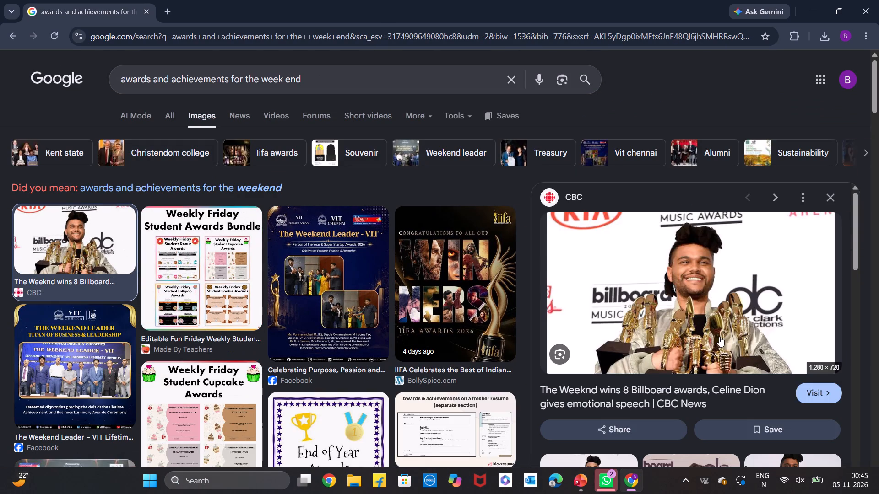
right_click(684, 302)
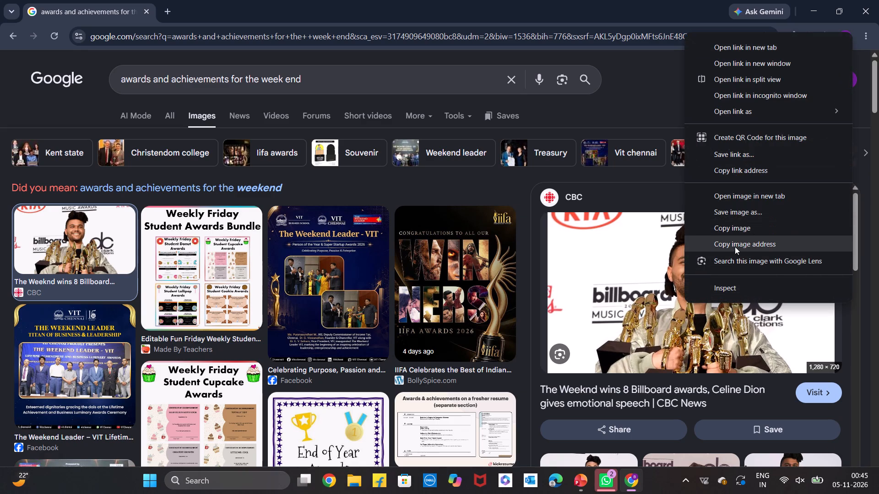
click(734, 217)
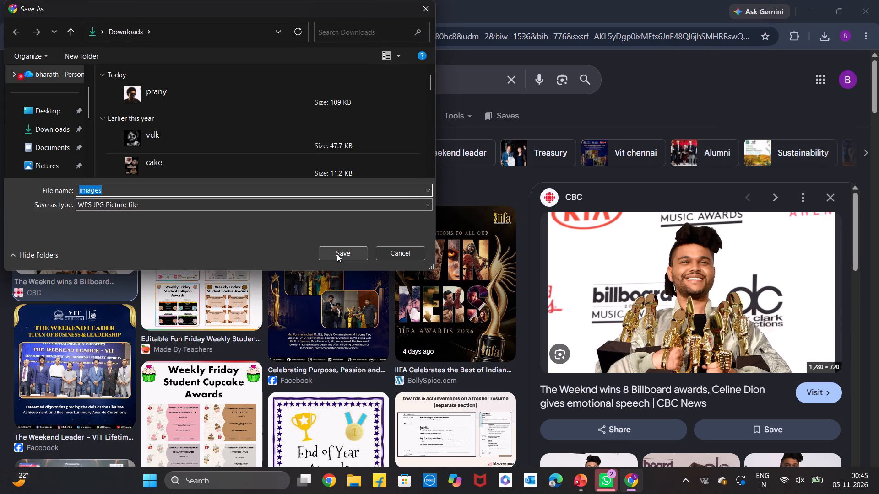
click(337, 254)
Switch to PowerPoint, insert the saved "images" picture on the Awards And Achievements slide and move it slightly up.
key(alt+Tab)
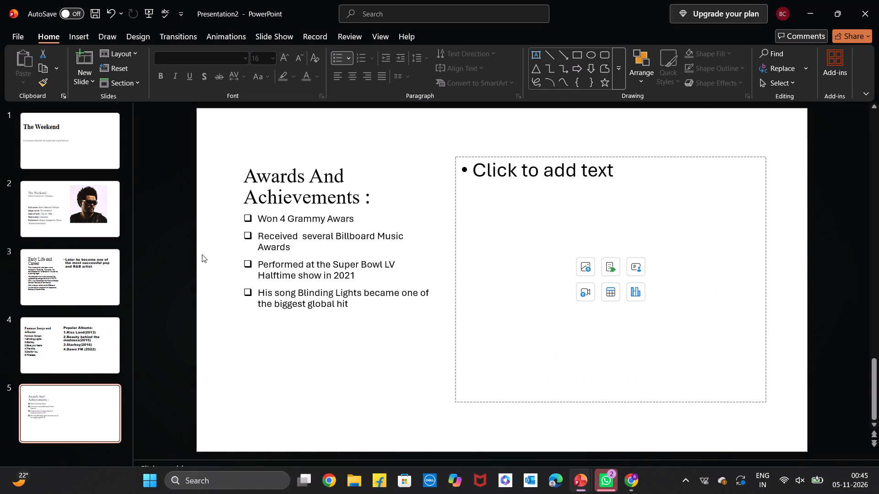
click(80, 33)
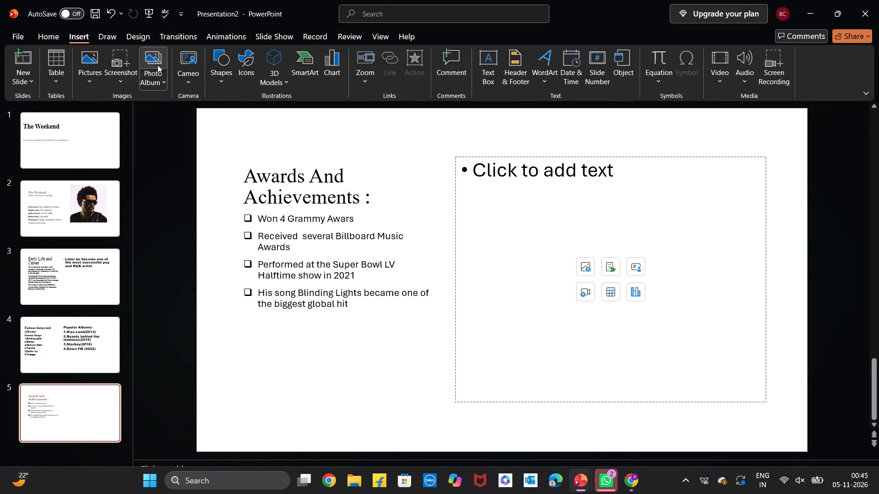
click(83, 66)
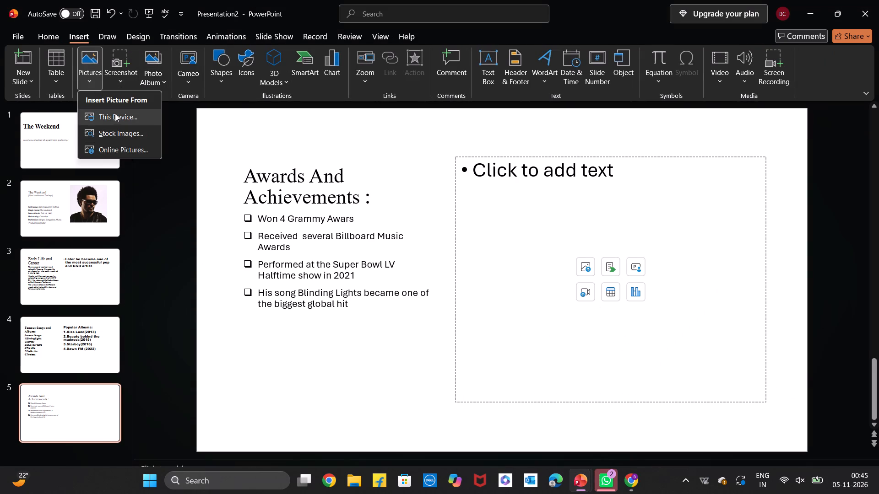
click(114, 112)
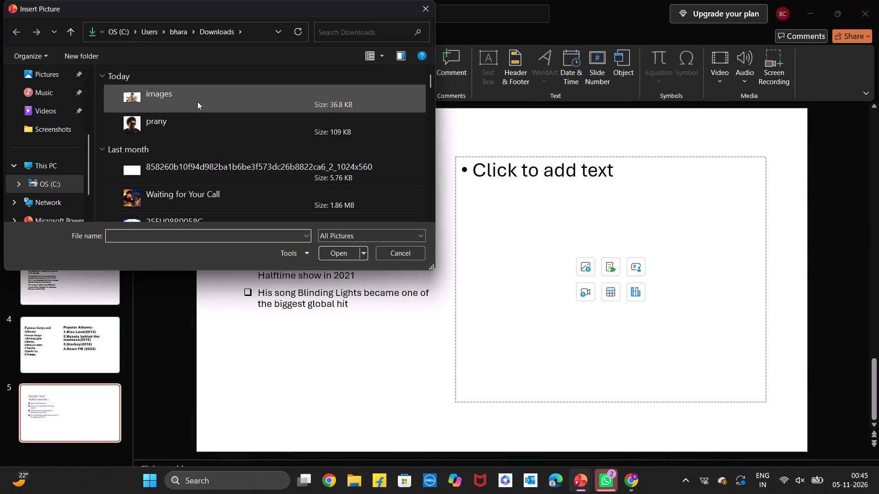
click(197, 97)
click(340, 246)
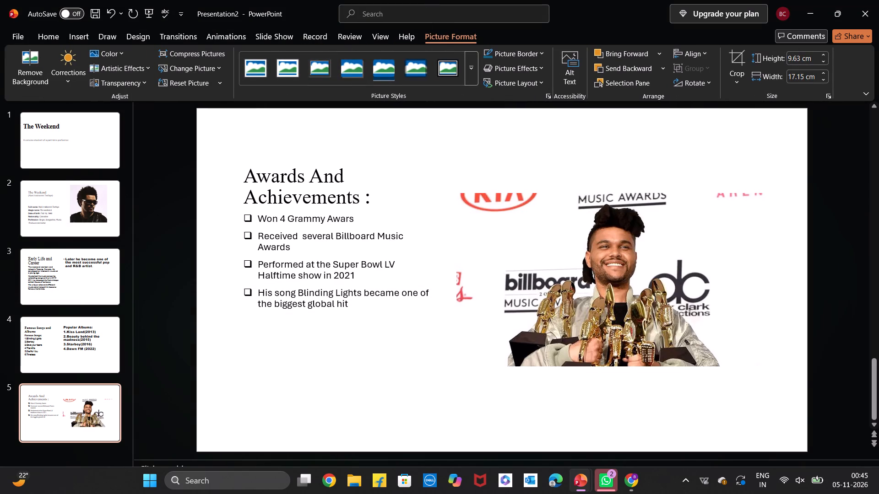
click(612, 320)
drag(612, 320, 612, 305)
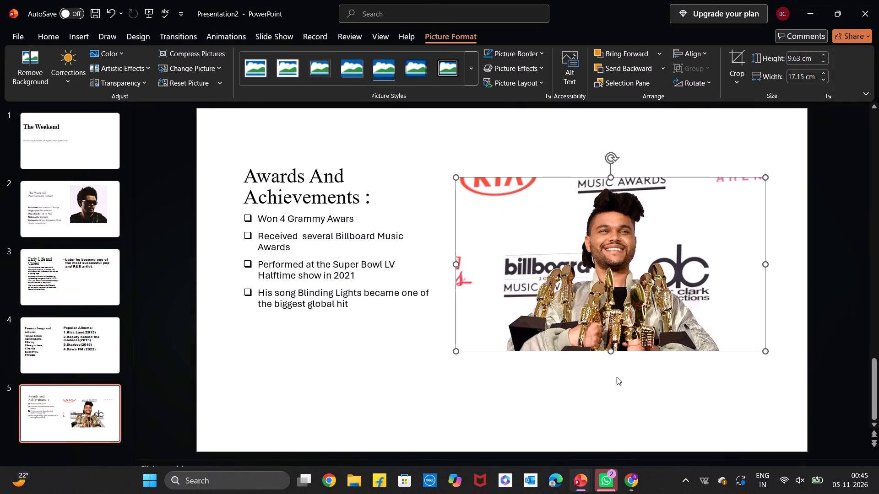
click(634, 390)
On the Early Life and Career slide, copy the "Later he become one of the most successful pop and R&B artist." sentence below the biography paragraphs.
click(113, 260)
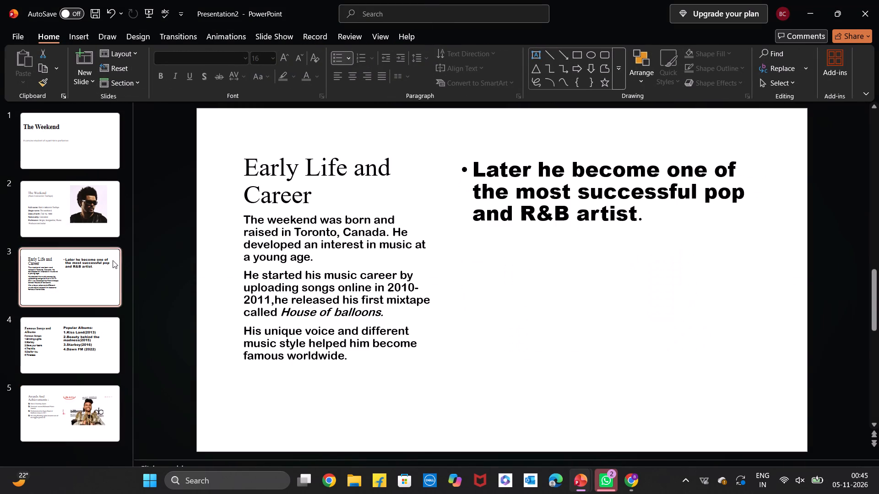
click(467, 170)
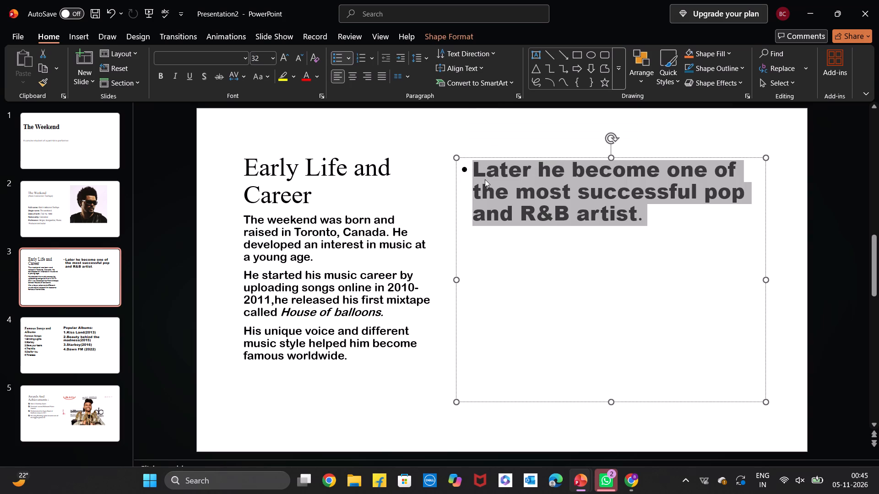
key(ctrl+c)
key(ctrl+c)
key(ctrl+c)
click(368, 360)
key(Return)
key(Return)
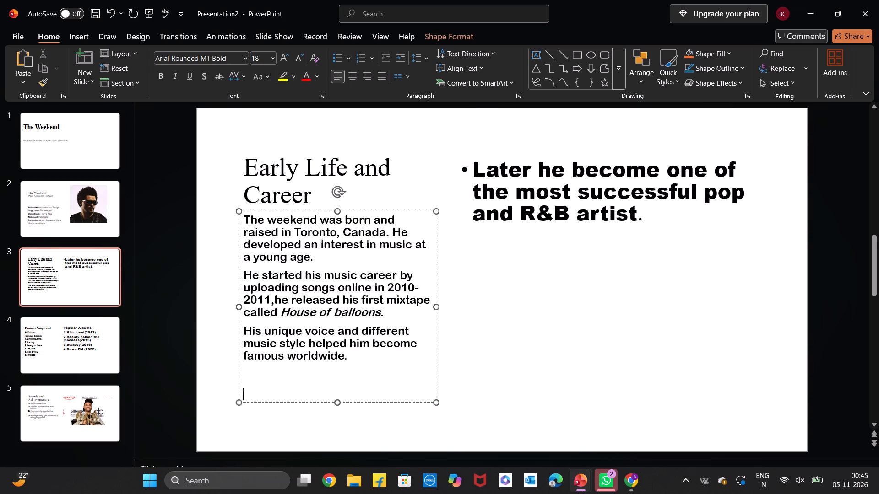
key(ctrl+v)
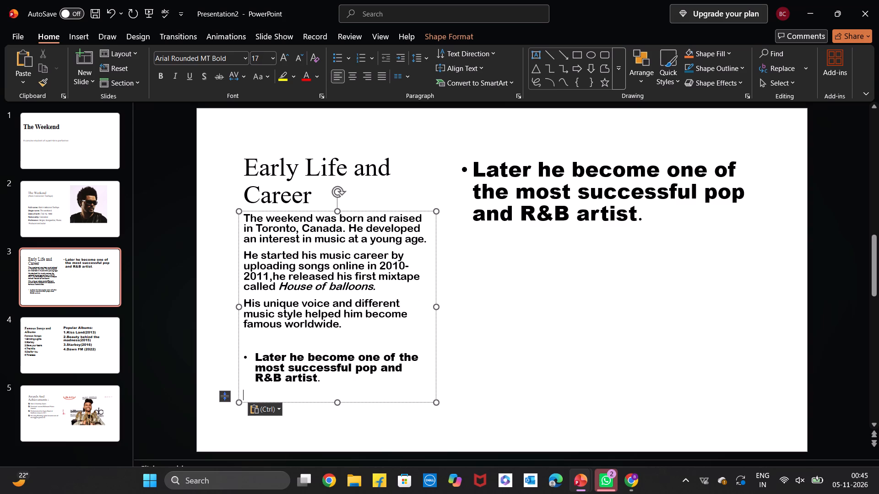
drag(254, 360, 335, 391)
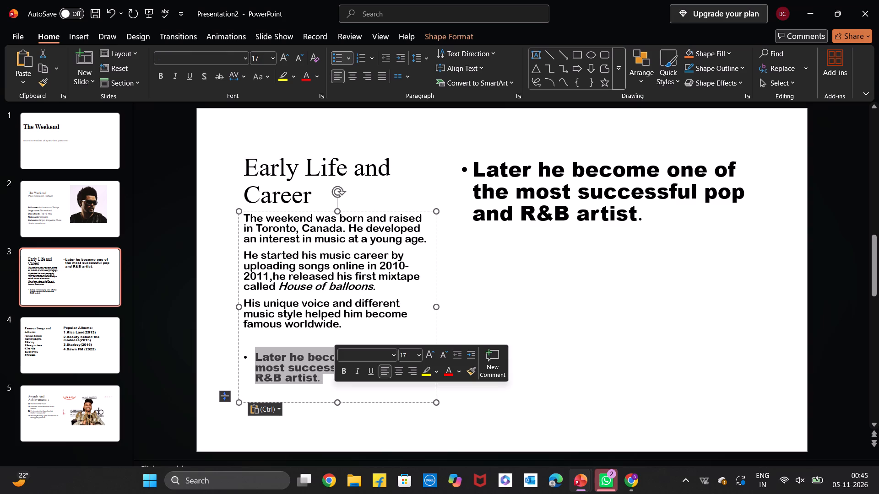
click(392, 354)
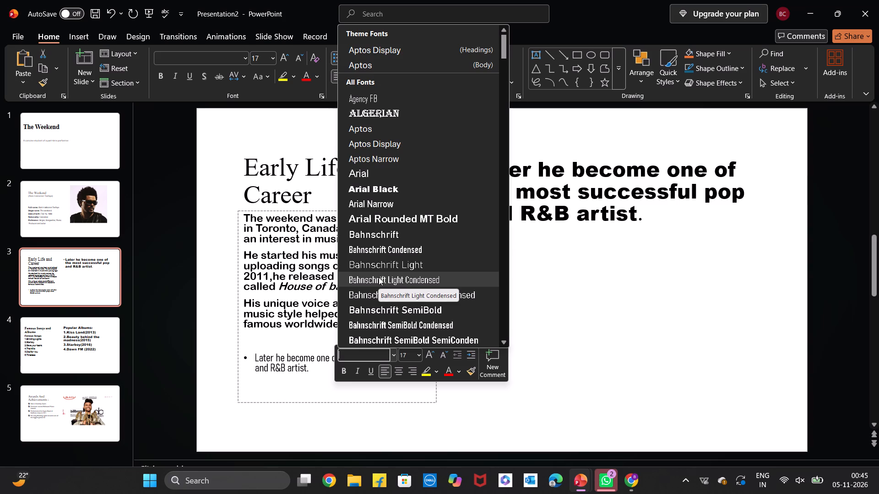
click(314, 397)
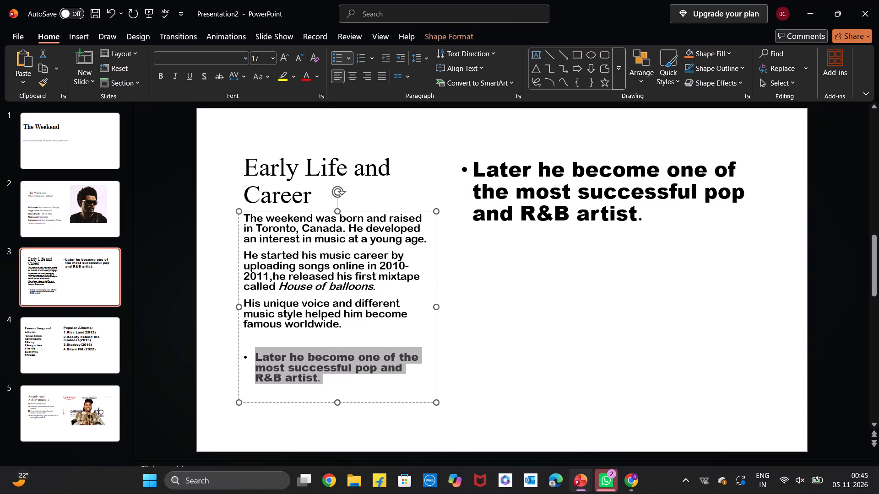
Set the font of all the biography text under the Early Life and Career title to Arial Narrow.
drag(242, 215, 352, 382)
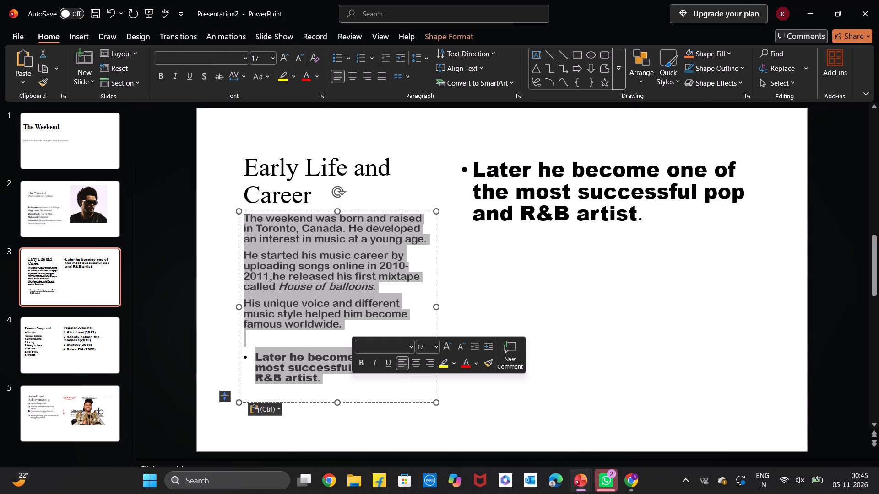
click(412, 349)
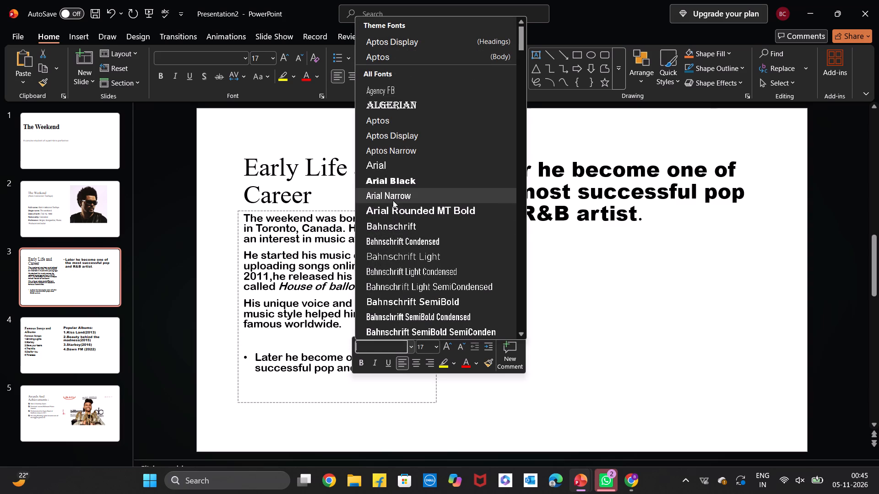
click(392, 199)
click(215, 274)
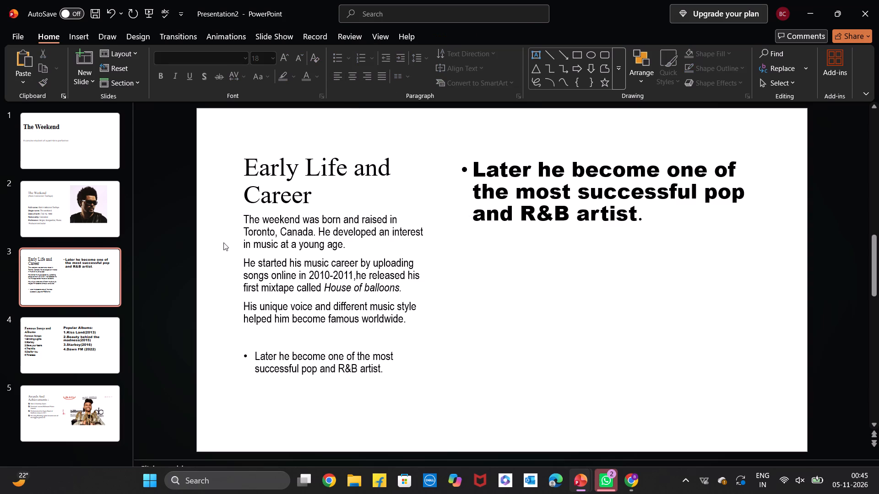
Add a filled square bullet to the paragraph beginning "The weekend was born and raised in Toronto".
click(239, 219)
click(248, 218)
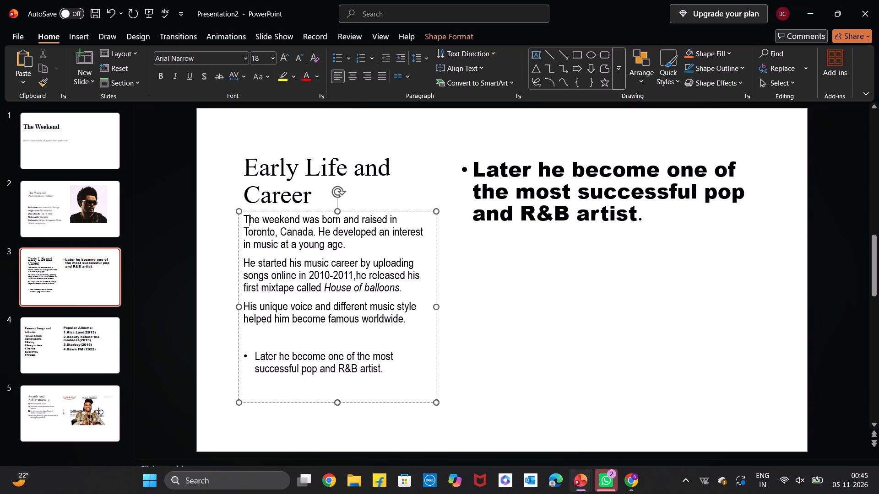
key(Left)
click(348, 57)
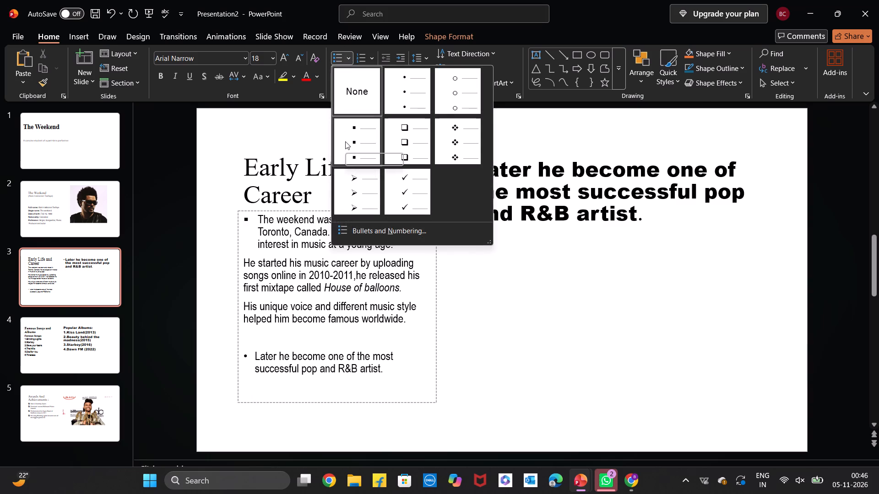
click(345, 141)
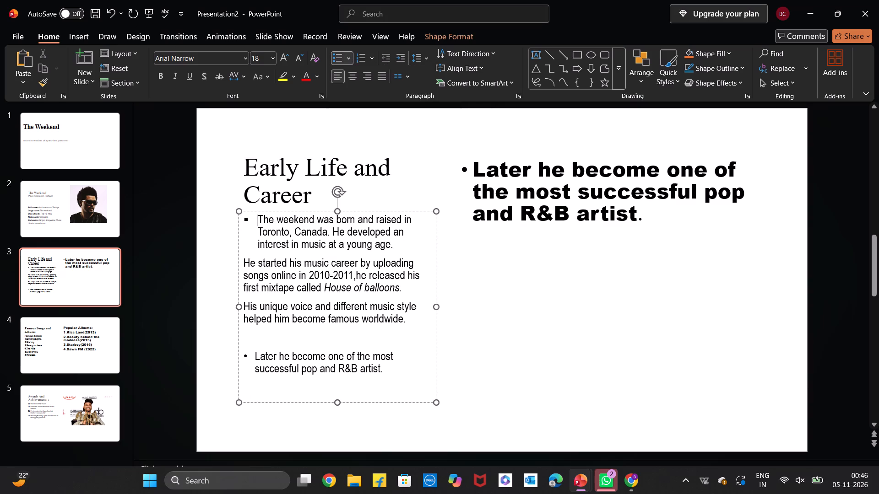
Cut the "He started his music career" paragraph and paste it as a new square bullet after the first paragraph.
drag(242, 260, 339, 269)
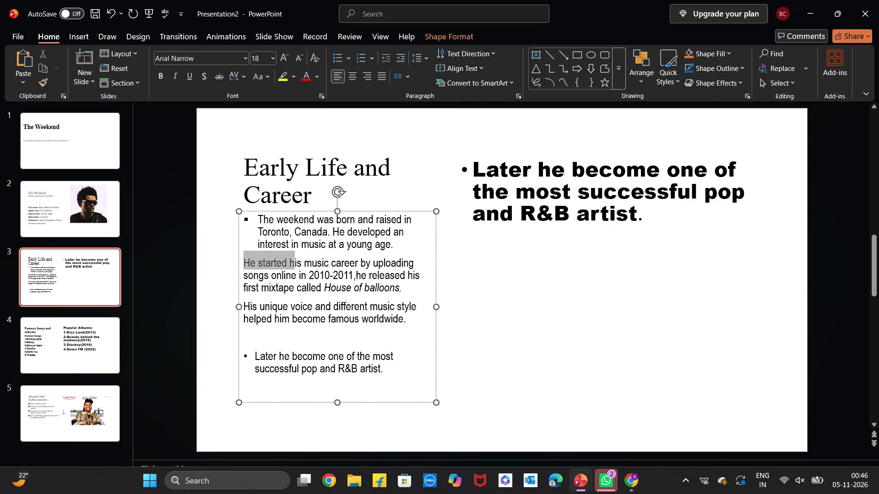
drag(339, 269, 412, 291)
key(ctrl+c)
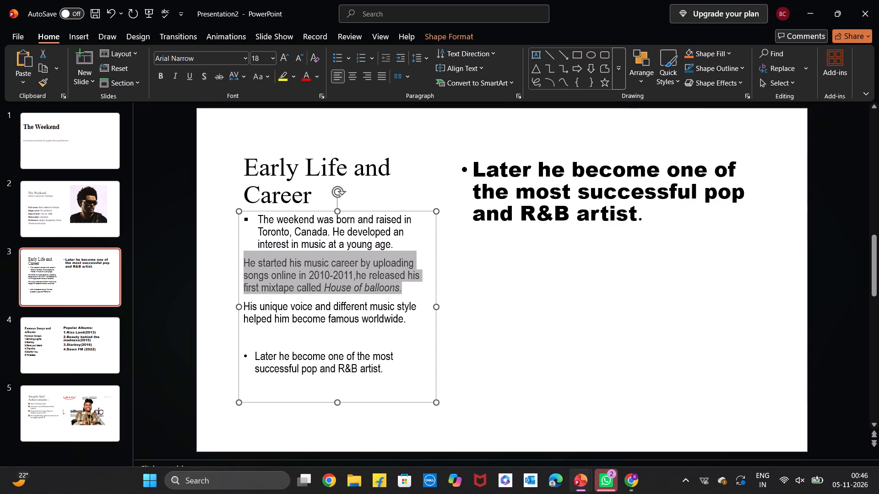
key(ctrl+c)
key(ctrl+c)
key(BackSpace)
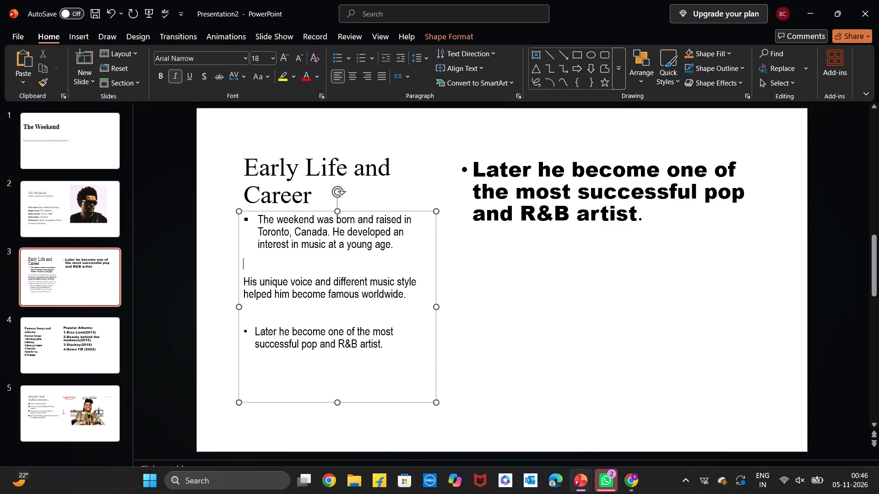
click(407, 247)
key(Return)
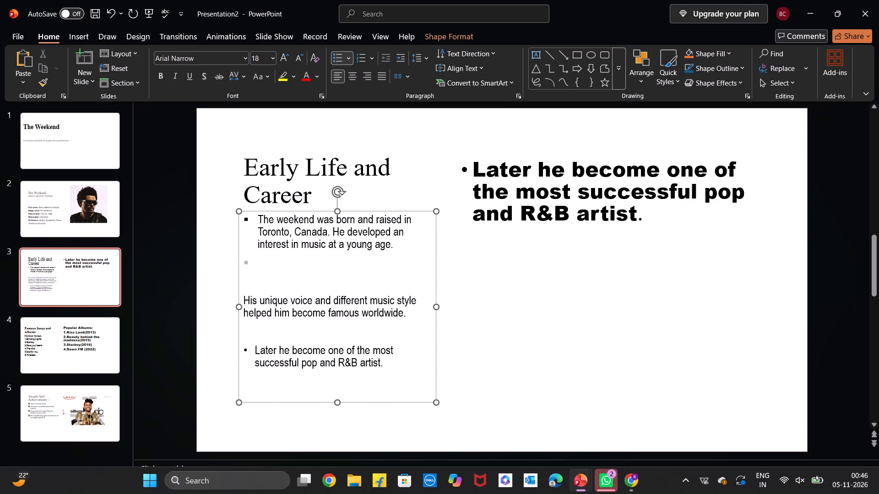
key(ctrl+v)
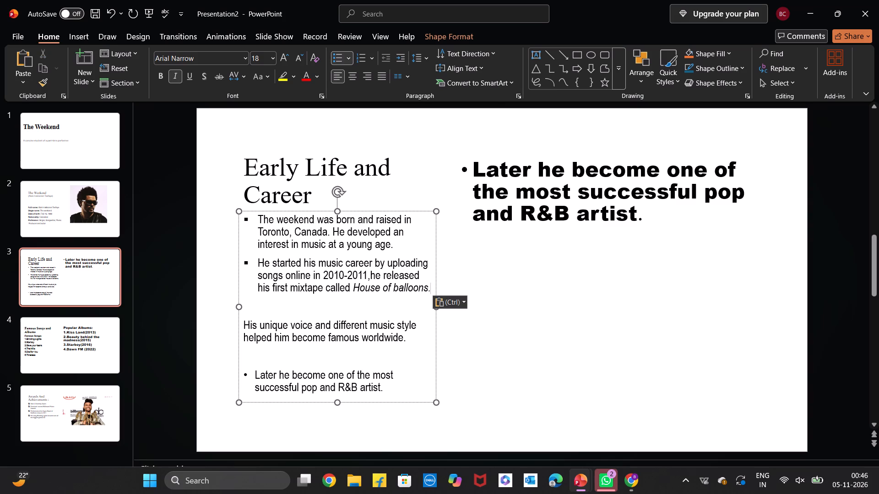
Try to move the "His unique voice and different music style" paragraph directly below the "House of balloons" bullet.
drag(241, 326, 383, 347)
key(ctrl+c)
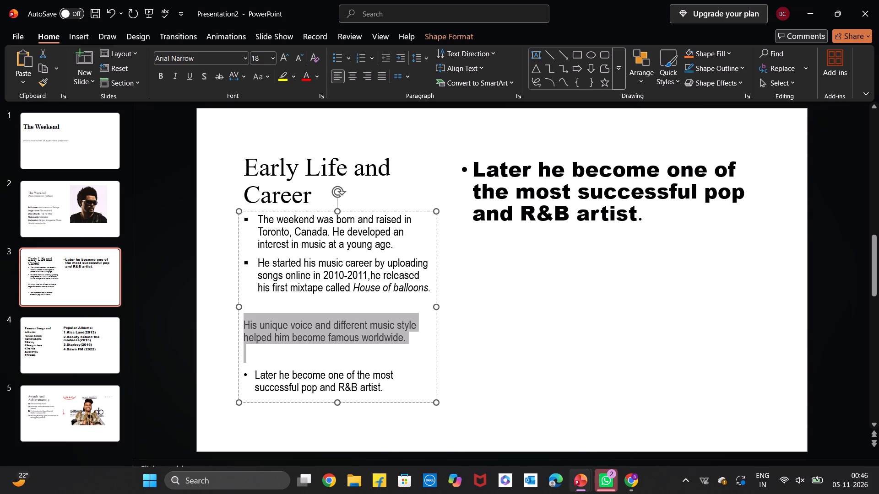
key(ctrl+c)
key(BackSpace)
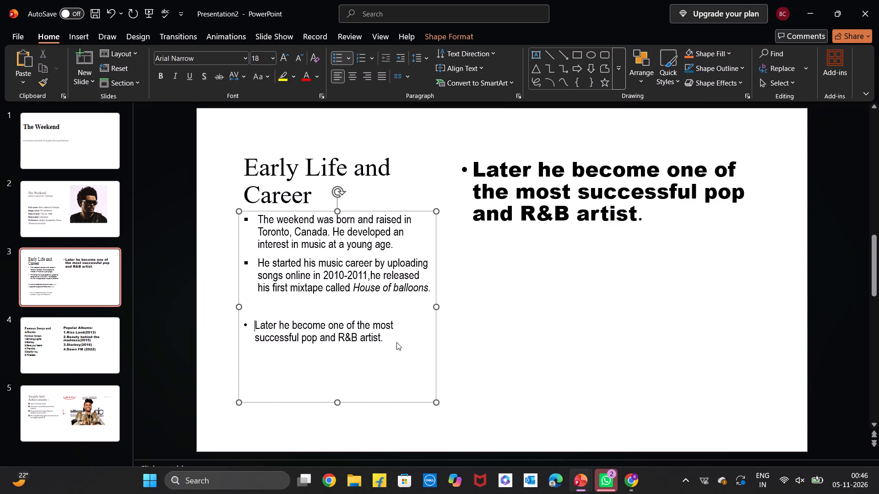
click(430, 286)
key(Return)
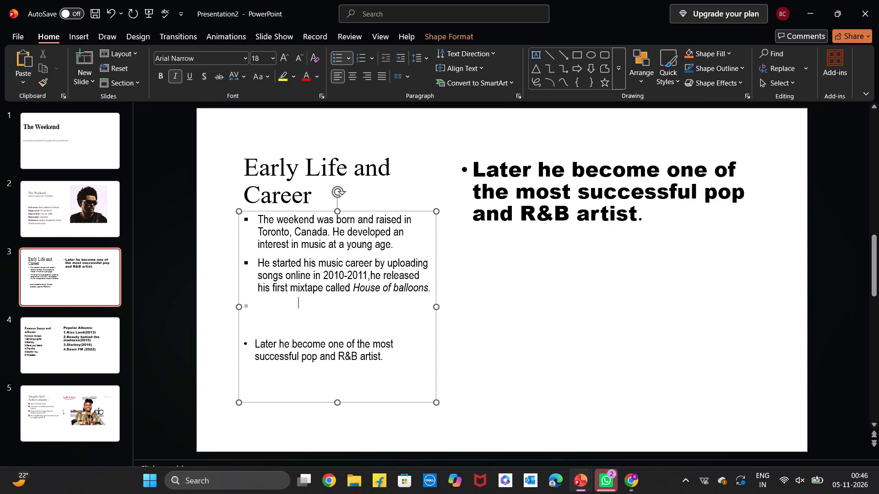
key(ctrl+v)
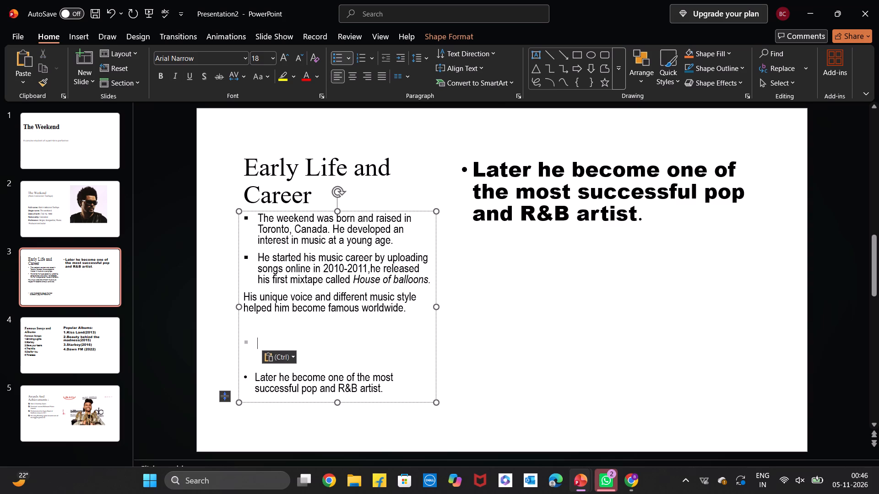
Remove the unbulleted "His unique voice" paragraph and paste it as the third square bullet, after the "House of balloons" bullet.
click(243, 293)
drag(243, 293, 425, 319)
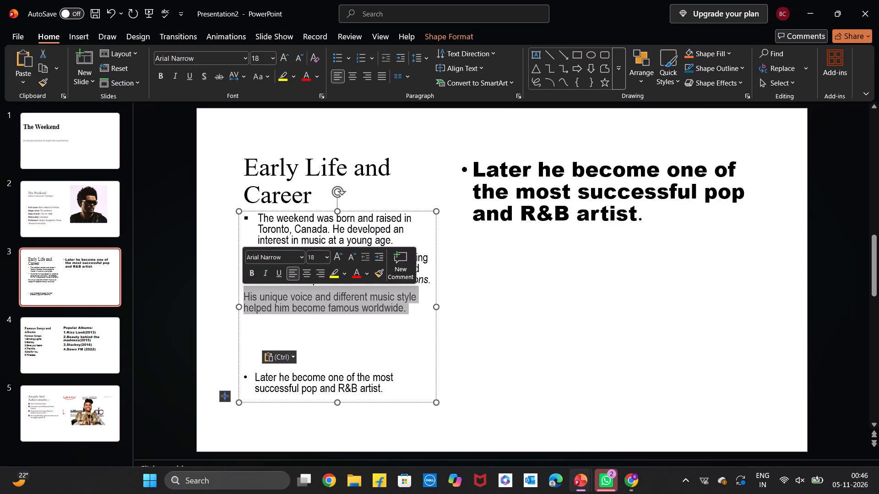
drag(425, 319, 428, 320)
key(ctrl+c)
key(ctrl+c)
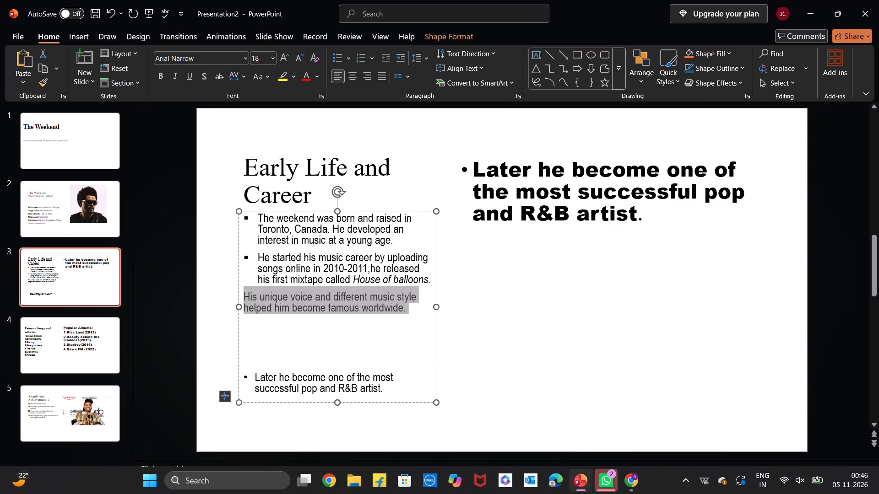
key(BackSpace)
click(429, 295)
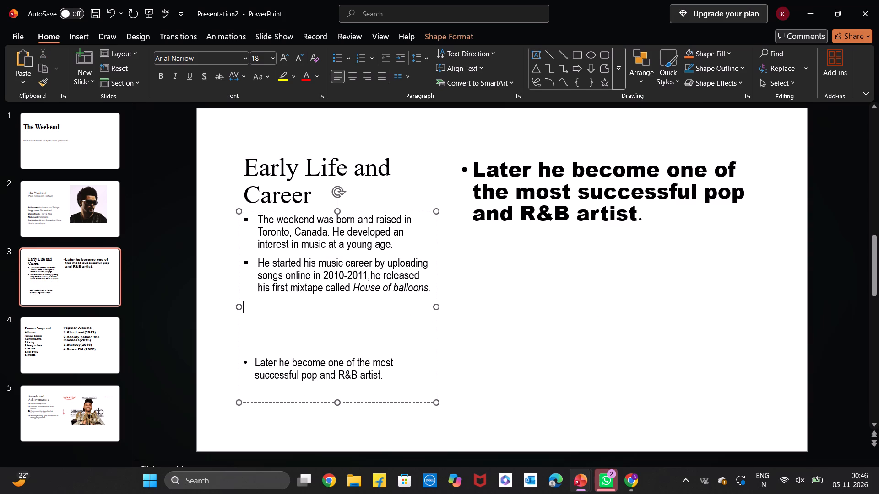
click(429, 288)
key(Return)
key(ctrl+v)
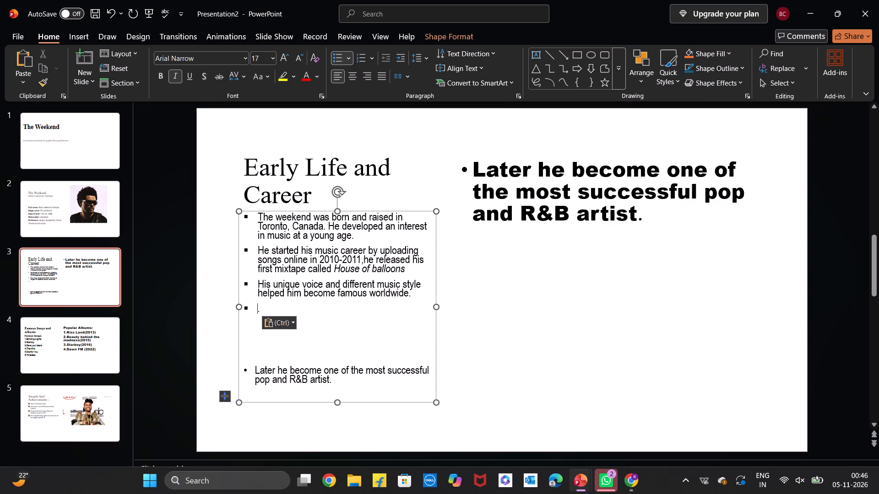
Move the "Later he become one of the most successful pop and R&B artist." sentence from the bottom into the fourth square bullet.
drag(250, 365, 336, 388)
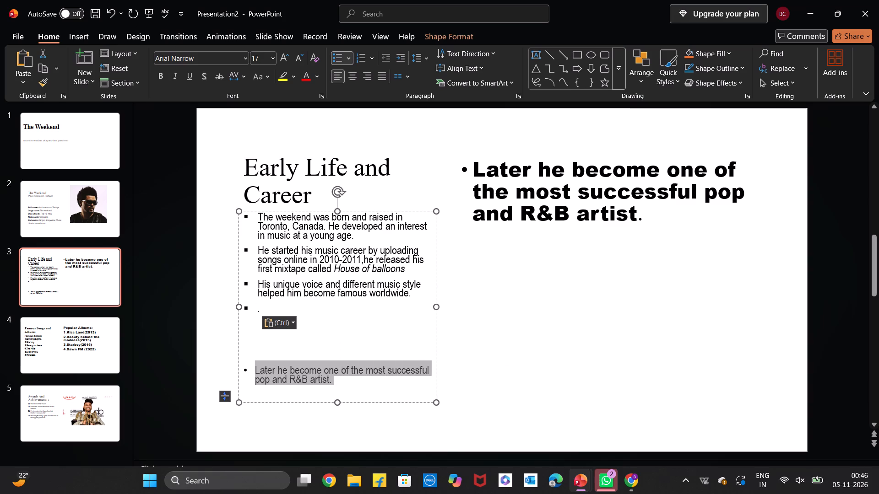
key(ctrl+c)
key(ctrl+c)
click(262, 302)
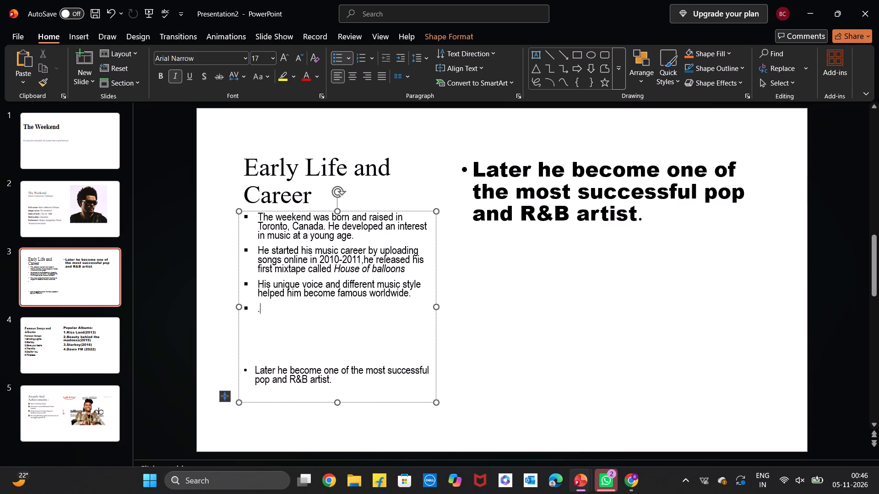
key(ctrl+v)
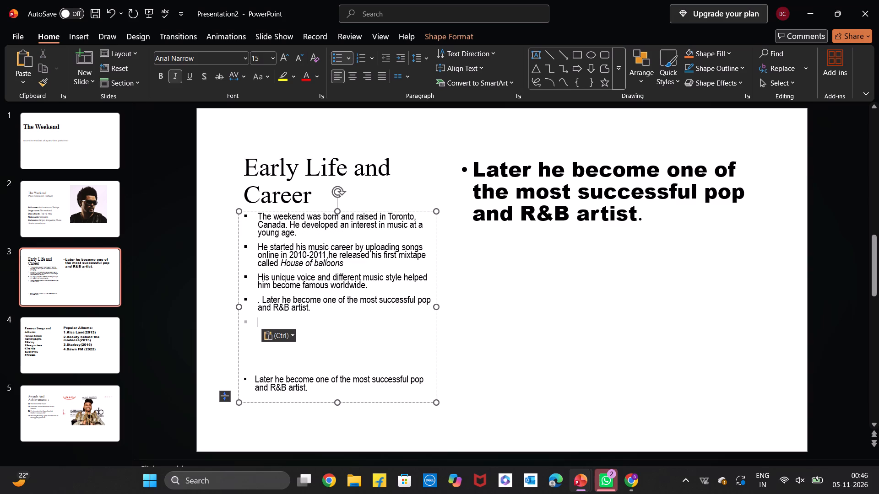
drag(252, 382, 326, 400)
key(BackSpace)
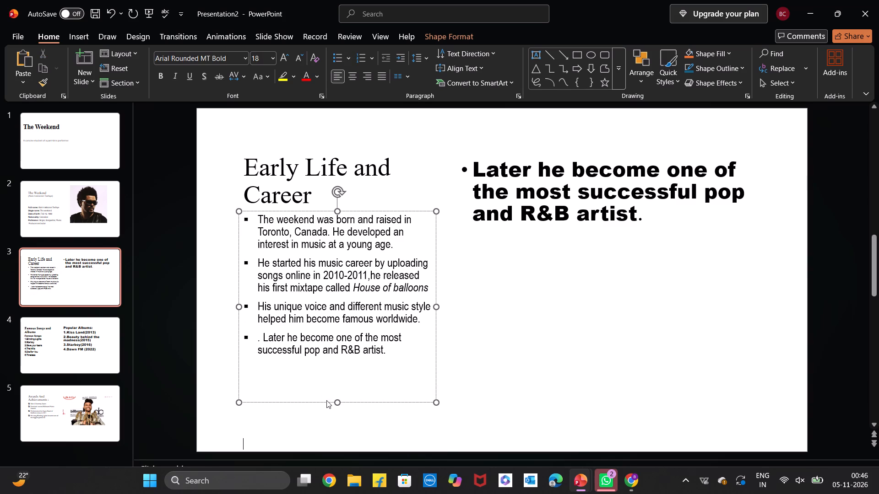
click(423, 379)
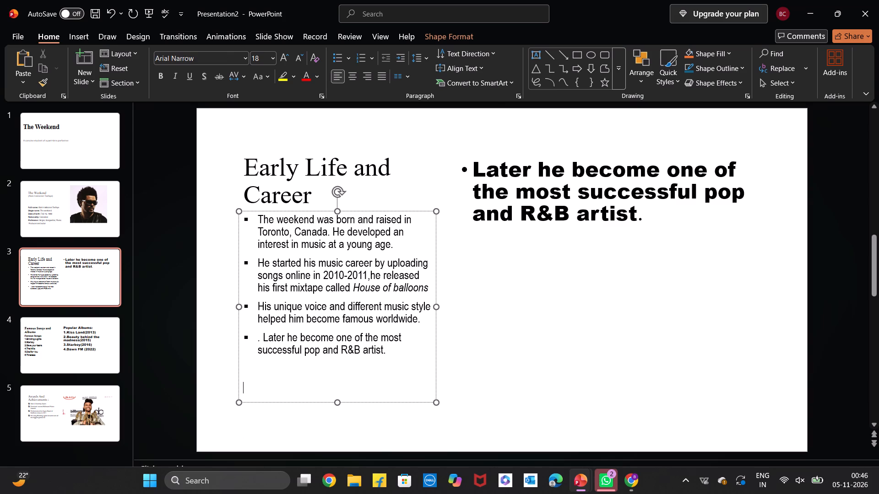
click(499, 354)
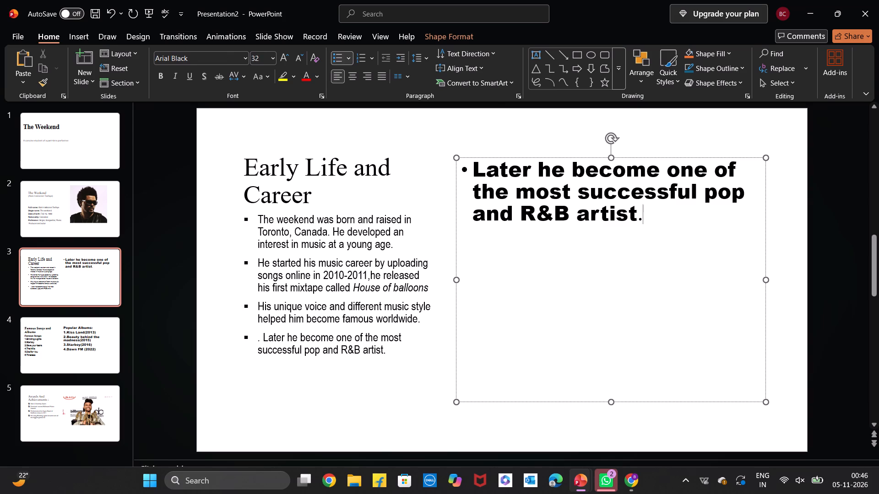
Remove the stray period and space before "Later he become" in the fourth bullet.
click(262, 338)
key(BackSpace)
key(BackSpace)
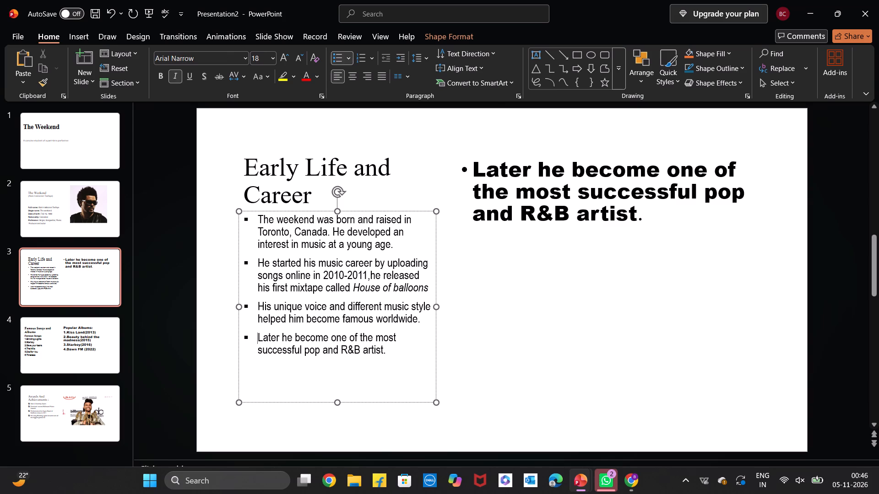
Delete the large bold "Later he become one of the most successful pop and R&B artist." text, leaving its content placeholder empty.
click(523, 338)
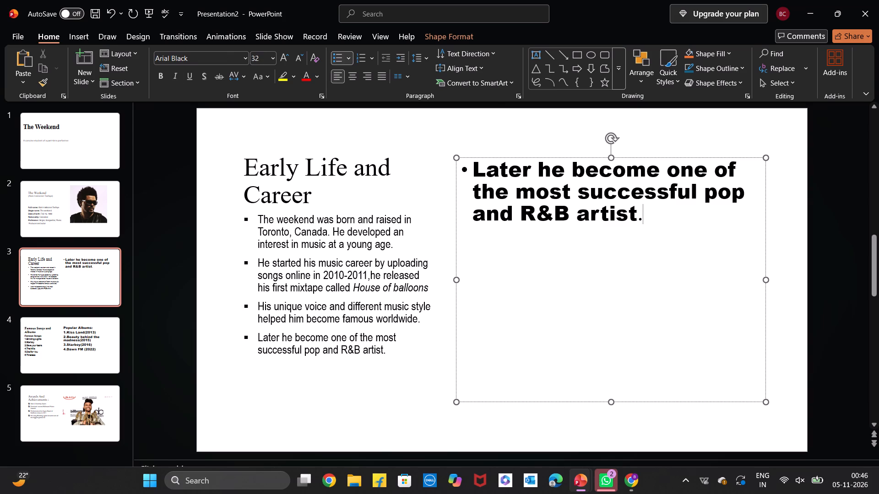
drag(465, 172, 469, 169)
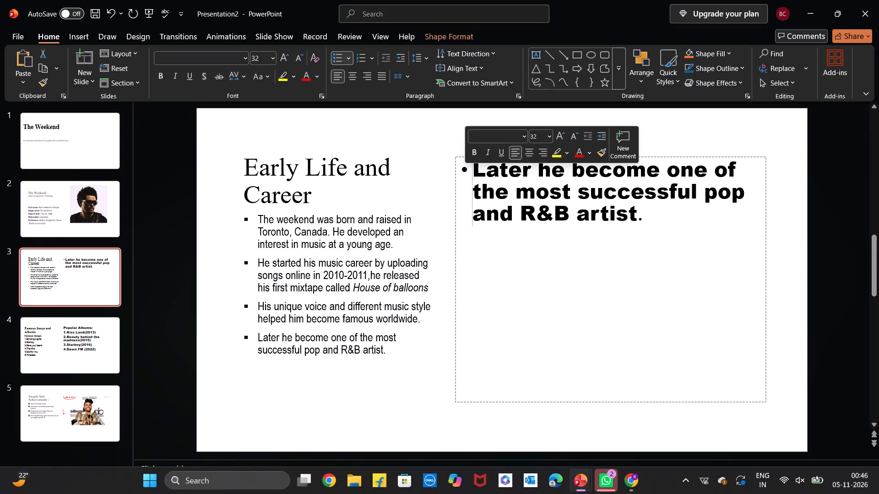
drag(469, 169, 464, 167)
click(464, 167)
drag(464, 167, 576, 235)
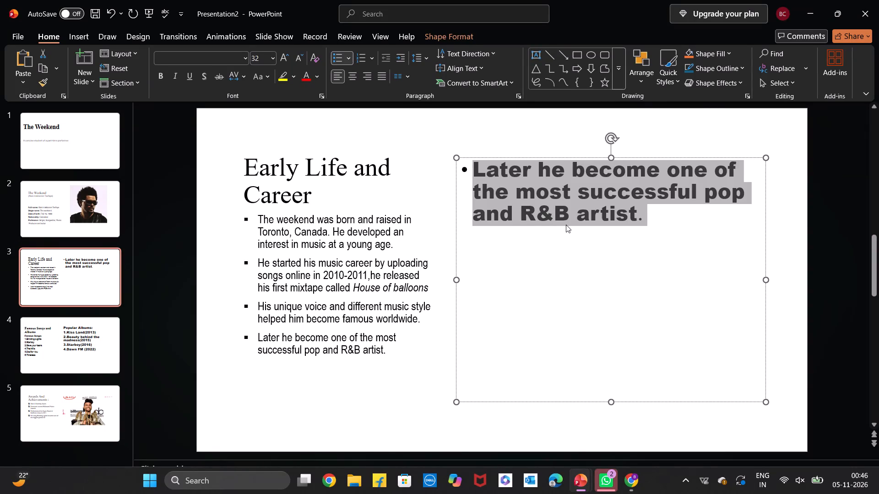
key(ctrl+x)
key(BackSpace)
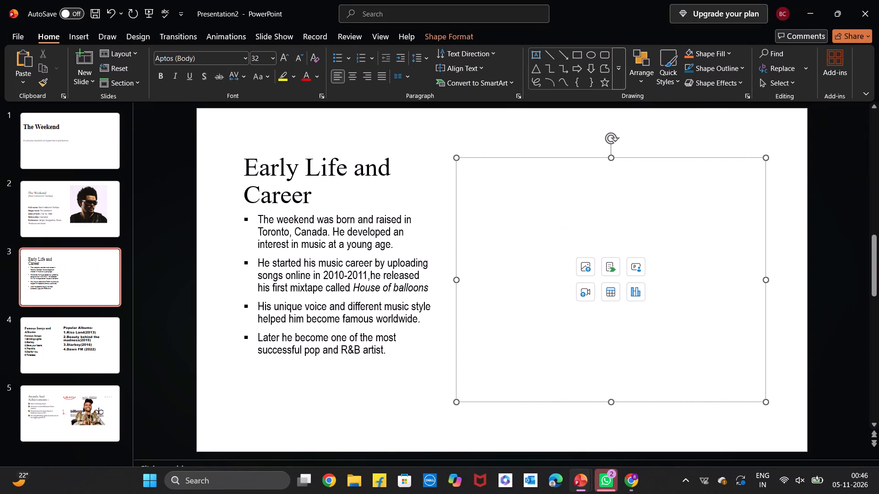
key(BackSpace)
click(392, 376)
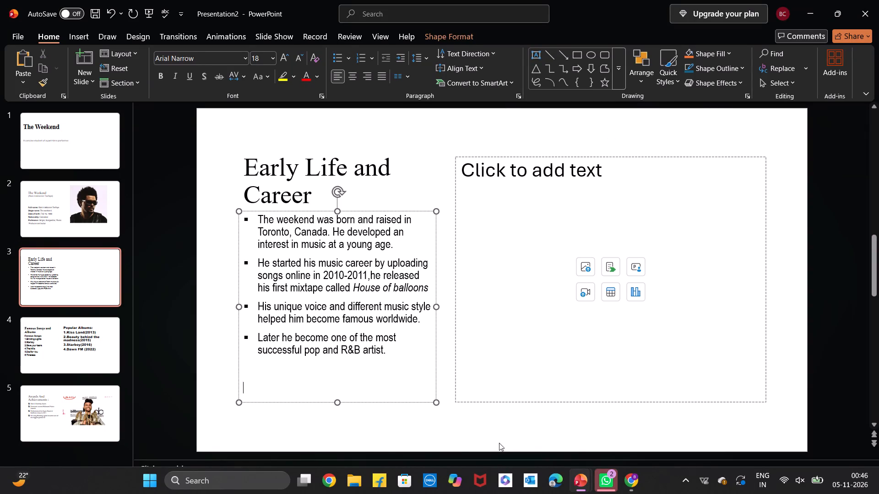
click(530, 438)
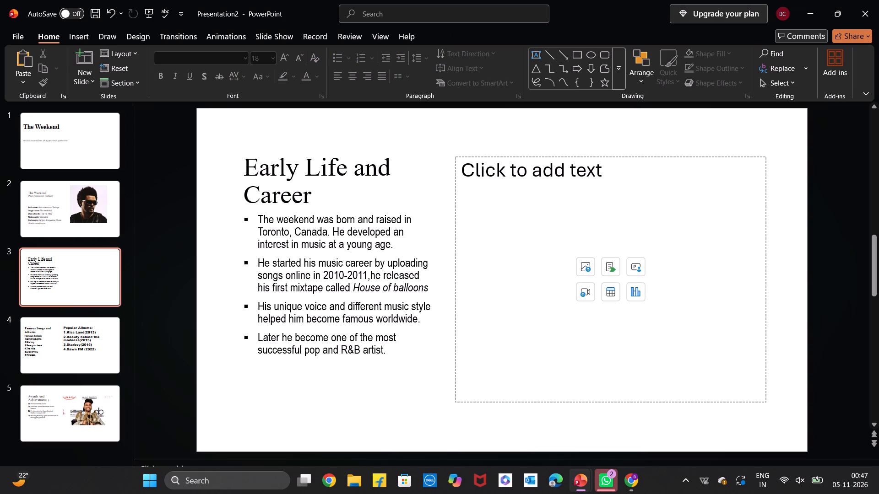
Switch to Chrome and change the image search to "music and band for the week end", then look over the results.
key(alt+Tab)
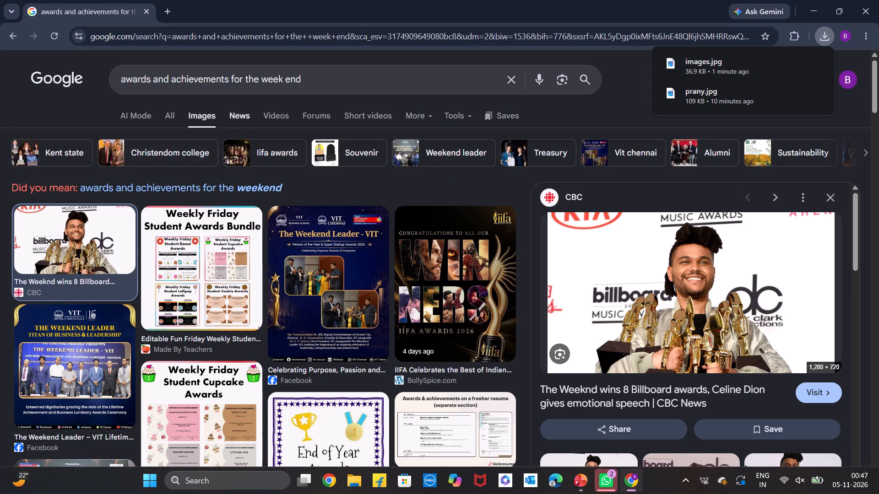
drag(237, 78, 225, 80)
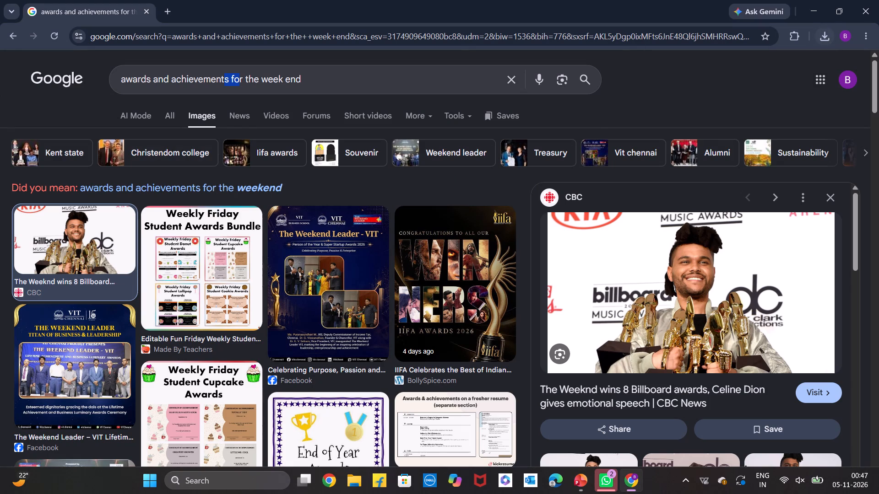
drag(225, 80, 224, 80)
click(231, 80)
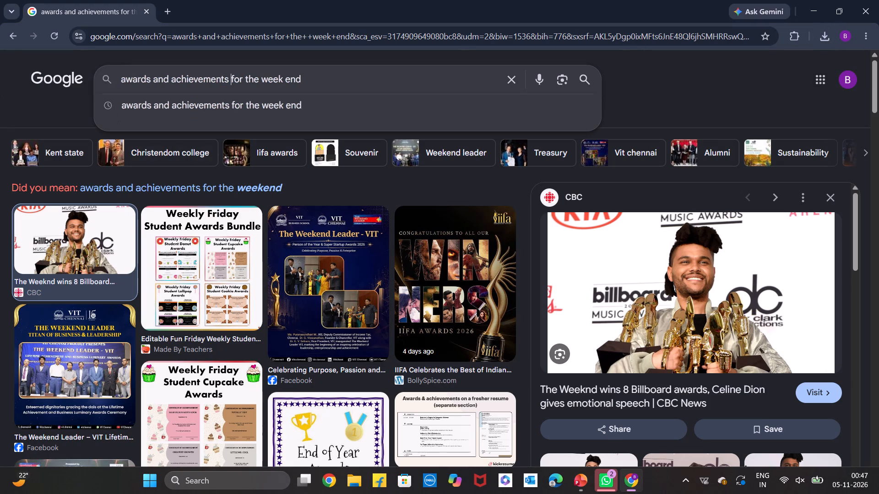
click(226, 79)
click(230, 80)
click(228, 76)
drag(228, 76, 125, 74)
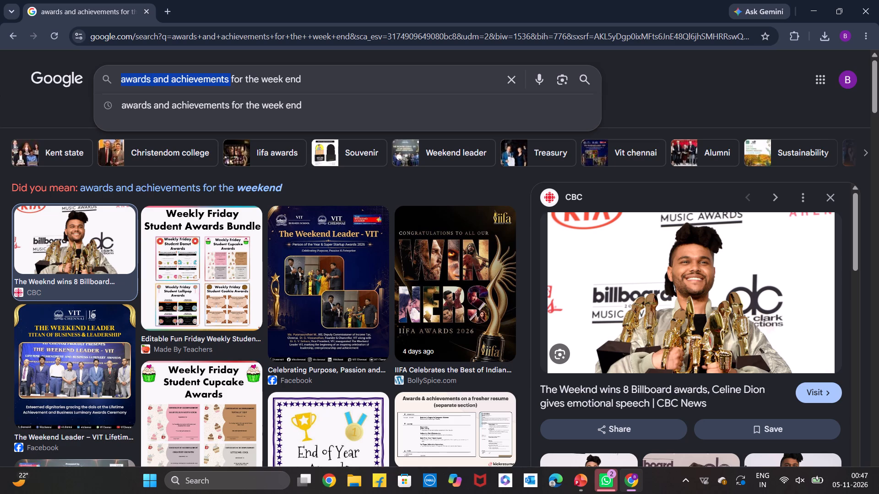
key(BackSpace)
text(music and ban)
text(d)
key(space)
key(Return)
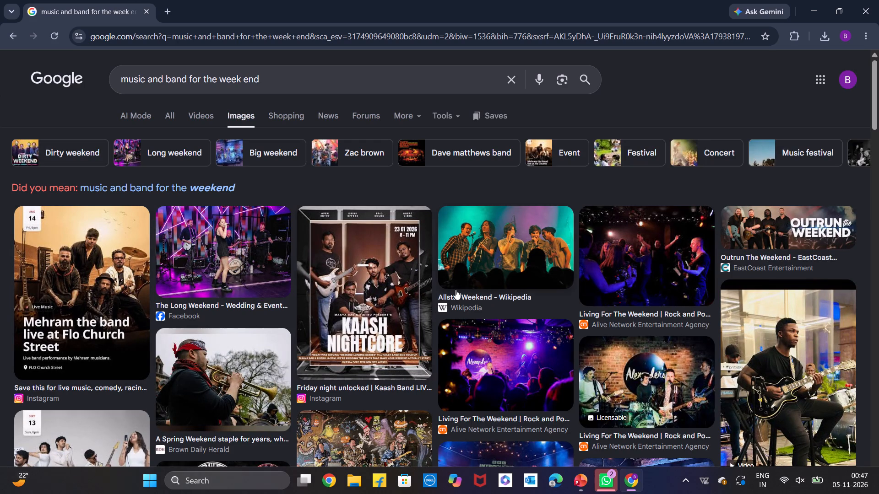
scroll(348, 314, down, 1)
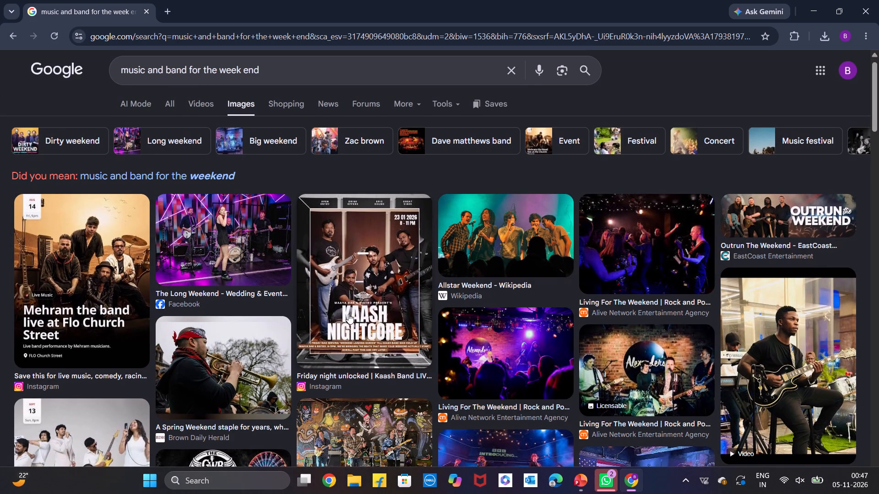
scroll(348, 314, down, 1)
Shorten the image search query to "music for the week end" and run it.
click(188, 69)
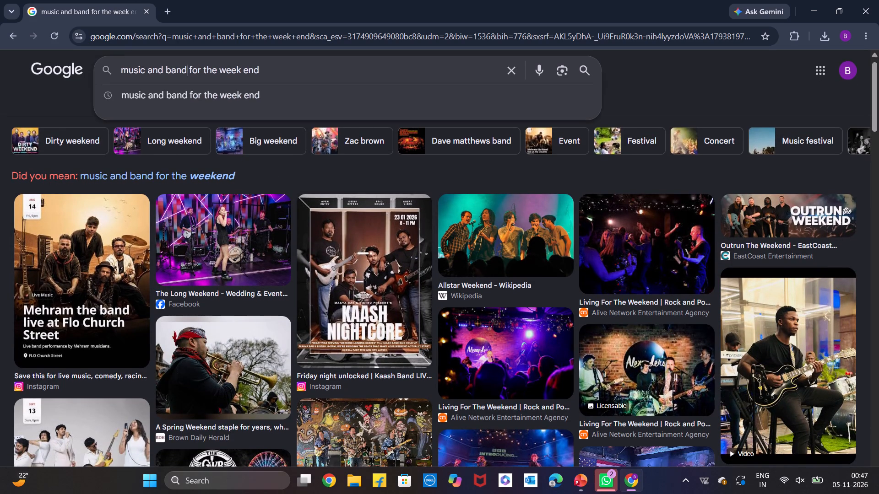
key(BackSpace)
key(BackSpace)
key(BackSpace)
key(BackSpace)
key(BackSpace)
key(BackSpace)
key(BackSpace)
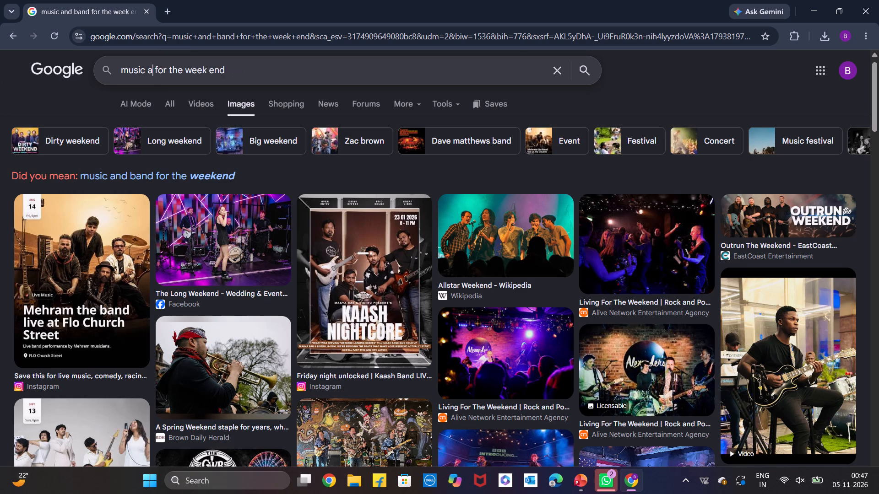
key(BackSpace)
key(Return)
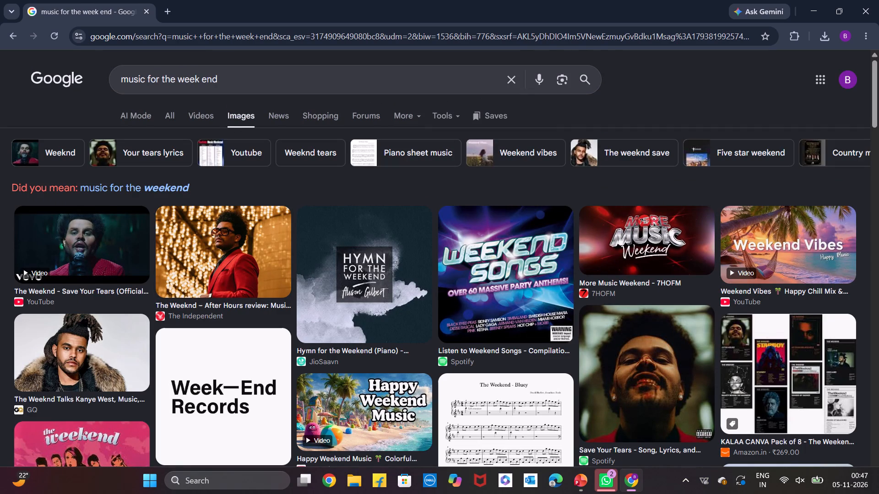
Change the image search to "music and band for the week end" and look through the results for a suitable picture.
click(144, 74)
key(space)
text(and)
key(space)
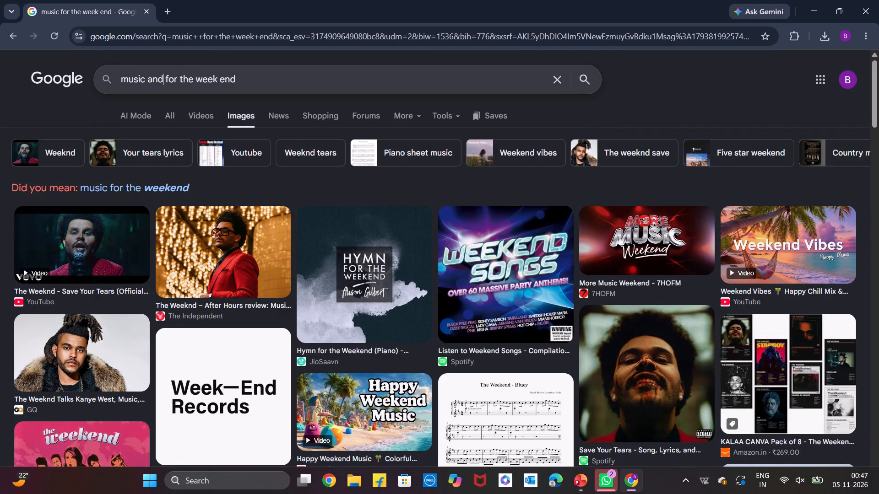
text(band)
key(Return)
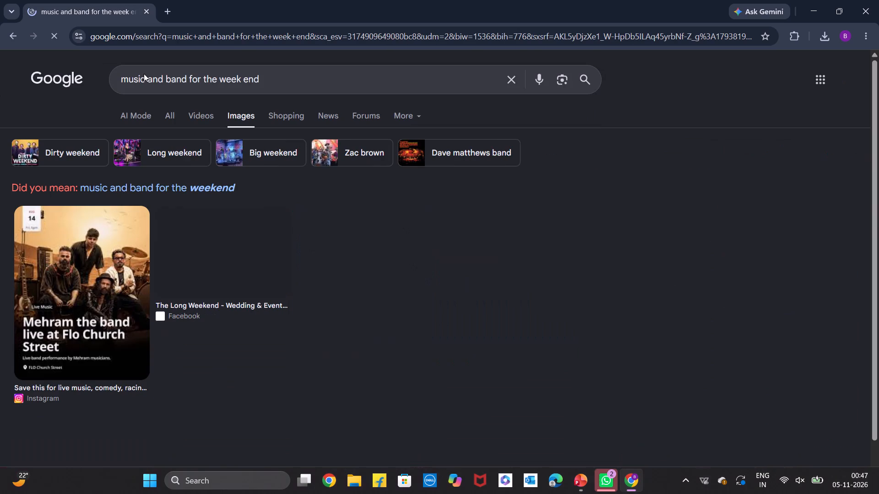
scroll(261, 237, down, 2)
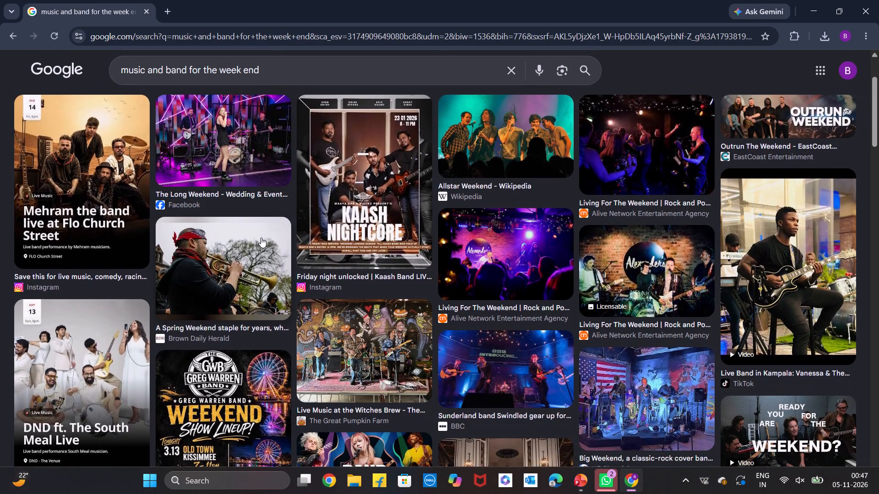
scroll(261, 237, down, 3)
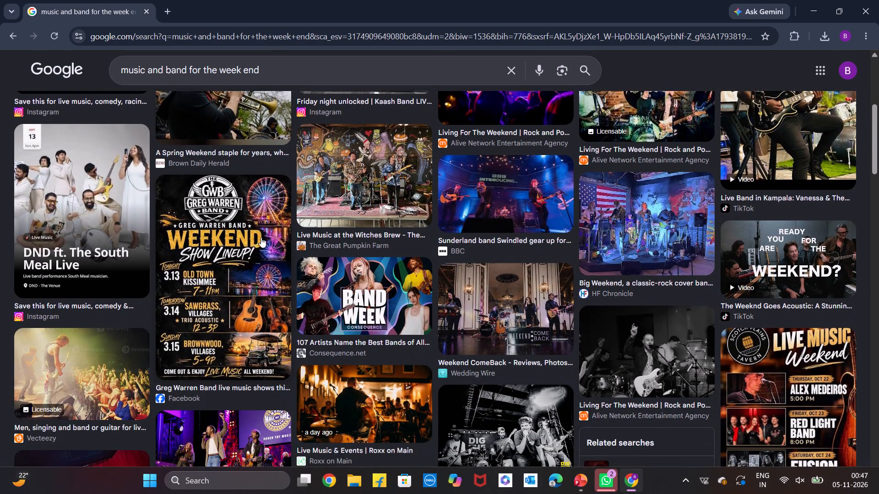
scroll(261, 237, down, 2)
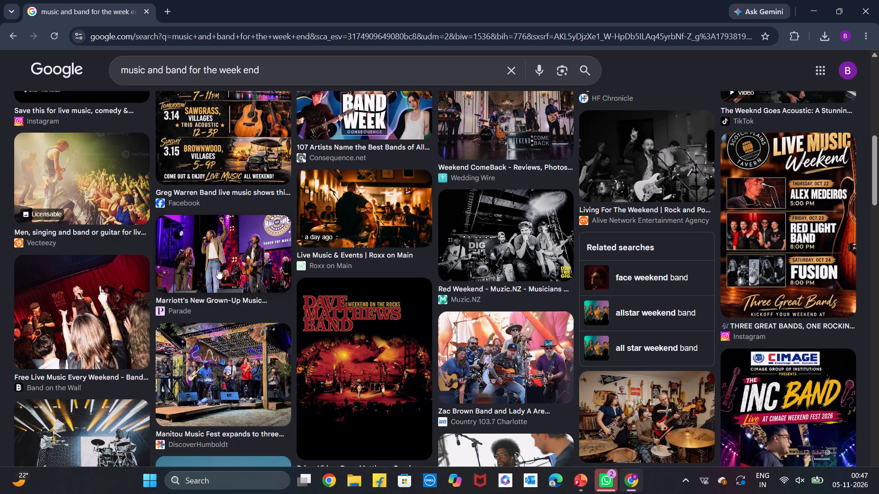
scroll(241, 259, down, 1)
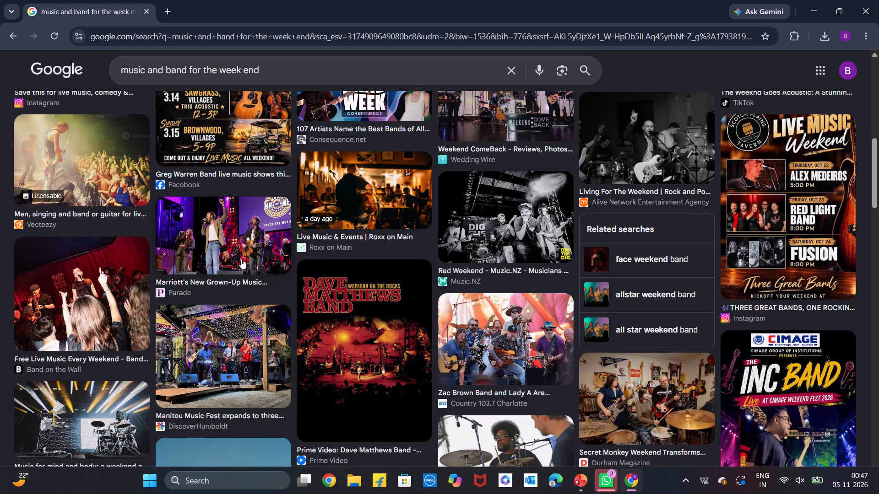
scroll(241, 259, down, 2)
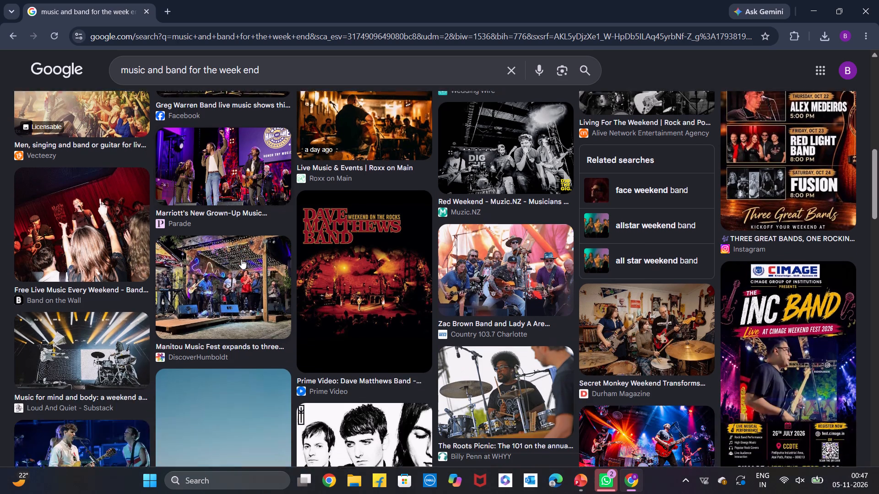
scroll(241, 259, down, 2)
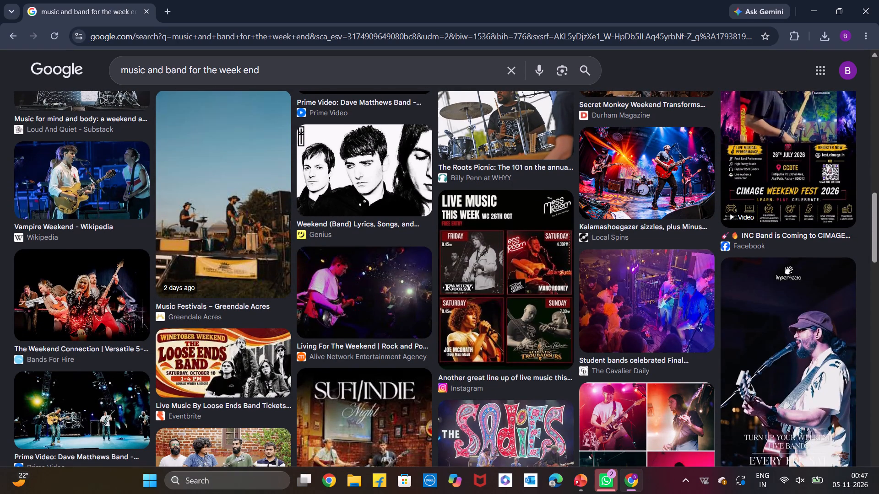
Change the image search to "songs for the week end" and look through the results for a suitable picture.
drag(190, 67, 108, 65)
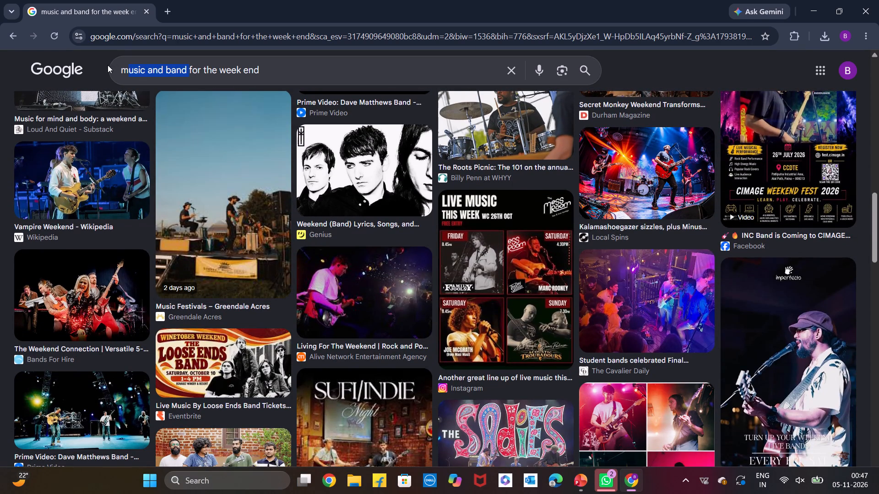
key(BackSpace)
text(songs)
key(space)
key(Return)
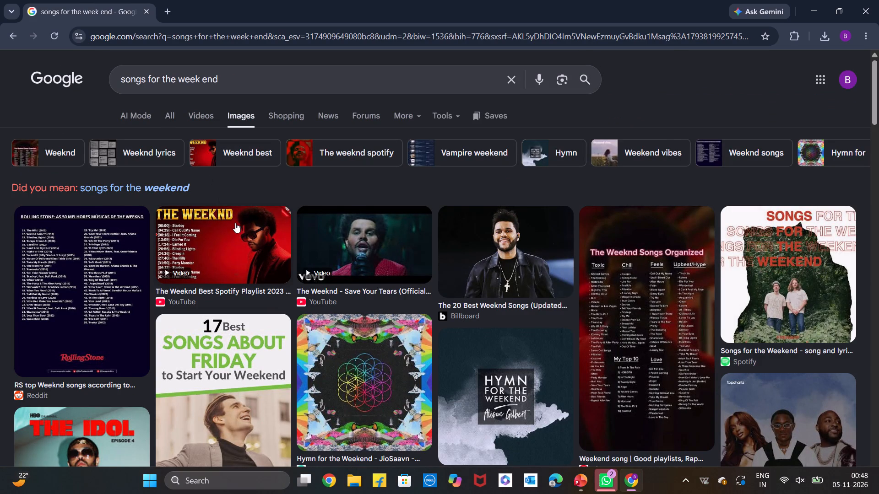
scroll(235, 223, down, 1)
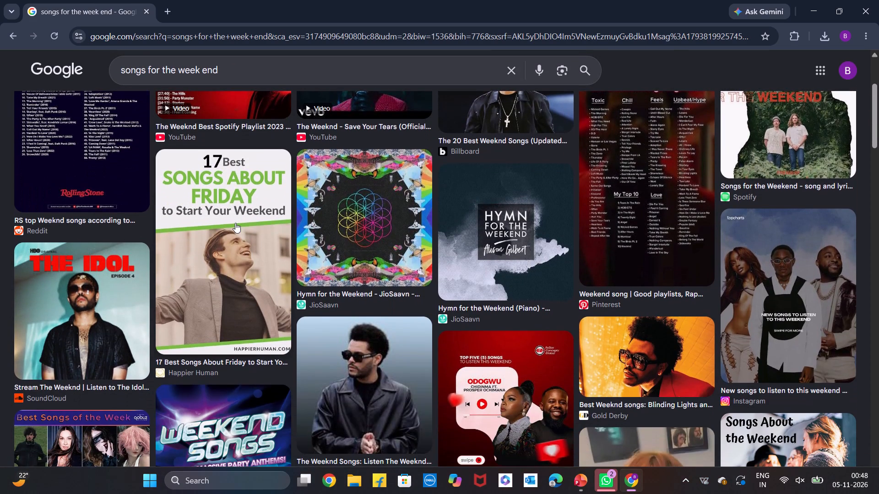
scroll(235, 223, down, 3)
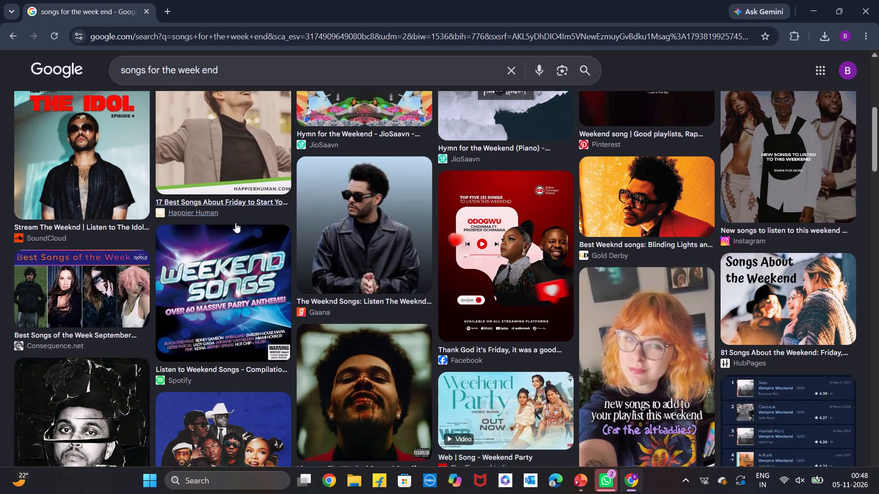
scroll(235, 223, down, 4)
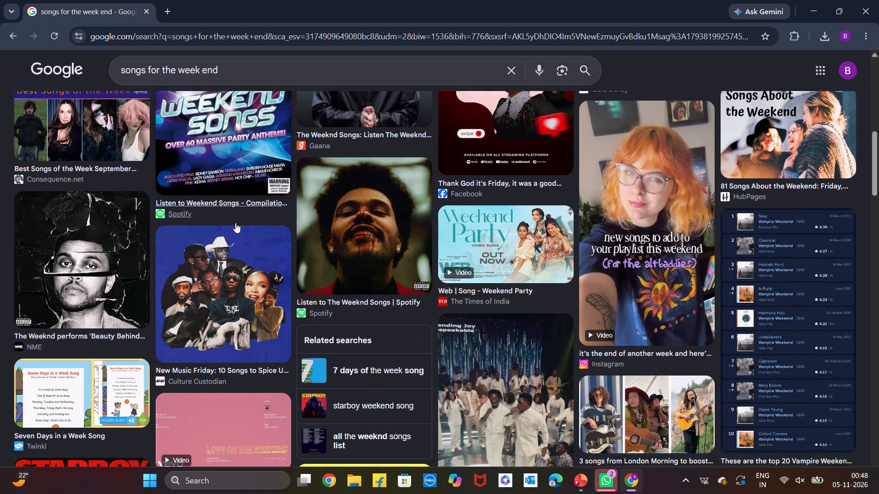
scroll(235, 223, down, 2)
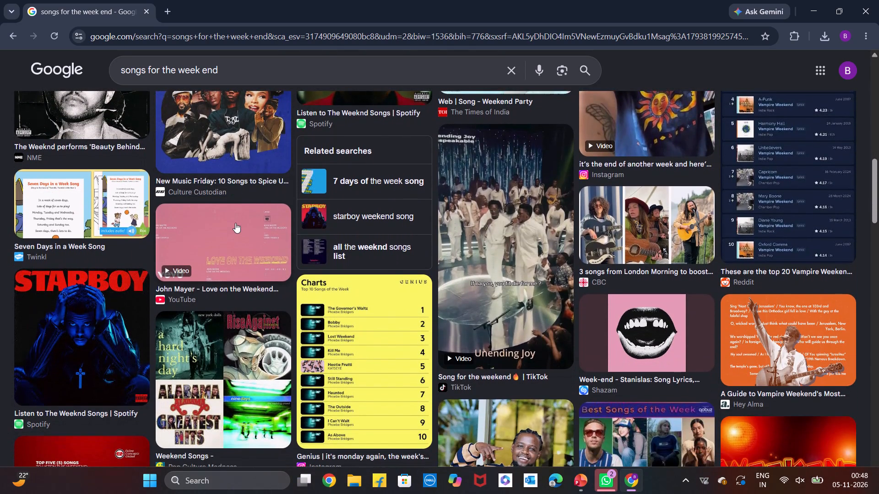
scroll(235, 223, down, 2)
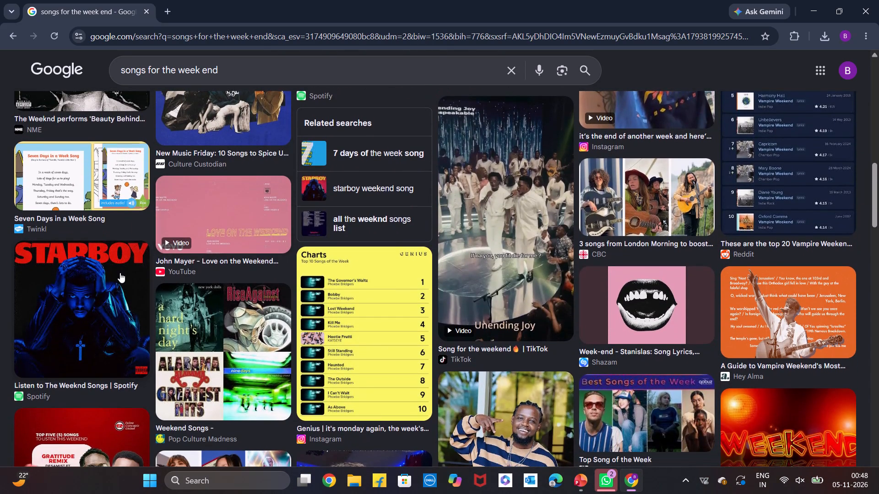
Copy the Starboy album cover image from the results, switch to PowerPoint and paste it twice onto the Early Life and Career slide.
click(114, 275)
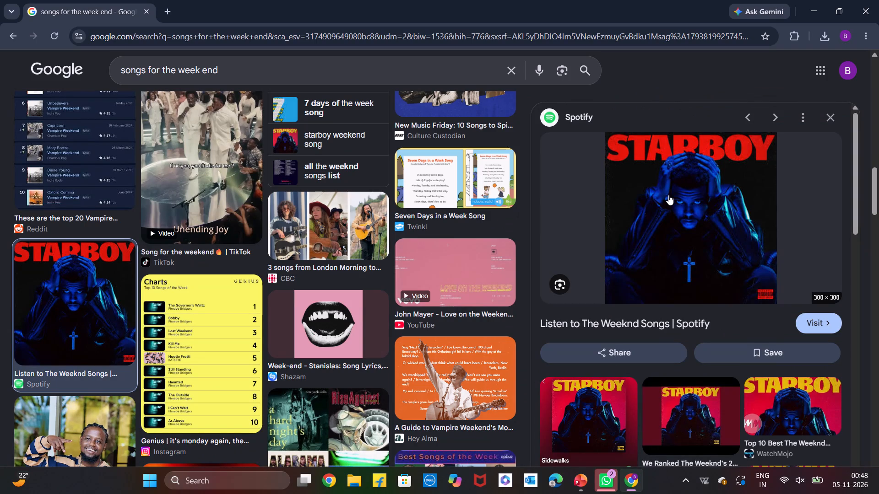
right_click(668, 195)
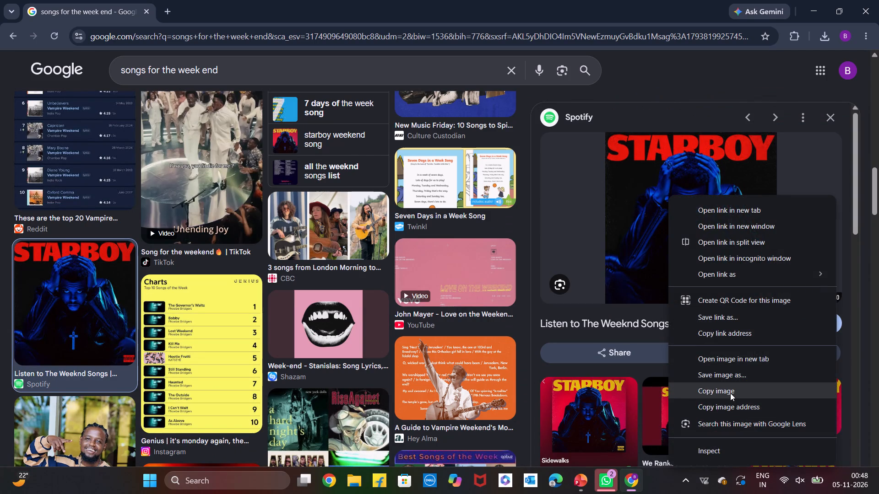
click(730, 393)
key(alt+Tab)
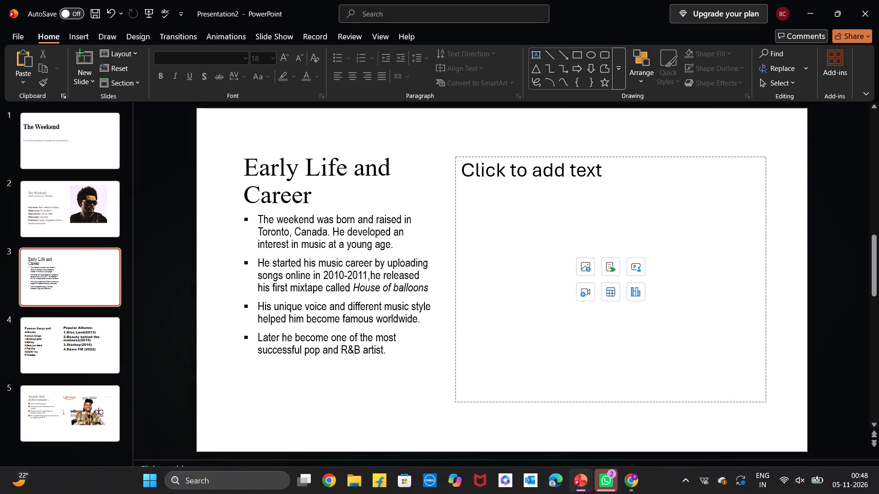
key(ctrl+v)
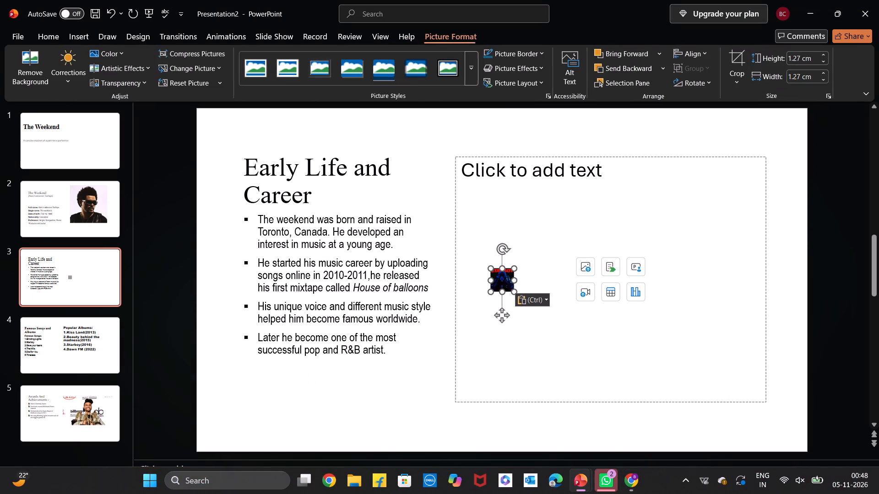
key(ctrl+v)
Enlarge one Starboy picture to about 13.7 cm high and 17 cm wide, covering the empty content placeholder beside the text.
drag(514, 289, 657, 337)
drag(550, 326, 585, 237)
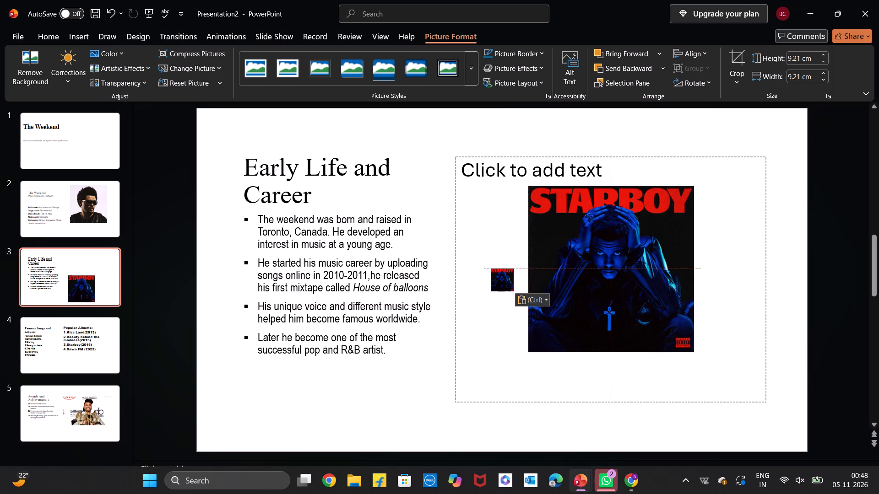
drag(585, 237, 578, 236)
drag(685, 343, 690, 348)
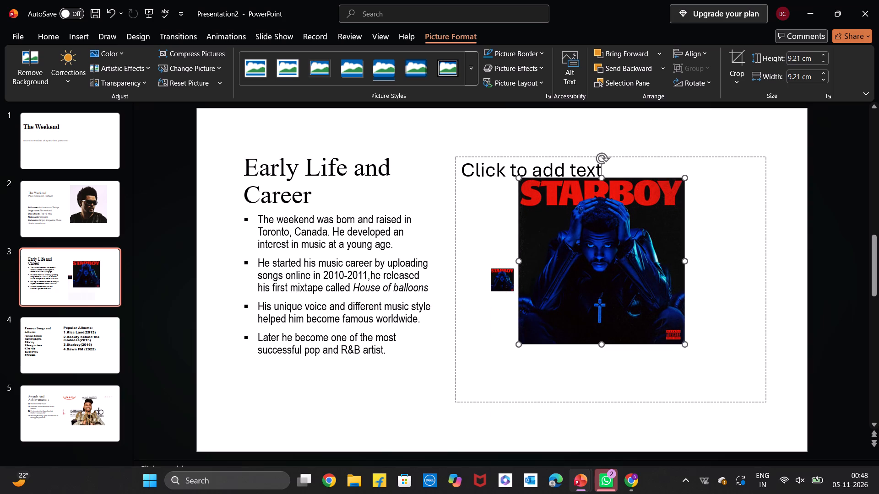
drag(690, 348, 764, 394)
drag(684, 305, 636, 270)
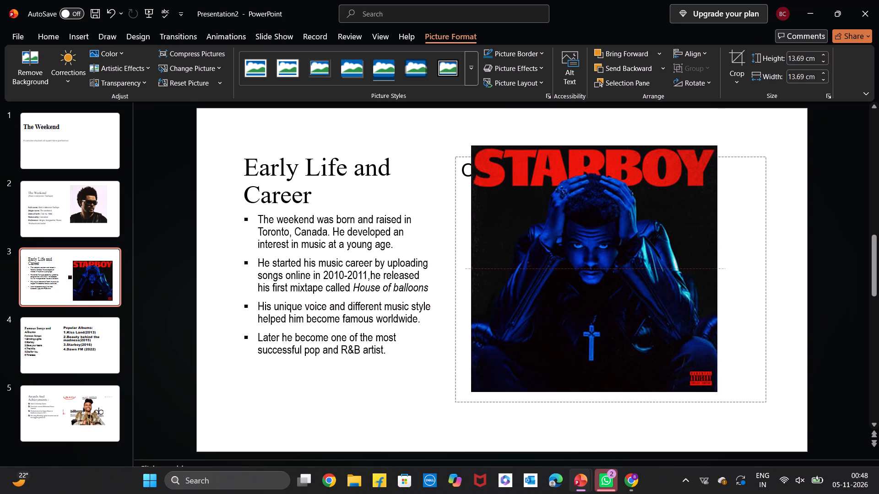
drag(636, 270, 647, 279)
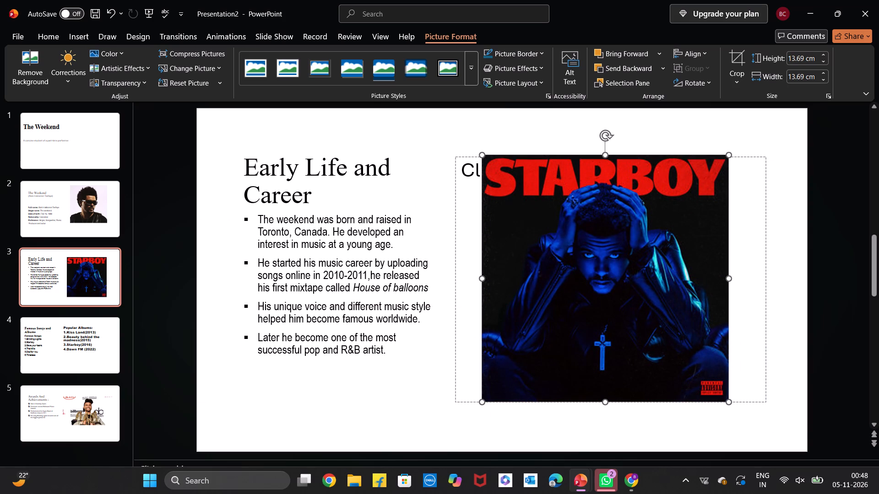
drag(483, 279, 456, 278)
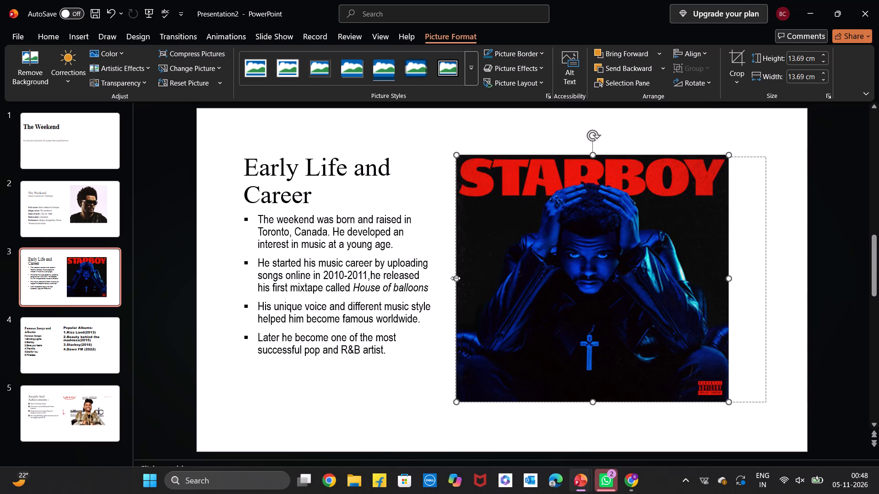
drag(729, 276, 762, 280)
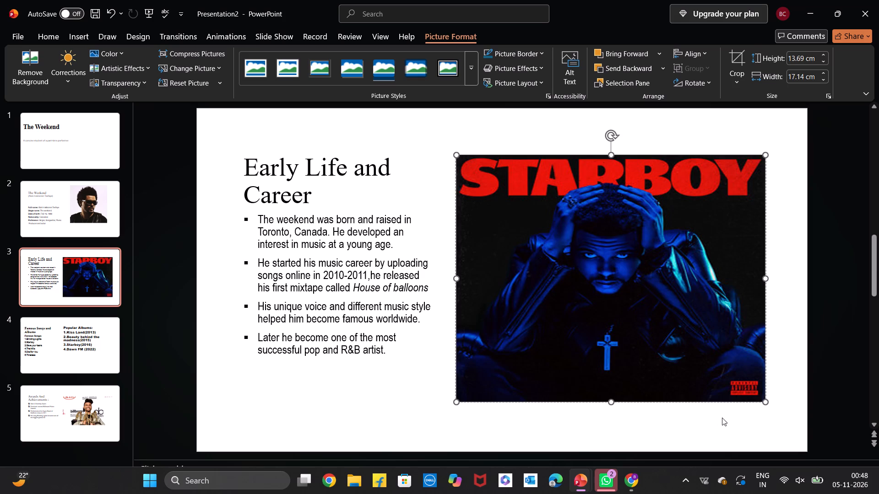
click(732, 430)
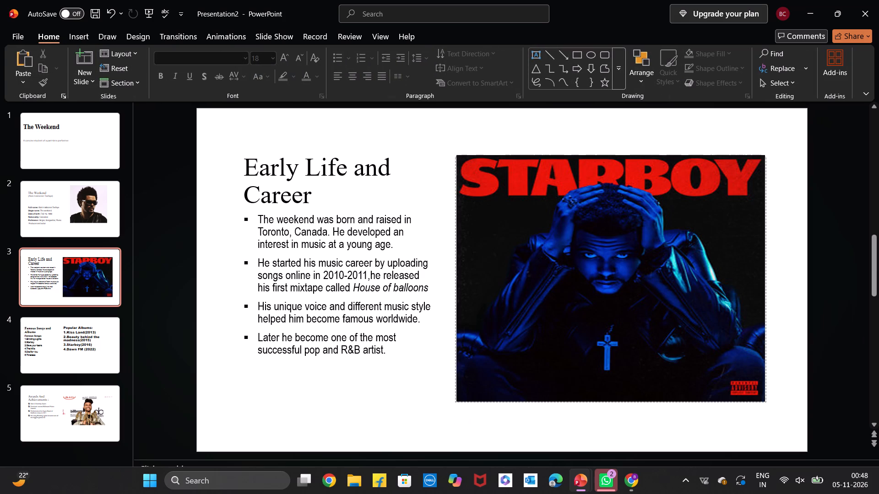
click(504, 281)
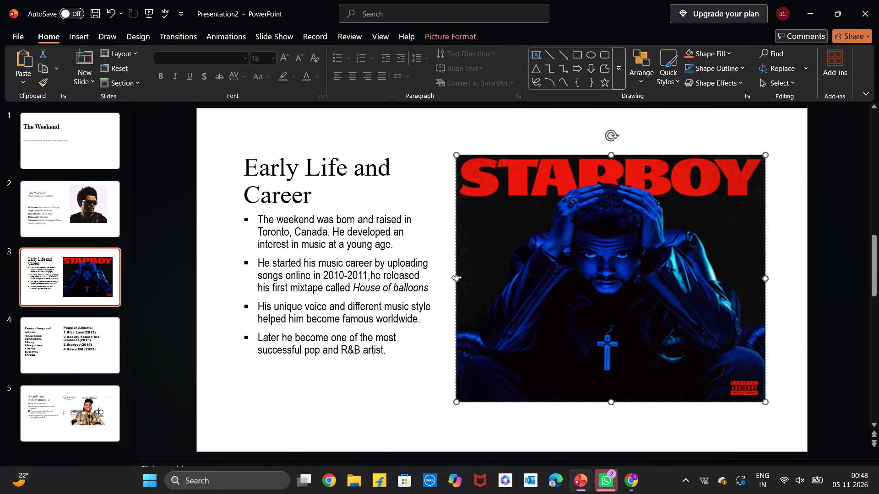
click(456, 277)
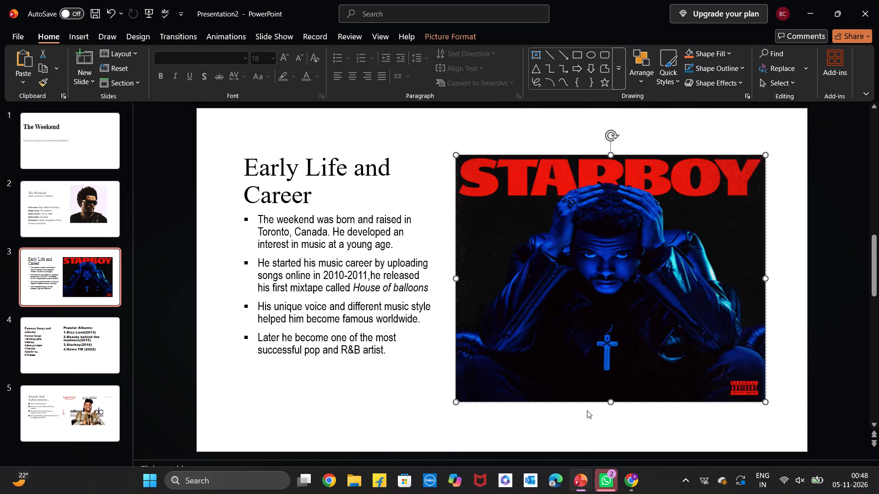
click(579, 430)
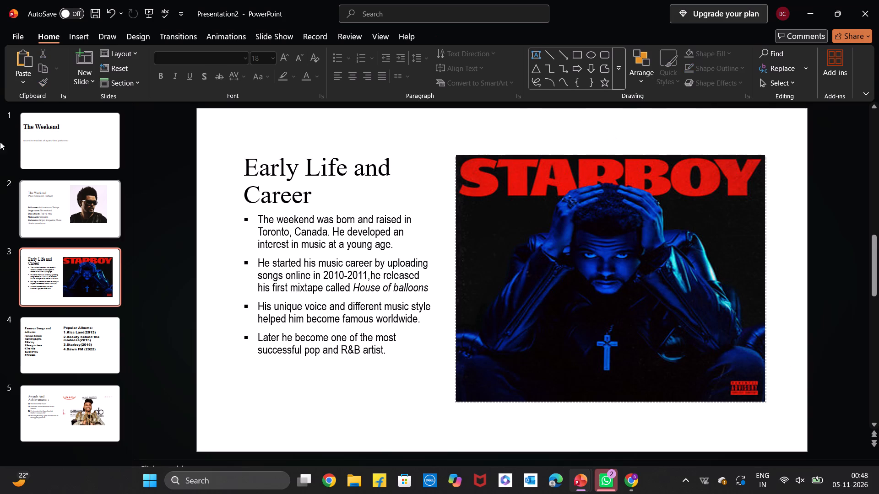
Look through the presentation's slides up to Awards And Achievements and return to the Early Life and Career slide.
click(54, 133)
key(Down)
key(Down)
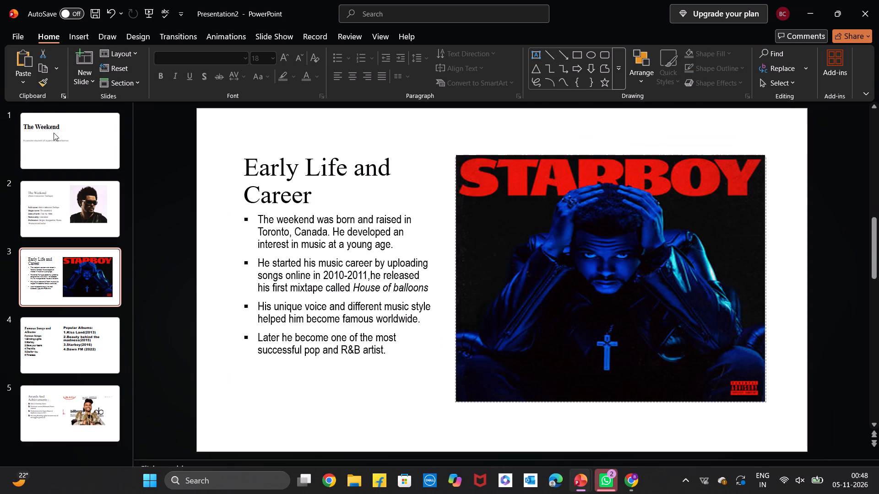
key(Down)
key(Down)
key(Down)
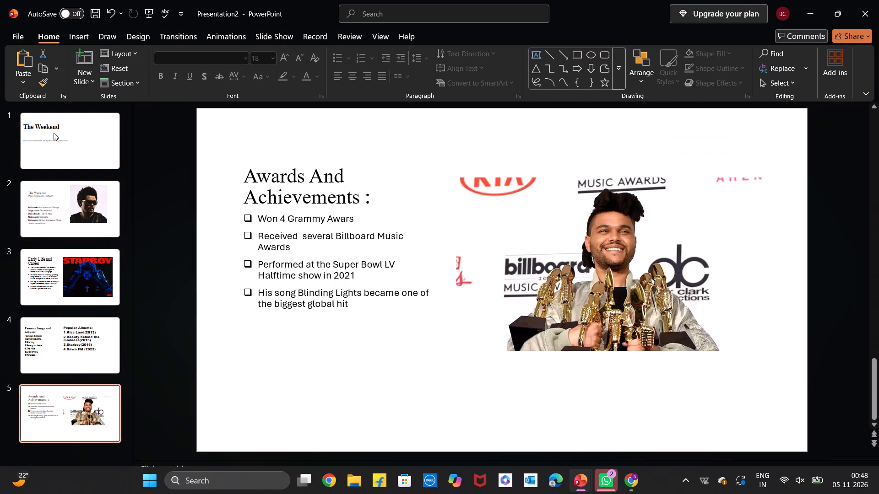
key(Up)
key(Up)
drag(182, 97, 261, 145)
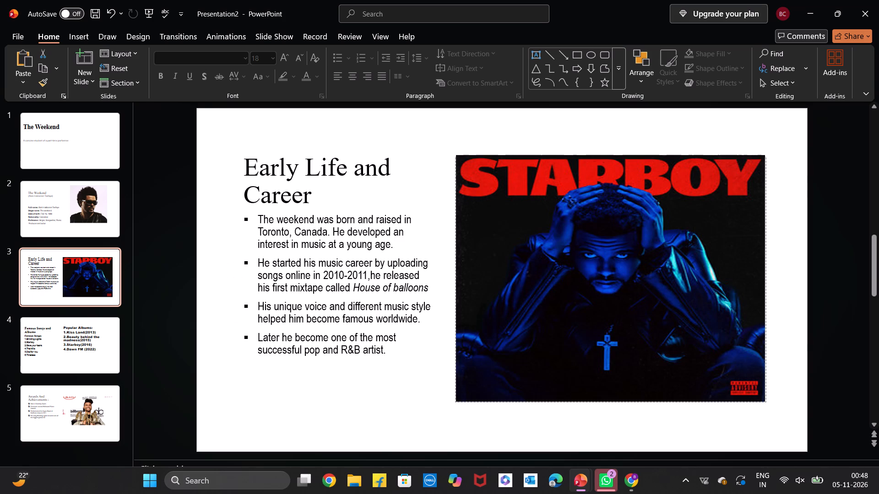
Cut the enlarged Starboy picture from the Early Life and Career slide.
click(537, 219)
key(ctrl+x)
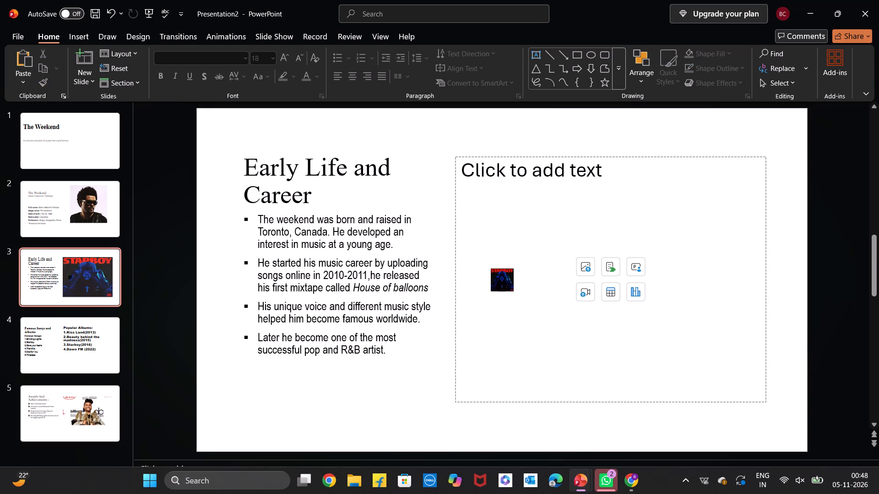
Cut the remaining small Starboy picture from the Early Life and Career slide.
click(496, 291)
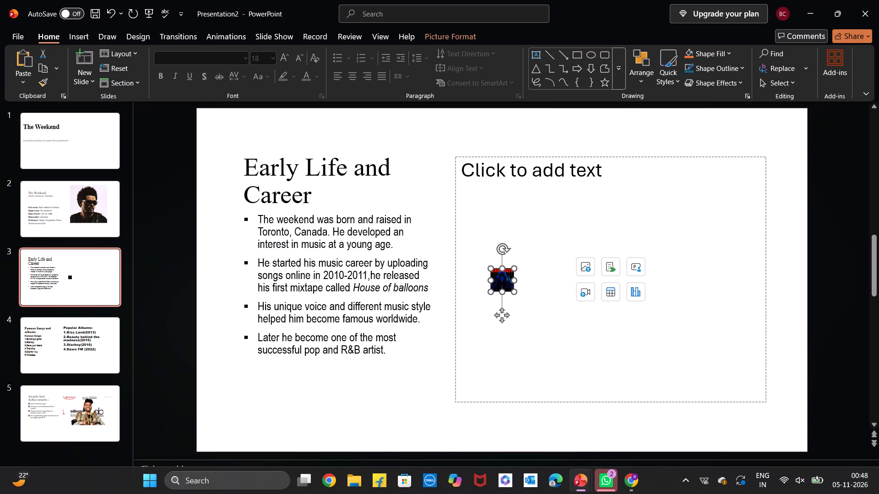
key(ctrl+x)
Switch to Chrome and save the previewed Starboy cover image to Downloads under the name prany1.
key(alt+Tab)
right_click(615, 219)
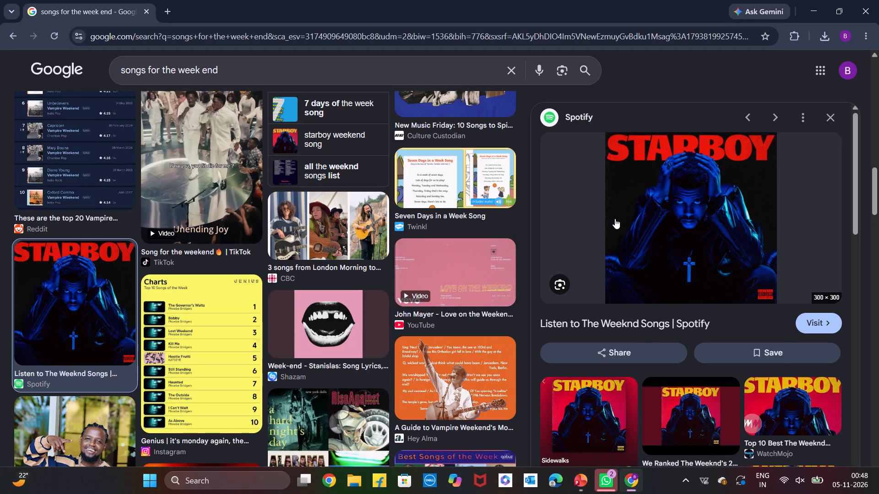
click(689, 404)
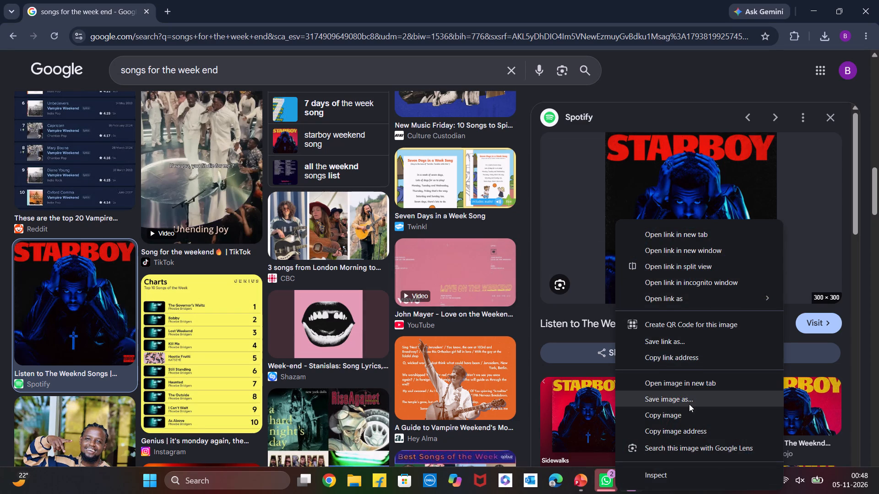
click(321, 184)
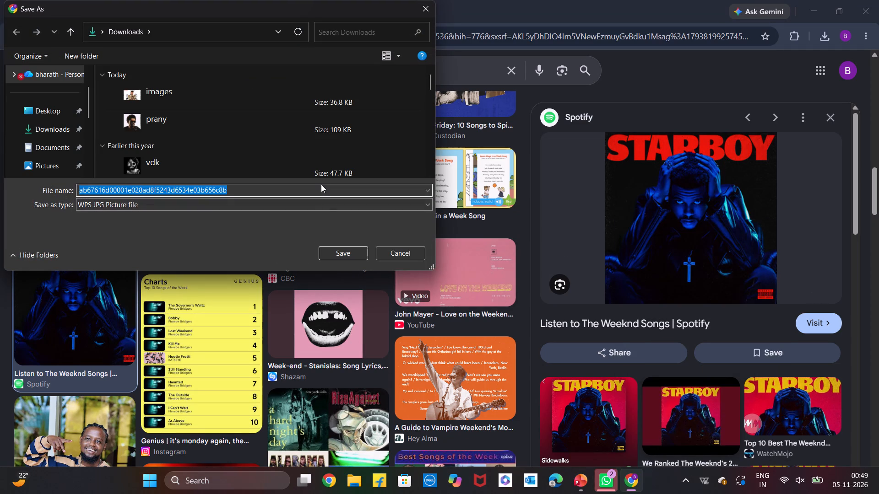
key(BackSpace)
text(prant)
key(BackSpace)
text(y1)
key(Return)
Switch to PowerPoint and insert the saved Starboy image file from this device into the Early Life and Career slide.
key(alt+Tab)
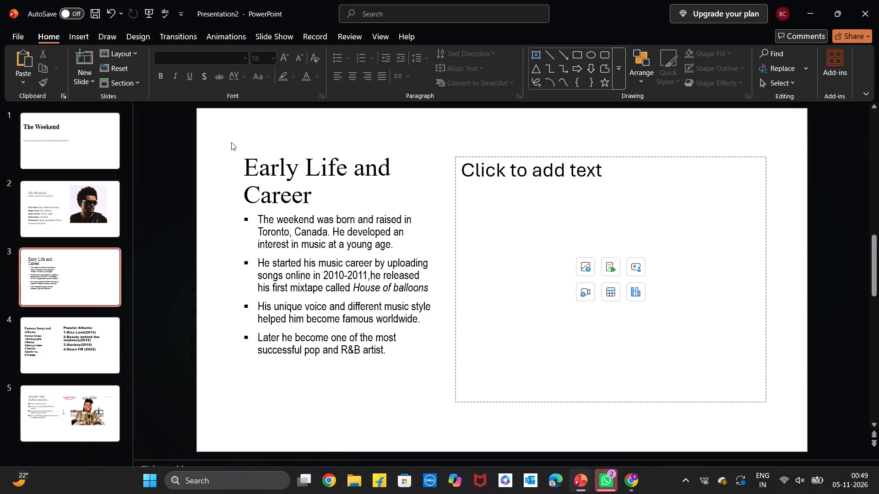
click(86, 31)
click(99, 68)
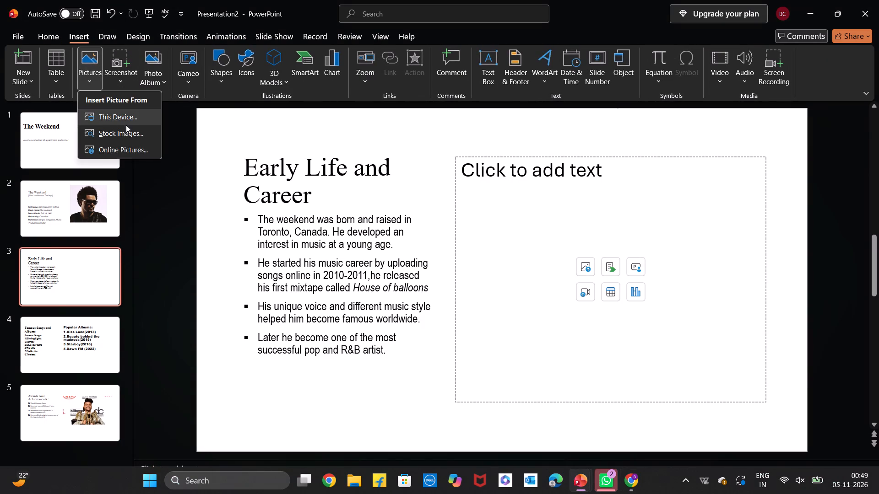
click(126, 125)
drag(166, 92, 346, 258)
click(346, 258)
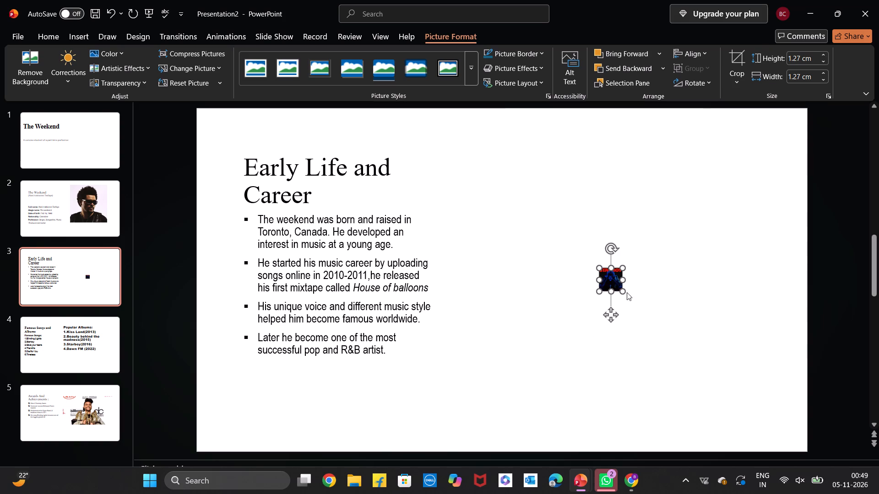
Enlarge the Starboy picture to about 12.4 cm square and position it beside the Early Life and Career text.
drag(624, 289, 732, 334)
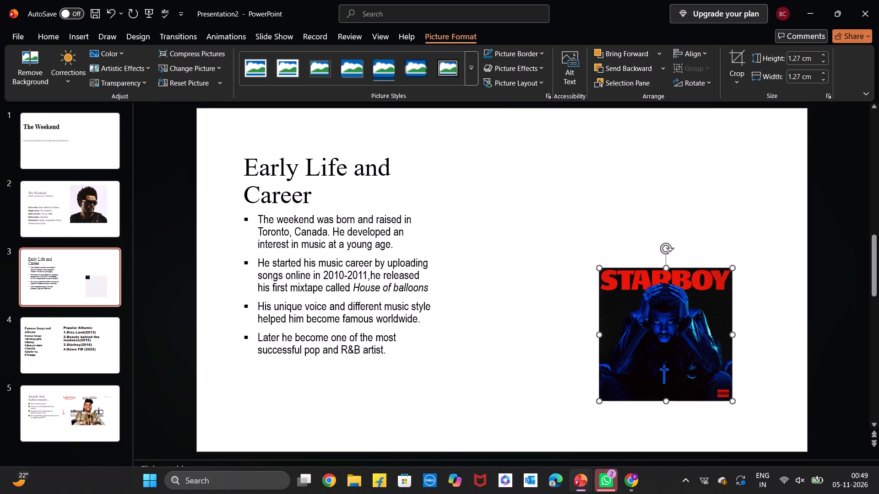
drag(649, 337, 598, 247)
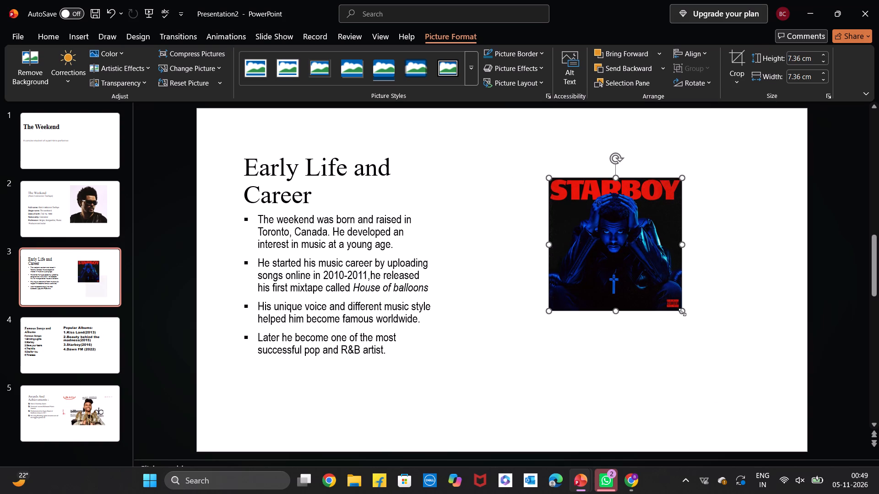
drag(681, 310, 756, 354)
drag(674, 318, 619, 284)
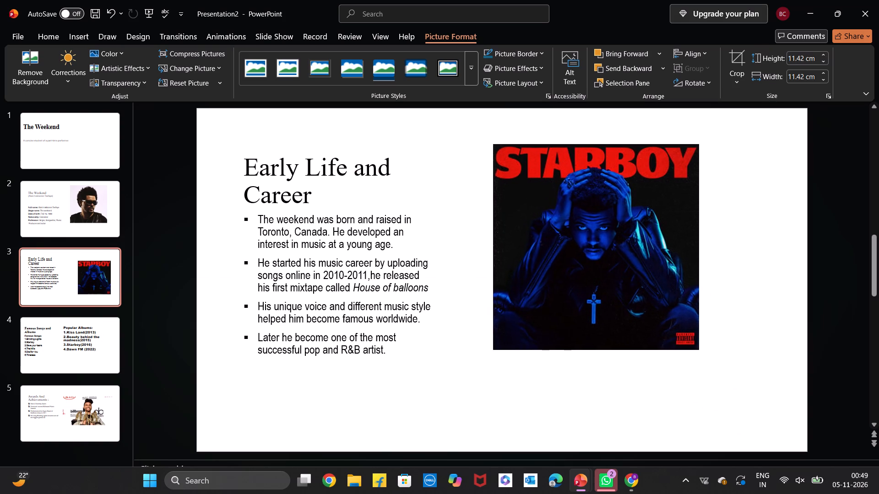
drag(619, 284, 643, 290)
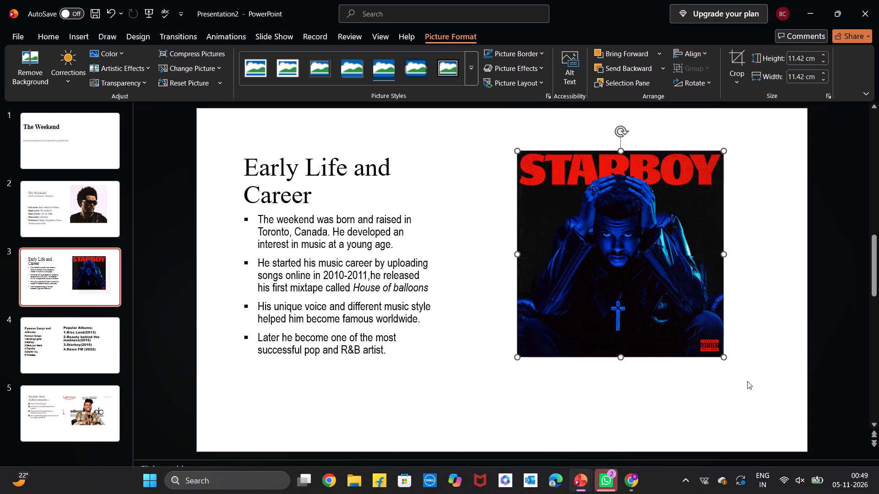
drag(722, 356, 741, 375)
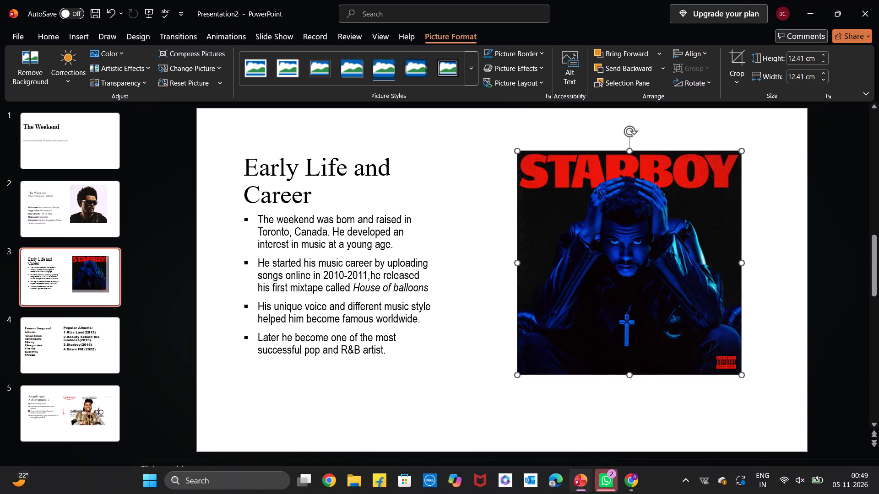
drag(649, 285, 655, 289)
click(597, 425)
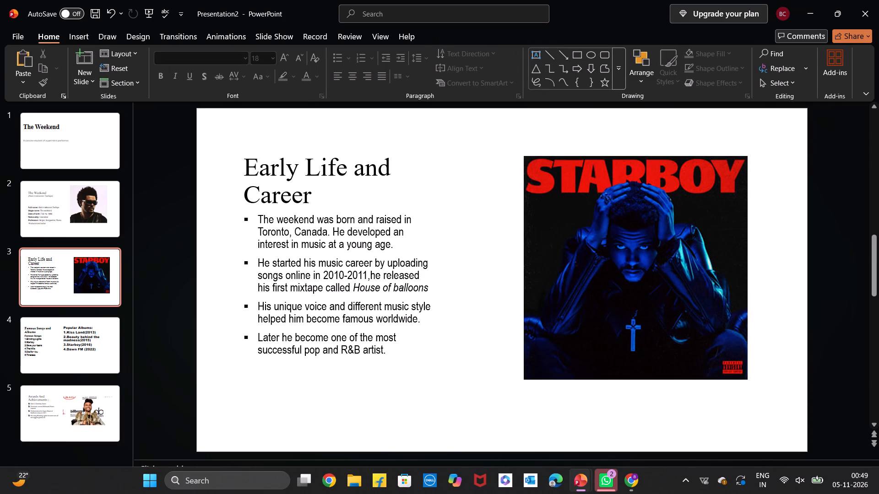
Look through the presentation's slides and return to the title slide.
click(51, 153)
key(Down)
key(Down)
key(Down)
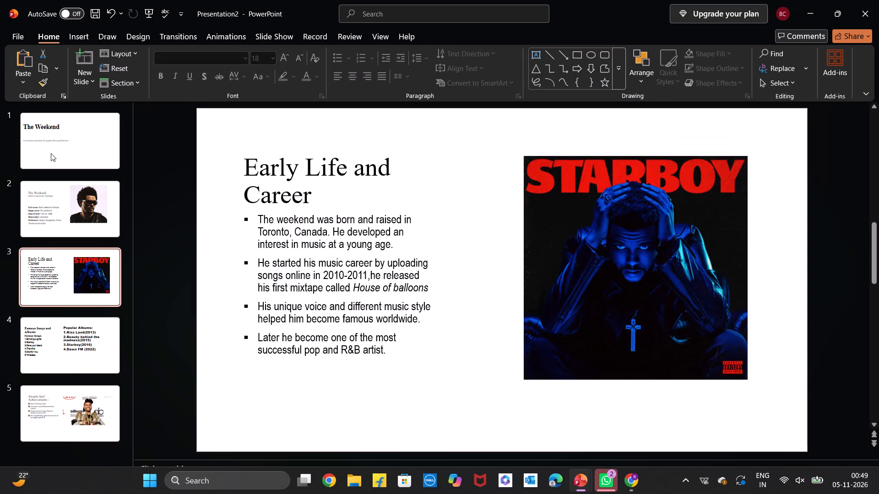
key(Down)
key(Down)
key(Up)
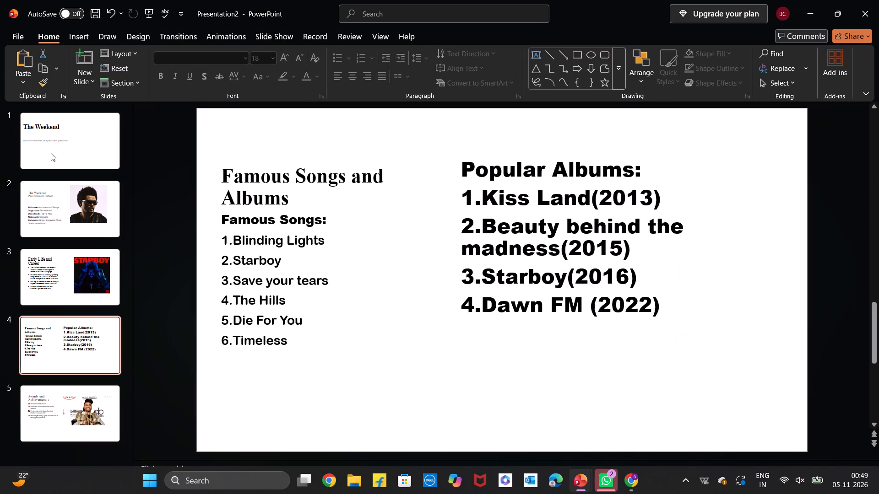
key(Up)
key(Up)
key(Up)
key(Up)
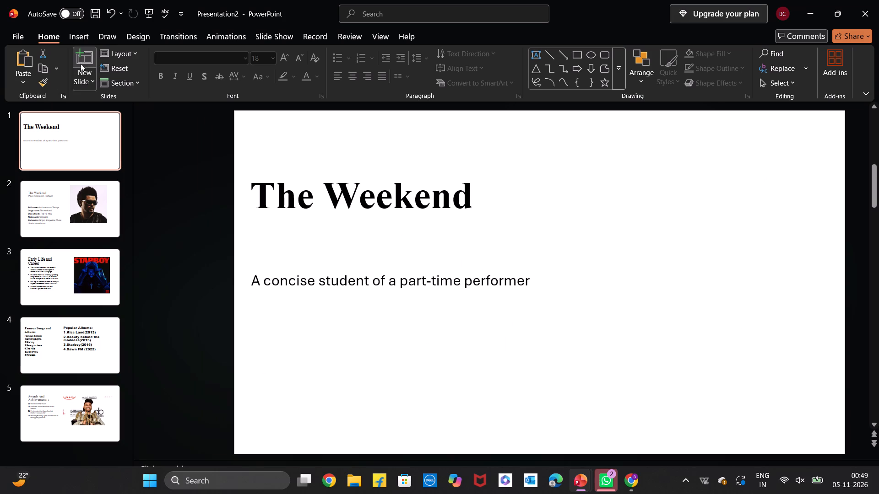
Apply the Blank layout to the Awards And Achievements slide.
click(134, 54)
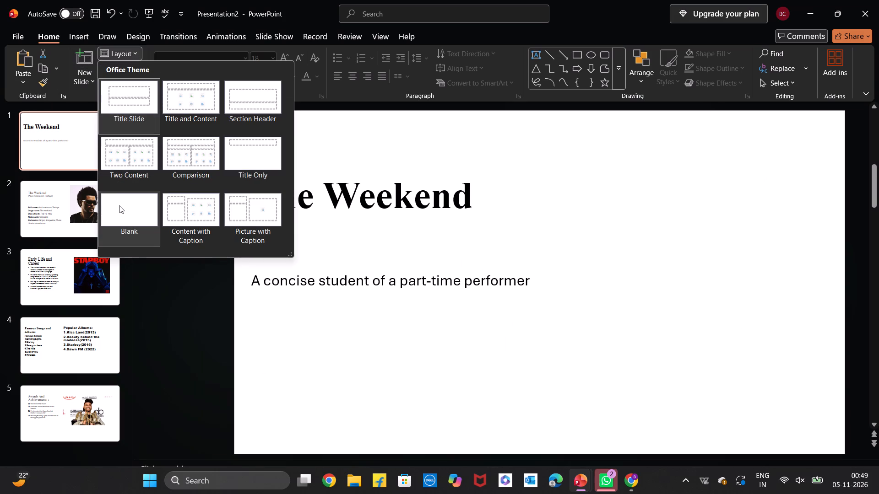
click(66, 404)
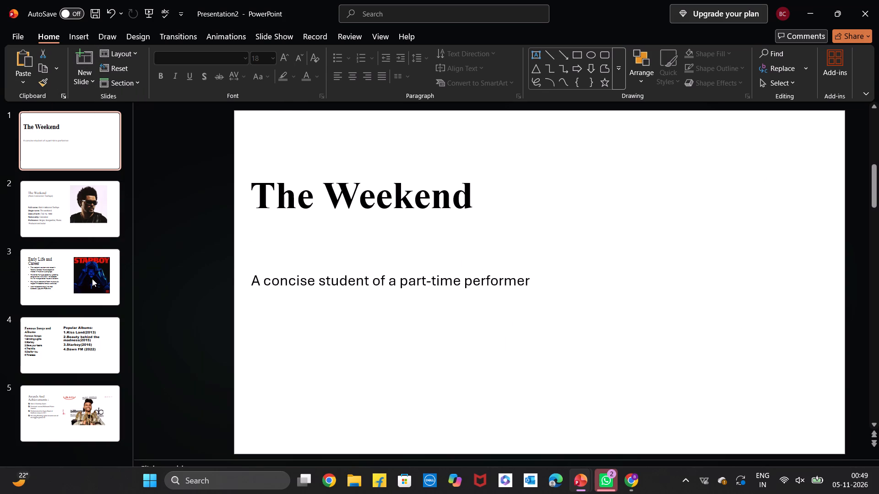
click(76, 440)
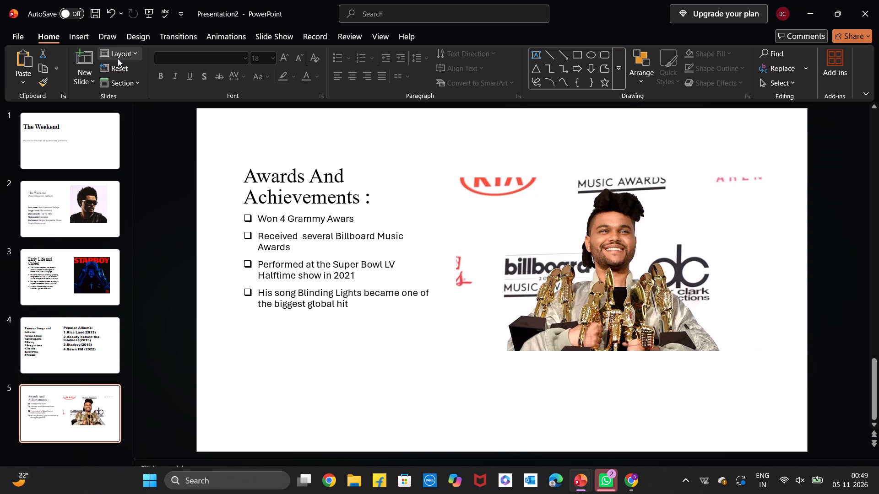
click(113, 54)
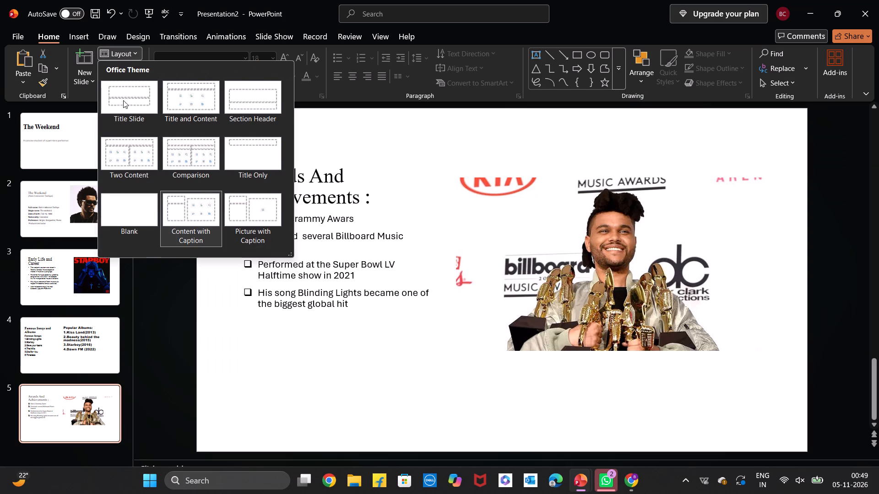
click(127, 206)
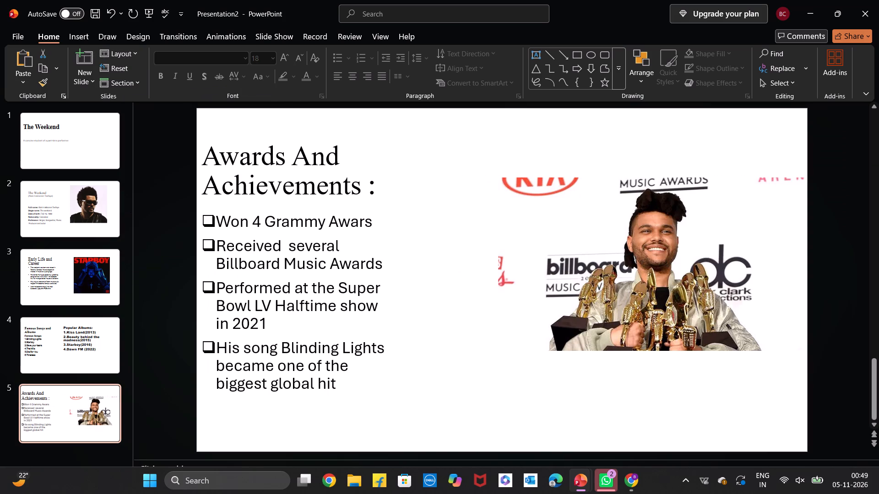
Add a blank slide after Awards And Achievements and write "THANK YOU" in a text box on it.
scroll(188, 317, down, 2)
scroll(58, 387, down, 7)
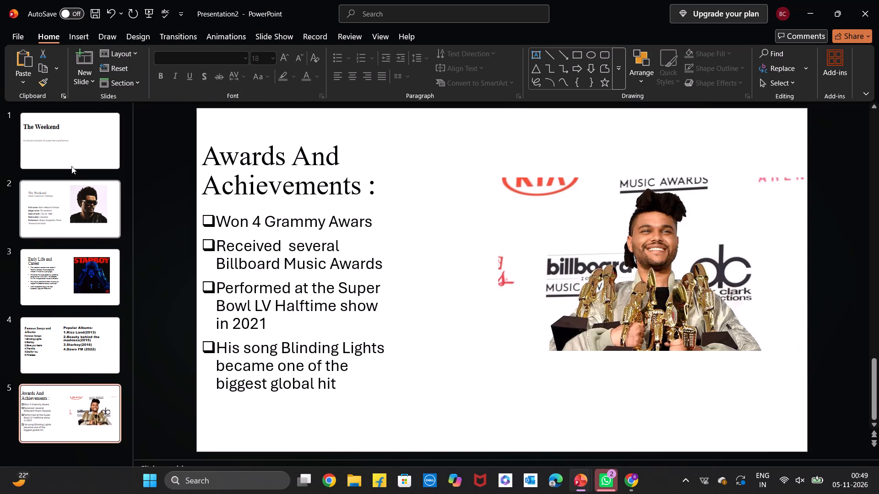
click(87, 59)
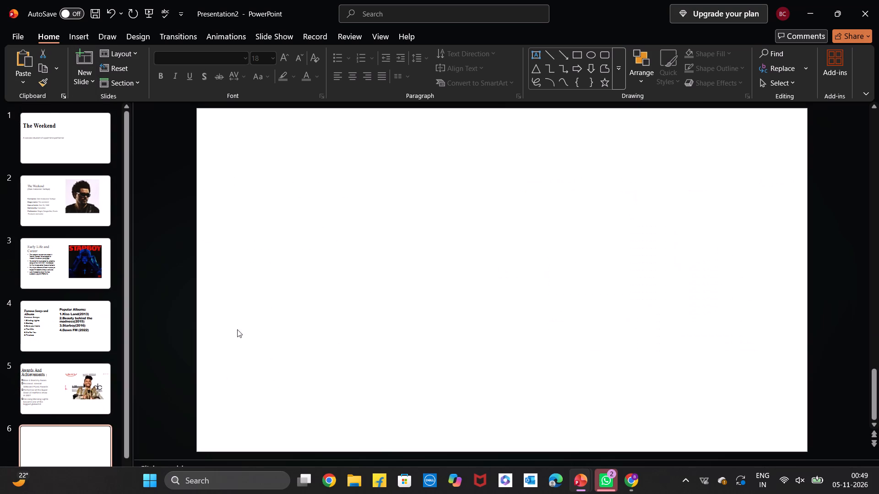
scroll(342, 274, down, 2)
click(407, 204)
double_click(350, 309)
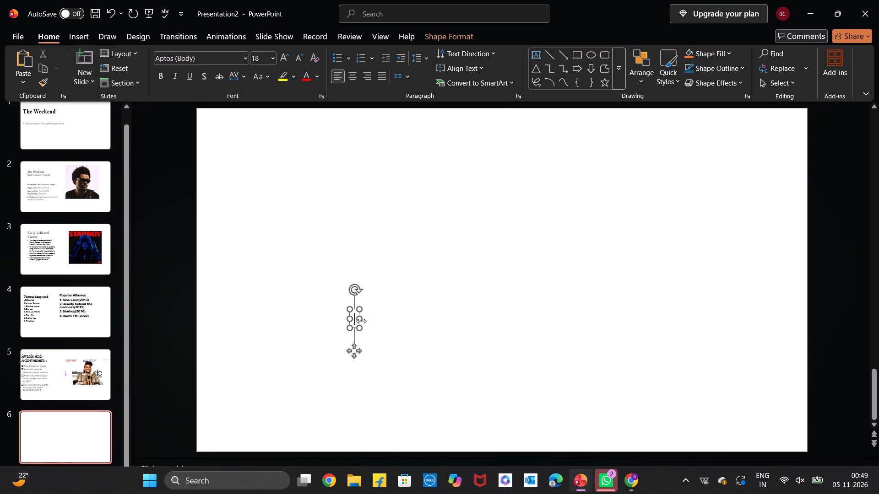
text(THANK YOU)
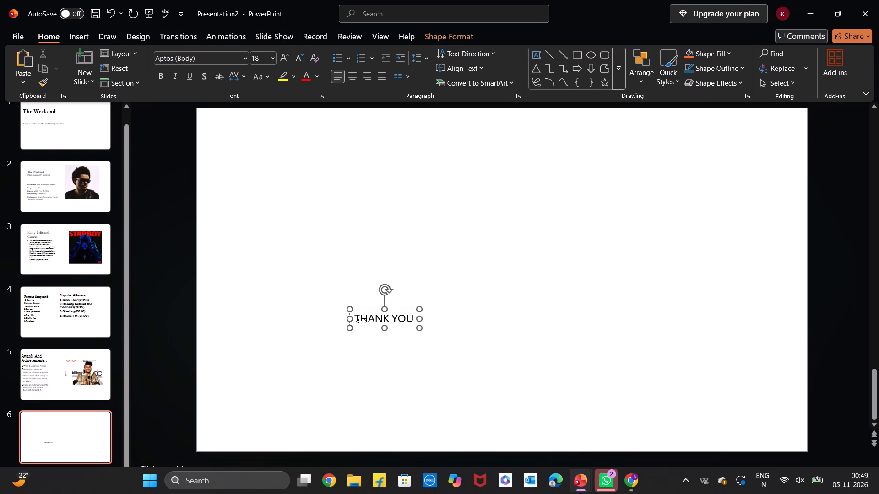
Move the THANK YOU text box higher on the slide and widen it so the text fits on one line.
drag(353, 317, 393, 317)
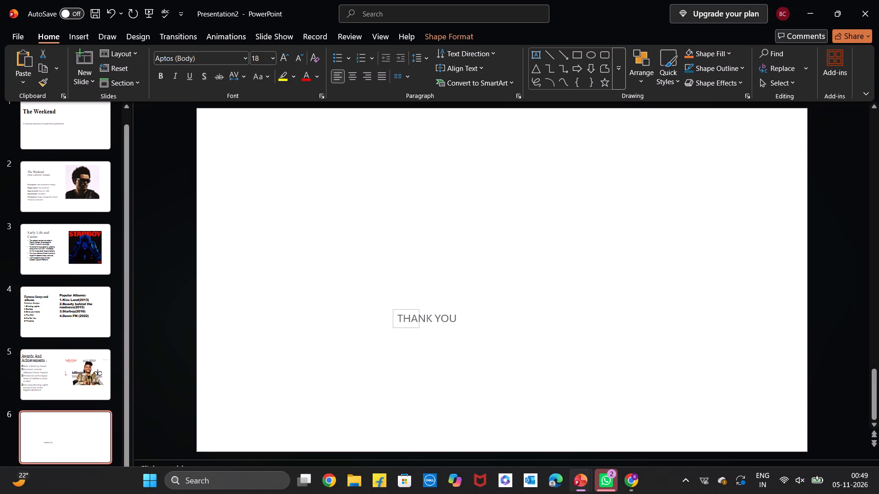
drag(393, 317, 393, 317)
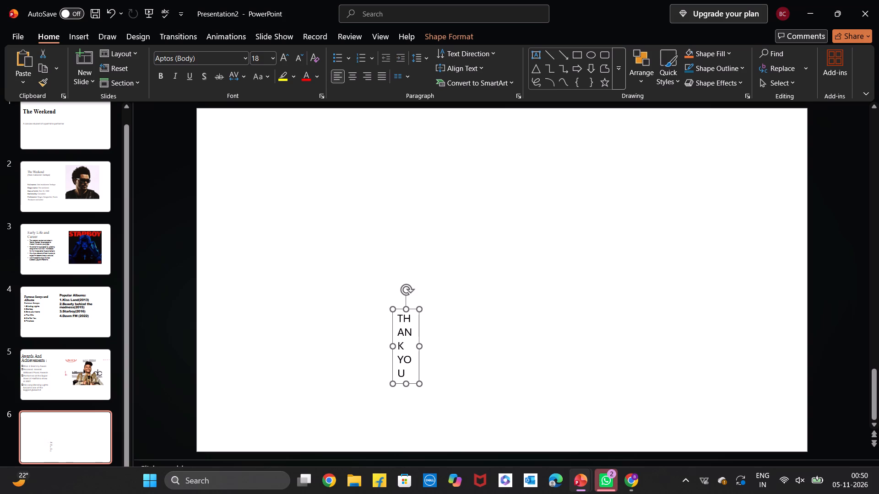
drag(396, 314, 401, 226)
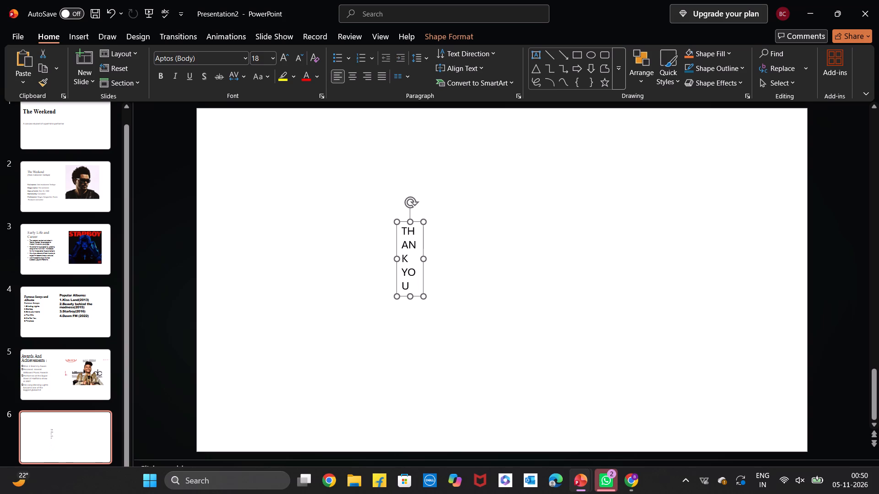
drag(398, 262, 359, 263)
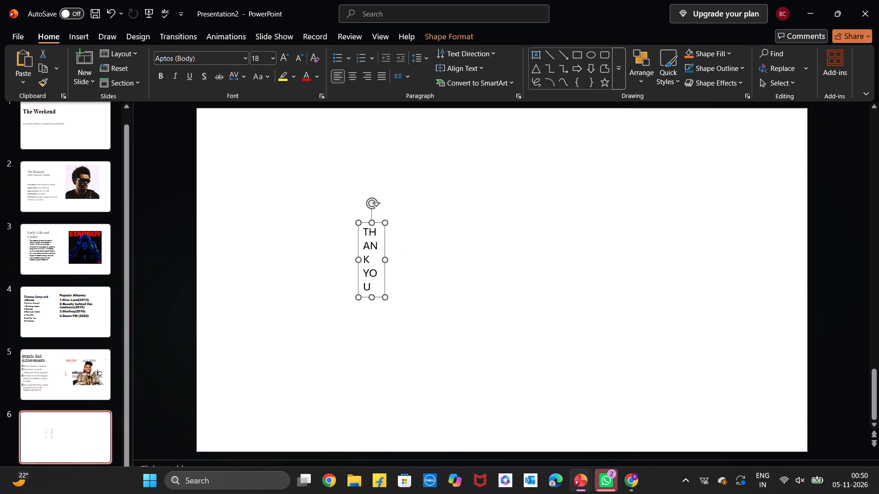
drag(359, 258, 309, 254)
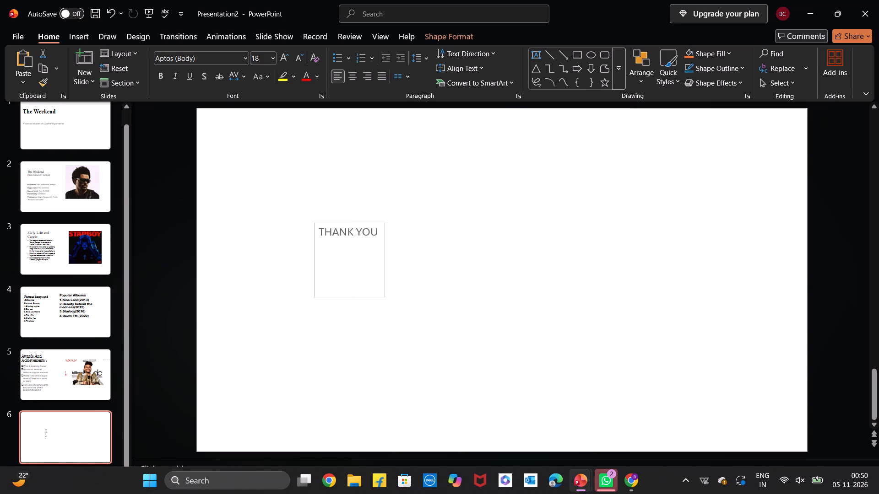
drag(309, 254, 288, 254)
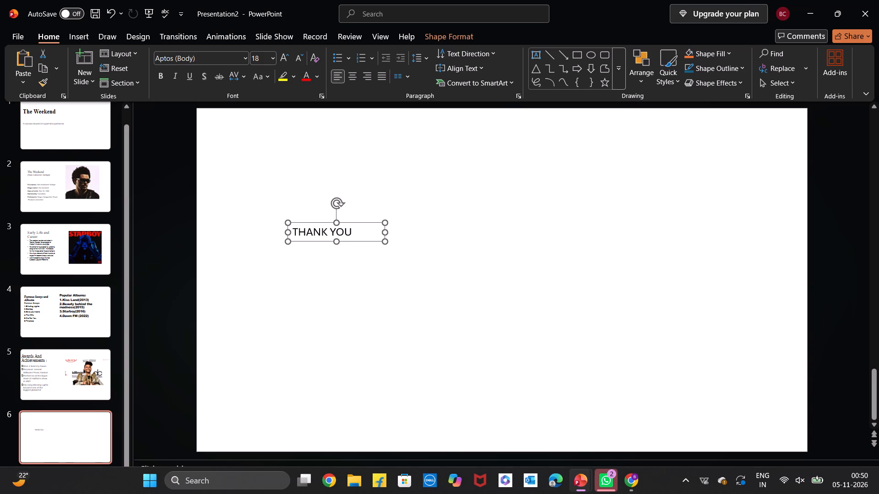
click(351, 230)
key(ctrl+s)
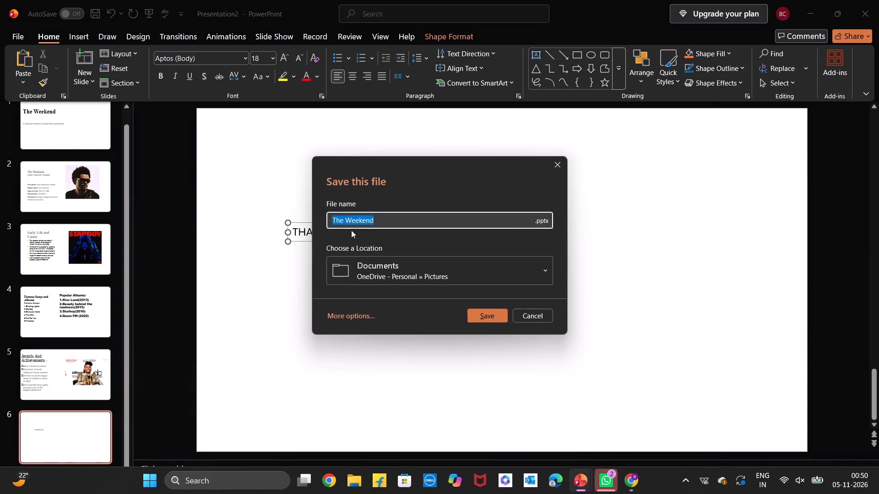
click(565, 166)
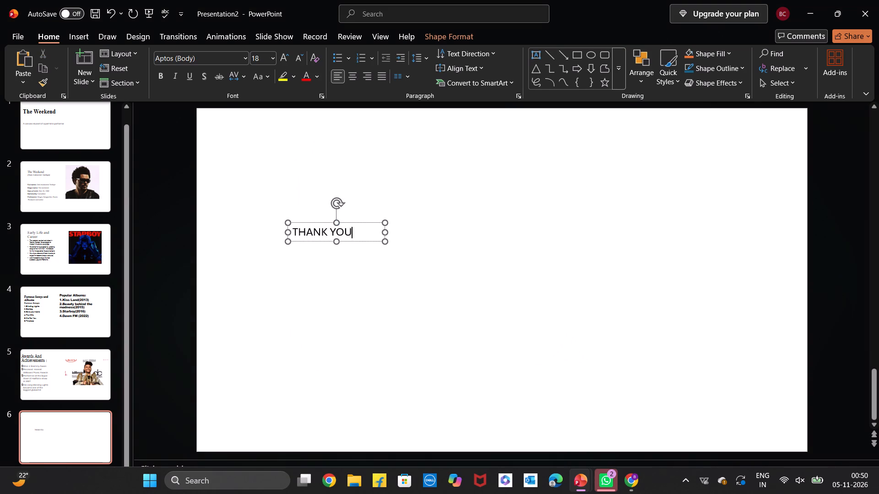
Set the THANK YOU text to font size 88 and widen its text box so it fits on one line.
key(ctrl+a)
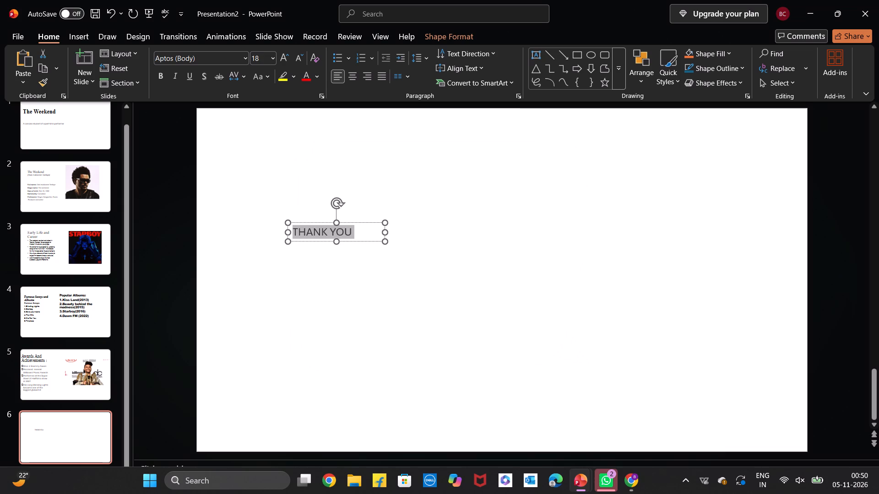
click(270, 62)
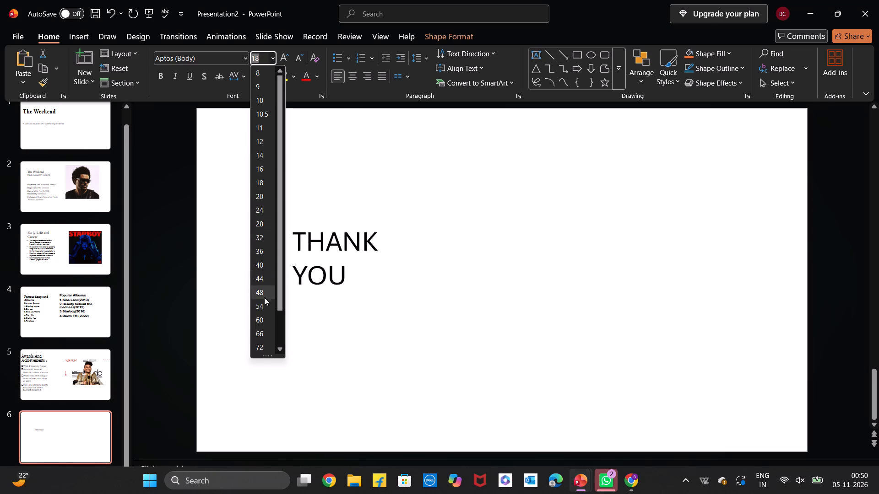
scroll(262, 337, down, 1)
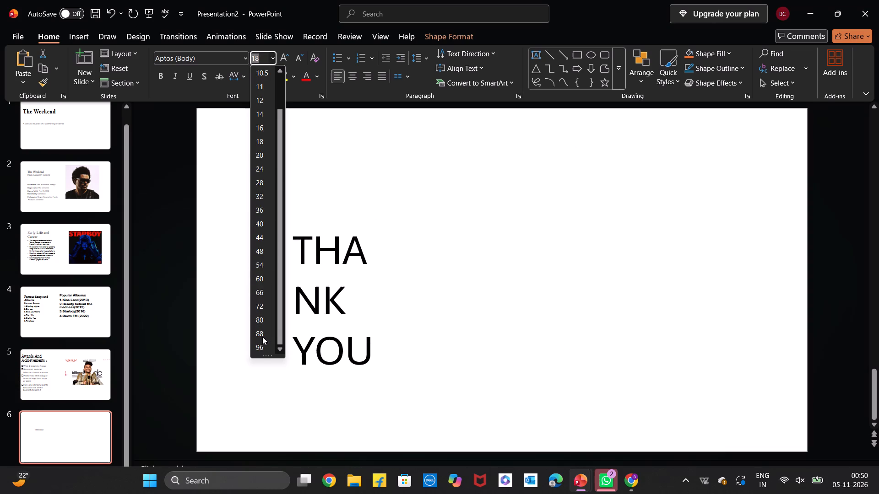
click(259, 329)
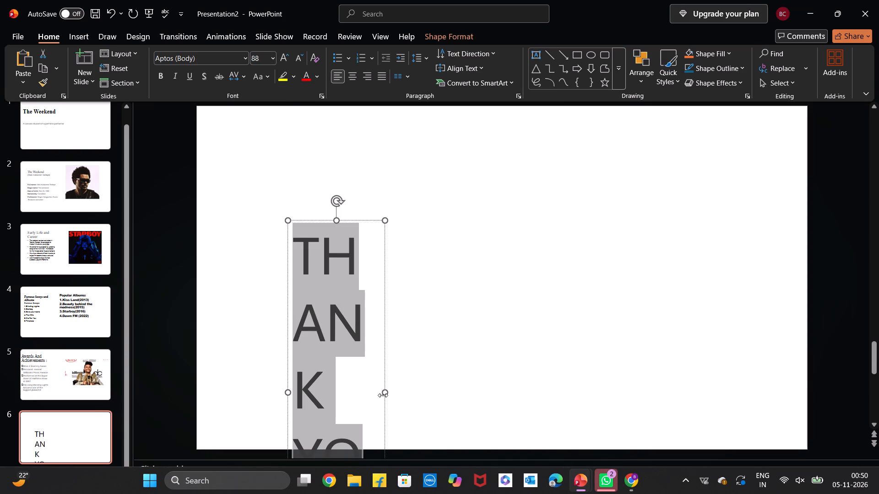
drag(383, 395, 636, 301)
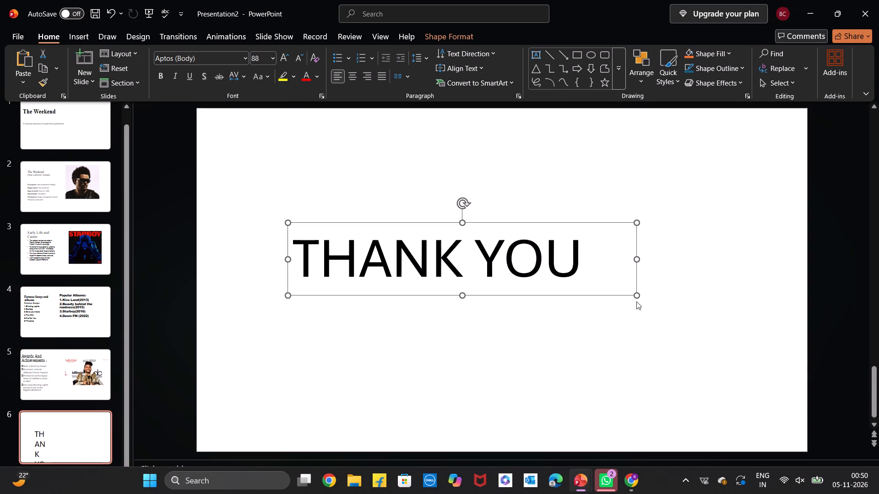
Move the THANK YOU text box toward the middle of the slide and narrow it to about 18 cm wide.
drag(539, 264, 603, 270)
drag(496, 351, 621, 313)
click(499, 279)
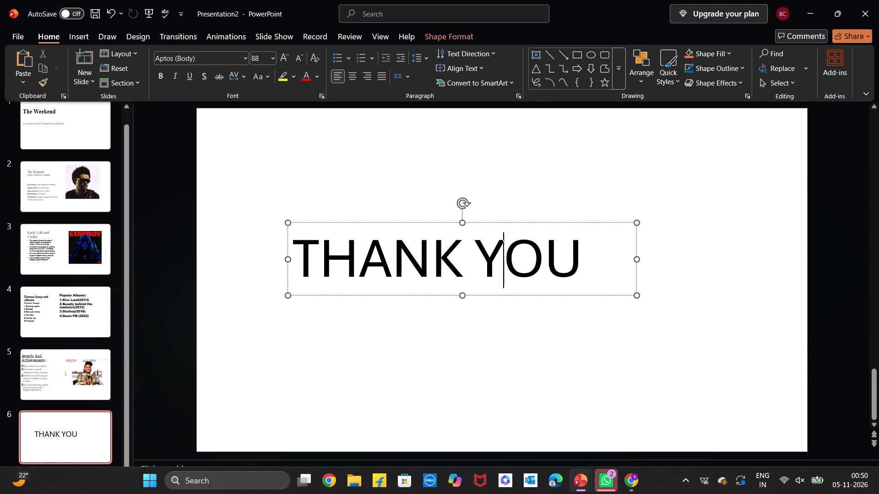
drag(472, 257, 451, 261)
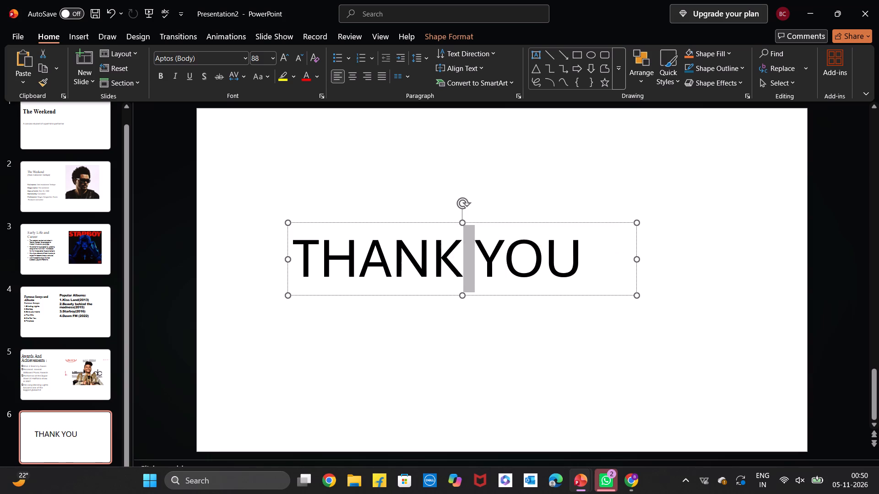
drag(452, 294, 501, 297)
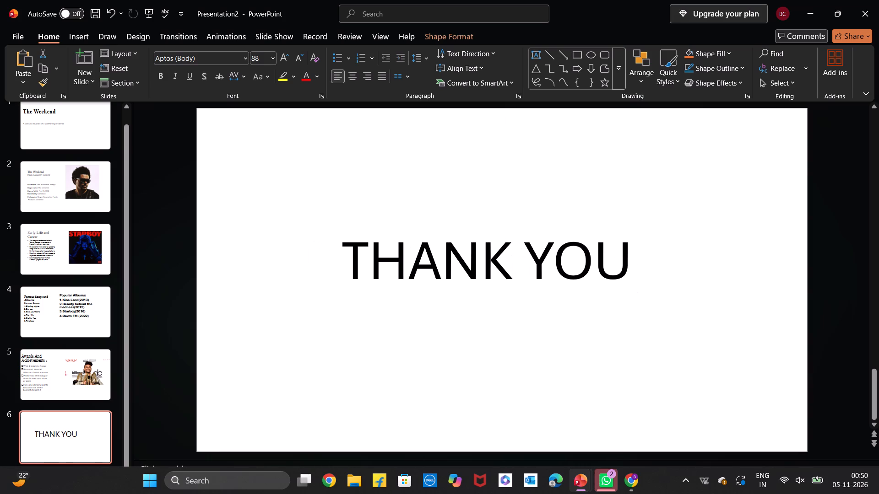
drag(501, 297, 502, 303)
drag(685, 271, 663, 271)
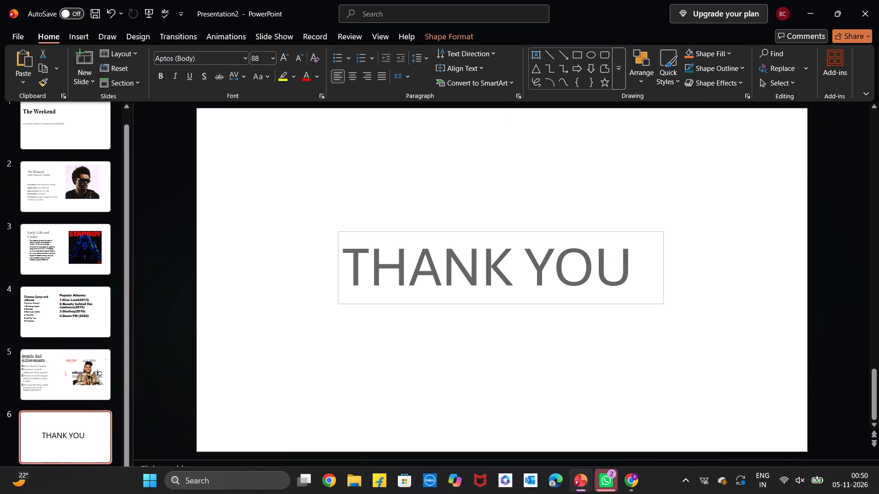
drag(663, 271, 663, 271)
Set the THANK YOU text's font size to 80.
click(405, 269)
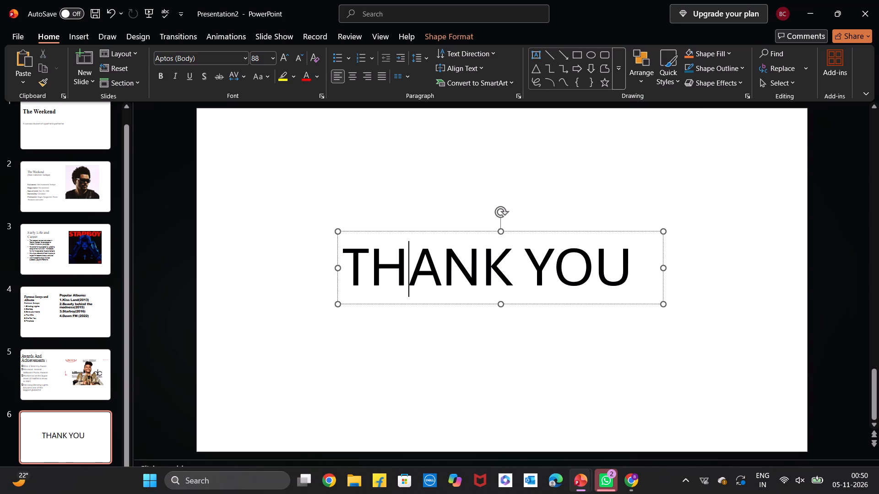
key(ctrl+a)
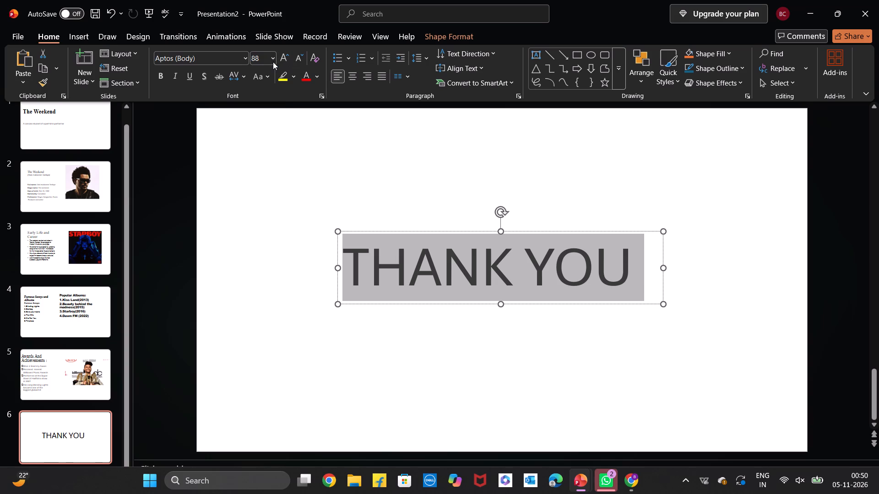
click(273, 62)
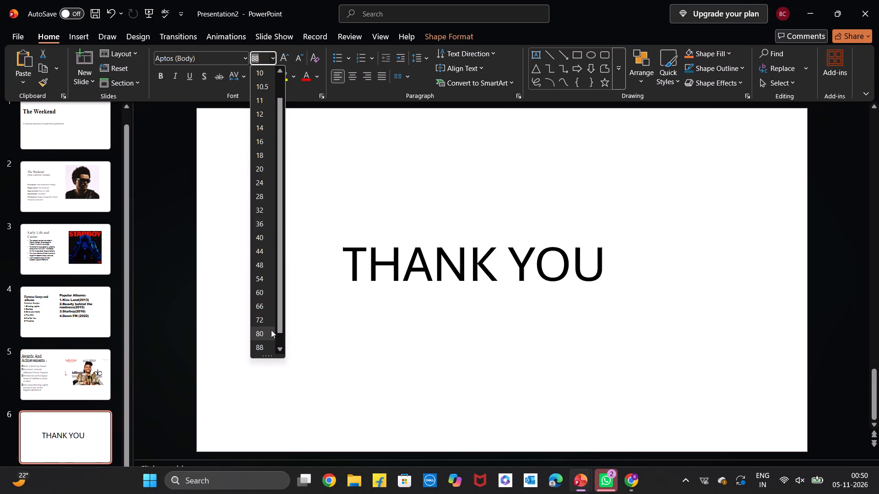
click(264, 330)
click(480, 336)
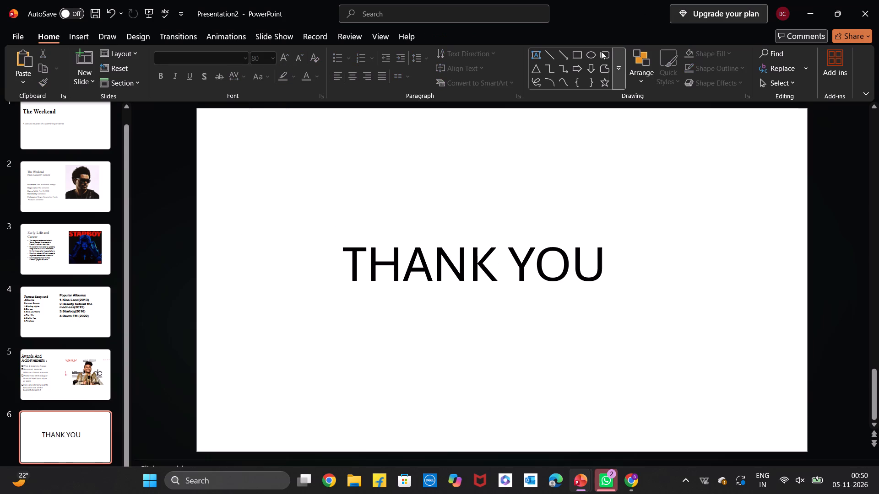
Draw an oval about 16.1 cm wide and 5.8 cm high on the closing slide and move it above the THANK YOU text.
click(595, 49)
drag(405, 230, 688, 338)
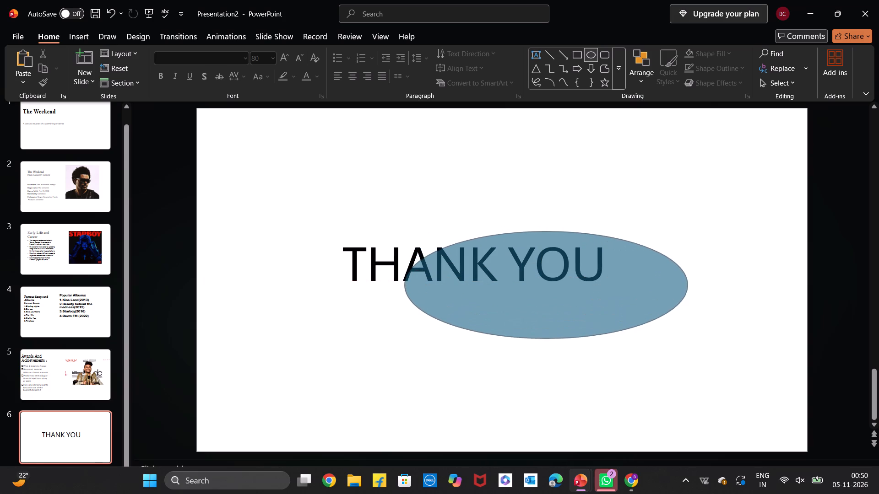
drag(688, 338, 695, 337)
drag(624, 290, 494, 206)
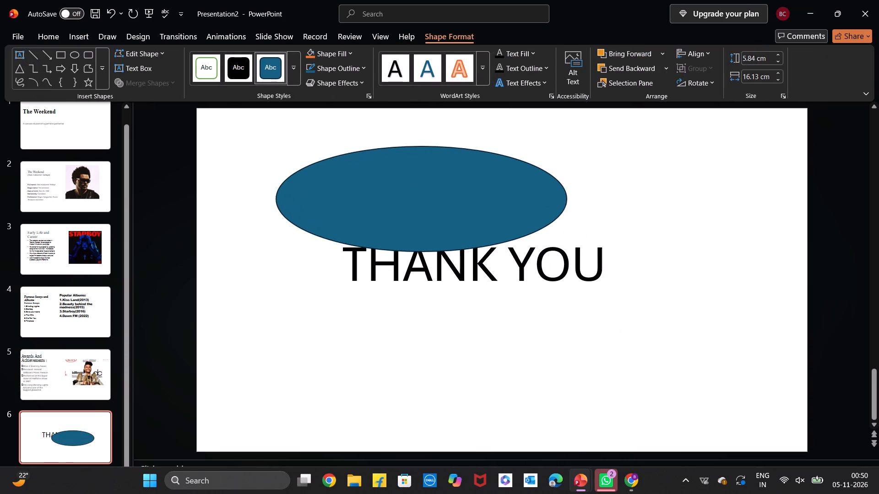
drag(494, 206, 494, 207)
Move the THANK YOU text box down near the slide's bottom edge, clear of the oval.
click(568, 274)
drag(568, 274, 549, 385)
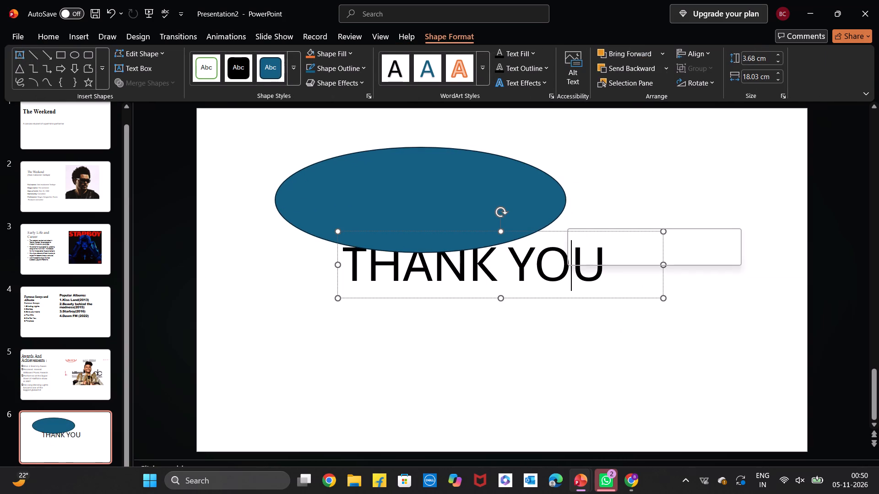
drag(549, 385, 509, 352)
click(443, 276)
drag(443, 276, 457, 313)
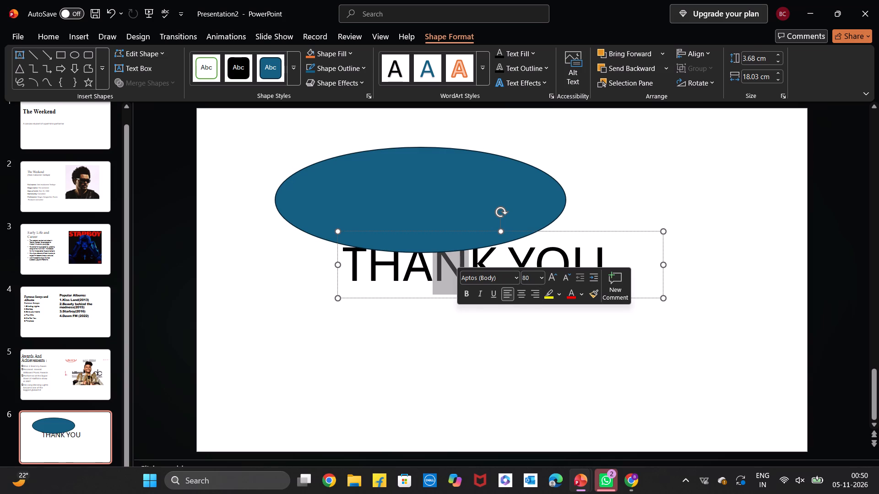
drag(417, 298, 387, 424)
Move the oval to about the middle of the slide and widen it to about 17.6 cm.
click(405, 222)
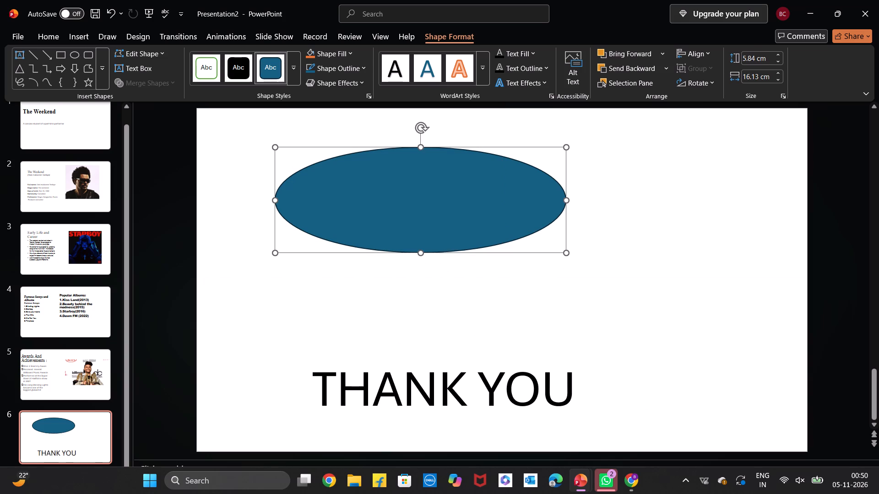
drag(431, 205, 497, 280)
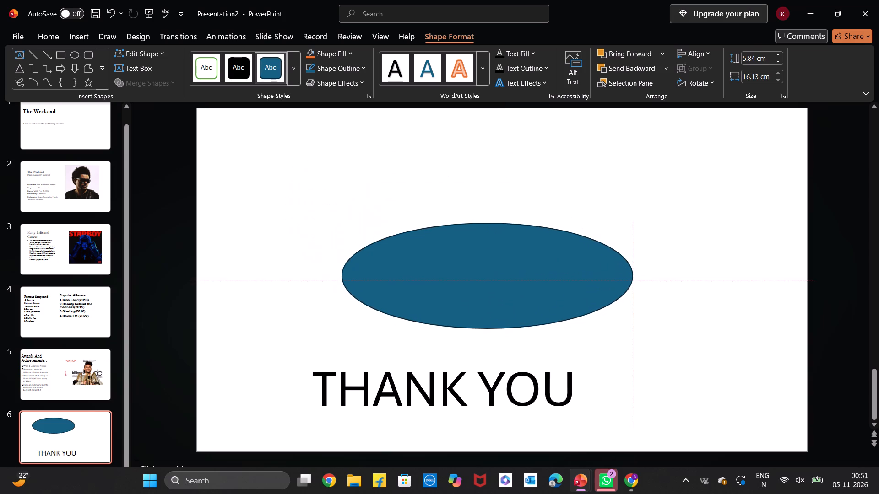
drag(497, 280, 497, 280)
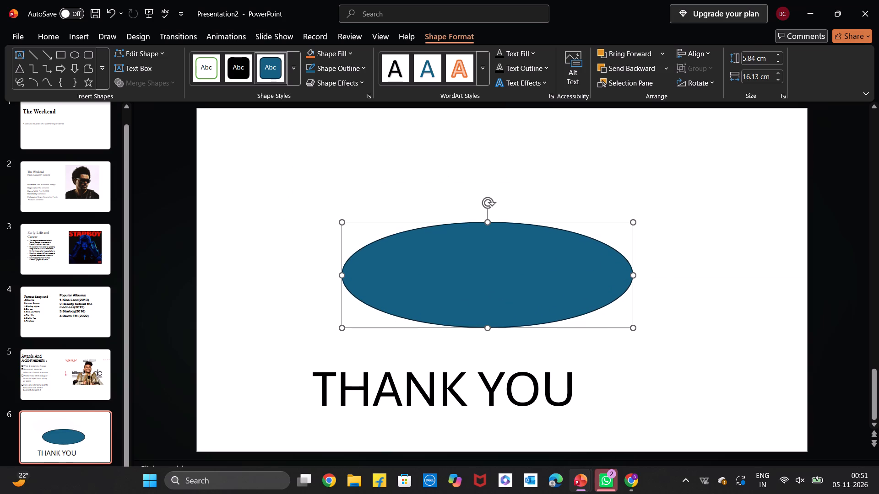
drag(635, 275, 658, 285)
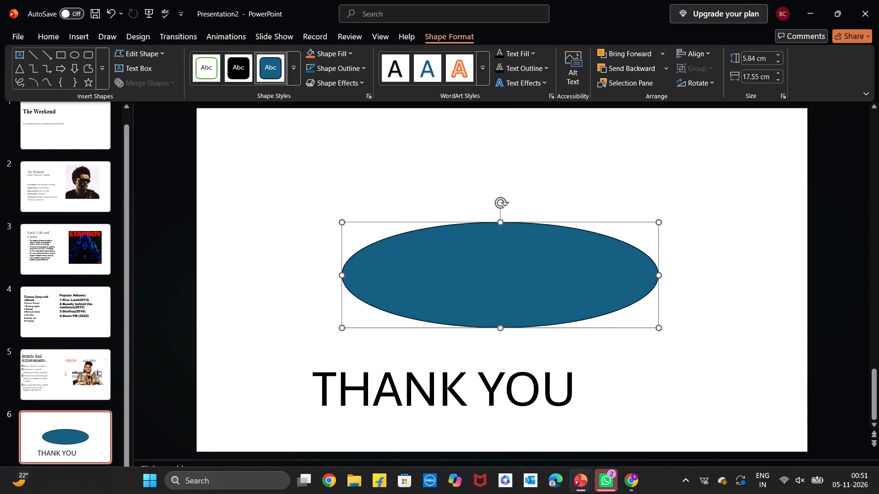
drag(657, 322, 661, 330)
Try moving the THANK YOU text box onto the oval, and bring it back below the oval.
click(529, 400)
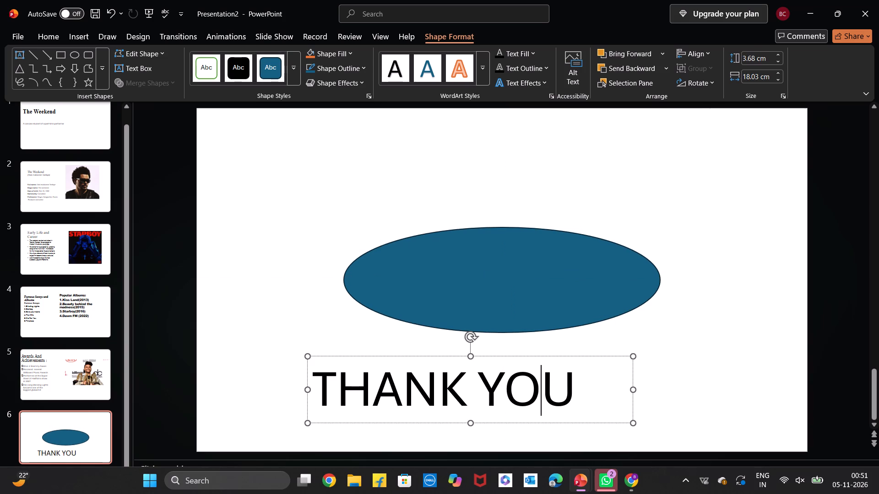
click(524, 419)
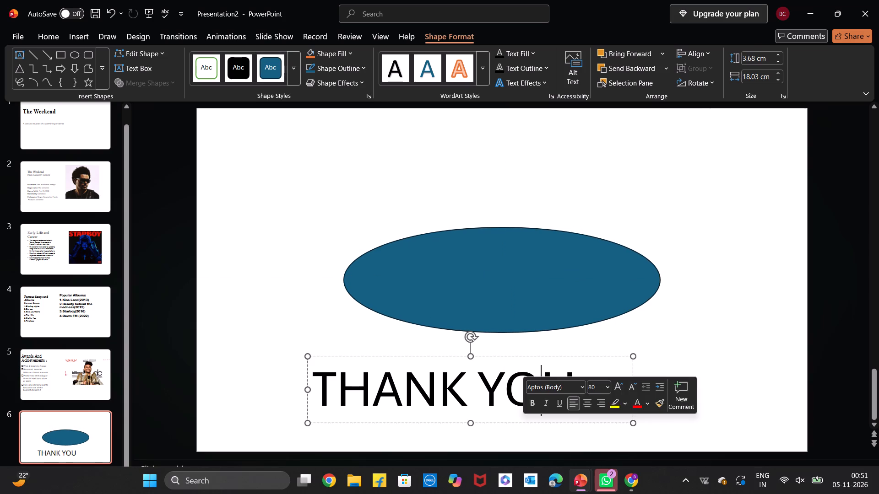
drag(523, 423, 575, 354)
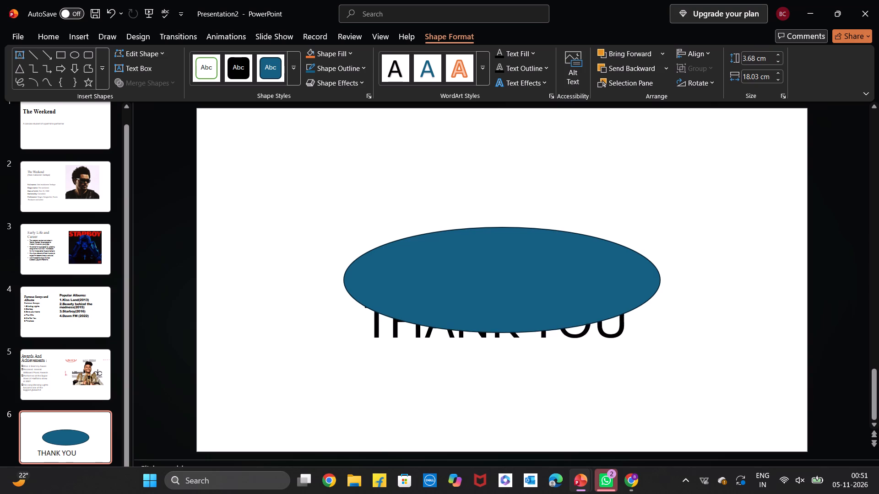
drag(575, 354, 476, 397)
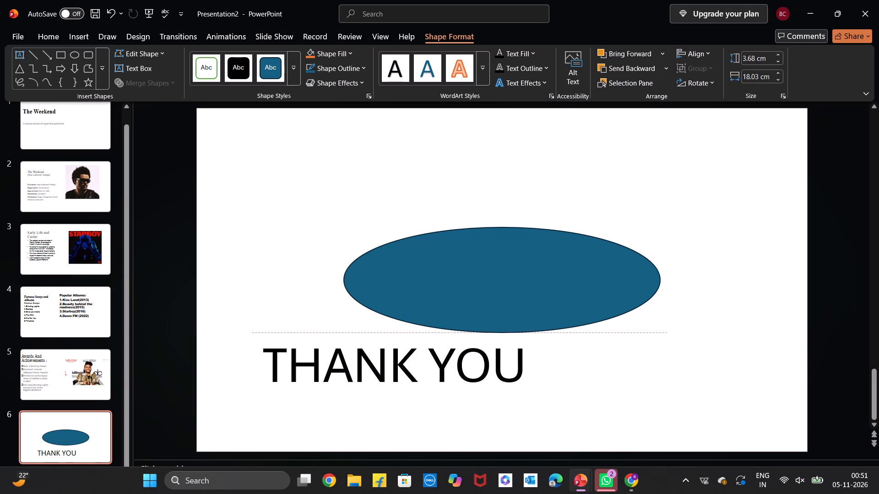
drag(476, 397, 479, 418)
Apply the white-filled, green-outlined preset shape style to the oval.
click(477, 287)
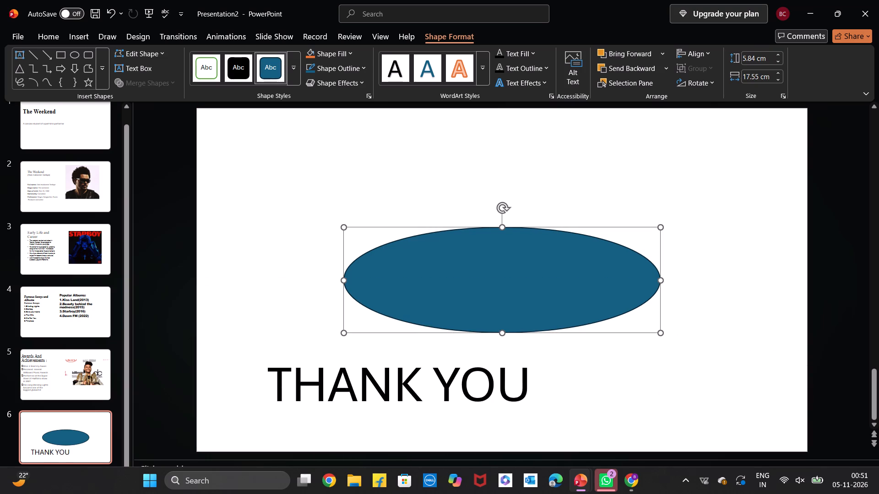
click(208, 71)
click(476, 298)
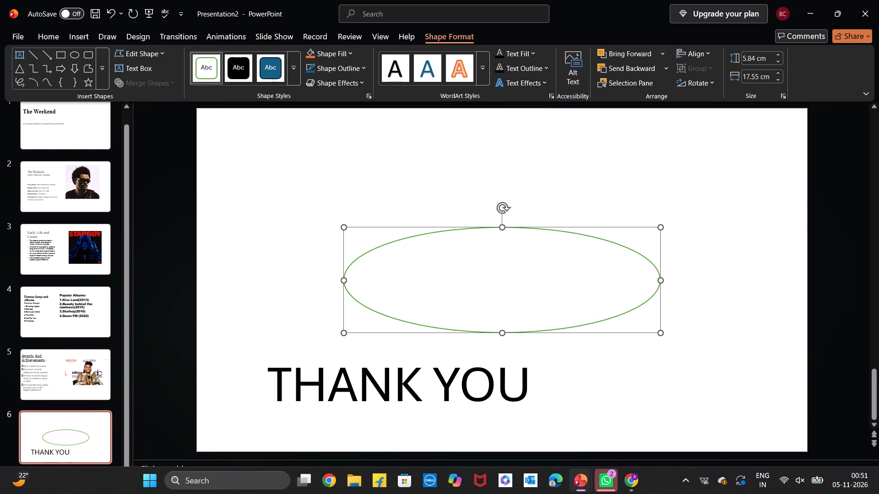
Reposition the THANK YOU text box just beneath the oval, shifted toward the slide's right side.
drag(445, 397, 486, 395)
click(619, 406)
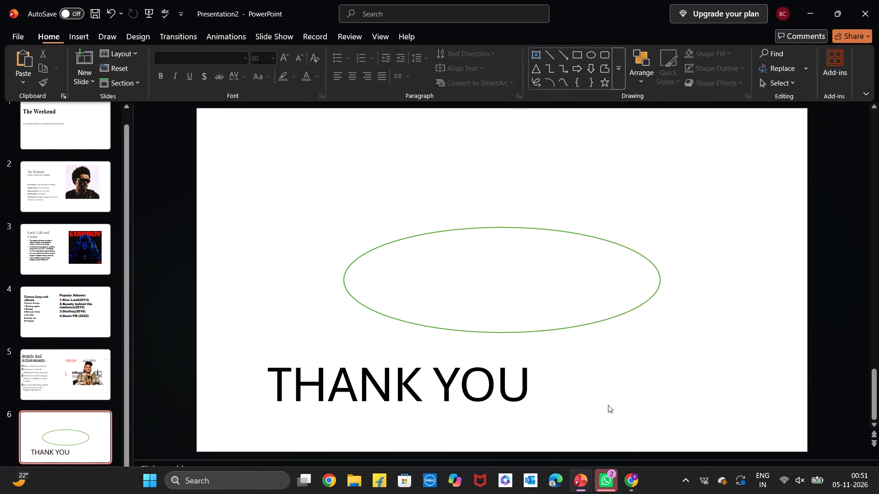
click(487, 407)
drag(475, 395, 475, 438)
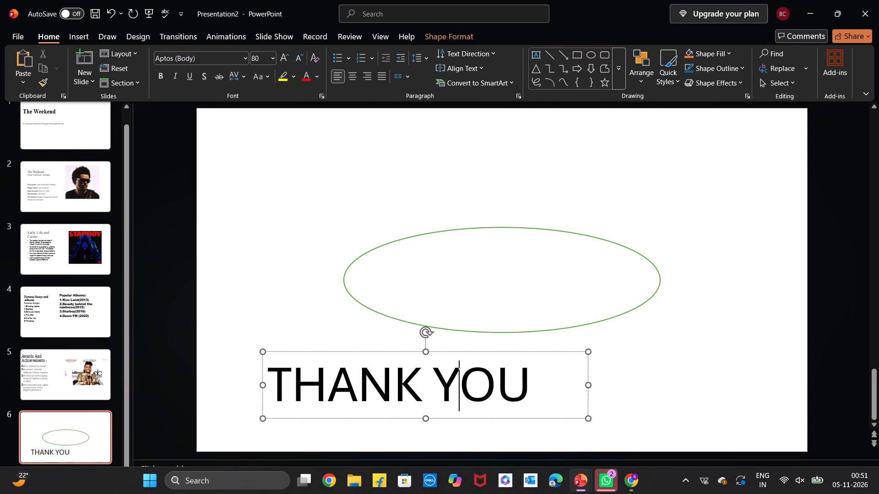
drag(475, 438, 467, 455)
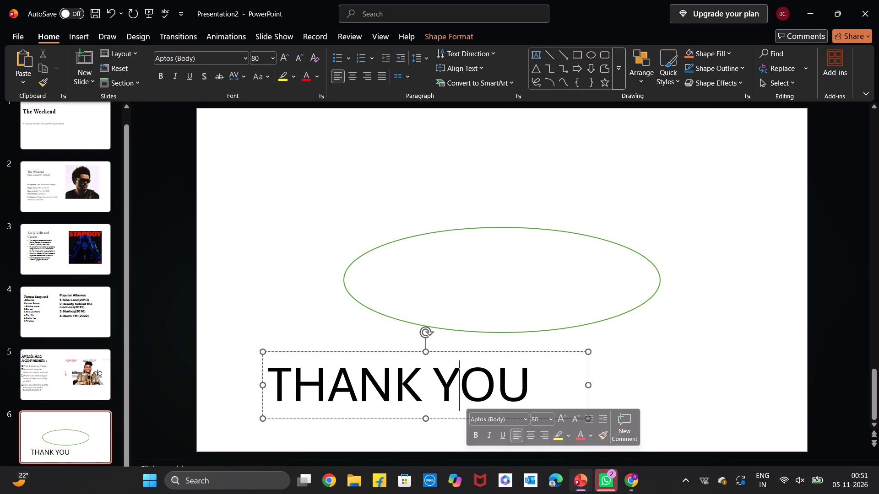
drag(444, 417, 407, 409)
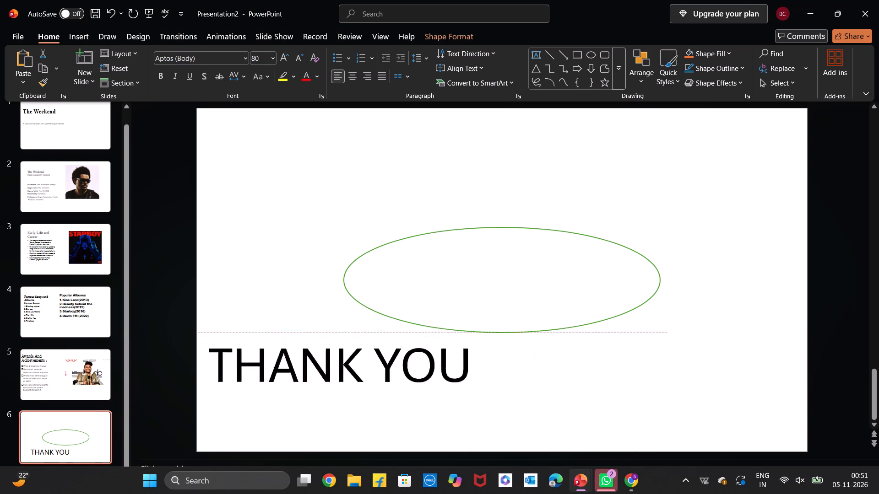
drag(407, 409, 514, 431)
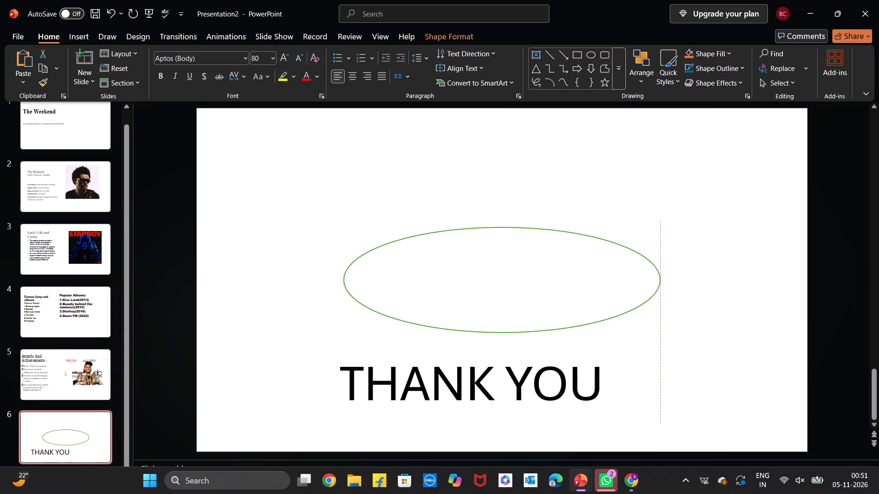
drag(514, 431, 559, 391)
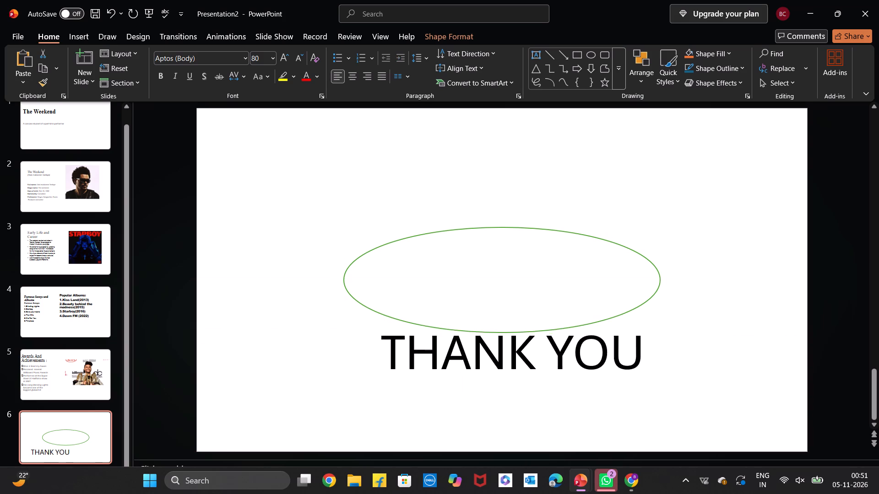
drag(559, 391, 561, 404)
Cut the green-outlined oval from the closing slide.
click(510, 311)
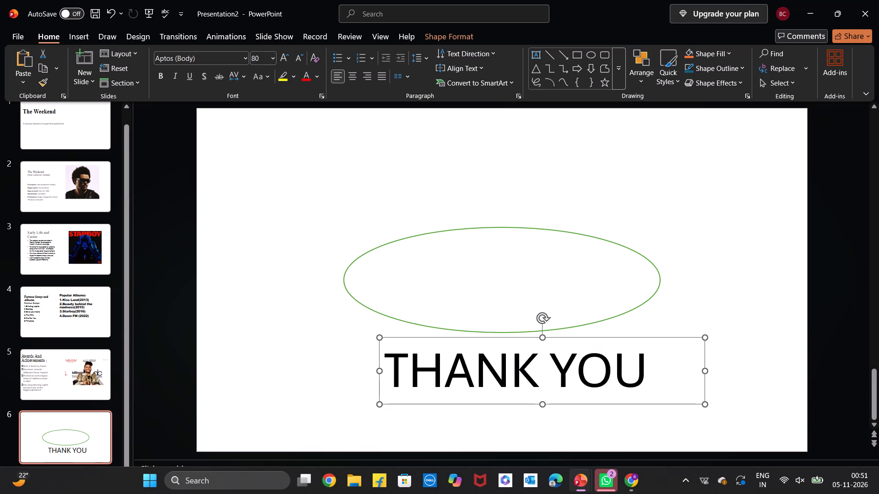
right_click(510, 311)
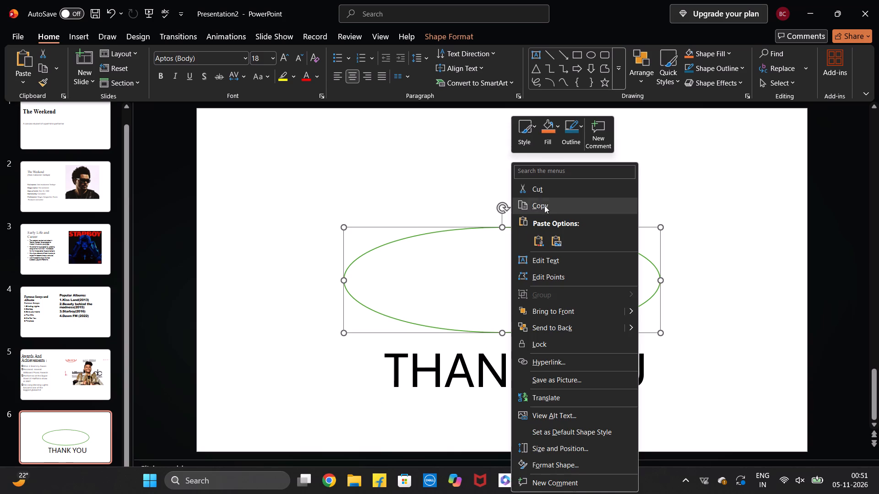
click(472, 278)
right_click(472, 278)
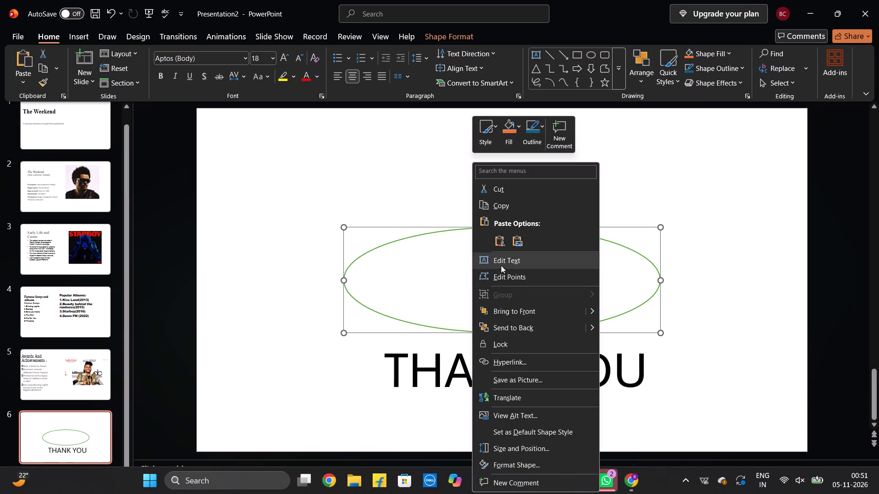
click(504, 190)
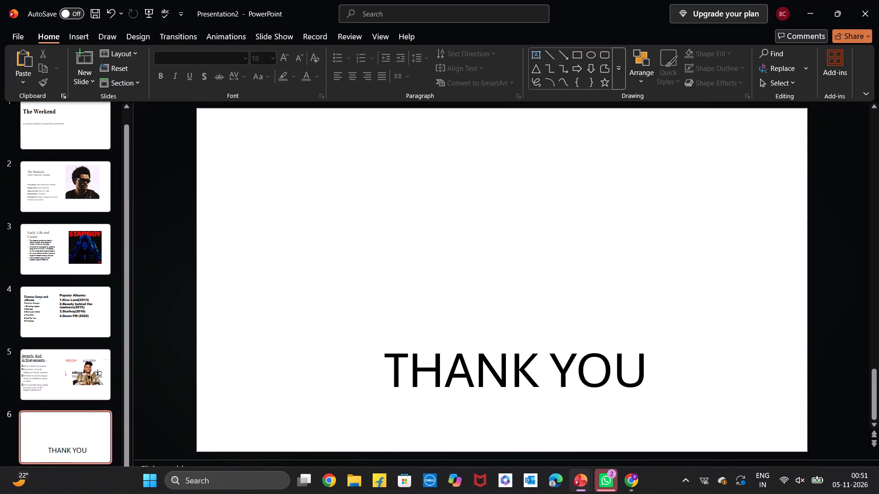
Clear the THANK YOU text from the text box on the closing slide.
click(491, 381)
drag(394, 366, 716, 358)
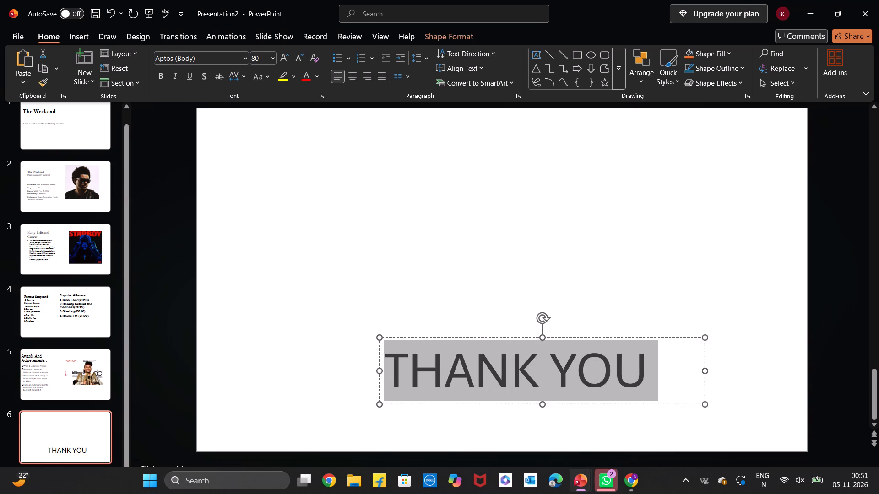
drag(716, 358, 734, 356)
key(BackSpace)
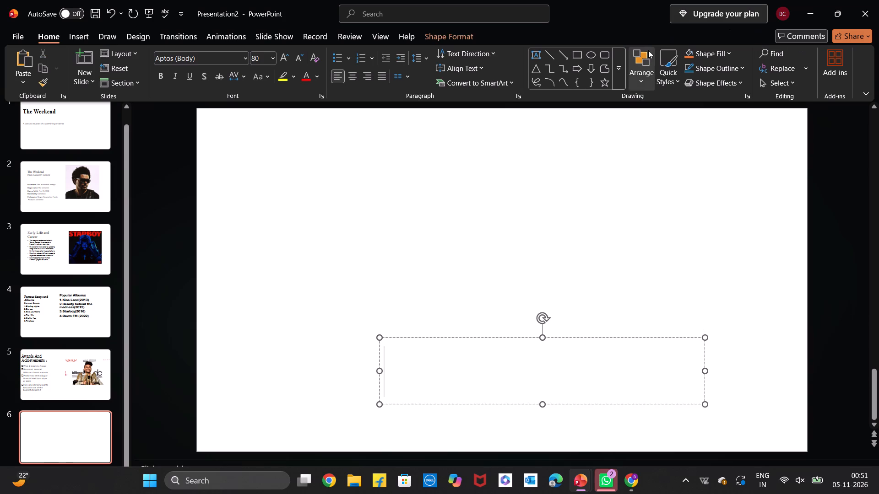
Draw a new oval across the middle of the slide, about 18.5 cm wide and 6.25 cm high.
click(588, 51)
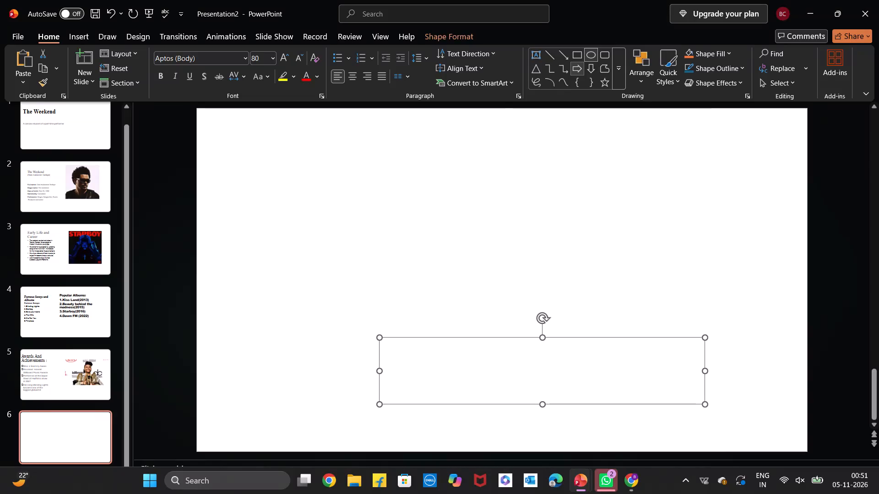
drag(424, 236, 655, 337)
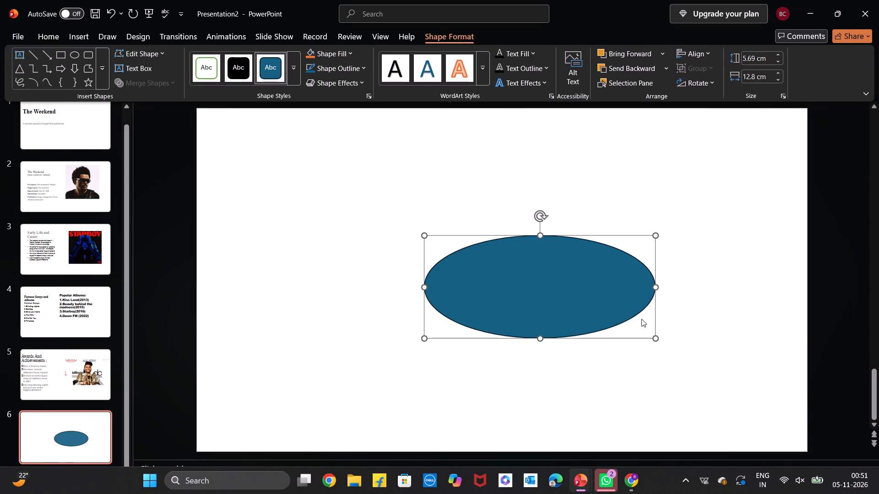
drag(652, 287, 698, 308)
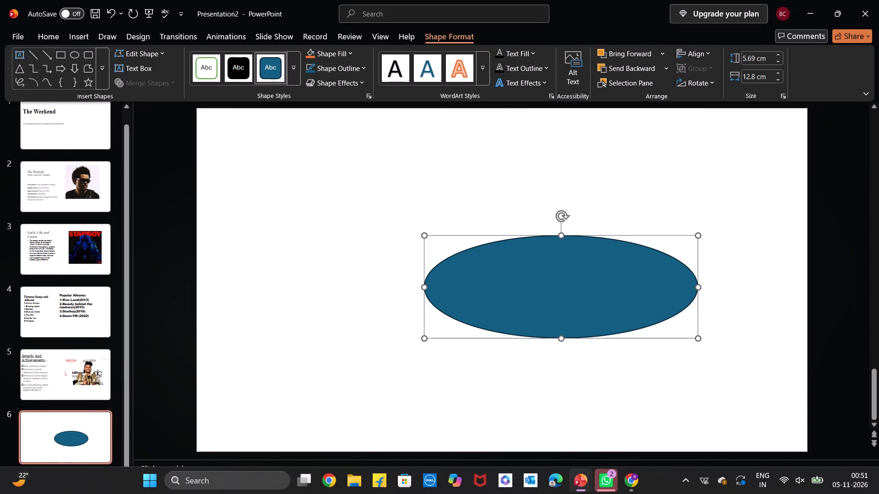
drag(545, 278, 464, 258)
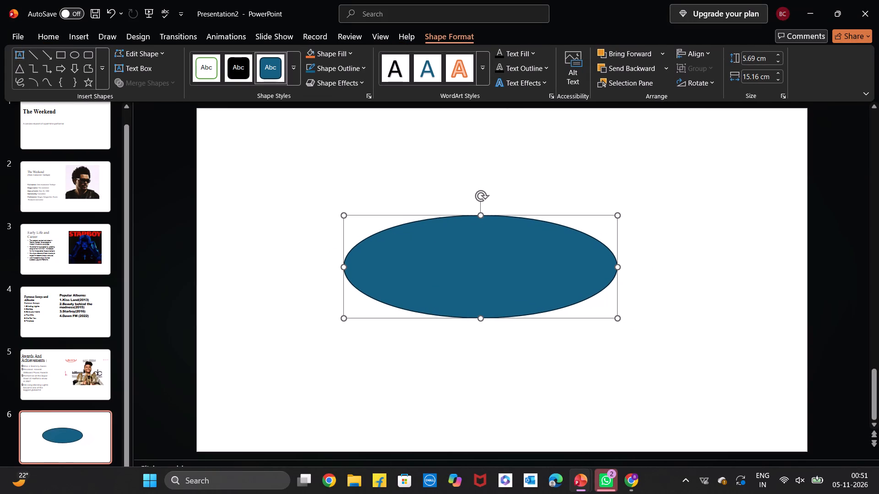
drag(619, 268, 663, 288)
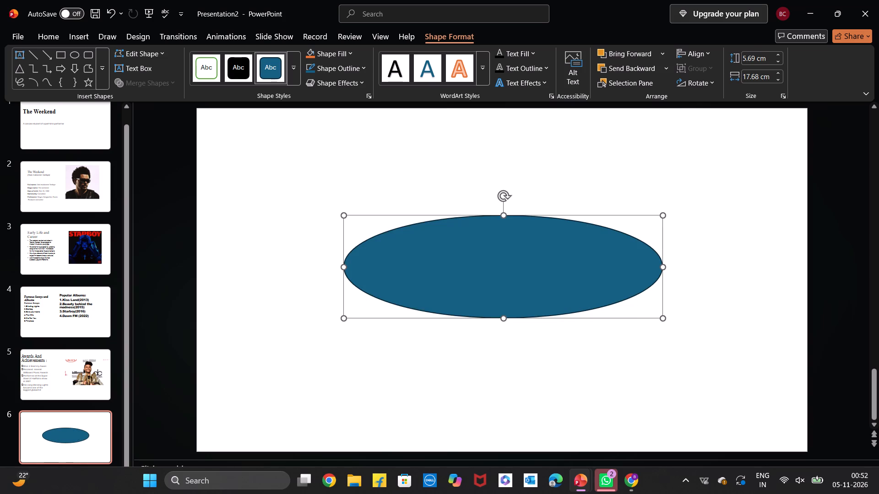
drag(663, 318, 676, 327)
drag(497, 252, 490, 252)
Insert a text box reading THANK YOU on the blue oval, widened so the words fit on one line.
click(531, 368)
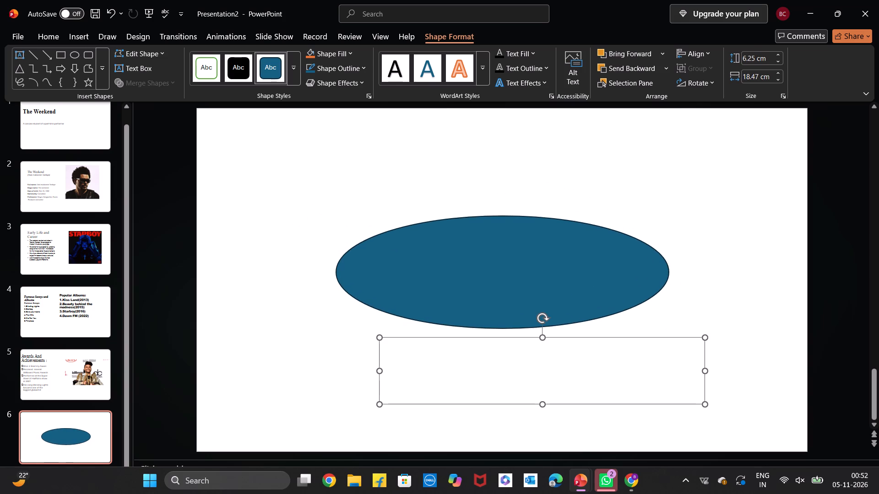
click(152, 64)
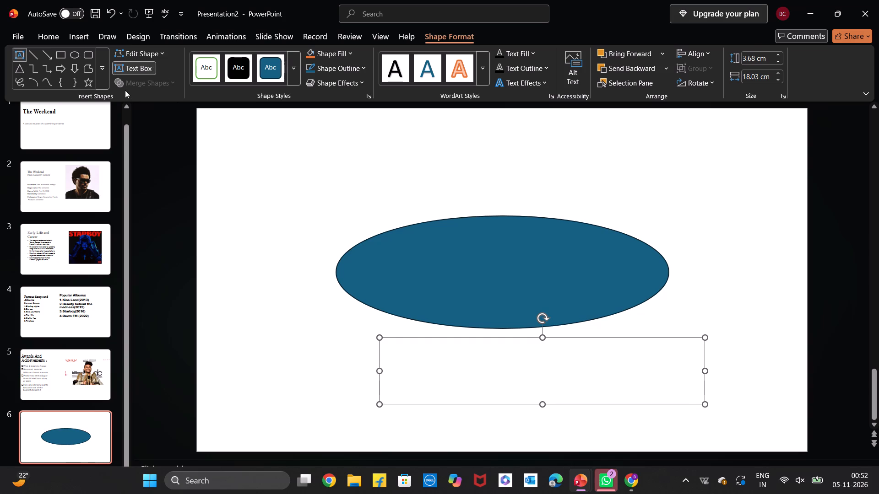
click(144, 64)
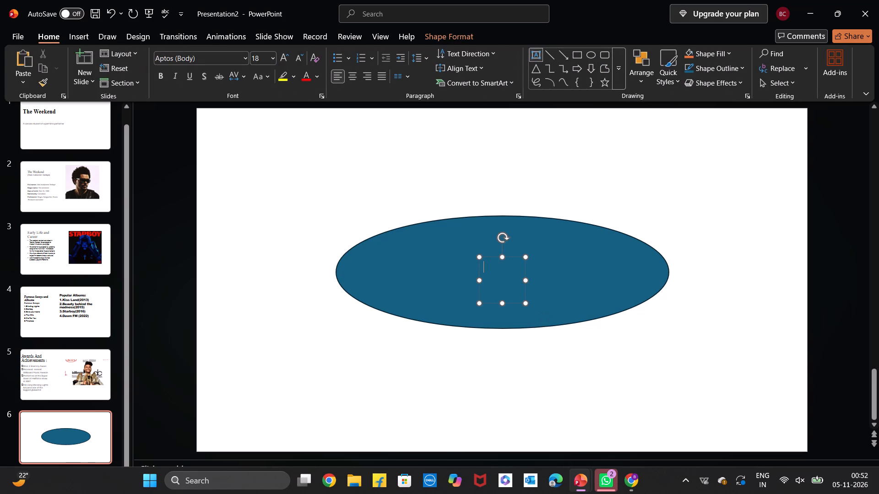
click(493, 280)
text(TH)
text(NAK)
key(BackSpace)
key(BackSpace)
key(BackSpace)
text(ANK)
key(space)
text(YOU)
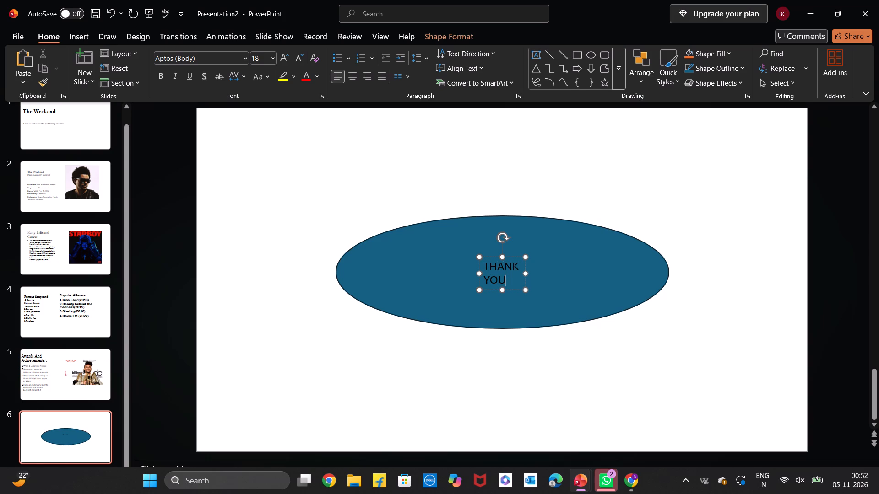
key(space)
drag(526, 275, 574, 269)
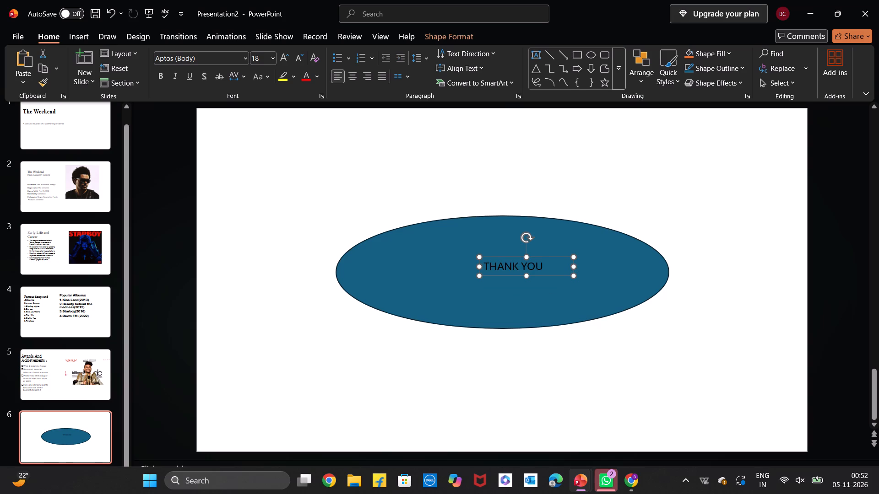
Set the font size of the THANK YOU text on the oval to 66.
click(482, 267)
click(486, 268)
key(ctrl+a)
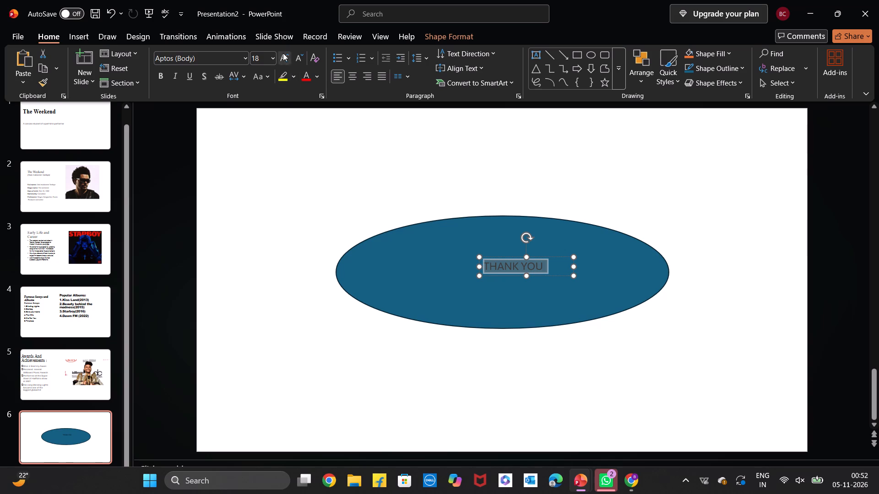
click(273, 57)
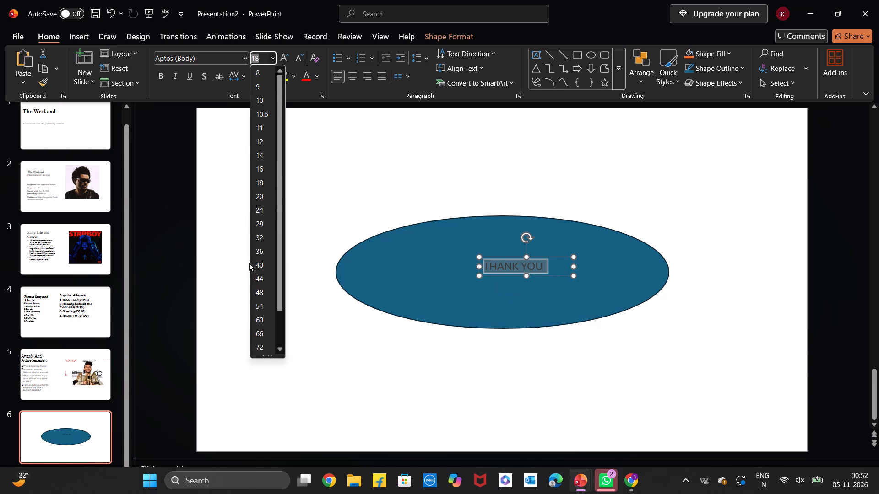
click(259, 334)
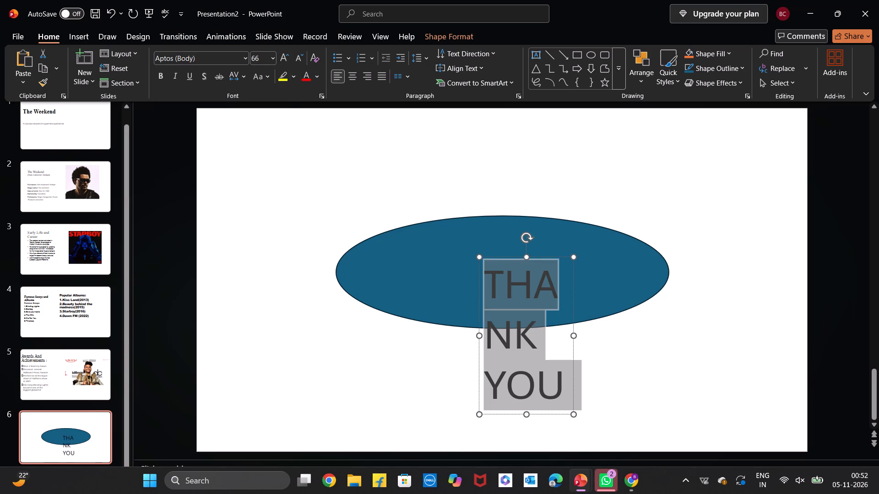
Widen the THANK YOU text box until the words fit on one line, and center it on the oval.
drag(569, 335, 575, 337)
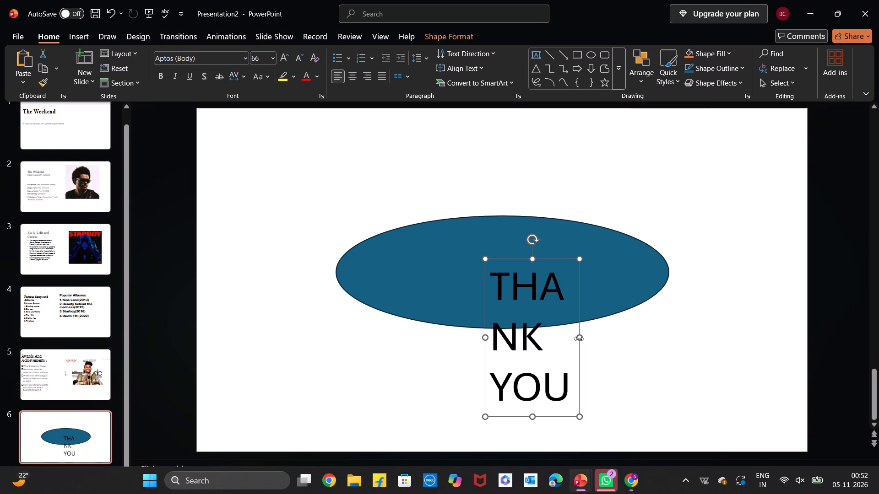
drag(579, 338, 731, 306)
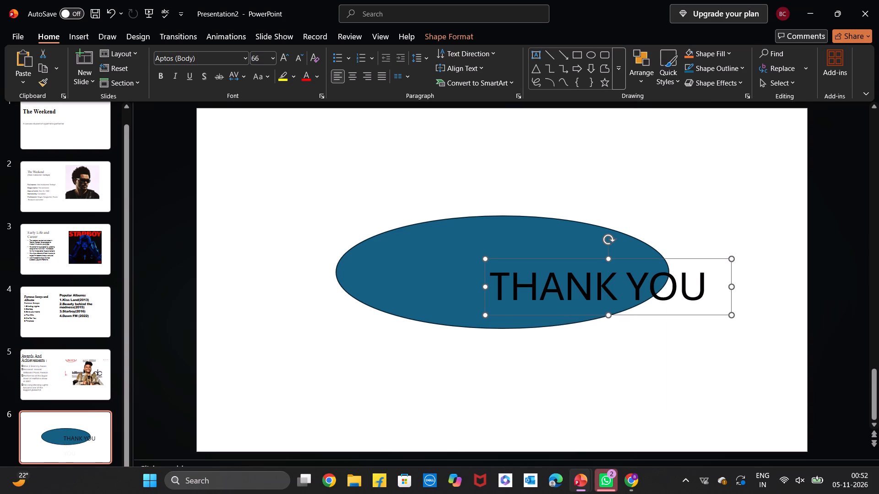
drag(644, 314, 549, 299)
click(672, 407)
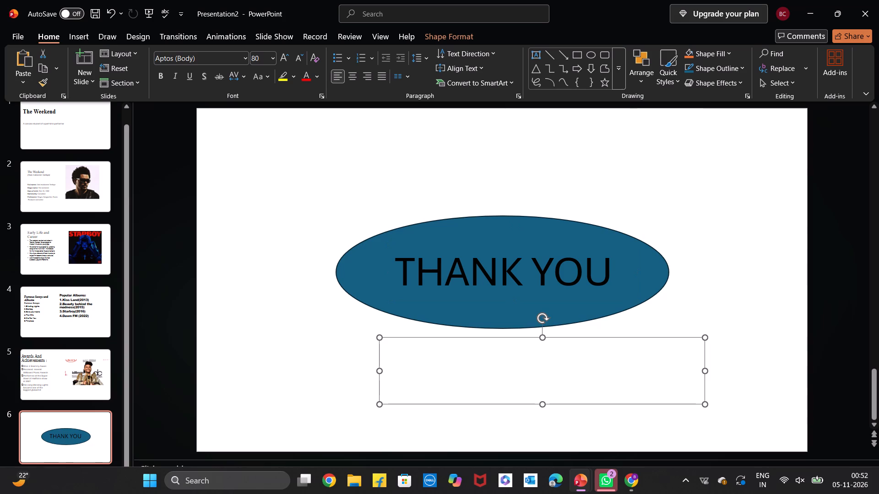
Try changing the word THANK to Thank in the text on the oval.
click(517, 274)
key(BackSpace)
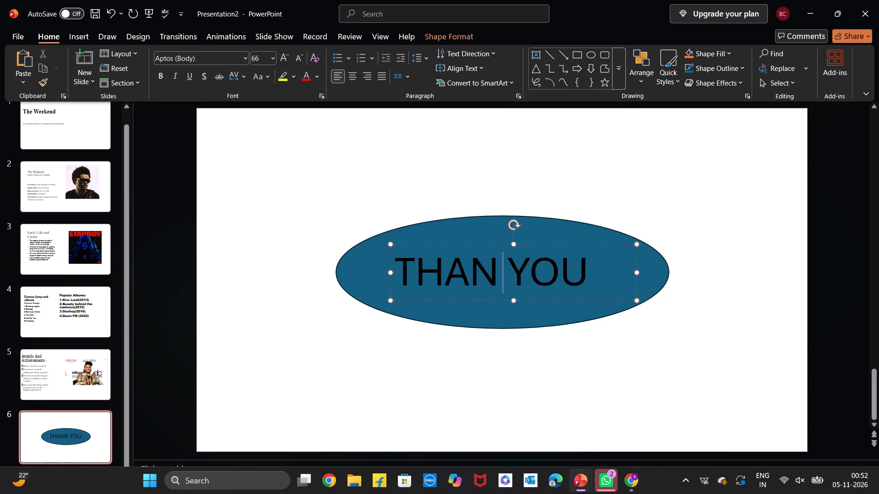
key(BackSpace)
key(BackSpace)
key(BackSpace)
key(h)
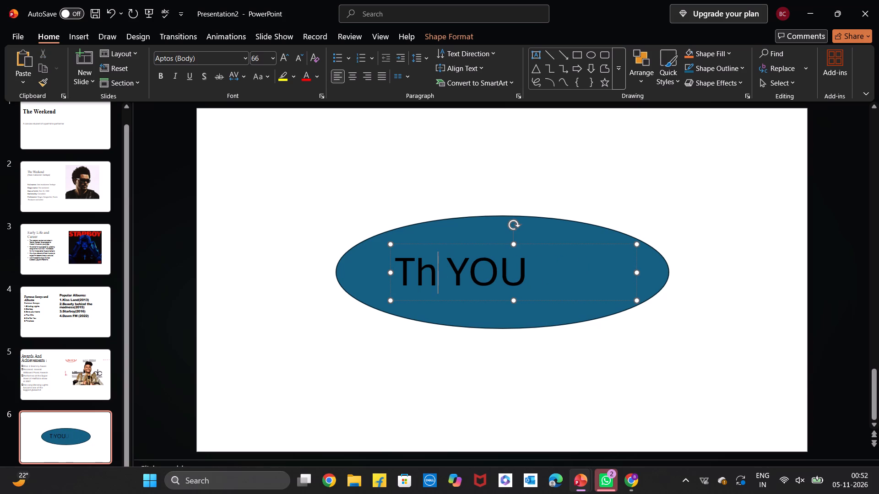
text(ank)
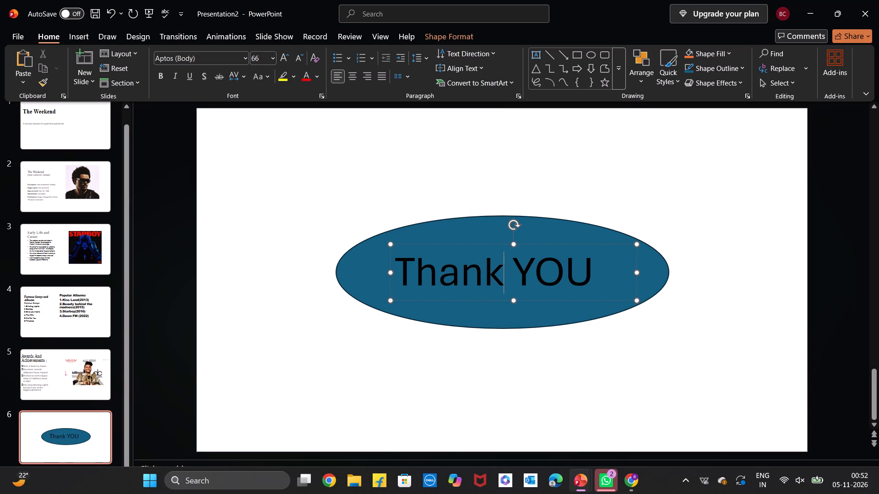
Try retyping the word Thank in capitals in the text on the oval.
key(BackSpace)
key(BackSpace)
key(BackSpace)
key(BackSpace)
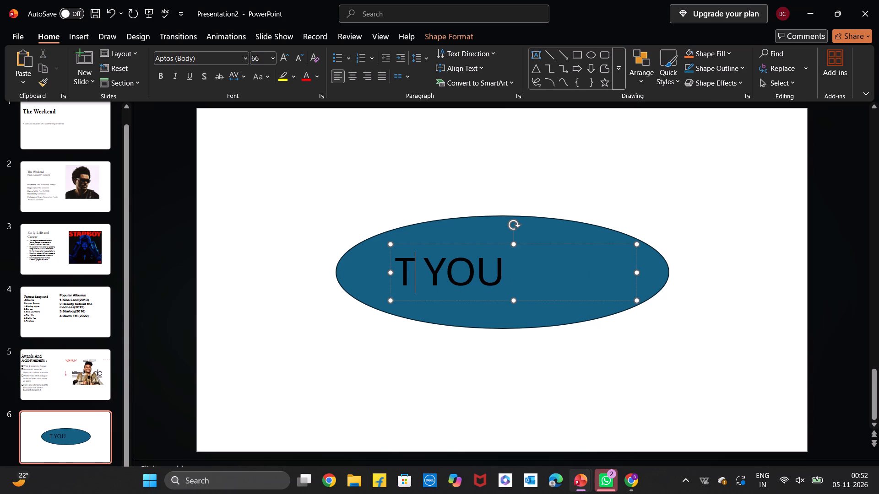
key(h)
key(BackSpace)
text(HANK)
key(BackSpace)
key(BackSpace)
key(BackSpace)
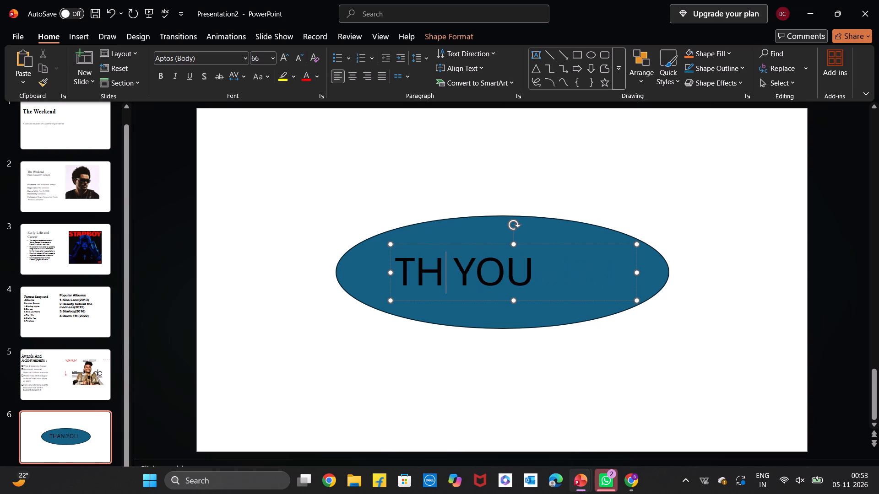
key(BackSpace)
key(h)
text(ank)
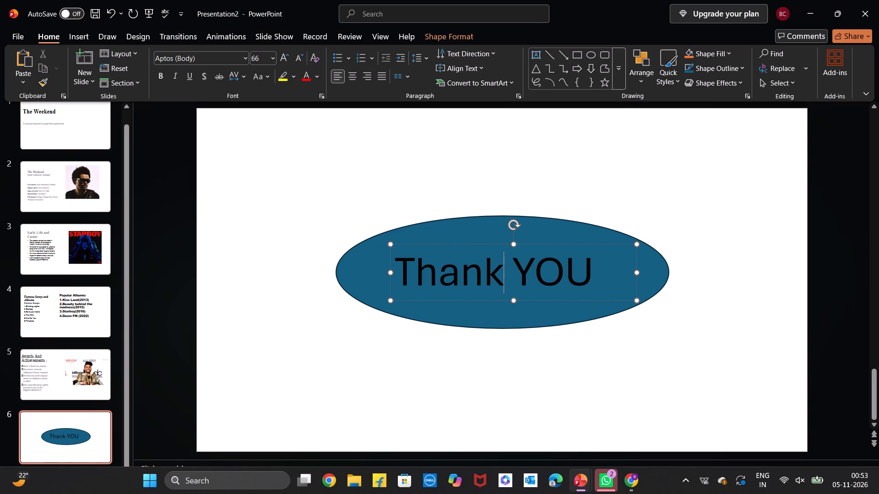
Change the word YOU to You in the text on the oval.
click(586, 274)
key(BackSpace)
key(BackSpace)
key(BackSpace)
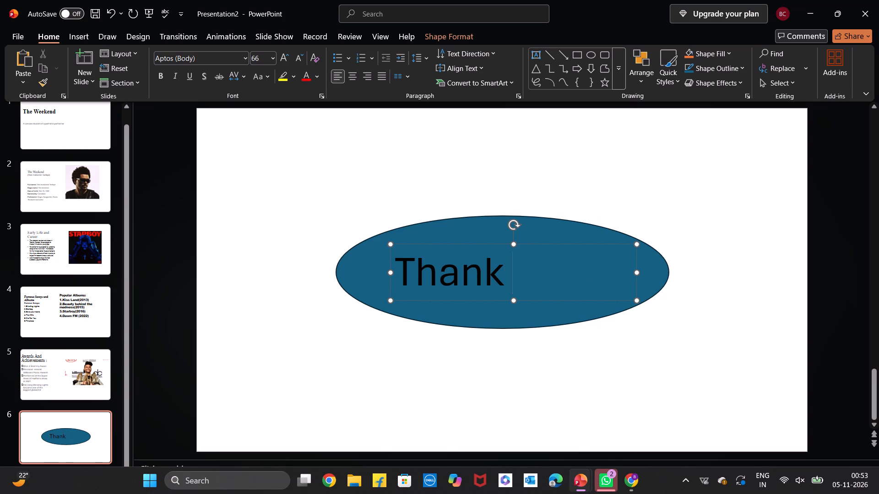
text(ou)
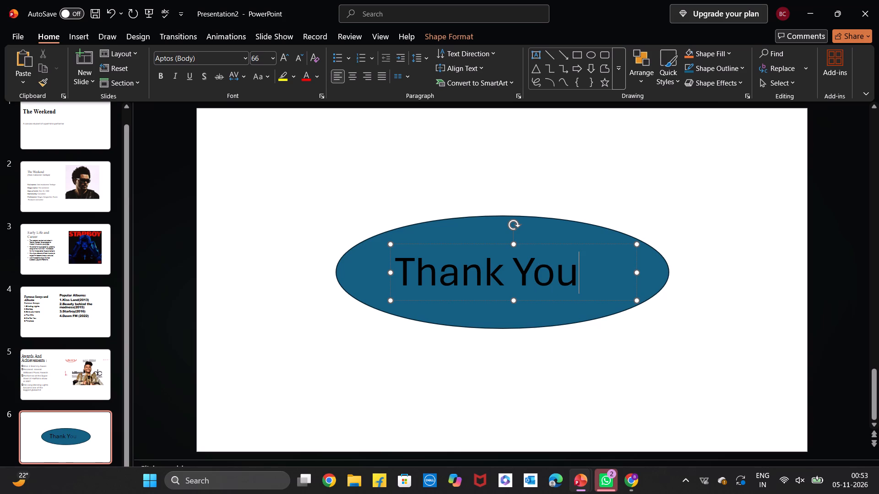
click(711, 336)
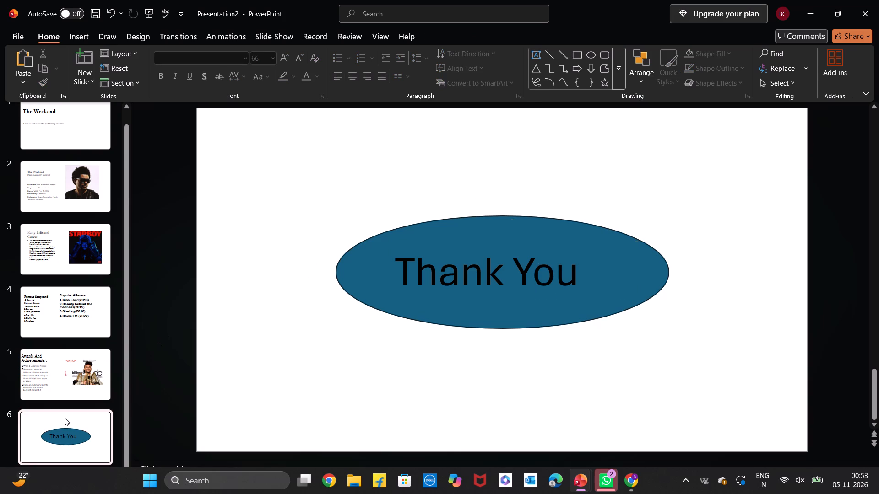
Review the slides from the title to the closing slide and back, ending on the Famous Songs and Albums slide.
click(18, 123)
scroll(18, 123, up, 3)
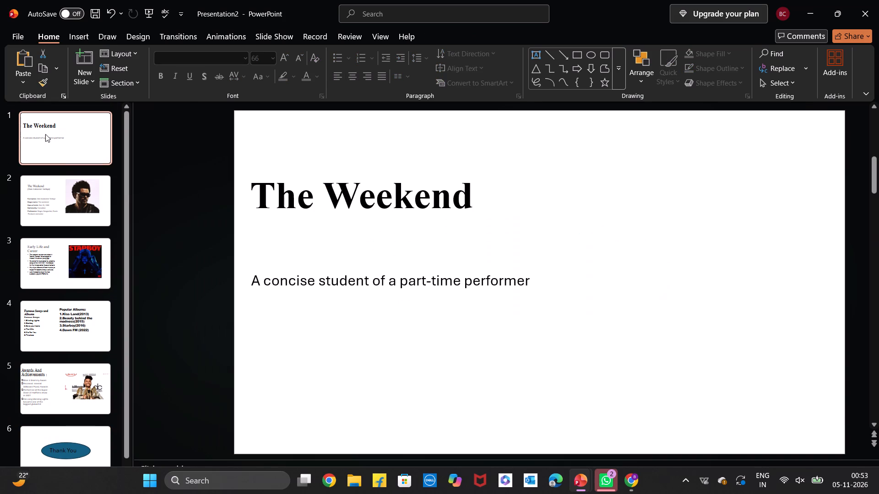
click(45, 134)
key(Down)
key(Down)
key(Down)
key(Down)
key(Down)
key(Down)
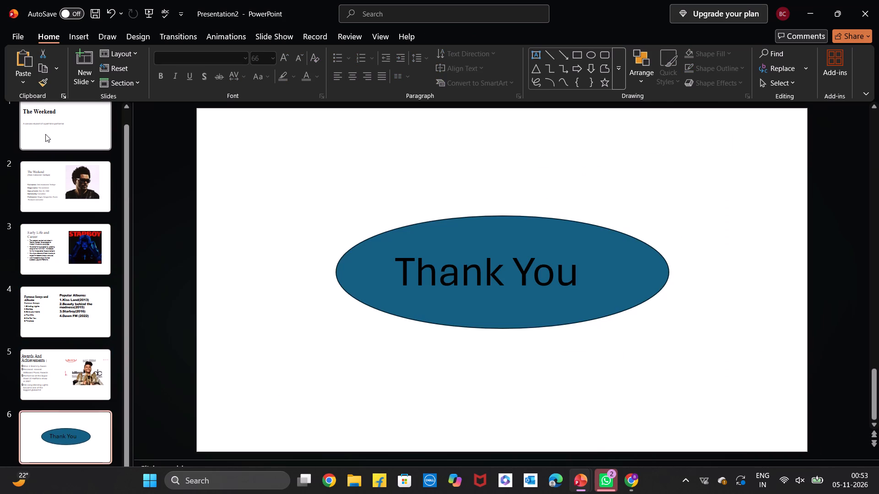
key(Down)
key(Up)
key(Up)
key(Up)
key(Up)
key(Up)
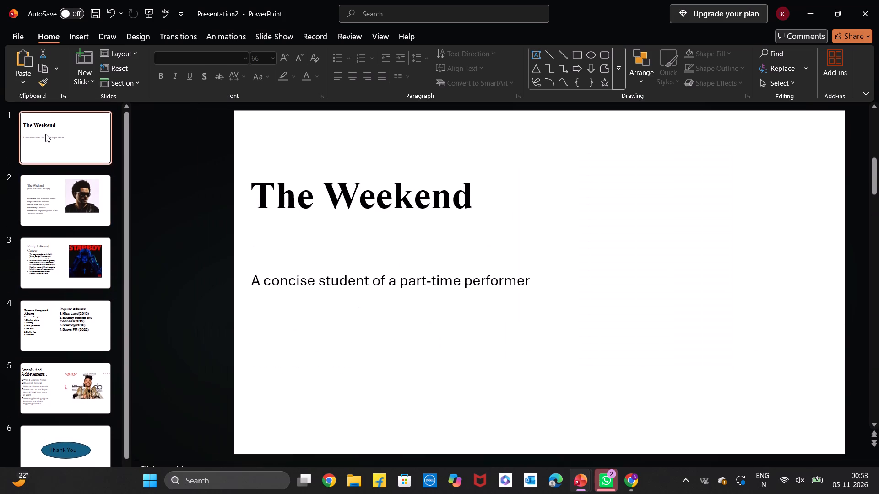
key(Down)
key(Down)
key(Down)
key(Up)
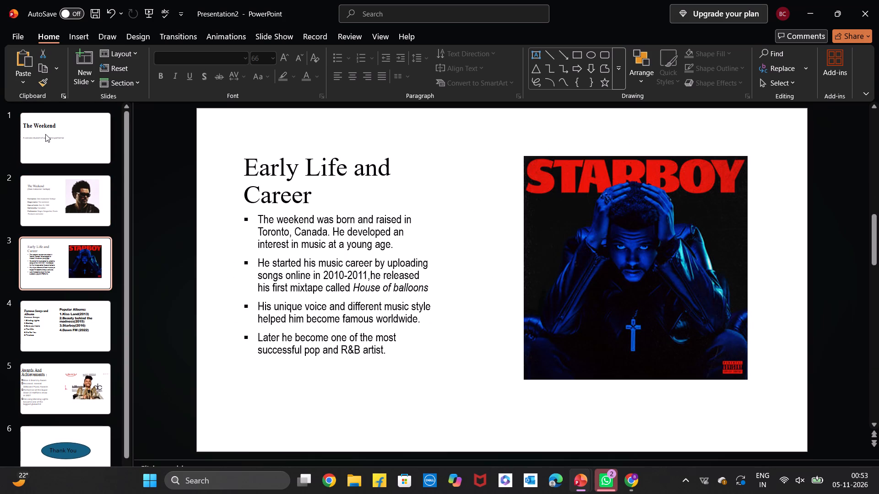
key(Left)
key(Left)
key(Down)
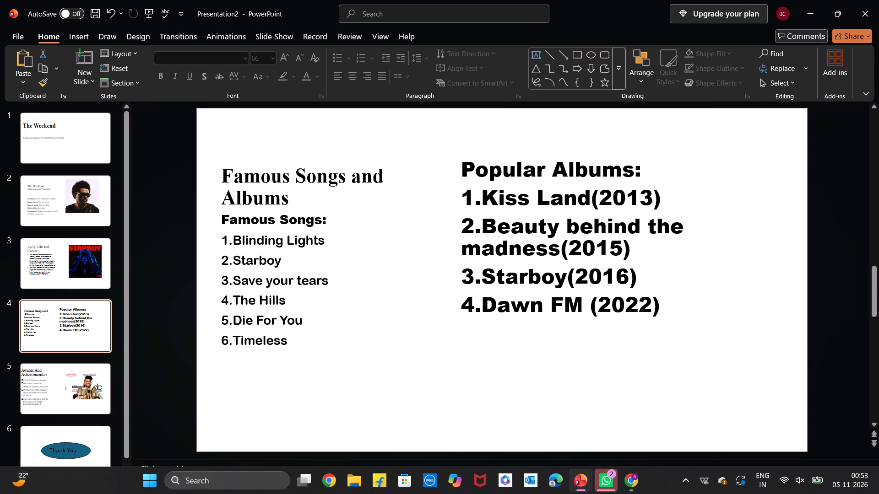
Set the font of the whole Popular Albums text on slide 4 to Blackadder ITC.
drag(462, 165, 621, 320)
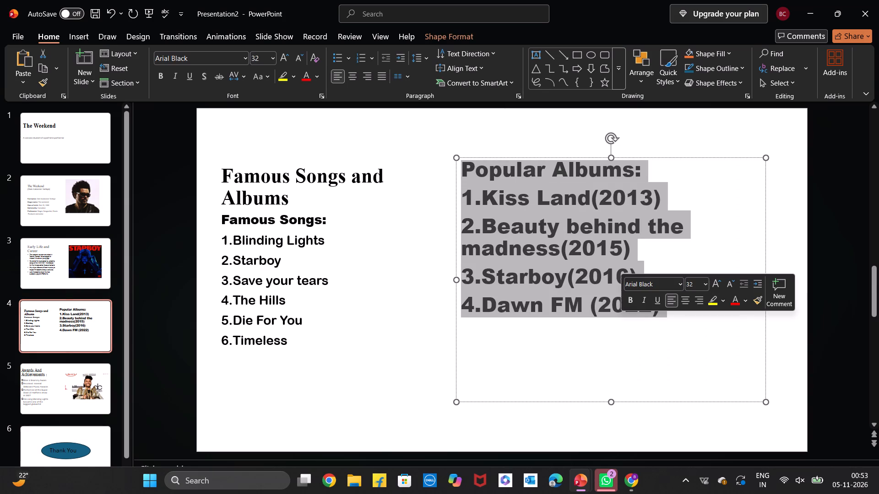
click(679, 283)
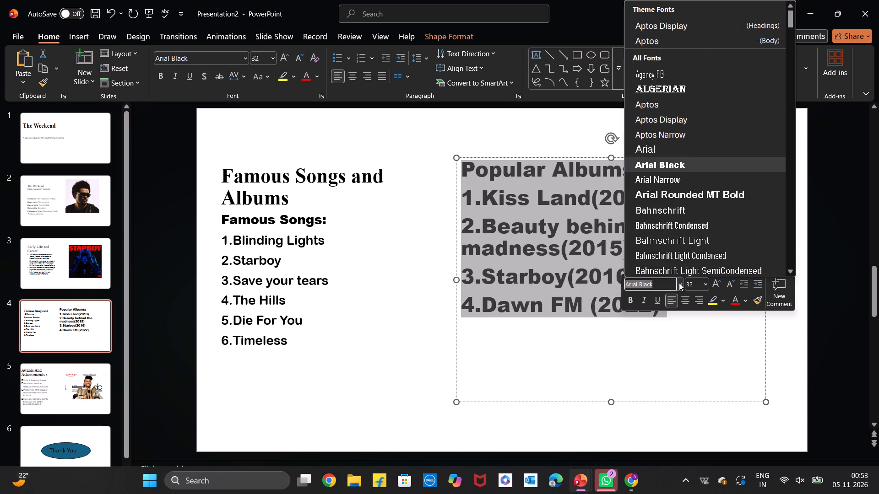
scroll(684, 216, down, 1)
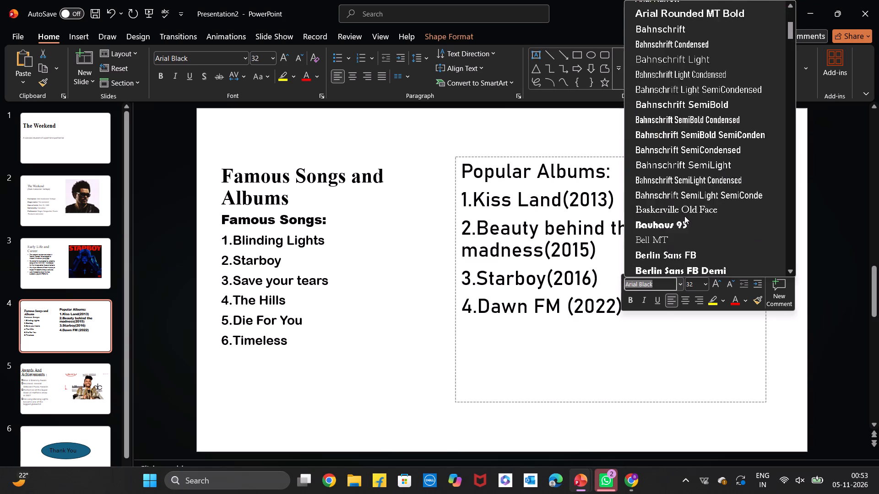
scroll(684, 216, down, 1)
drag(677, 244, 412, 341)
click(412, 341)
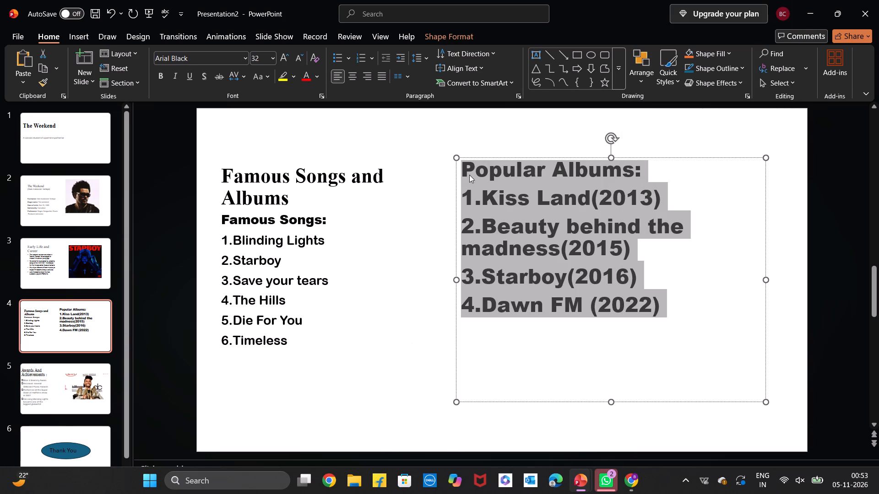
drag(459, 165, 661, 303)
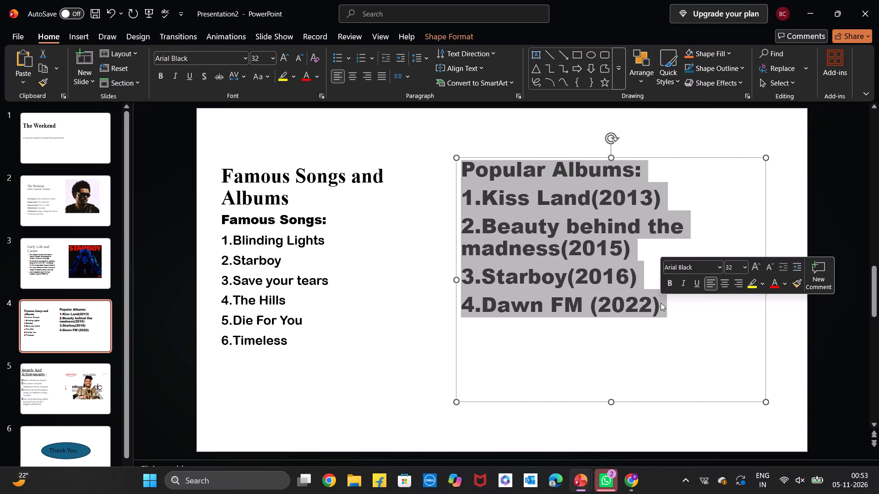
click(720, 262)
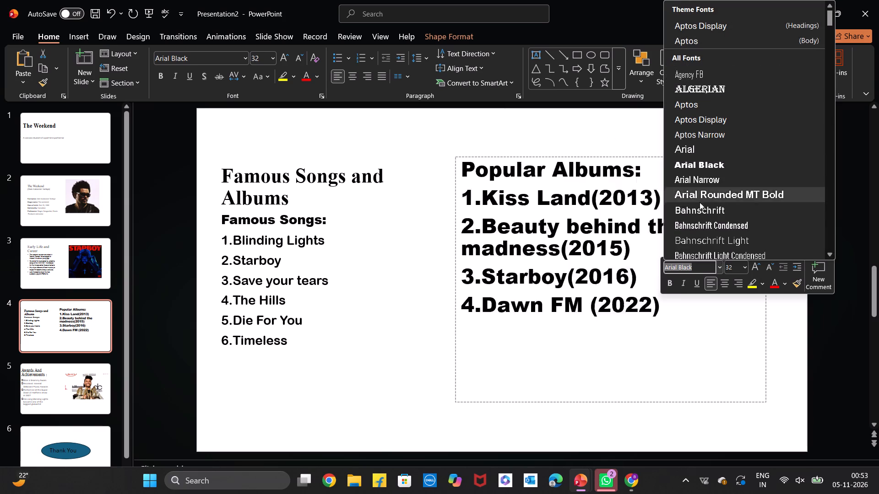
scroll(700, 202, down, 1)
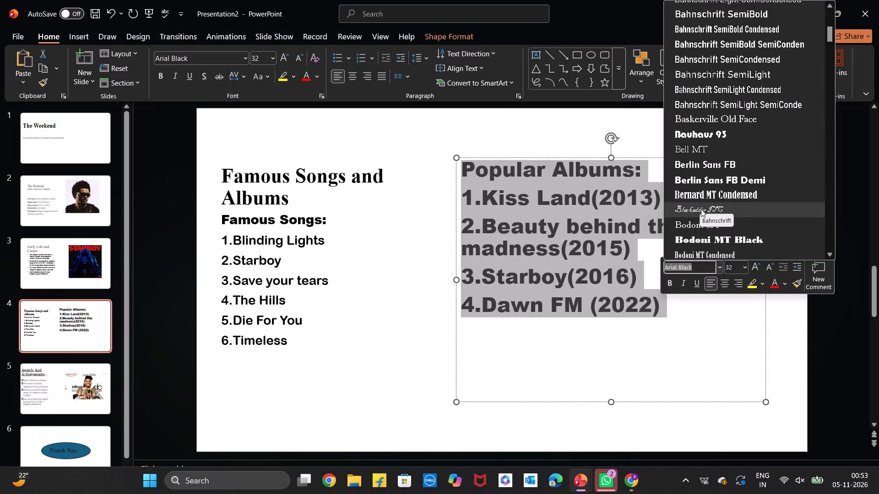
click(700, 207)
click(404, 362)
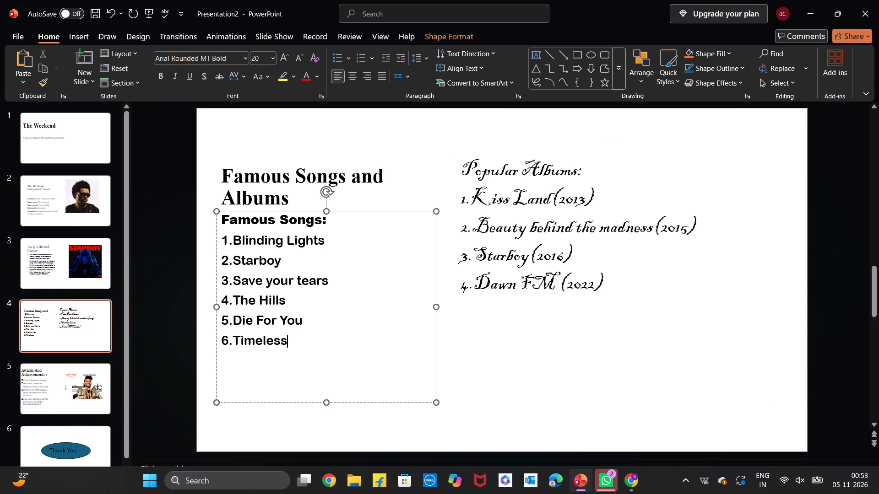
Set the font of the whole Popular Albums text on slide 4 to Bahnschrift Light Condensed.
drag(524, 333, 459, 162)
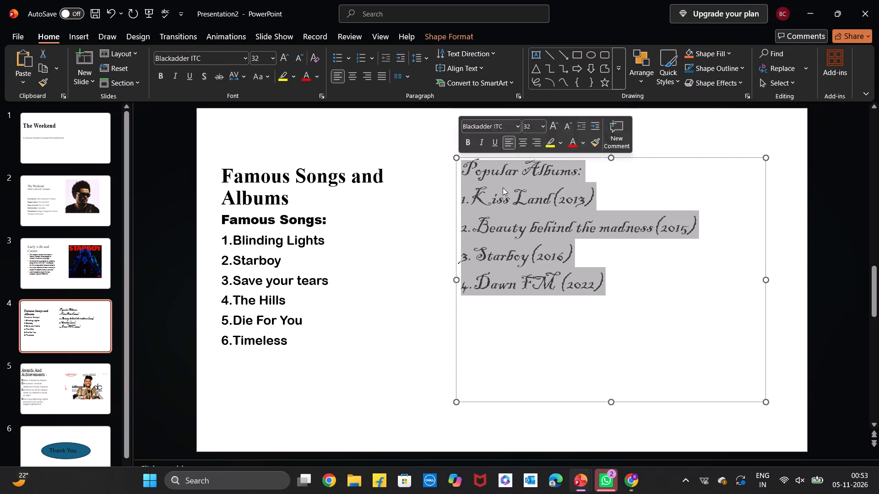
click(241, 61)
click(244, 60)
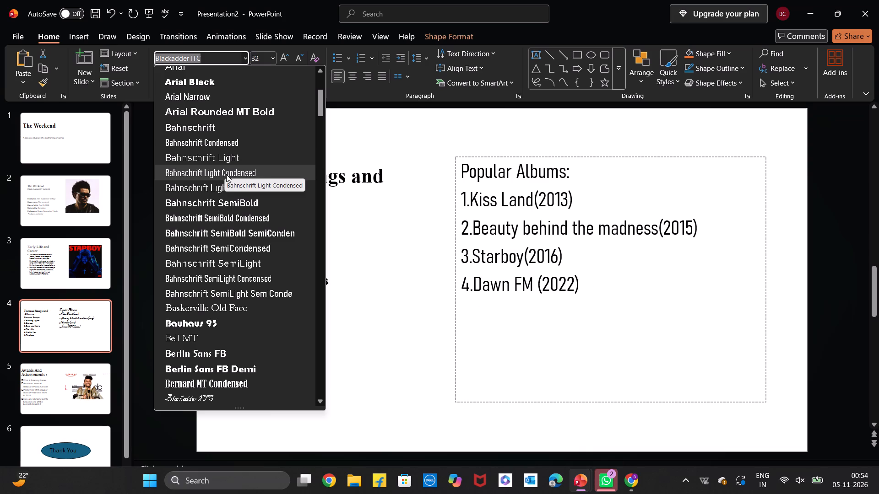
click(224, 172)
click(447, 203)
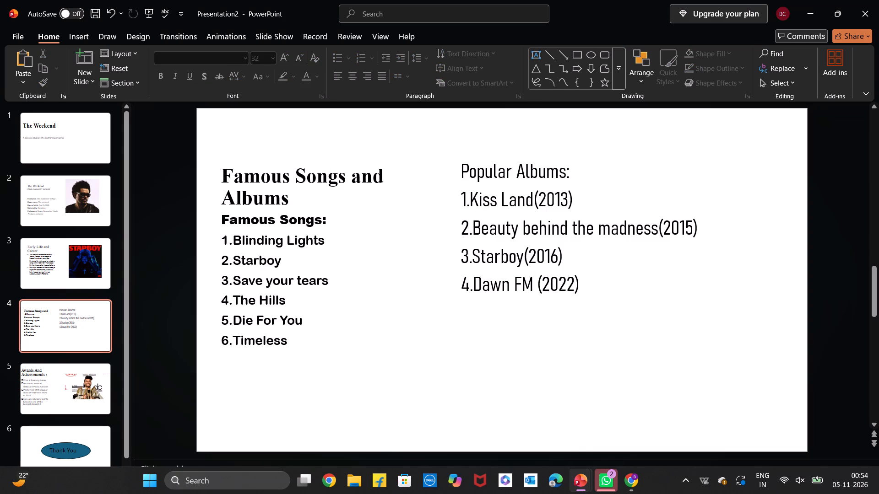
Set the font of the Popular Albums: heading line on slide 4 to Algerian.
drag(580, 172, 466, 173)
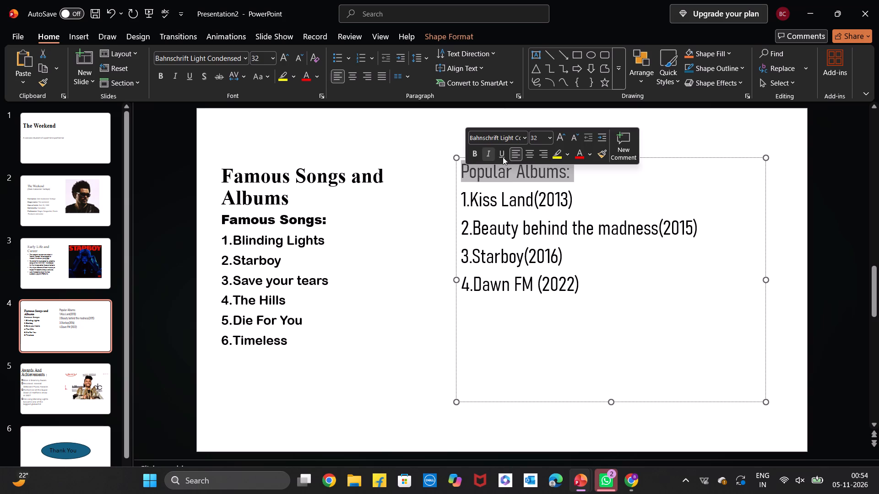
click(523, 136)
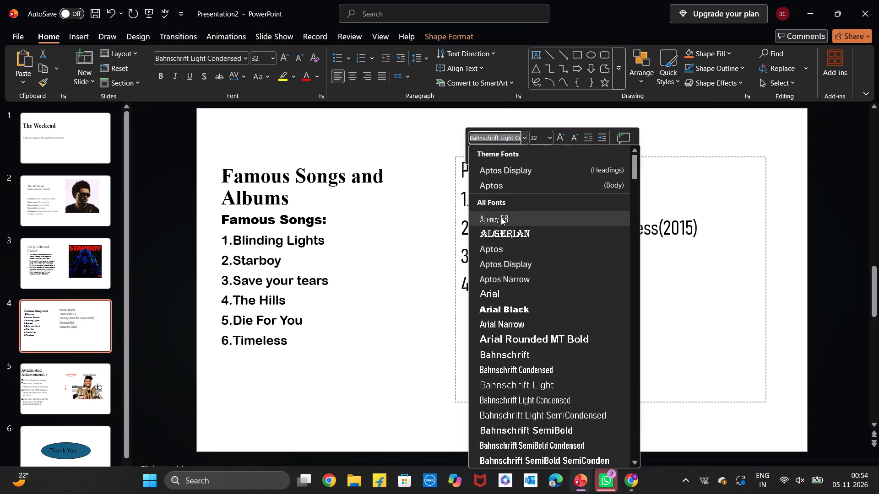
click(504, 230)
click(401, 258)
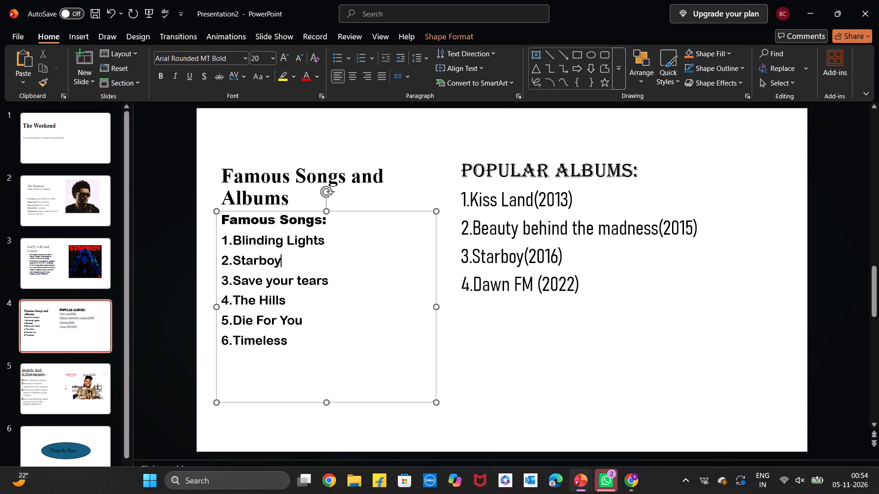
click(502, 366)
click(410, 326)
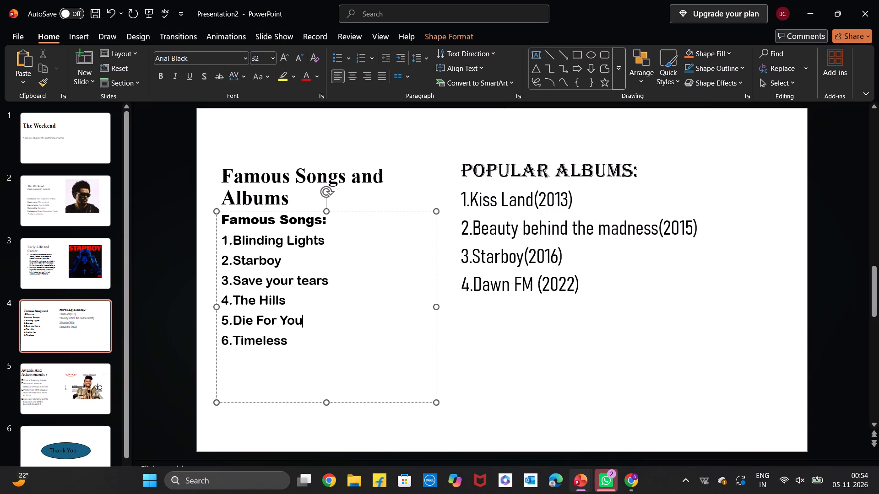
click(534, 397)
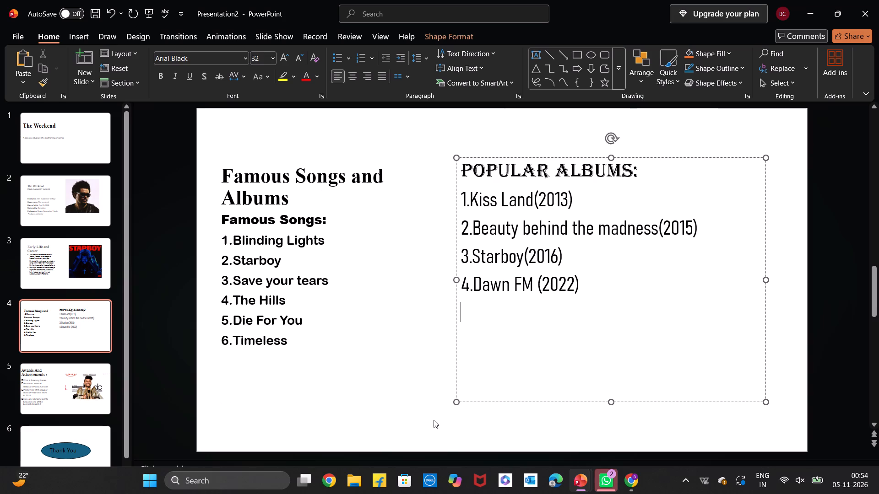
click(431, 424)
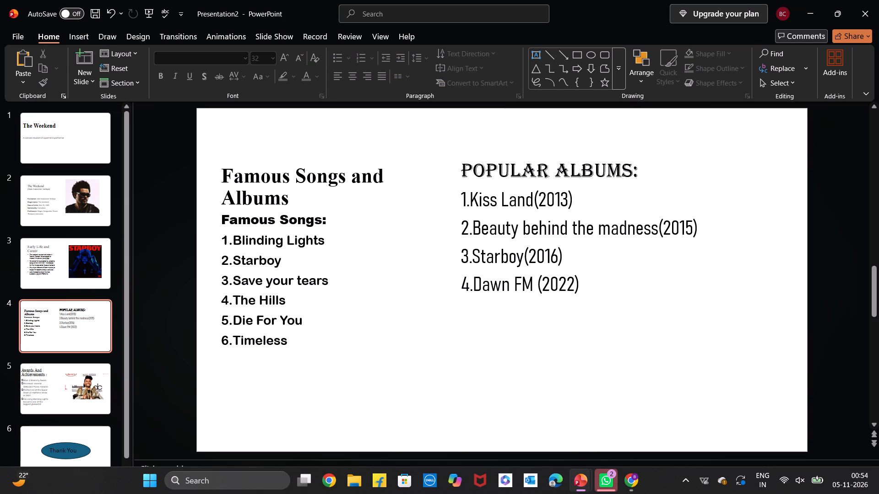
Widen the Famous Songs and Albums title box until the title fits on one line, and move it slightly up and left.
click(220, 172)
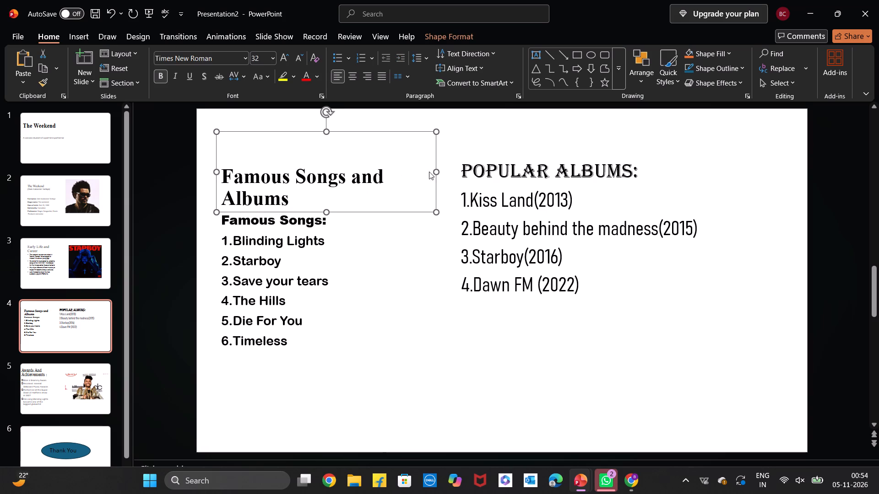
drag(436, 170, 477, 169)
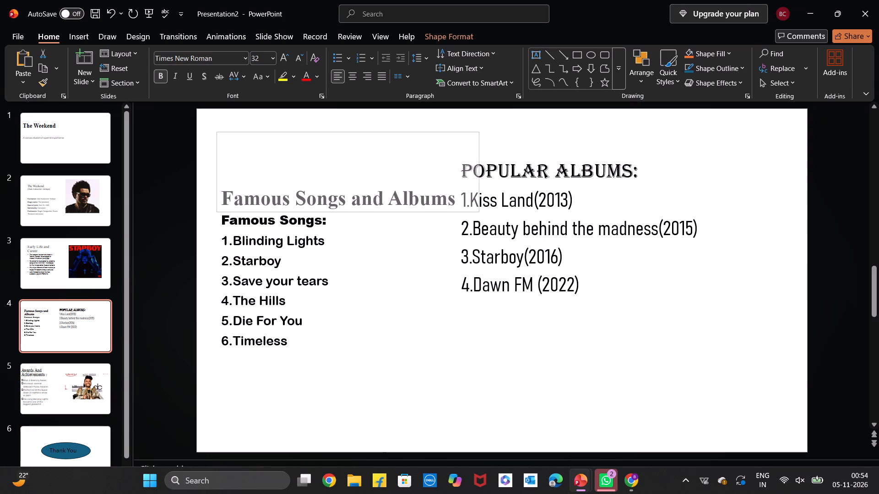
drag(477, 169, 473, 169)
drag(376, 201, 345, 181)
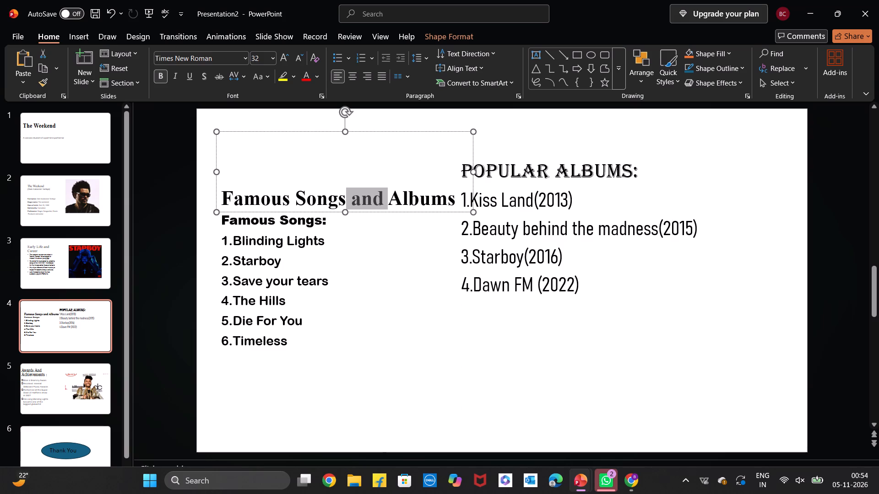
drag(345, 181, 370, 197)
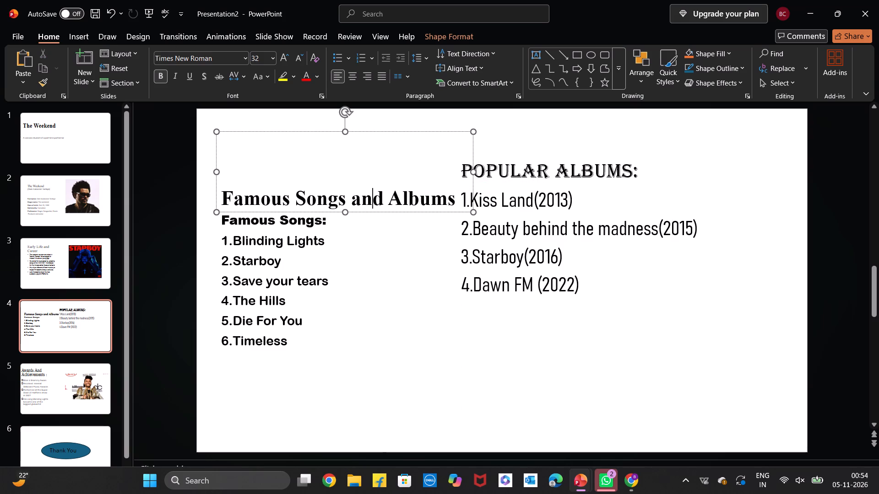
drag(387, 211, 373, 199)
click(396, 251)
click(504, 192)
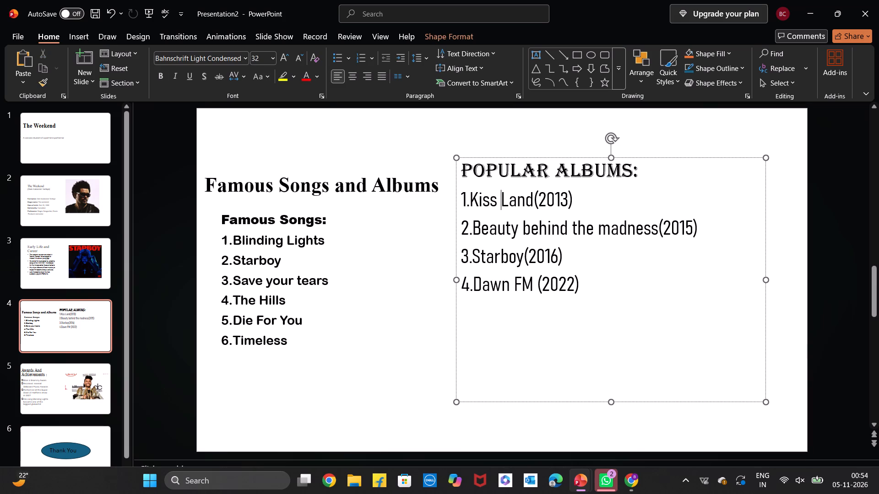
Shift the Popular Albums text box on slide 4 to the right by extending its right edge and pulling in its left edge.
drag(767, 280, 791, 280)
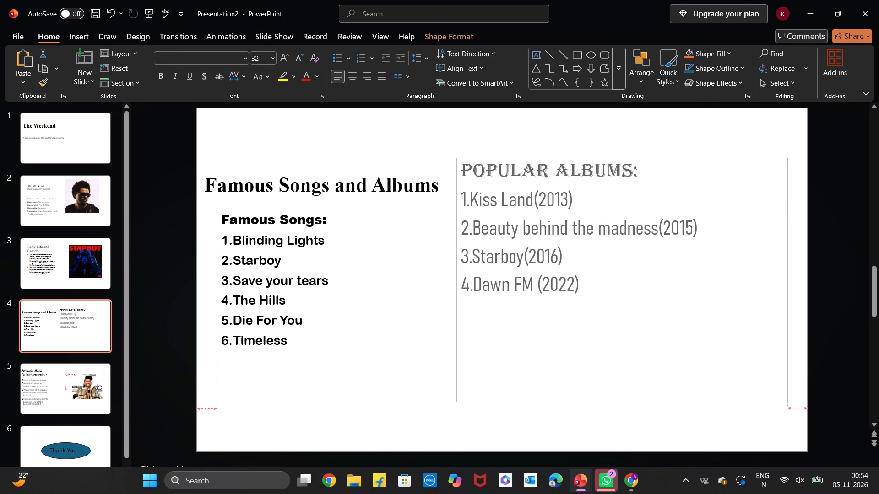
drag(791, 280, 797, 279)
drag(457, 279, 482, 278)
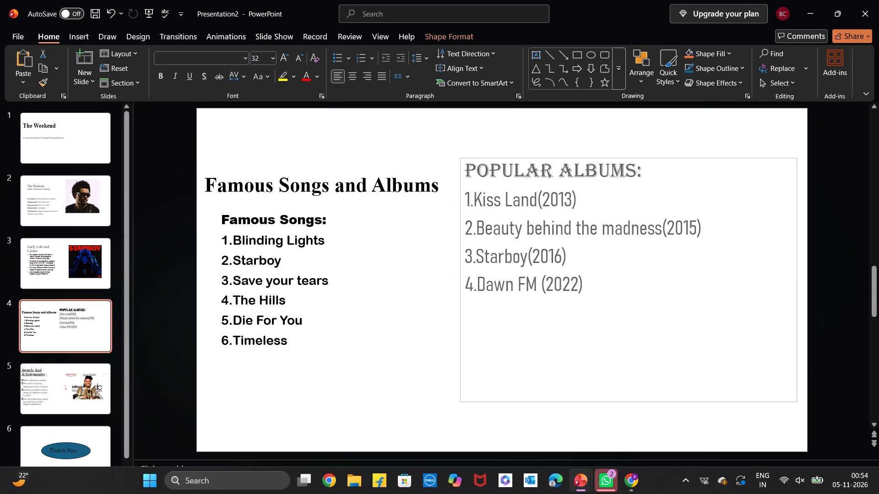
drag(482, 278, 488, 294)
click(434, 349)
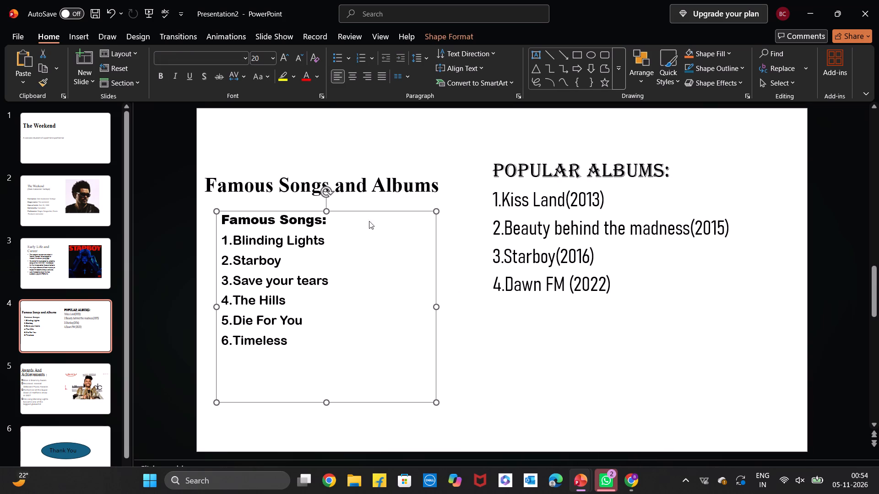
click(471, 373)
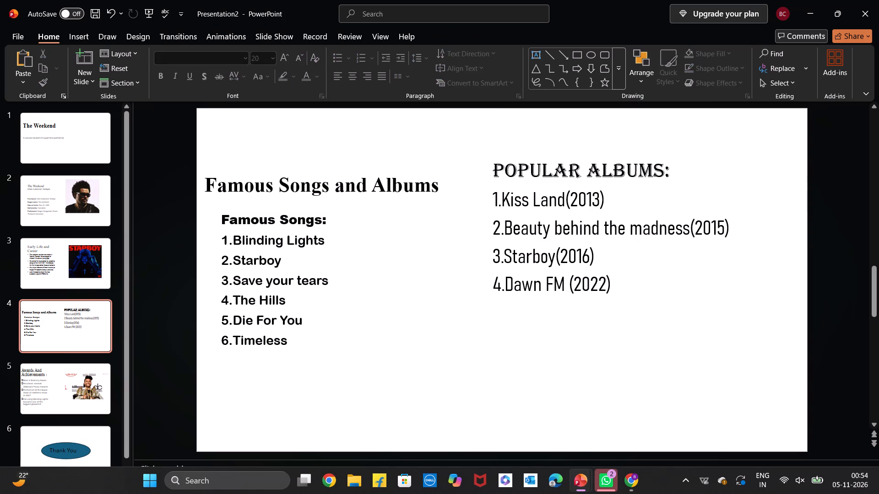
Set the font of the six numbered song lines on slide 4 to Arial Narrow.
drag(222, 237, 311, 347)
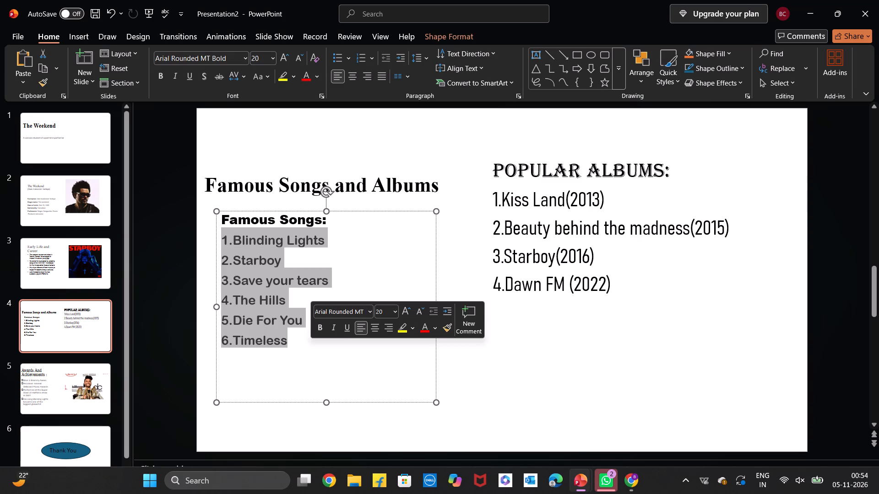
click(369, 311)
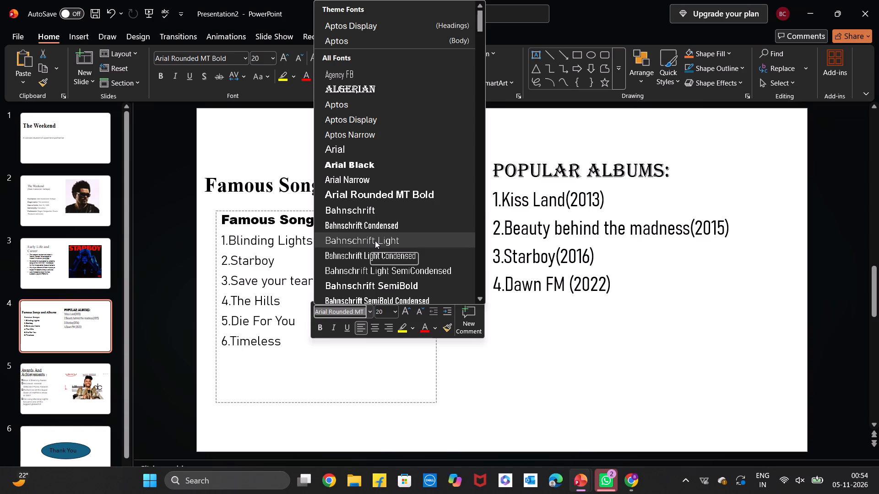
click(360, 180)
click(474, 398)
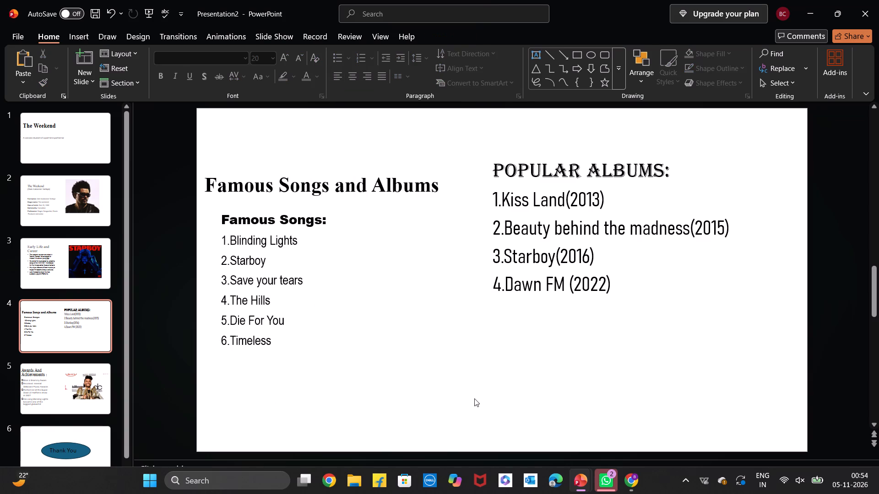
Move the Famous Songs text box slightly down and right, keeping it below the slide title.
drag(219, 217, 255, 223)
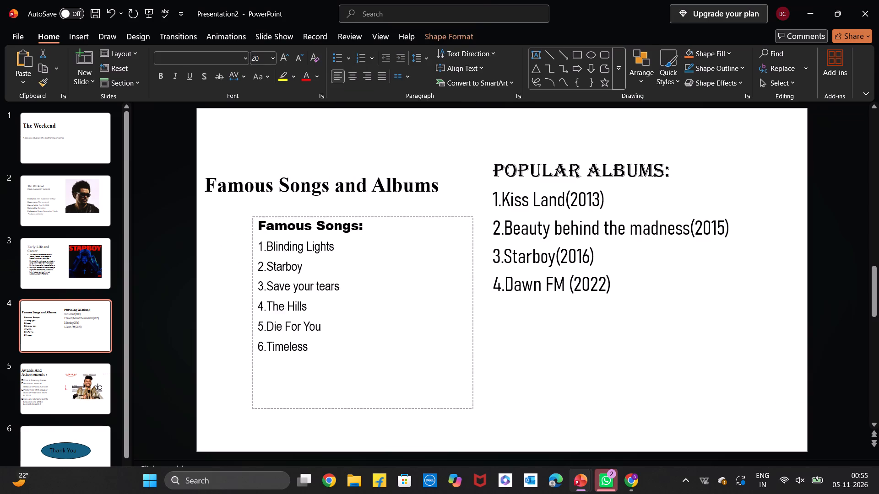
drag(255, 223, 220, 226)
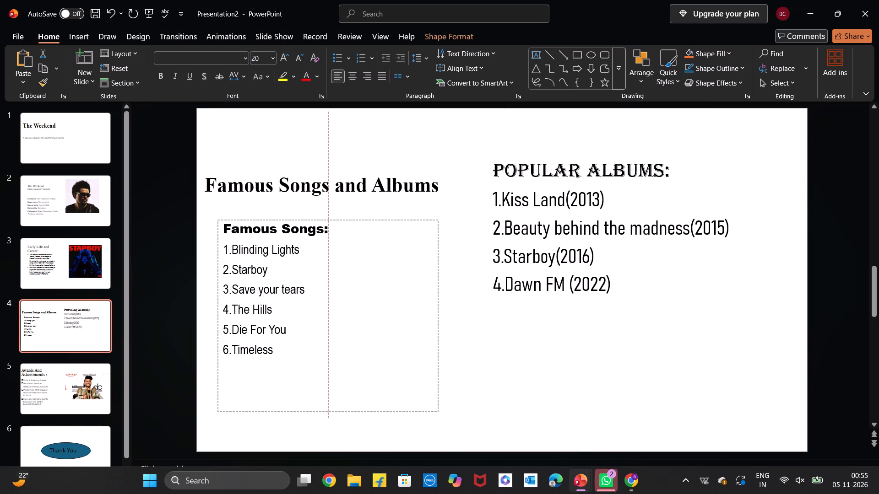
drag(220, 226, 218, 221)
click(452, 344)
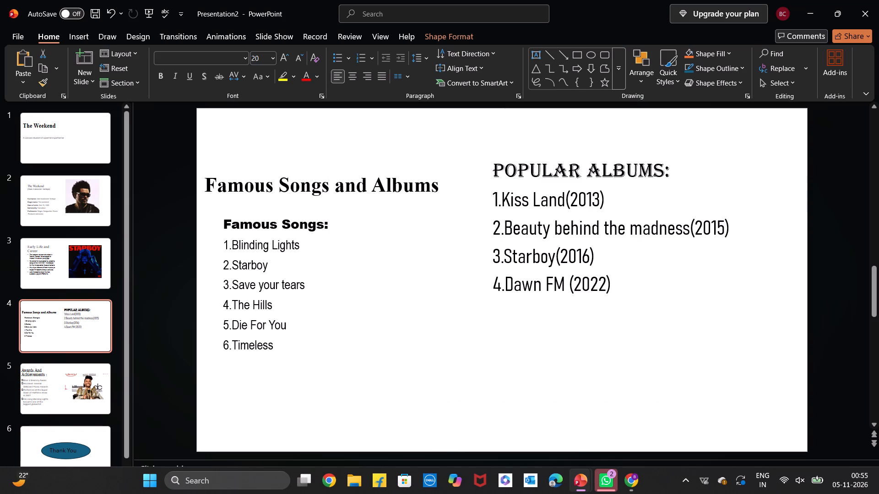
Set the font of the Famous Songs heading words on slide 4 to Algerian.
drag(326, 225, 257, 225)
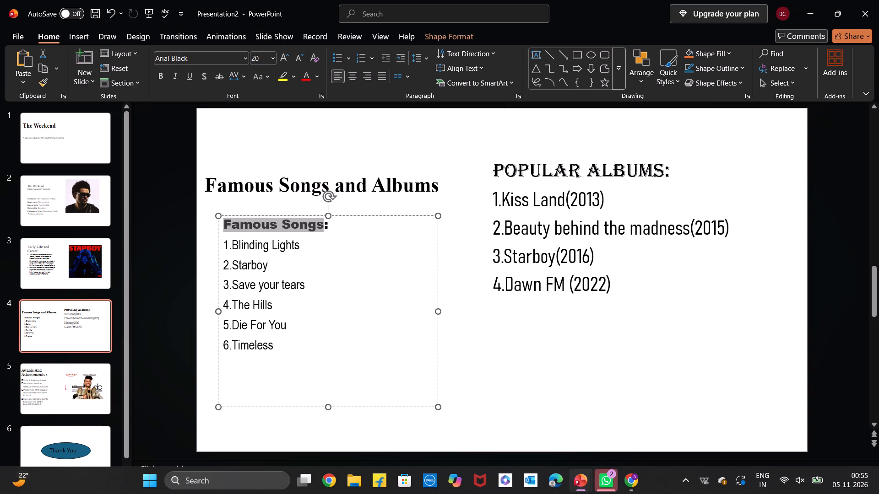
drag(257, 225, 250, 225)
click(312, 185)
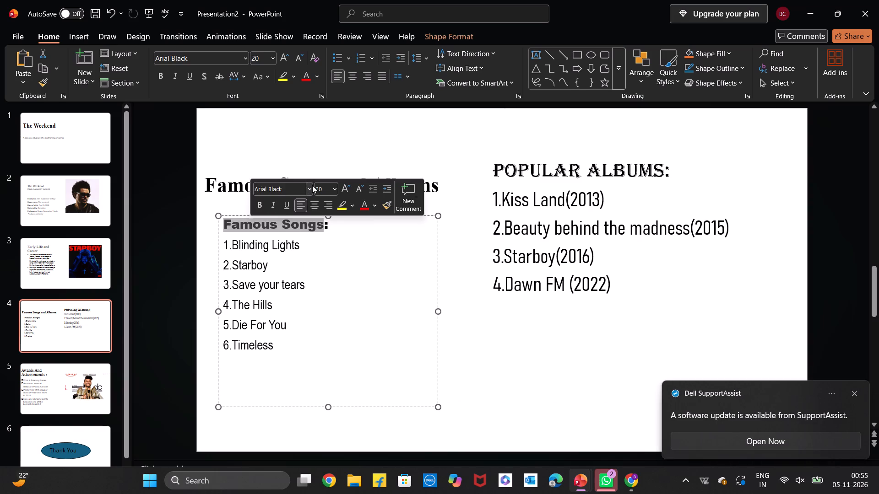
click(305, 280)
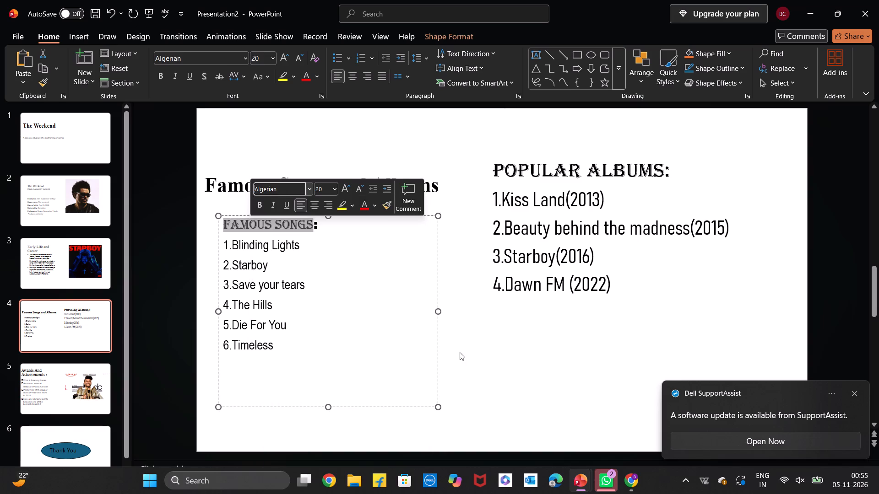
click(474, 389)
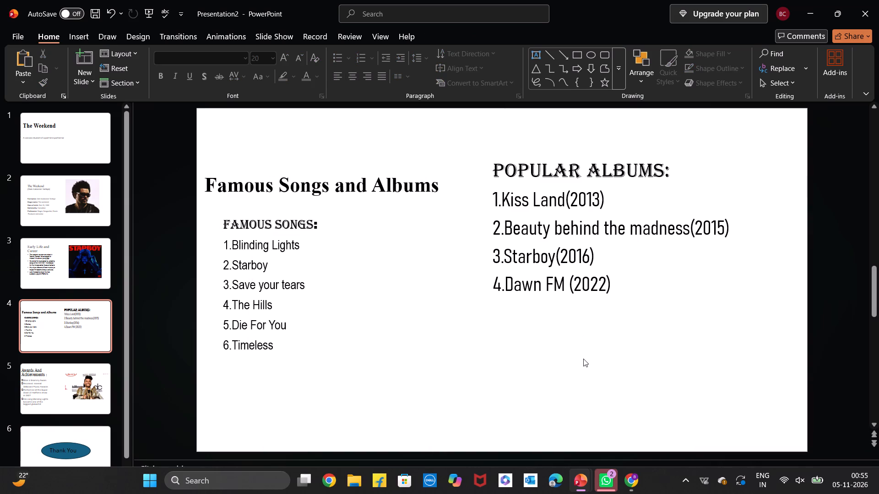
Move the Popular Albums text box down until its heading is roughly level with the Famous Songs heading.
click(568, 237)
drag(568, 237, 569, 267)
click(599, 323)
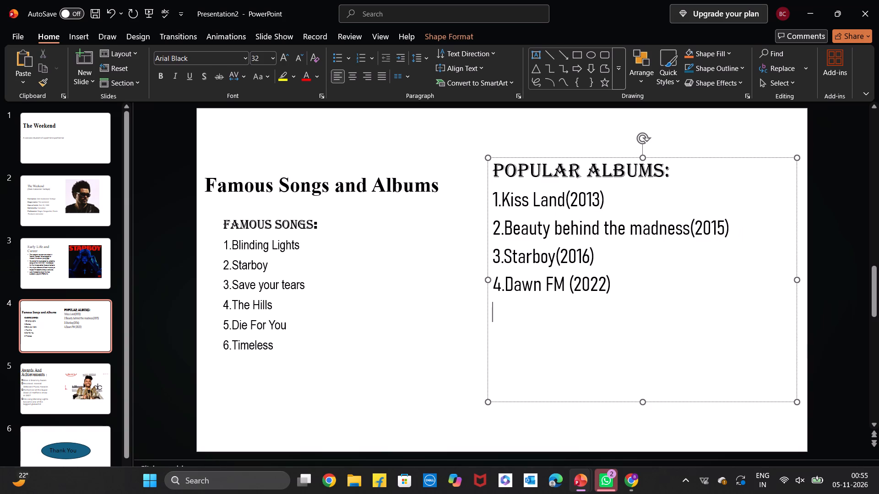
click(619, 333)
drag(619, 333, 588, 353)
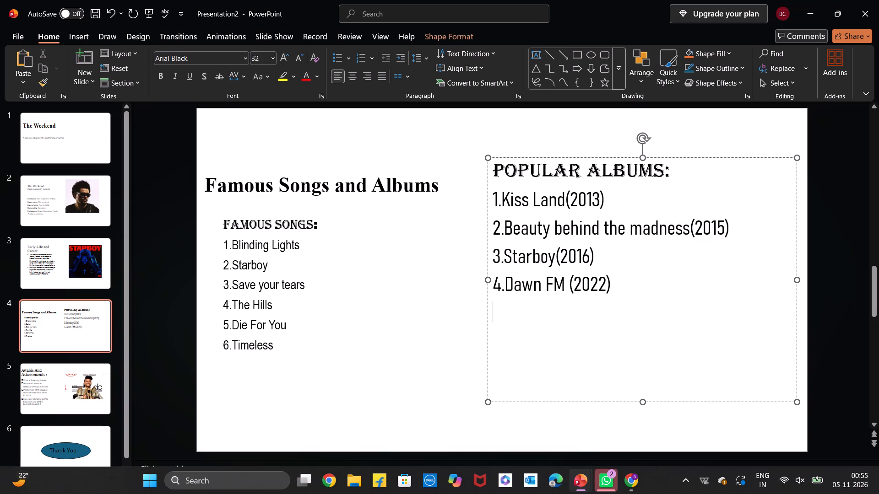
click(610, 399)
drag(611, 401, 613, 458)
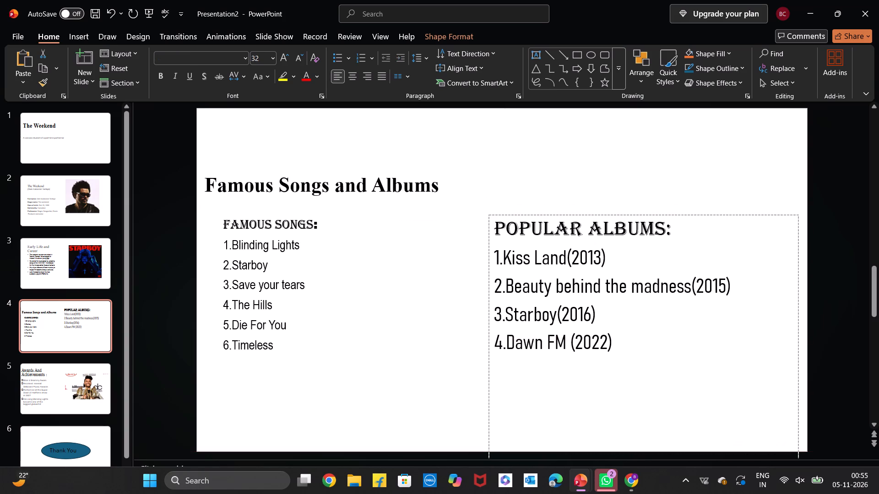
drag(613, 458, 610, 457)
click(458, 430)
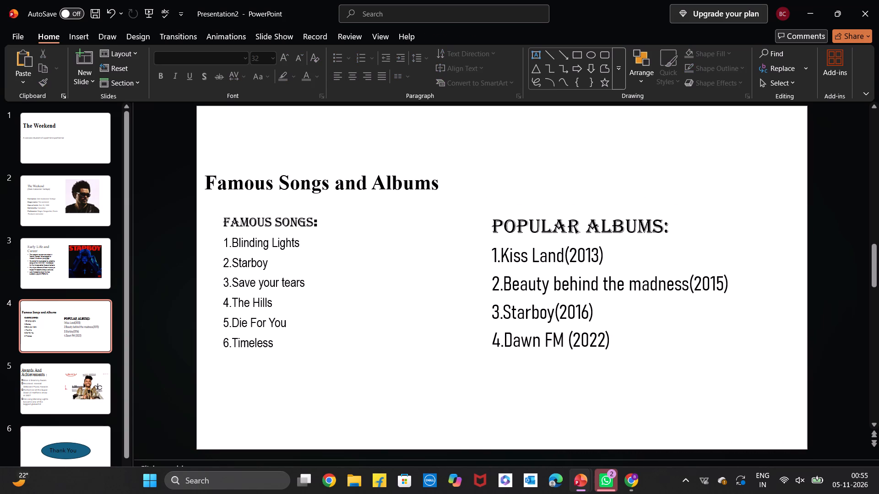
Try center, right and justified alignment on the Famous Songs and Albums title, and leave it right-aligned.
drag(205, 179, 475, 197)
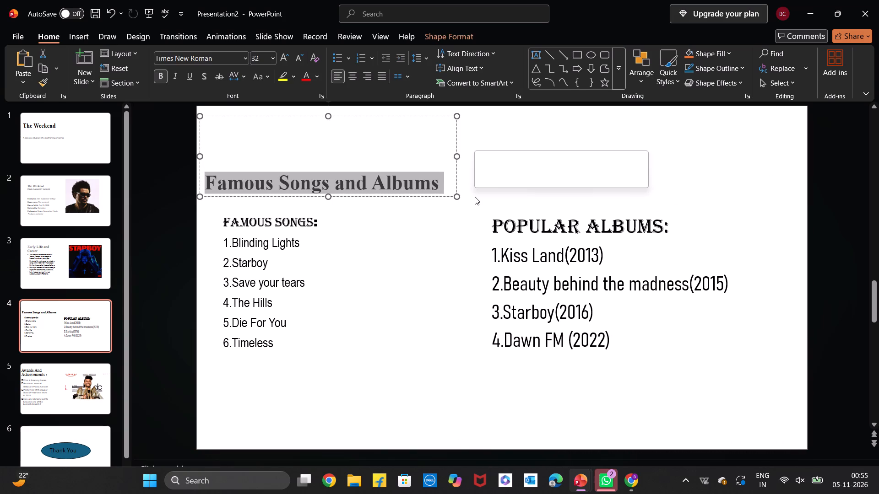
key(ctrl+c)
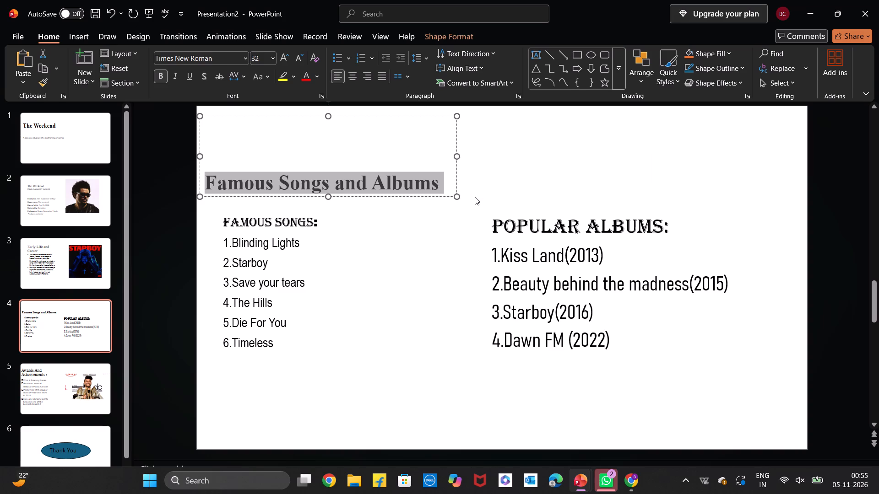
key(ctrl+c)
click(352, 76)
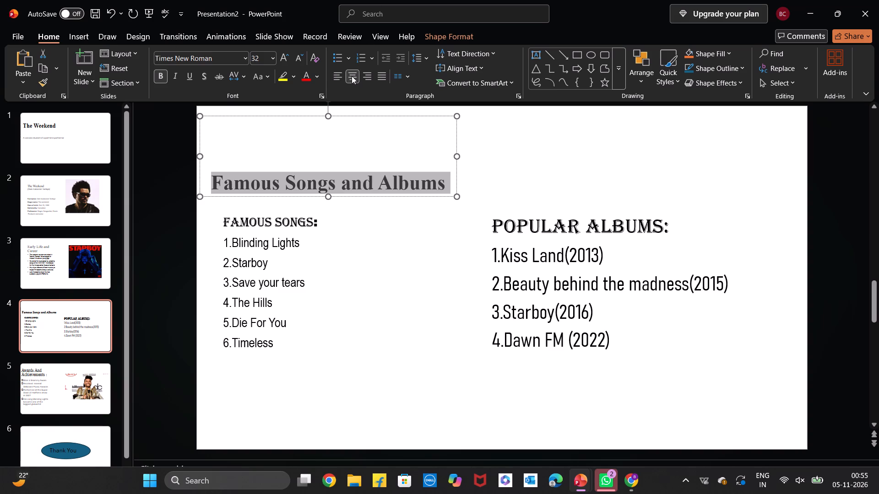
click(370, 76)
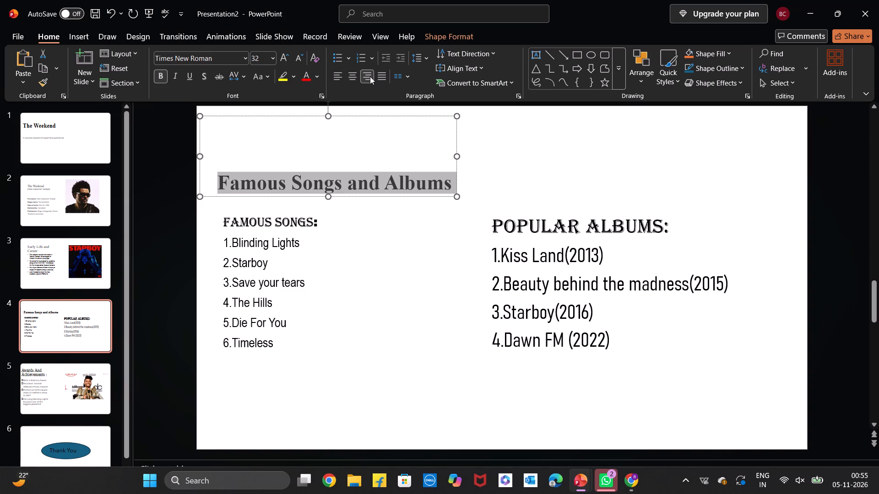
click(370, 76)
click(379, 76)
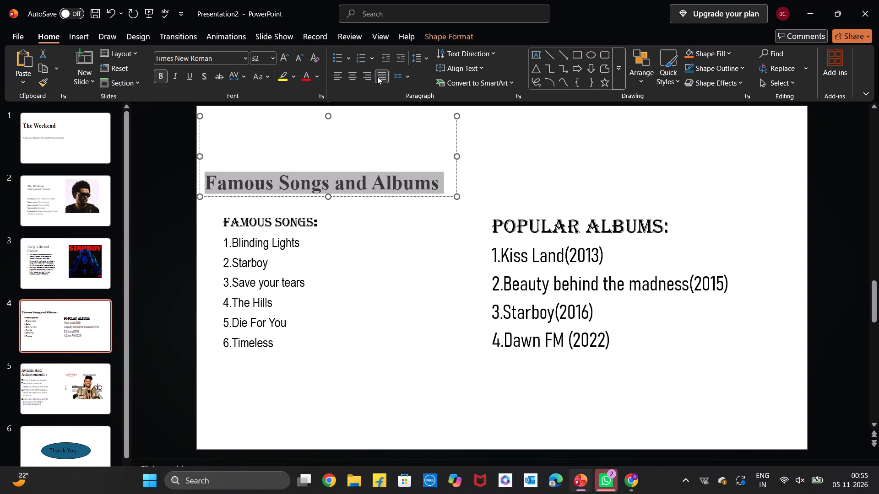
click(364, 77)
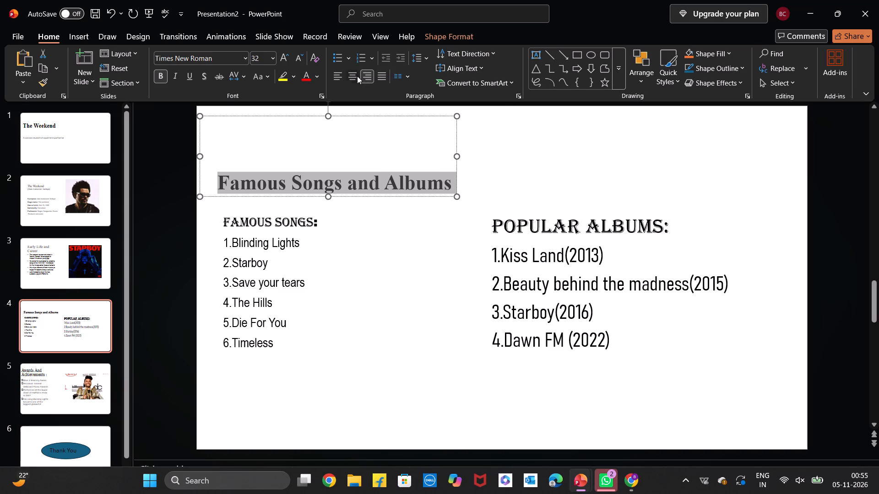
click(357, 76)
click(366, 76)
drag(378, 180, 418, 182)
Resize the Famous Songs and Albums title box in width and height so the title sits near the slide's top centre, above both lists.
drag(456, 156, 626, 152)
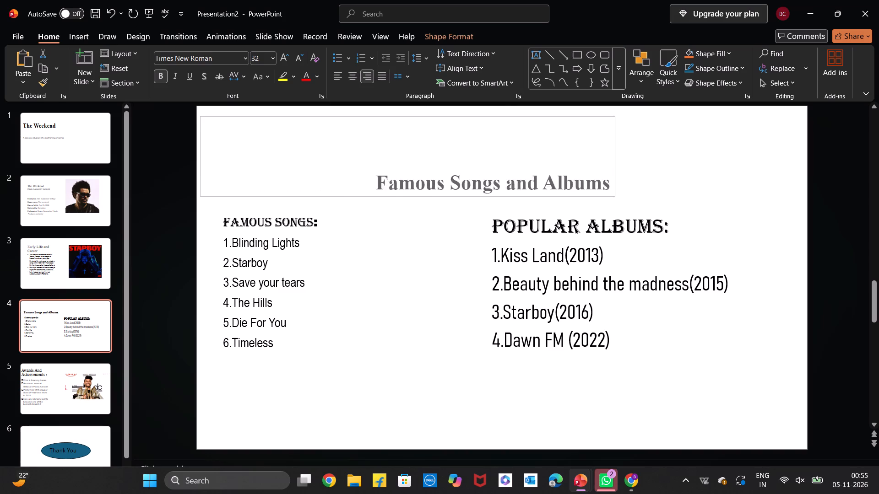
drag(626, 152, 619, 146)
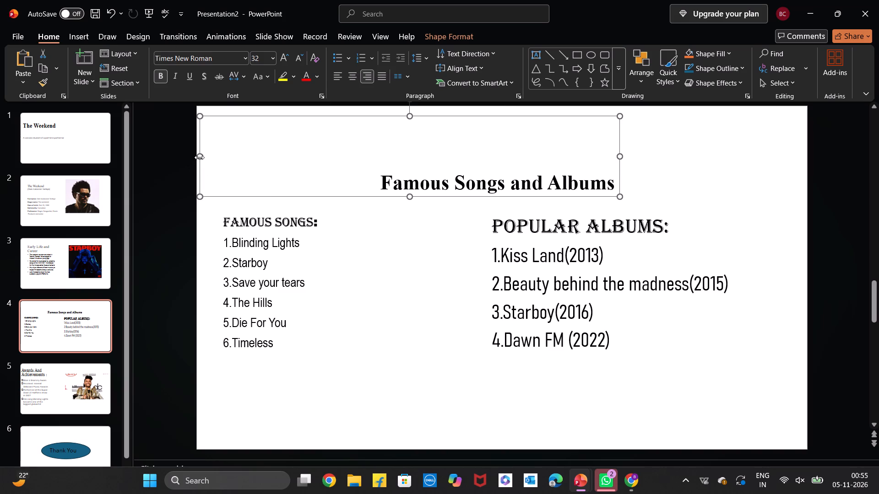
drag(201, 156, 354, 179)
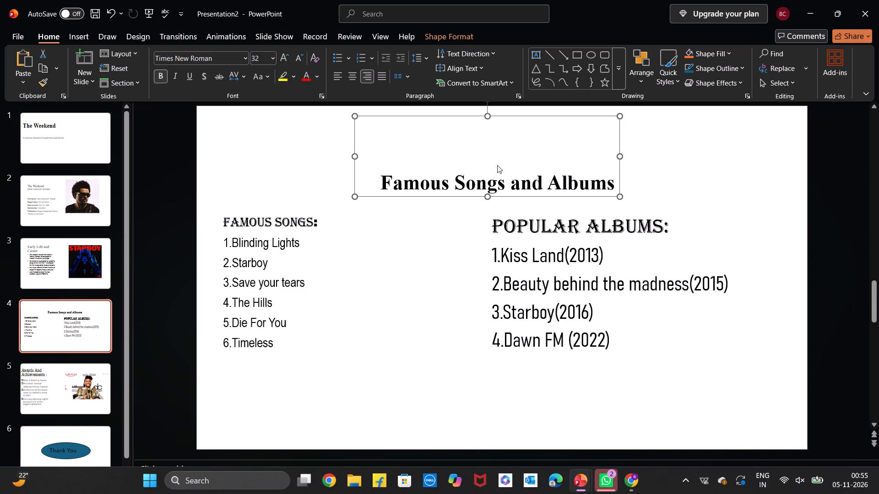
drag(486, 114, 485, 107)
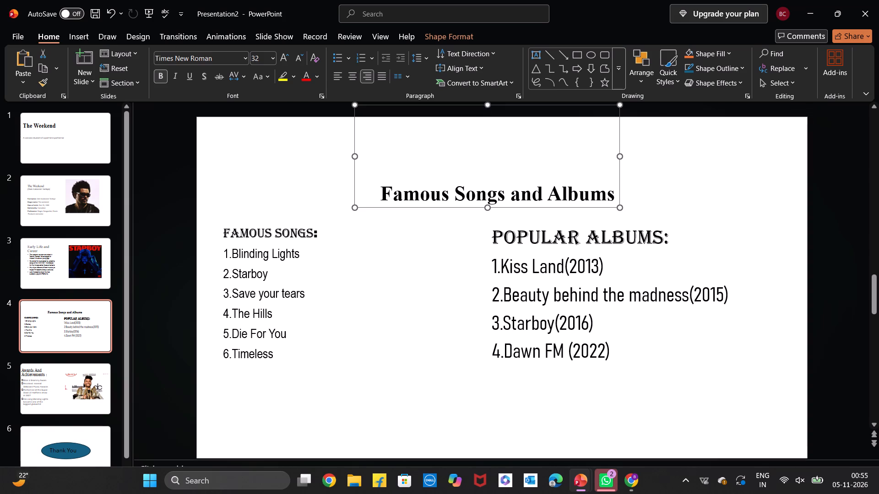
drag(489, 208, 488, 181)
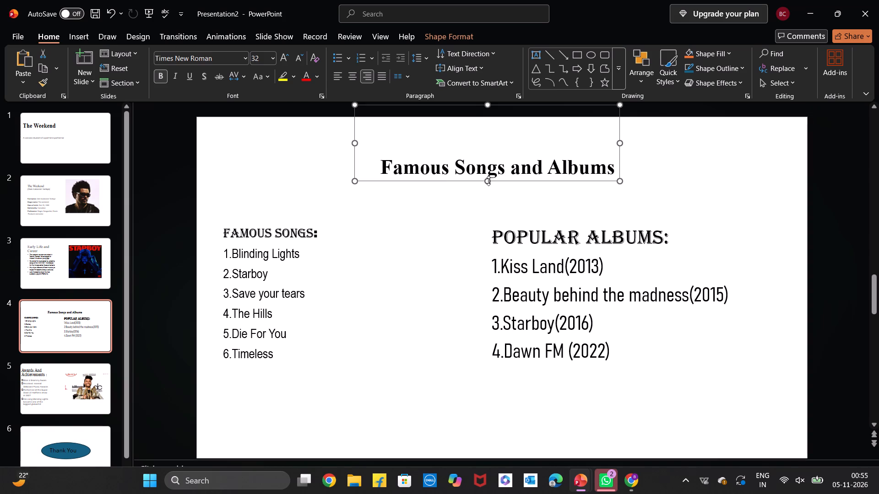
drag(488, 104, 495, 140)
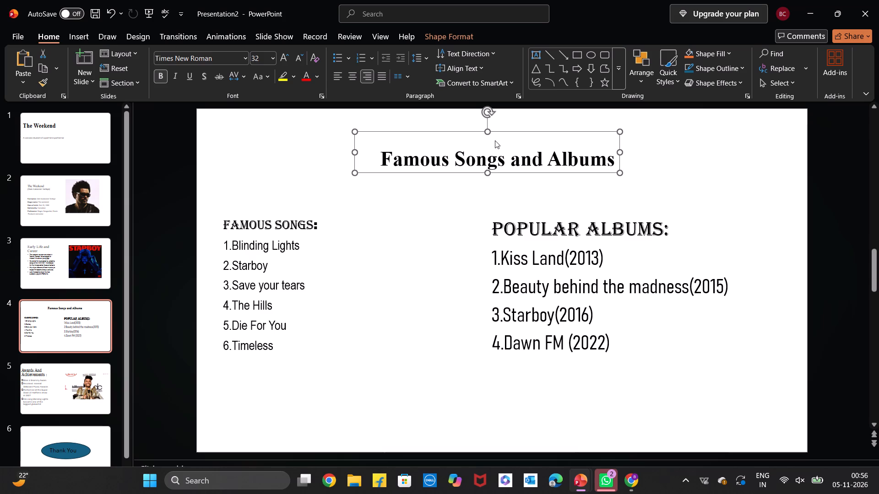
click(664, 177)
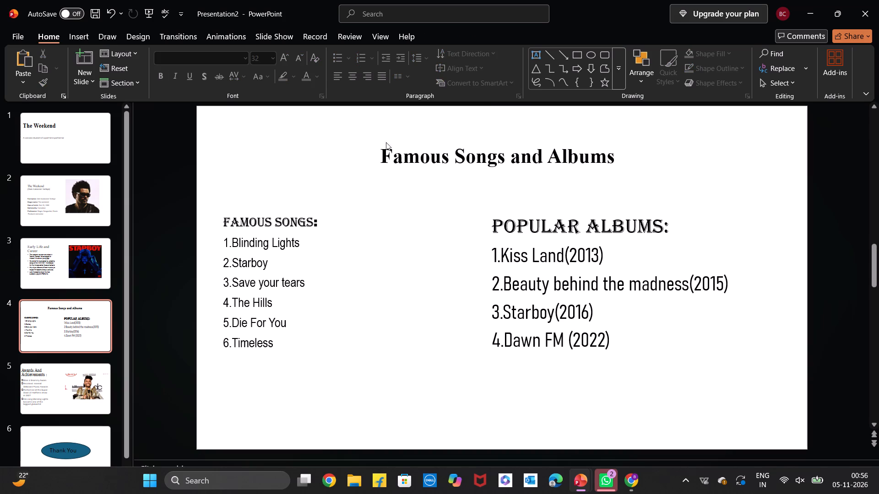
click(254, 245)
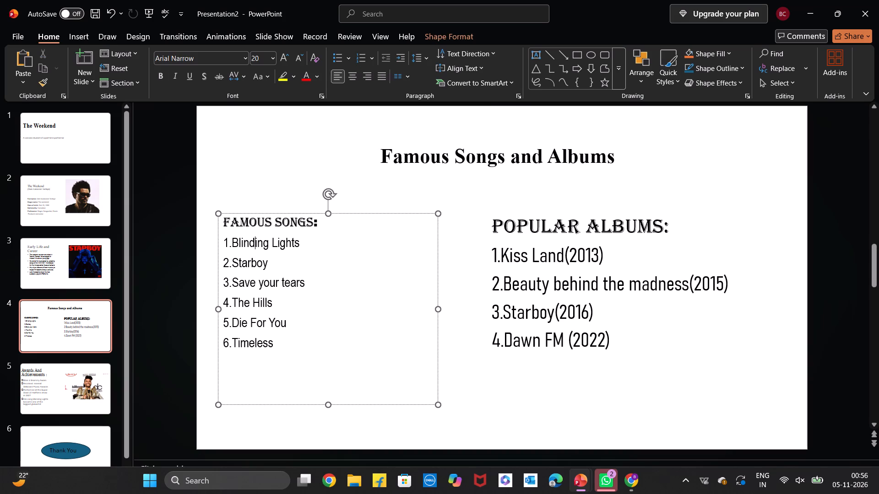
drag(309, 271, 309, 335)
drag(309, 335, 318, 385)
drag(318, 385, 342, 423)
Move the Famous Songs text box horizontally toward the Popular Albums list on slide 4, keeping its height on the slide.
drag(342, 423, 336, 392)
drag(352, 406, 389, 405)
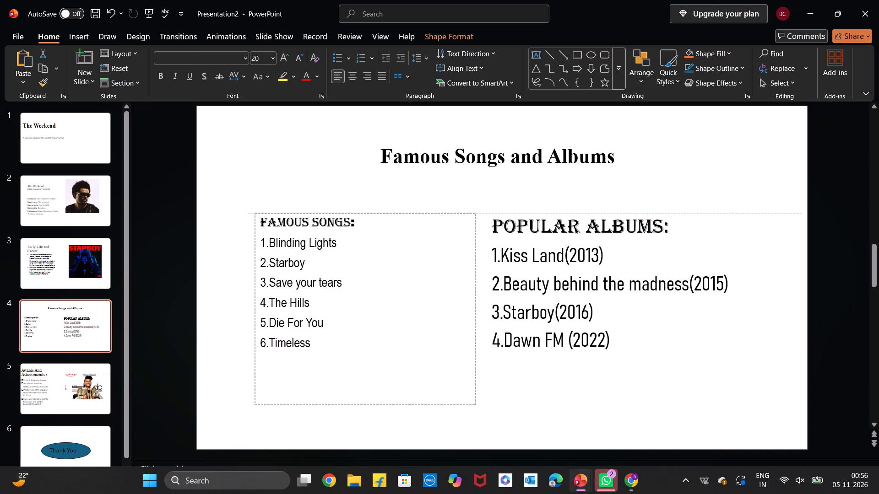
drag(389, 405, 416, 405)
click(578, 404)
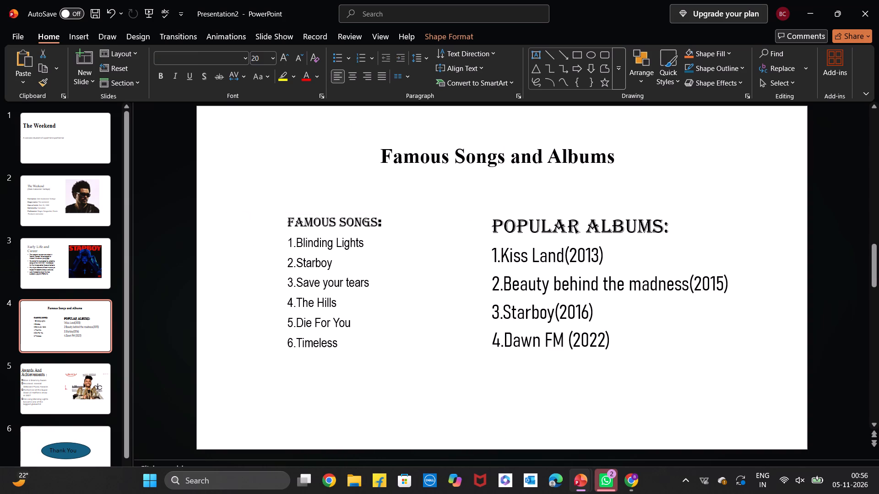
Set the font size of the four album entries under Popular Albums to 20, matching the song list.
drag(494, 256, 582, 338)
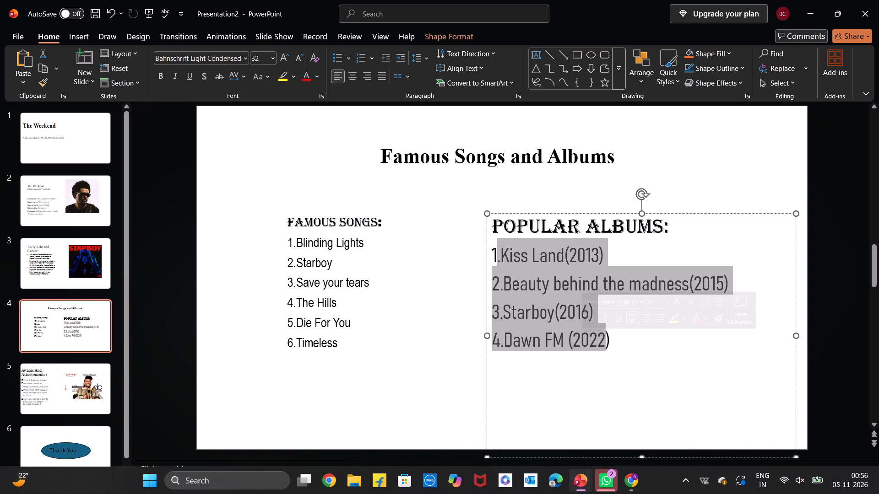
click(393, 330)
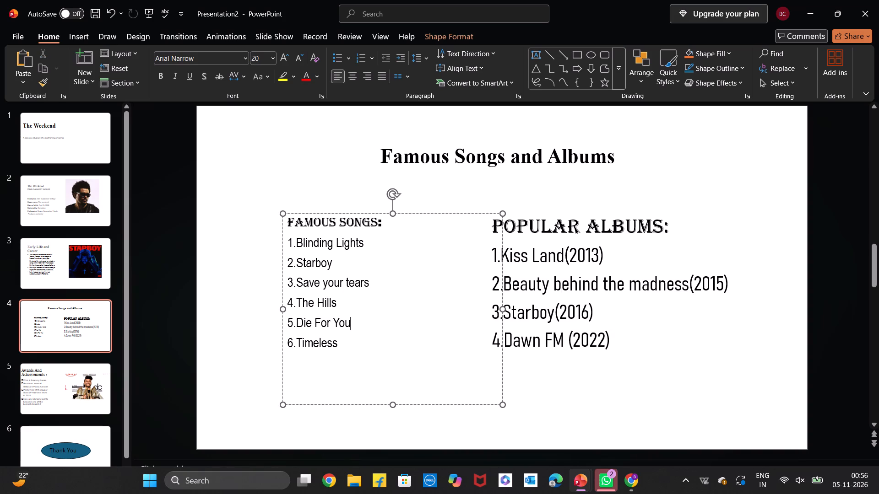
drag(290, 242, 357, 295)
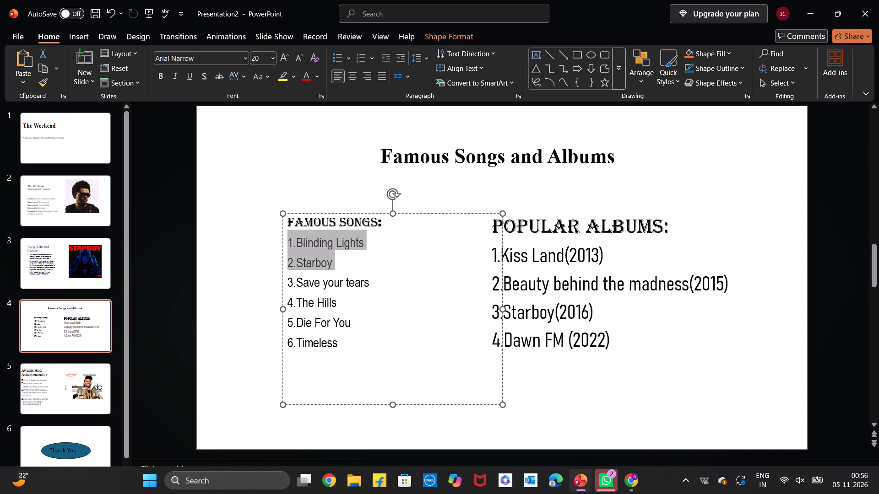
drag(357, 295, 371, 345)
click(380, 354)
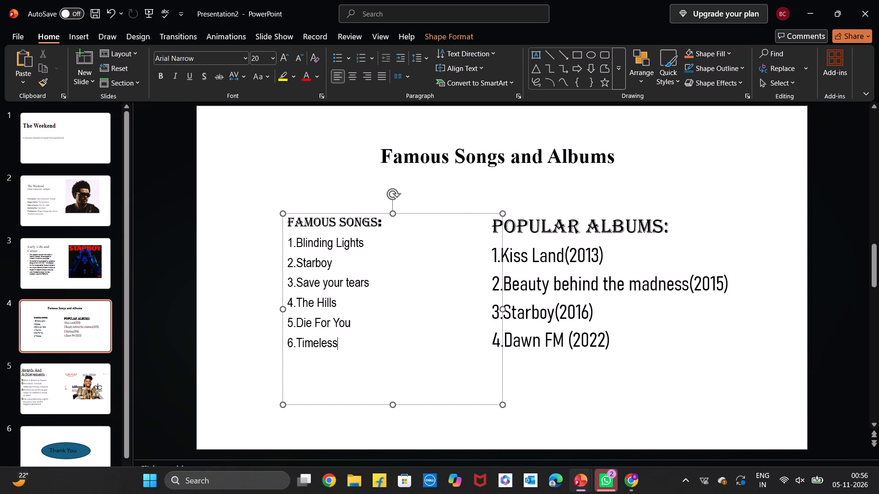
click(510, 268)
drag(493, 253, 608, 332)
click(608, 332)
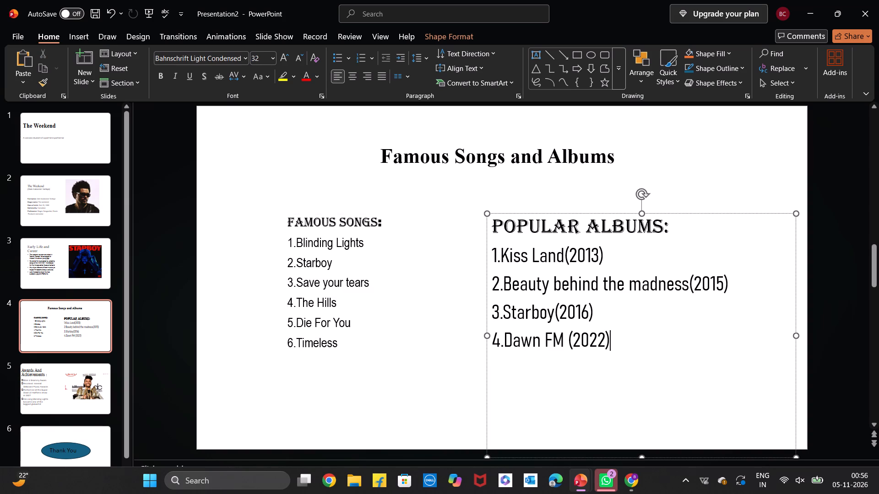
drag(490, 258, 537, 288)
click(604, 282)
drag(609, 341, 495, 253)
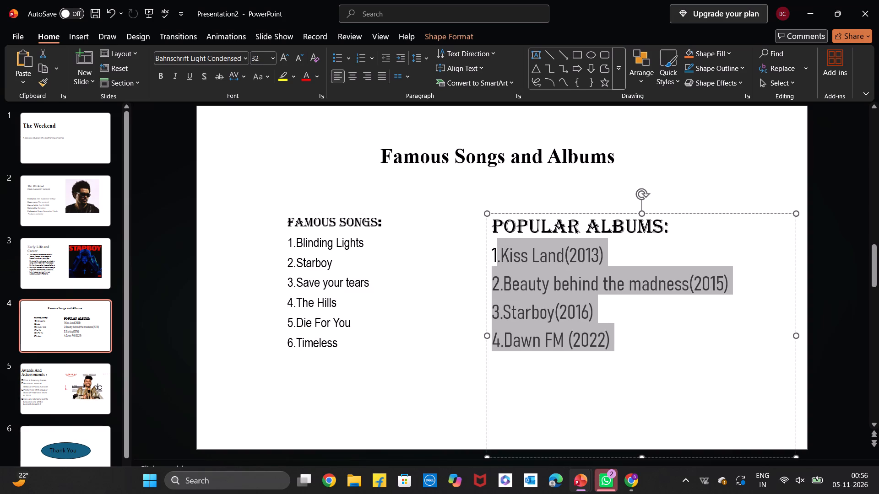
drag(495, 253, 488, 251)
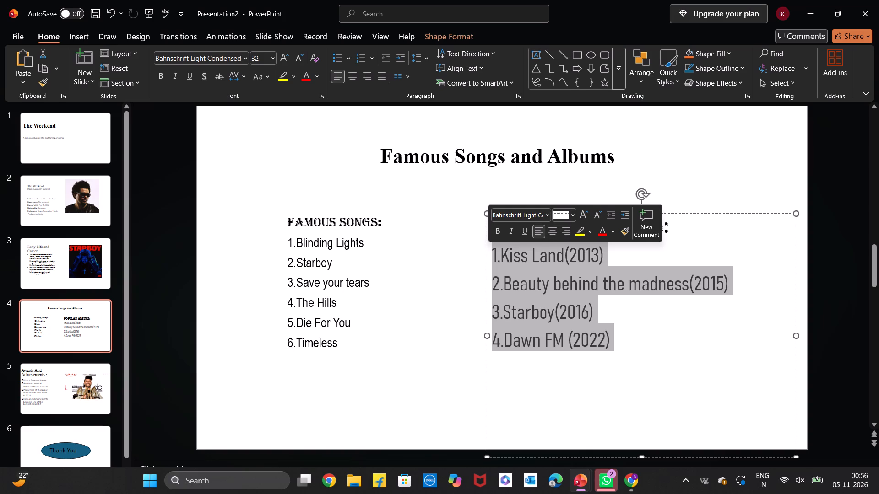
click(568, 215)
click(574, 215)
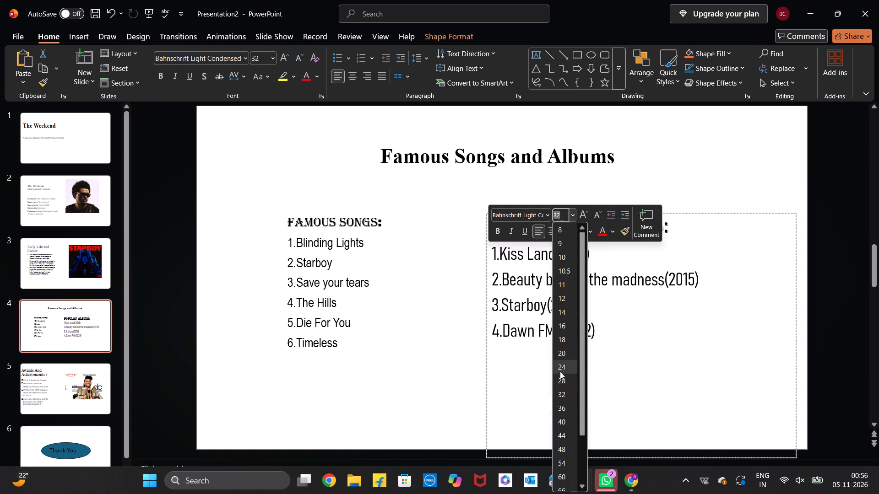
click(560, 356)
click(458, 387)
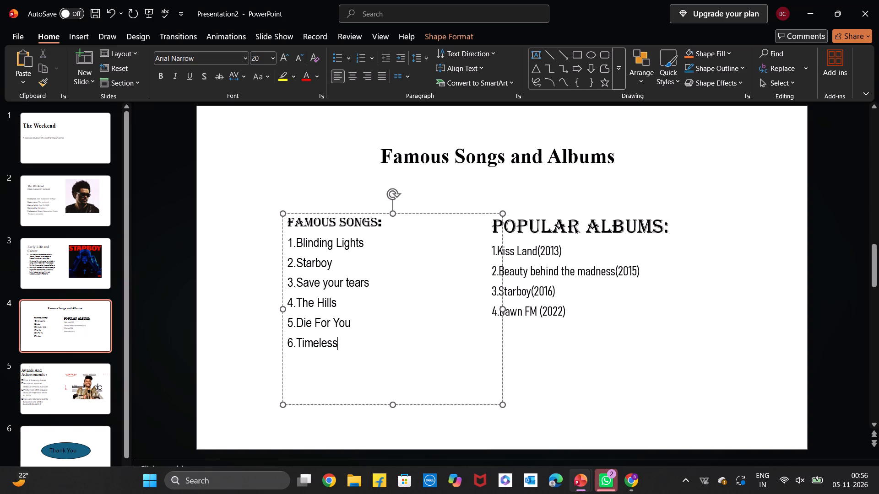
click(587, 365)
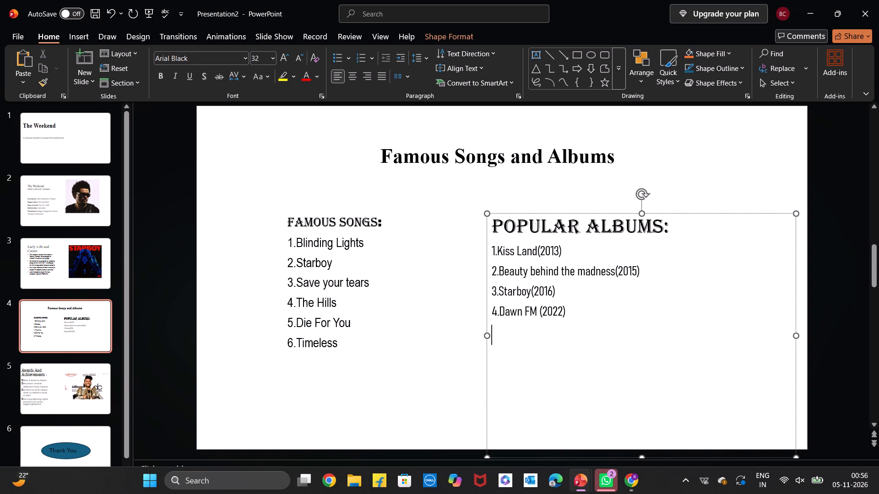
Set the font size of the Famous Songs heading to 28.
drag(384, 223, 299, 225)
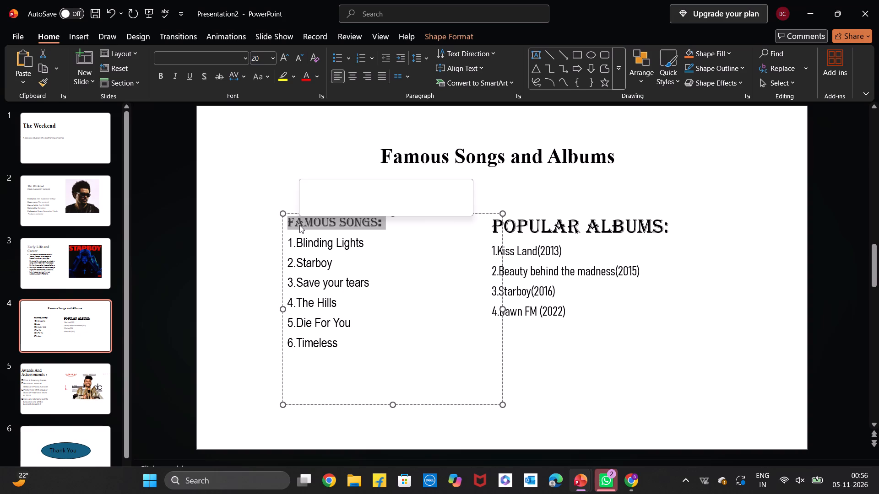
click(384, 192)
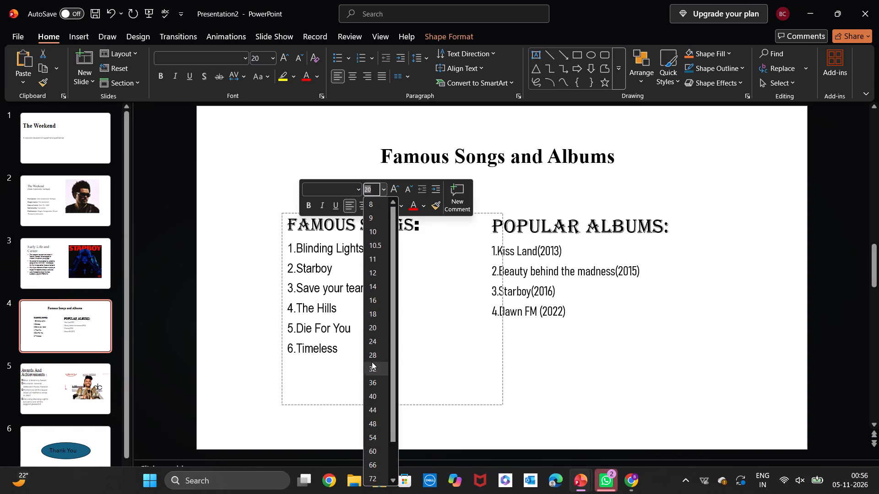
click(373, 353)
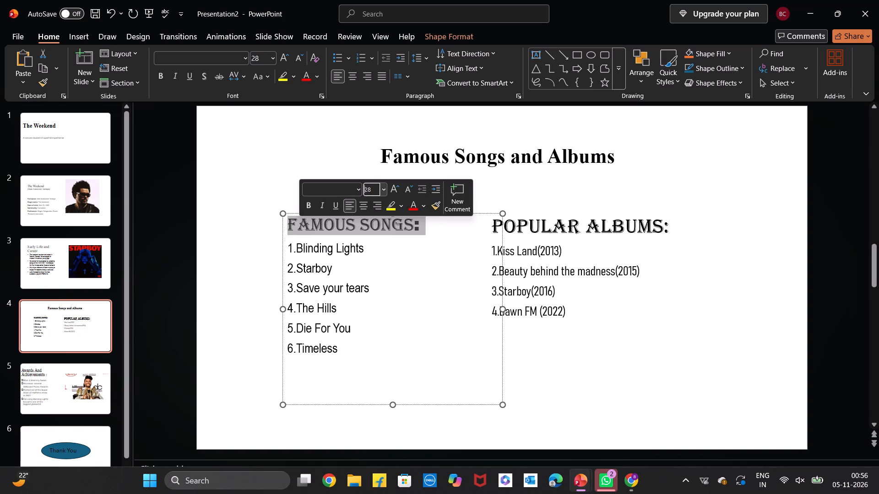
double_click(252, 312)
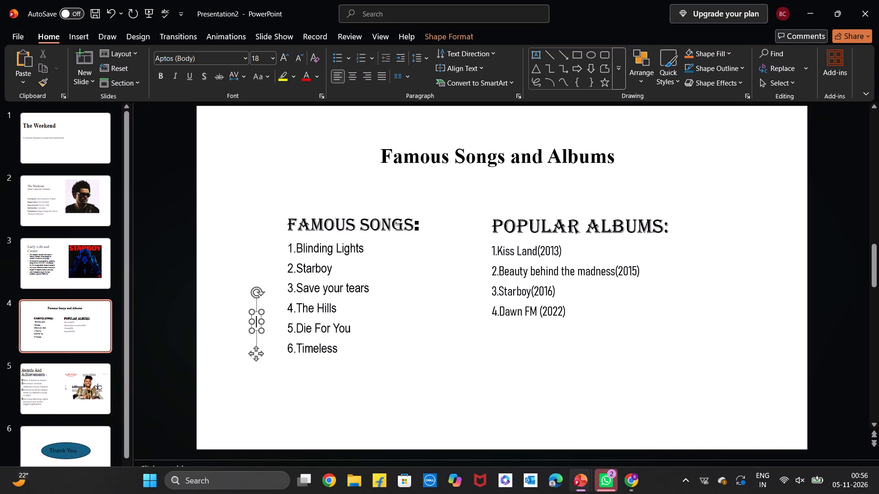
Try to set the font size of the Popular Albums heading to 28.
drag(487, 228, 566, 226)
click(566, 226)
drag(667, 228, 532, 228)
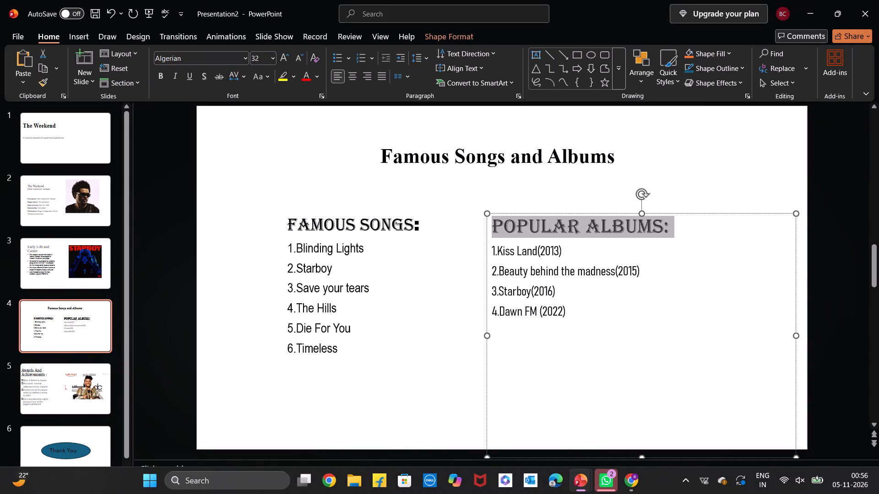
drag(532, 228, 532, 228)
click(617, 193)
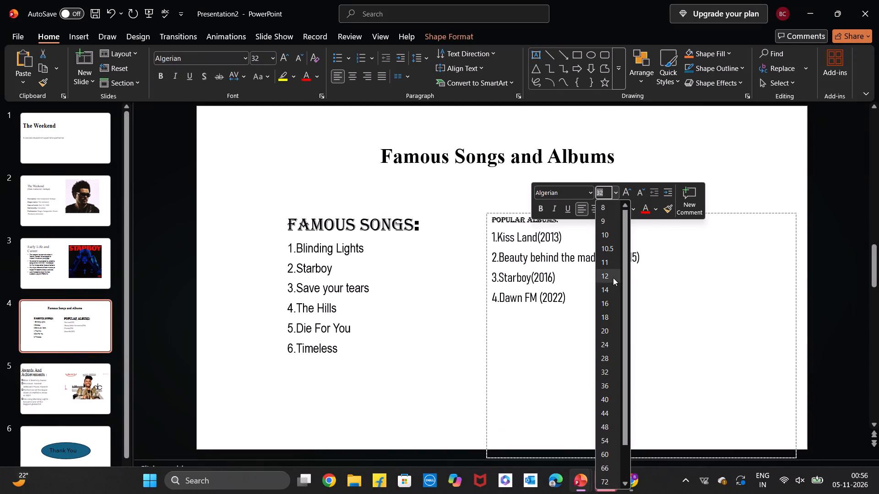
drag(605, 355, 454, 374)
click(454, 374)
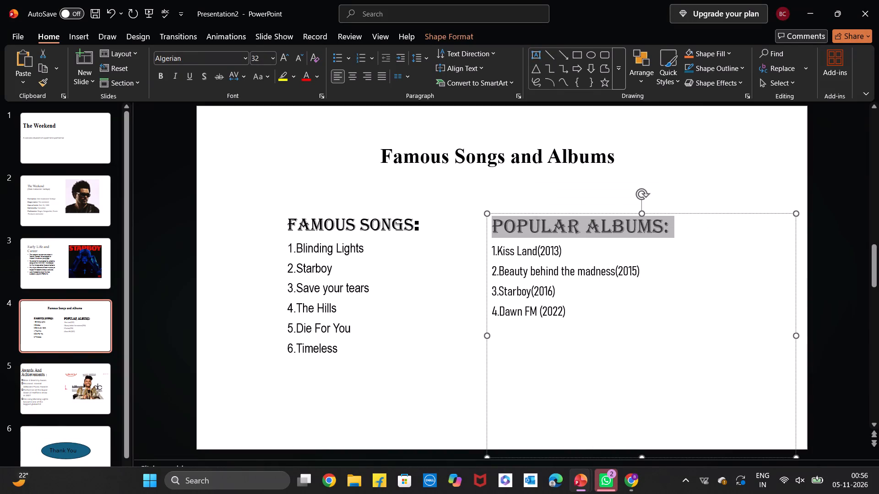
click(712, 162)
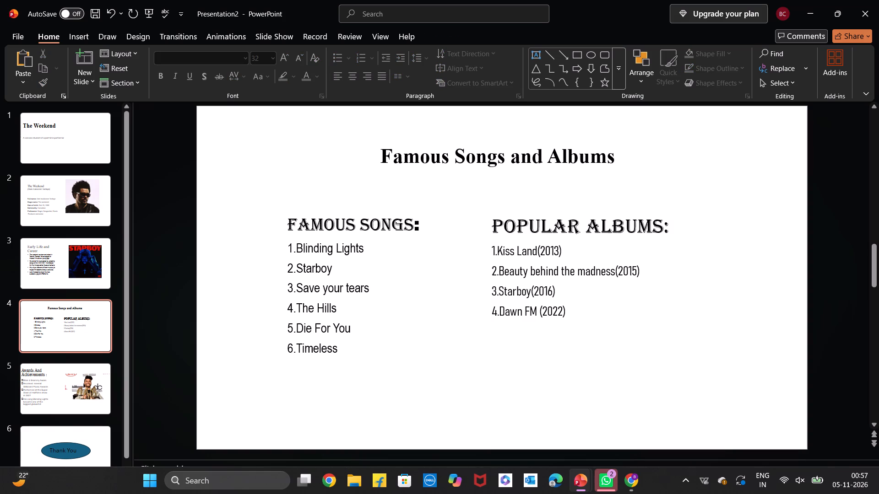
Move the Popular Albums text box slightly up and away from the Famous Songs list.
click(590, 287)
drag(590, 287, 605, 406)
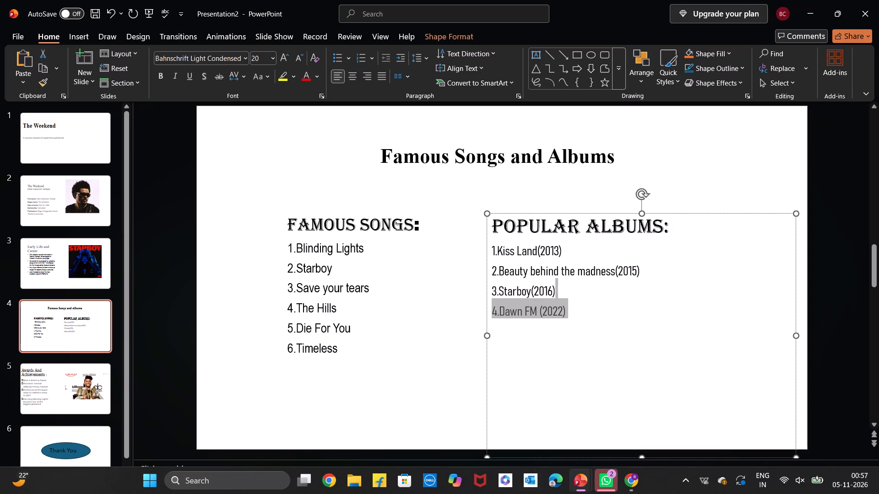
drag(487, 442, 502, 435)
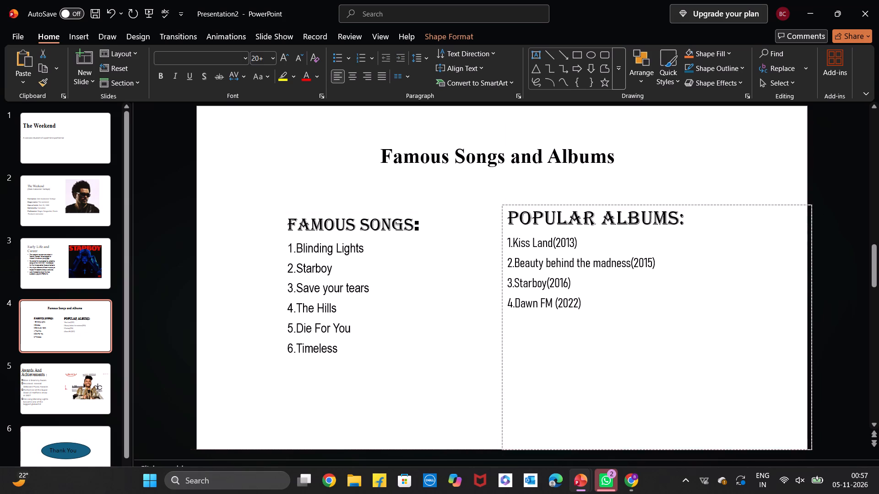
drag(502, 435, 500, 435)
Narrow the Famous Songs text box so it clears the albums list, and move it up roughly level with the Popular Albums heading.
click(350, 341)
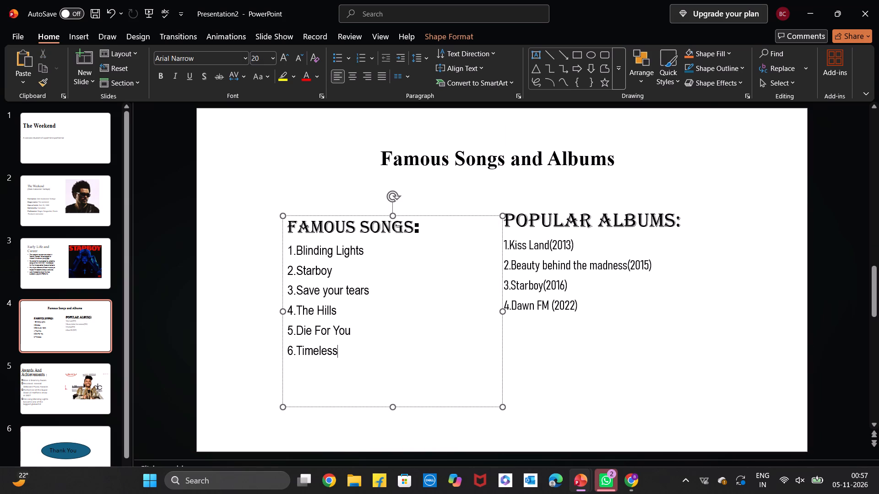
drag(503, 312, 463, 315)
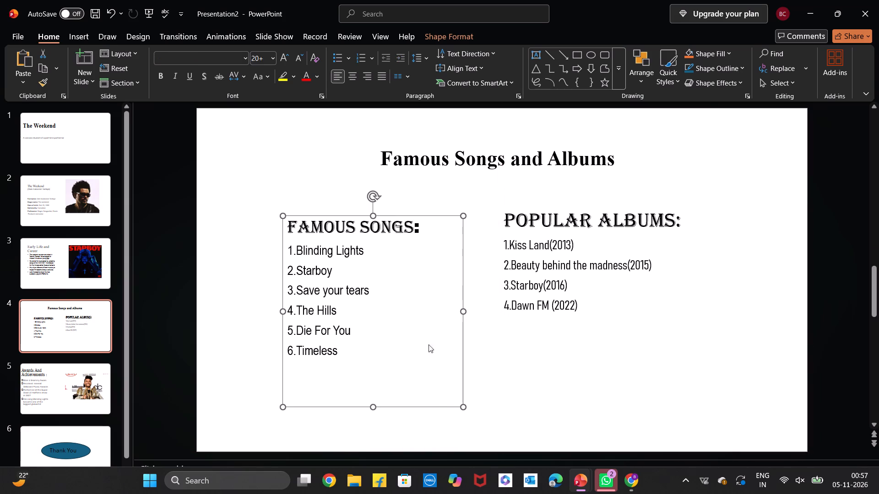
drag(403, 403, 405, 394)
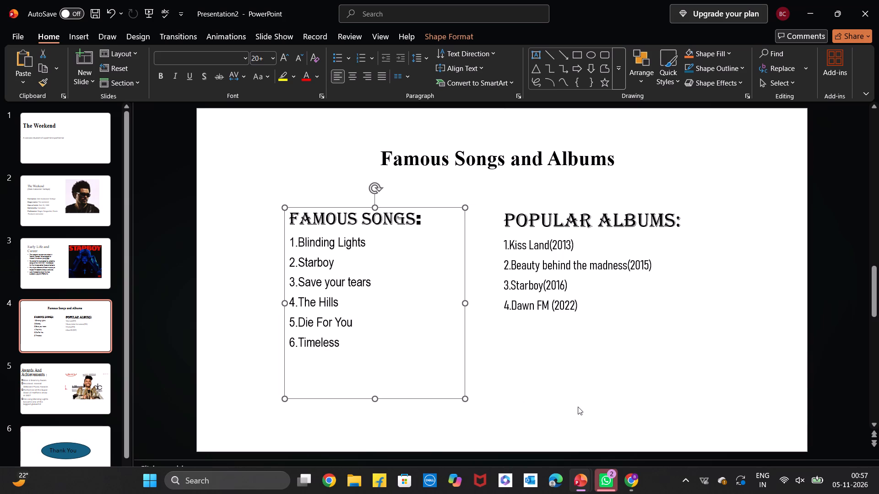
click(578, 407)
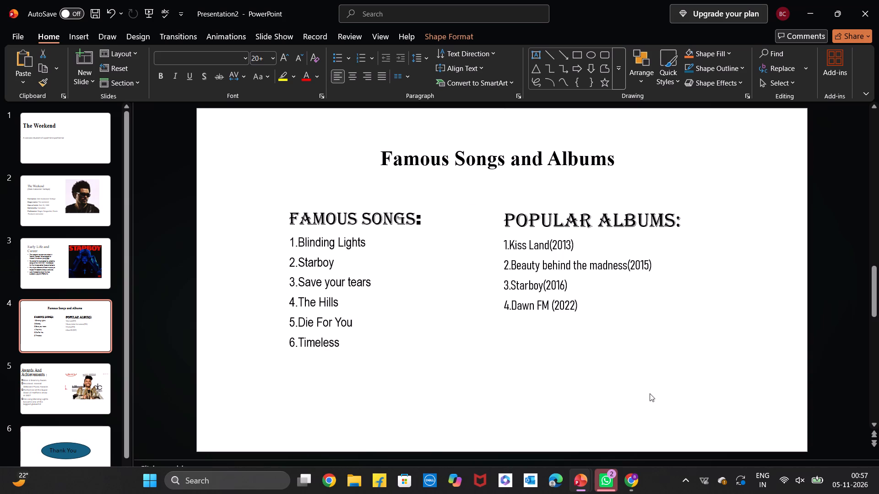
Switch to Chrome and search Google Images for "weekend sticker".
key(alt+Tab)
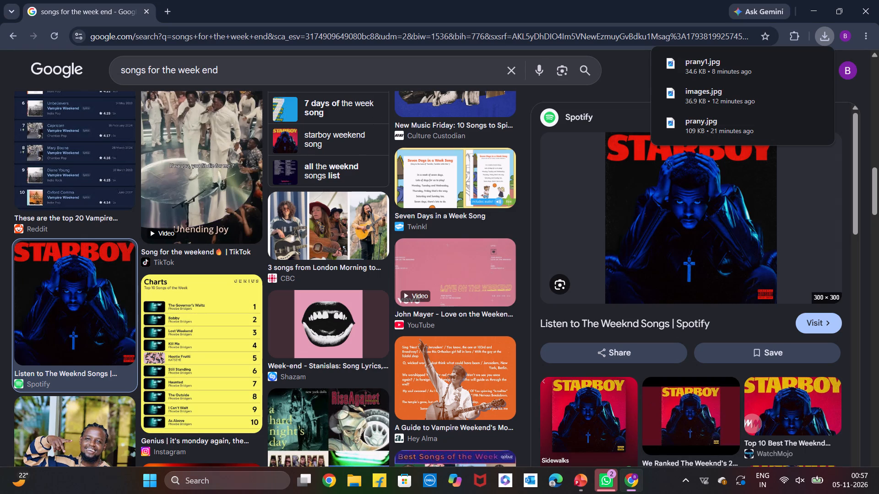
click(513, 72)
text(week w)
key(BackSpace)
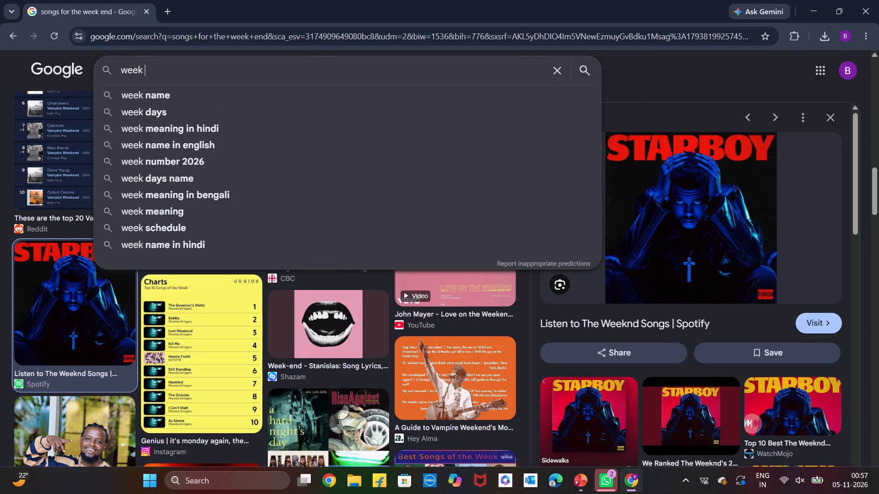
text(end)
key(space)
text(st)
text(ic)
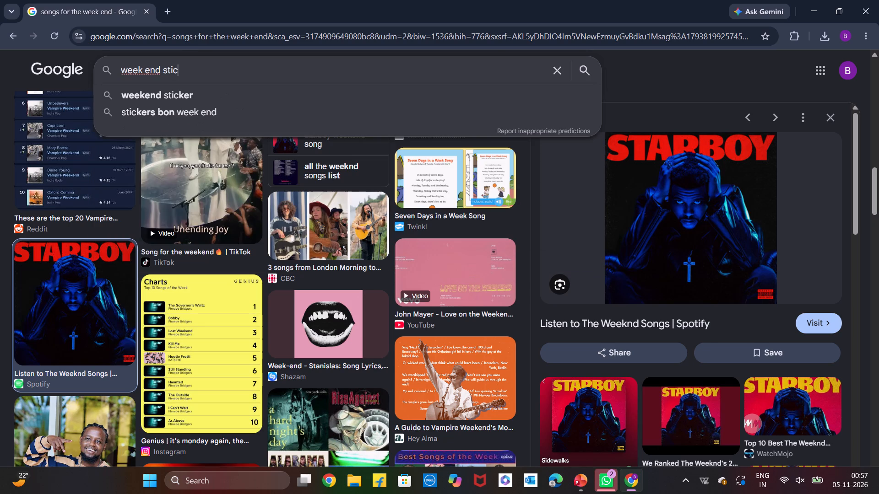
click(226, 102)
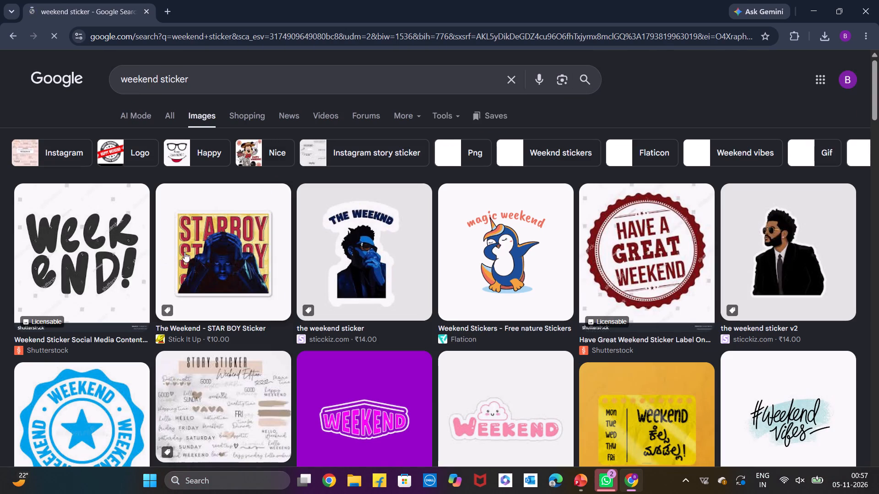
Browse the sticker image results and open the preview of "the weekend sticker" from sticckiz.com.
scroll(477, 264, down, 1)
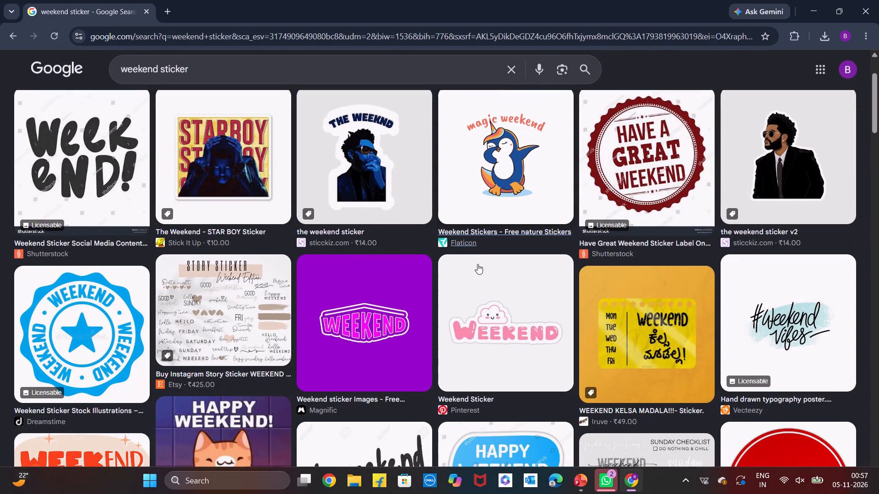
scroll(477, 264, down, 1)
scroll(477, 264, up, 1)
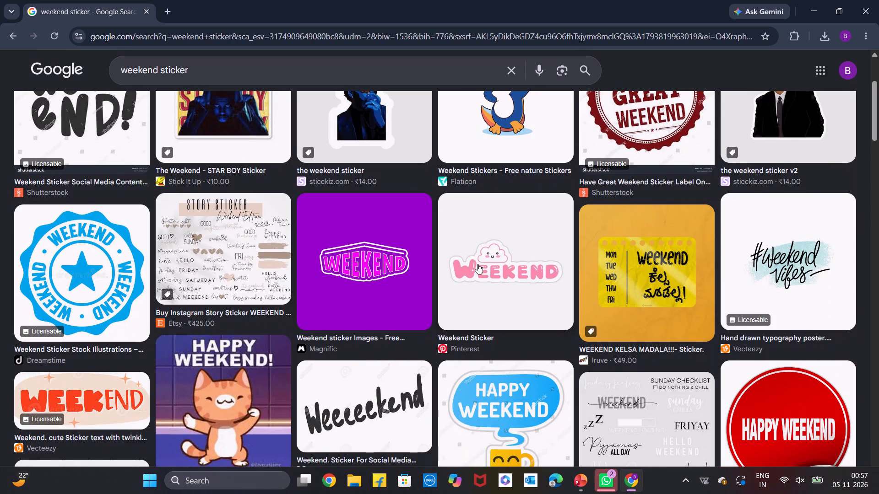
scroll(477, 264, up, 1)
click(399, 238)
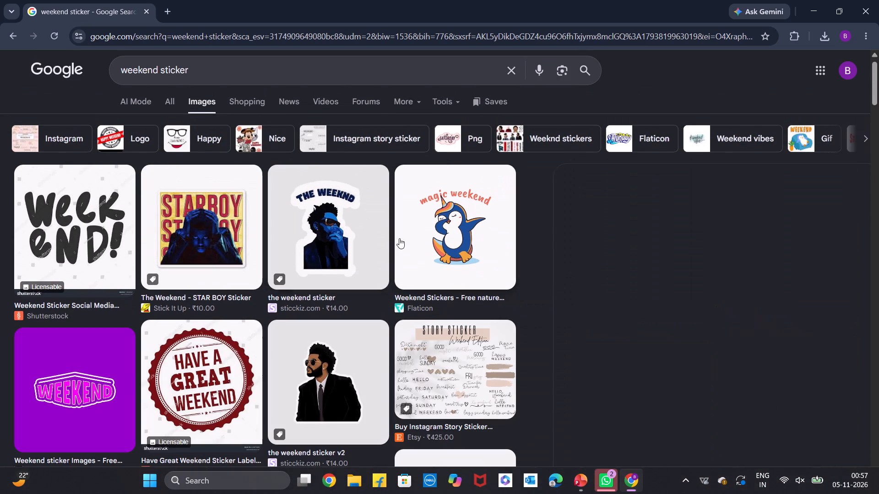
Copy the "the weekend sticker" image and paste it onto the Famous Songs and Albums slide in PowerPoint.
scroll(694, 289, down, 1)
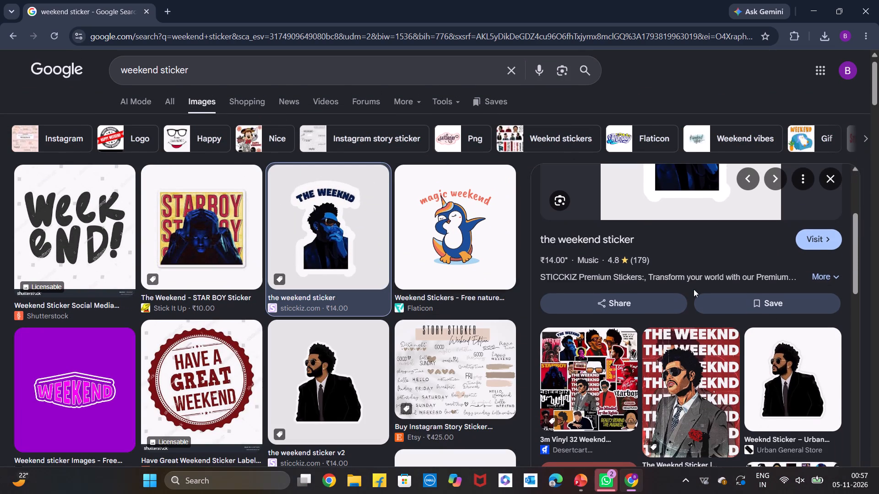
scroll(694, 289, down, 1)
right_click(675, 219)
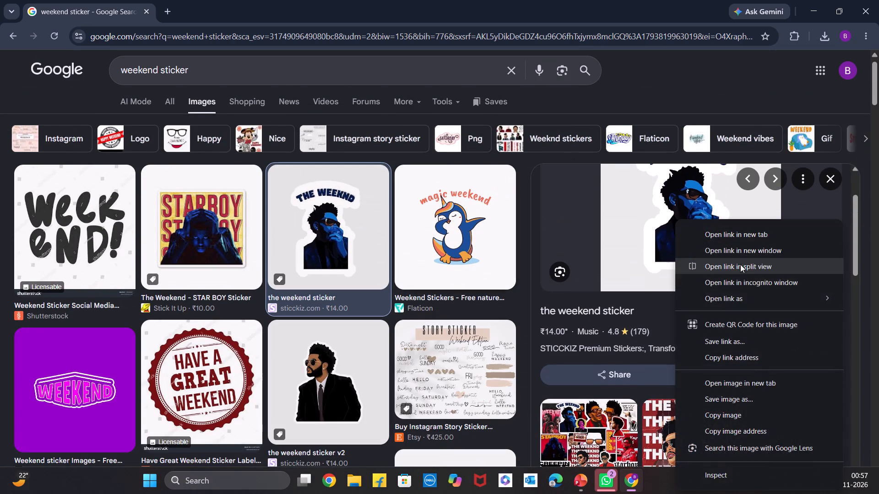
click(746, 413)
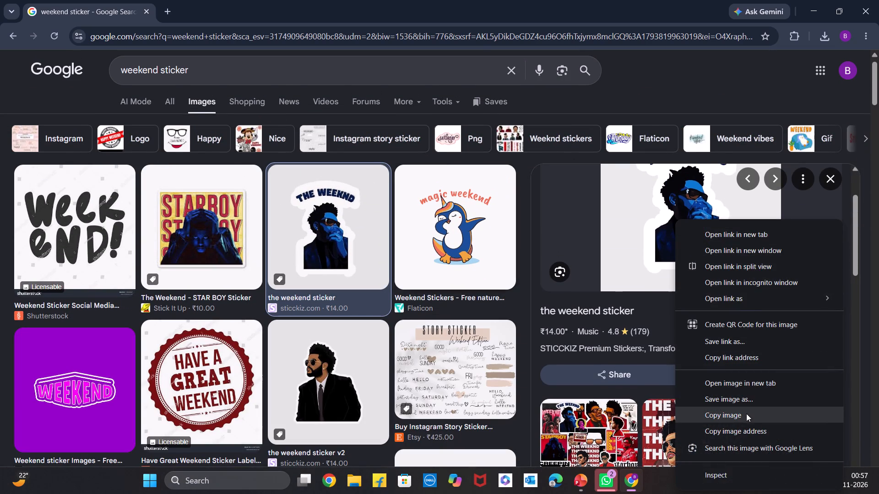
key(alt+Tab)
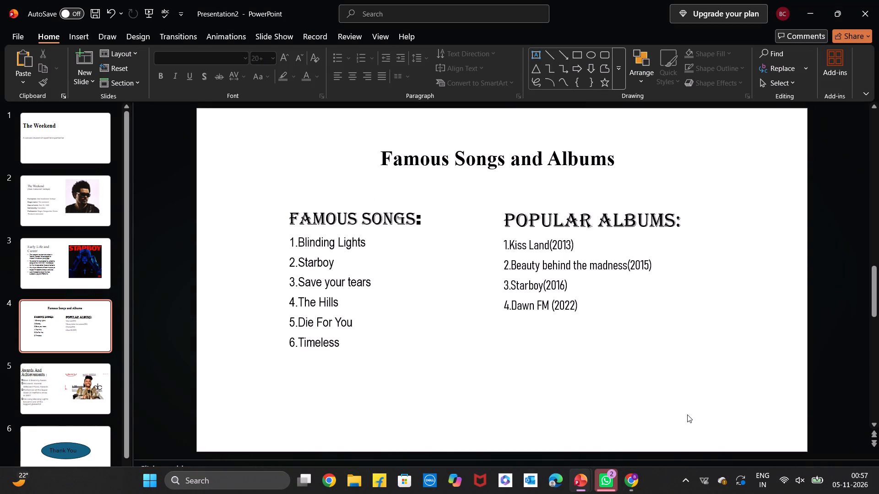
click(687, 414)
key(ctrl+c)
key(ctrl+v)
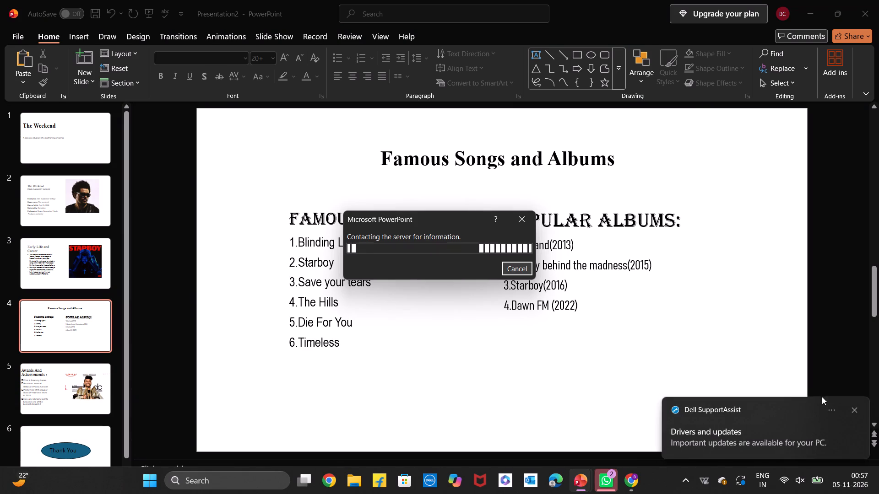
click(859, 411)
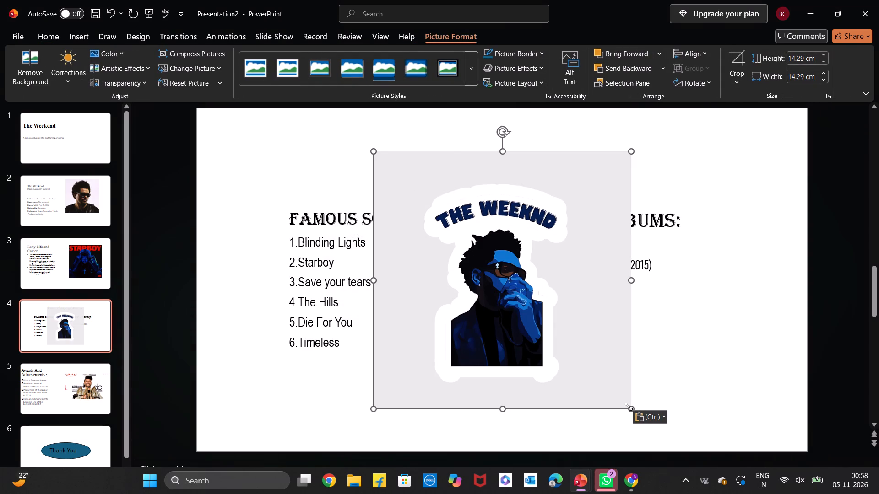
Shrink the pasted sticker to about 4.5 cm square and place it near the slide's lower-right corner, below the albums list.
drag(629, 407, 515, 286)
drag(455, 222, 533, 322)
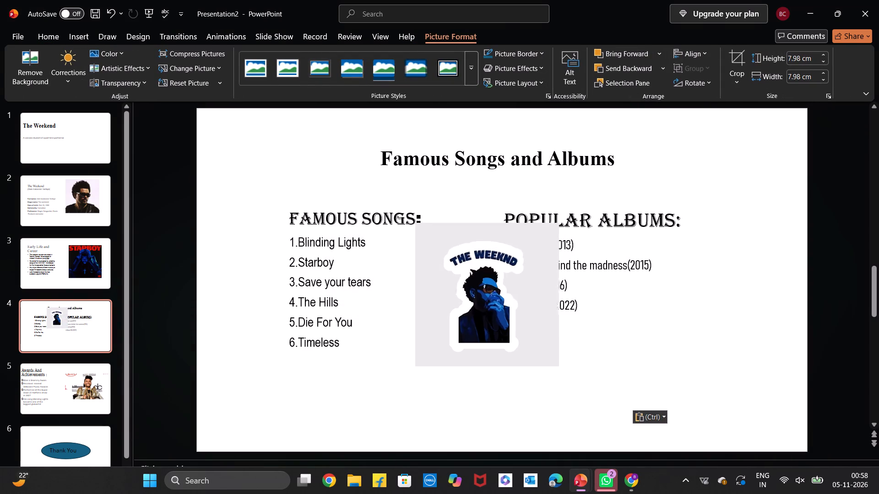
drag(533, 322, 714, 354)
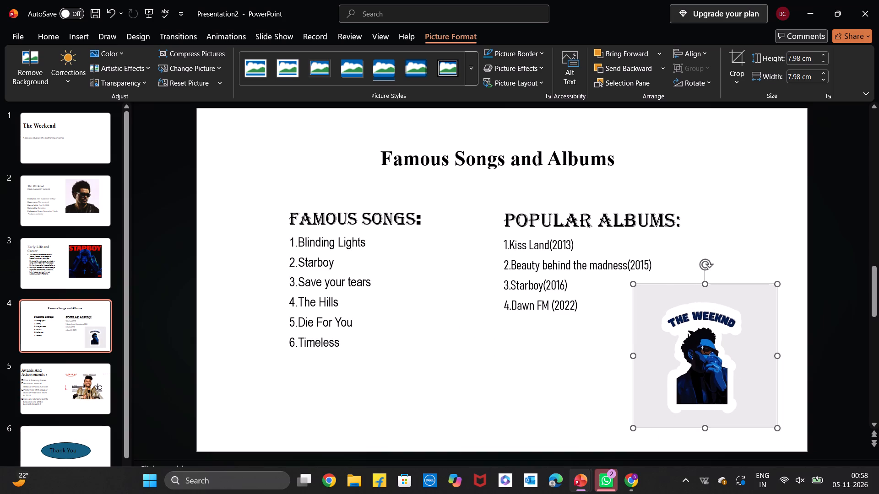
drag(776, 428, 689, 365)
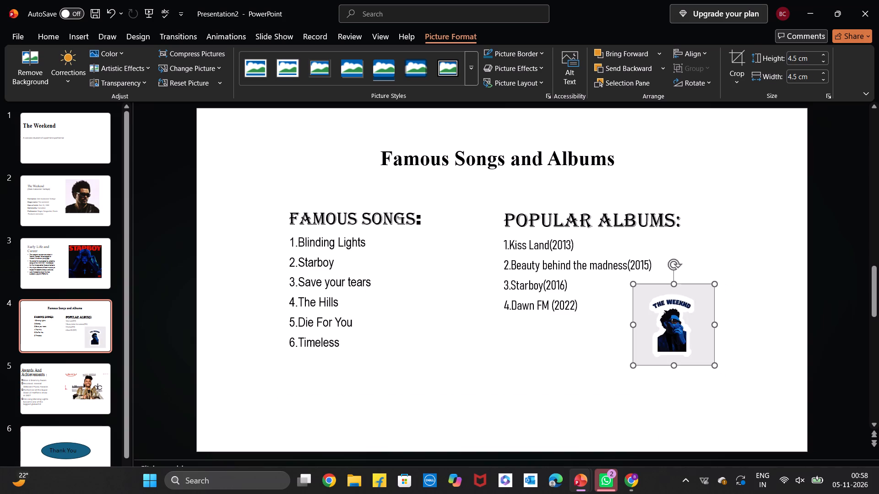
drag(675, 327, 718, 392)
click(651, 394)
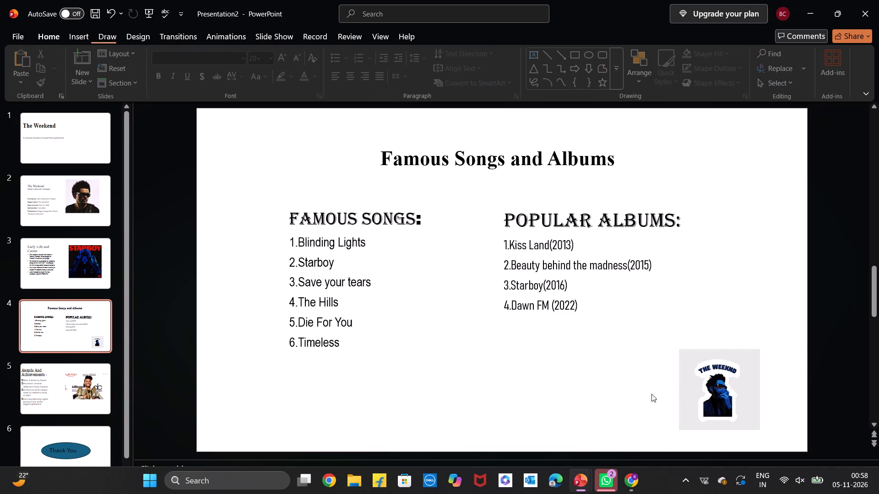
Shrink the sticker further to roughly 60% of its size, keeping its proportions and its upper-left corner in place.
click(726, 402)
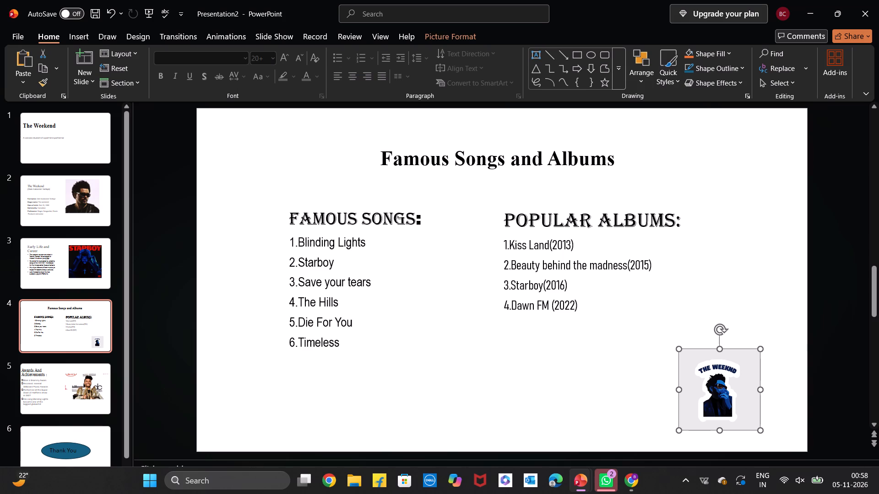
drag(760, 430, 716, 397)
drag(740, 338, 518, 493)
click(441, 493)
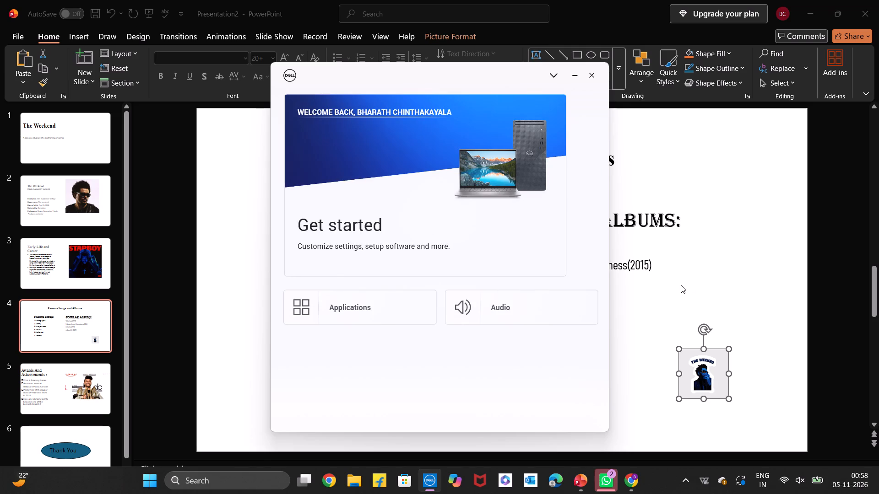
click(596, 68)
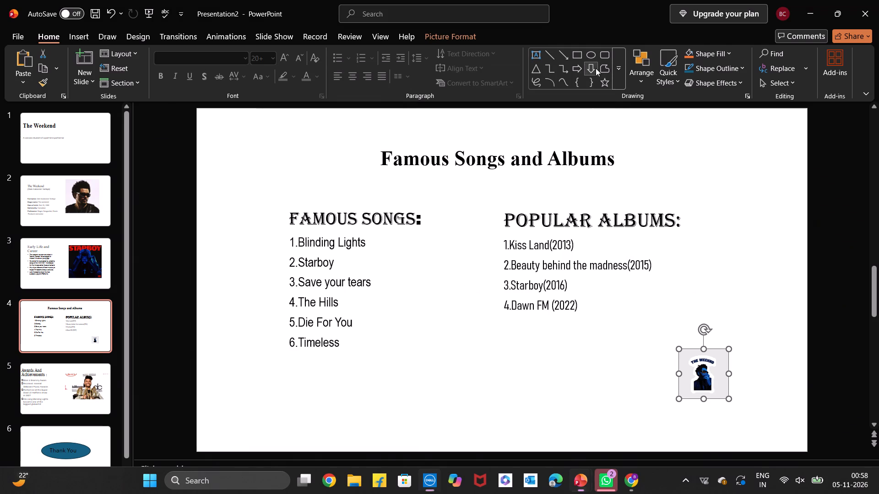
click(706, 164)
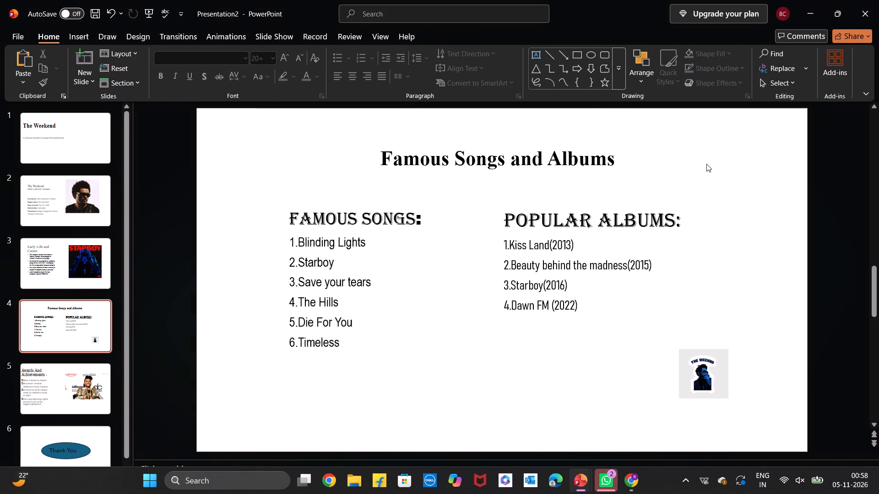
Return to Chrome and look through the "weekend sticker" image results for more pictures of the singer.
key(alt+Tab)
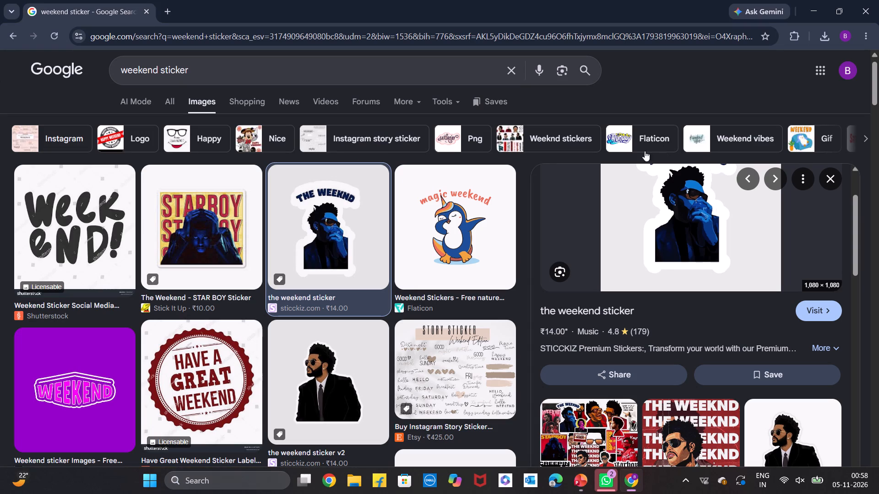
scroll(556, 308, down, 5)
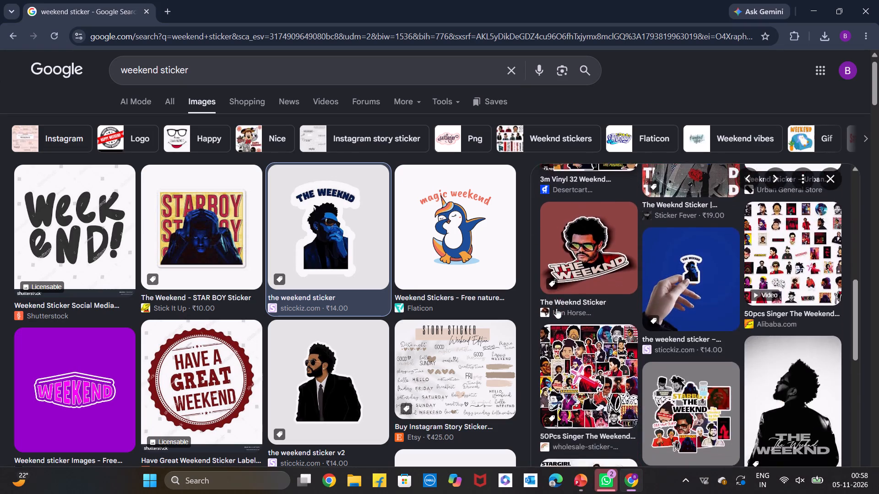
scroll(556, 308, down, 1)
scroll(350, 433, down, 4)
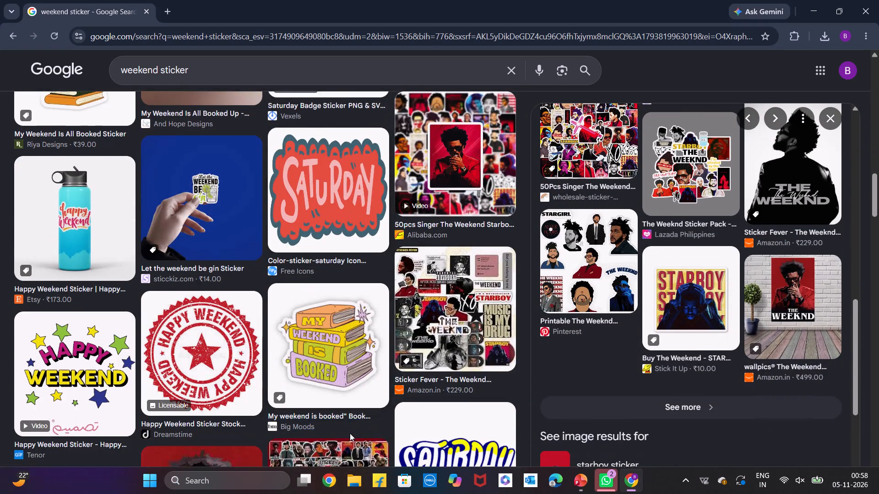
scroll(350, 433, down, 2)
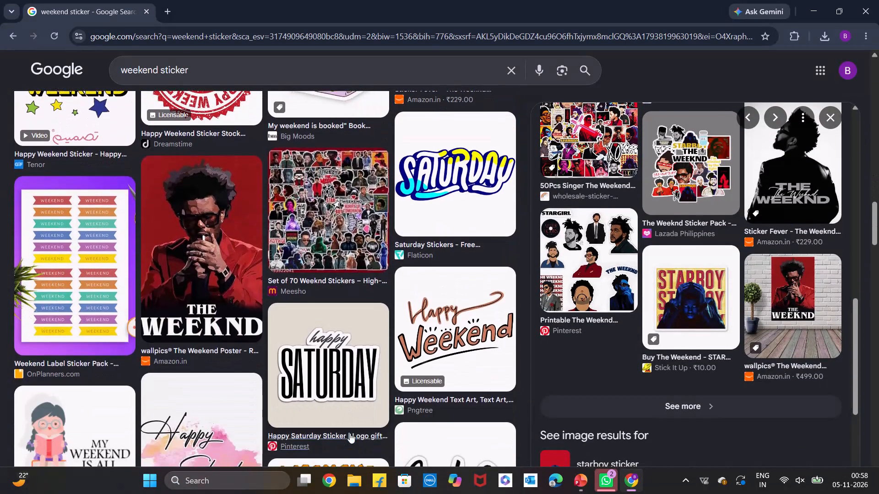
scroll(350, 433, down, 3)
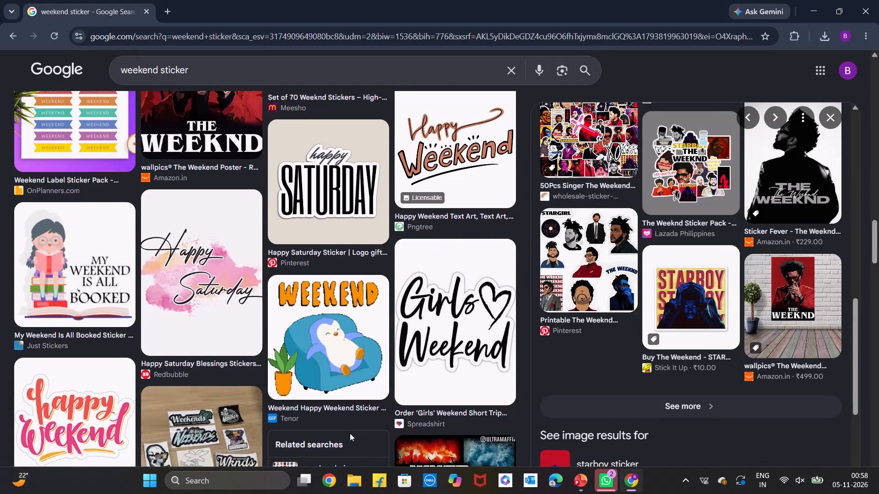
scroll(350, 433, down, 4)
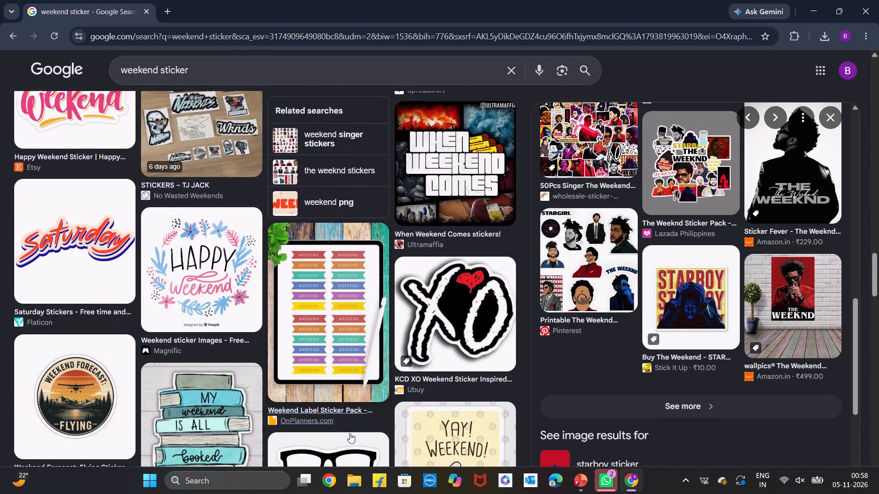
scroll(350, 433, down, 5)
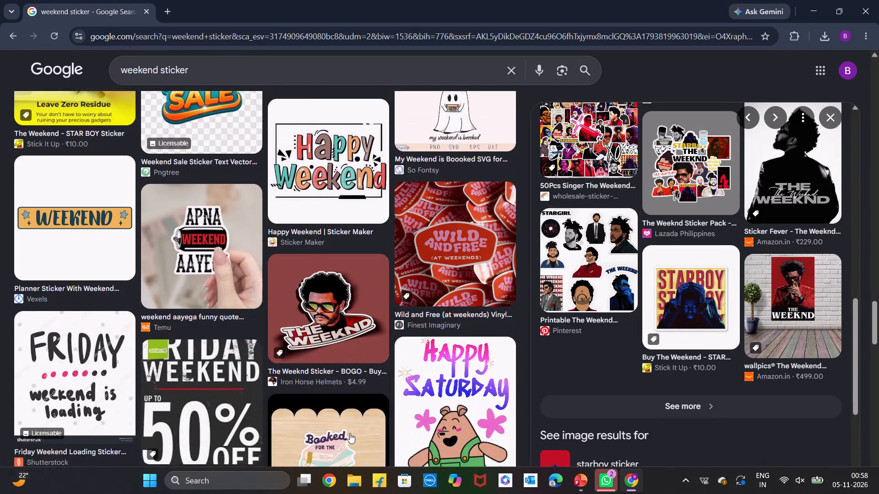
scroll(350, 433, down, 2)
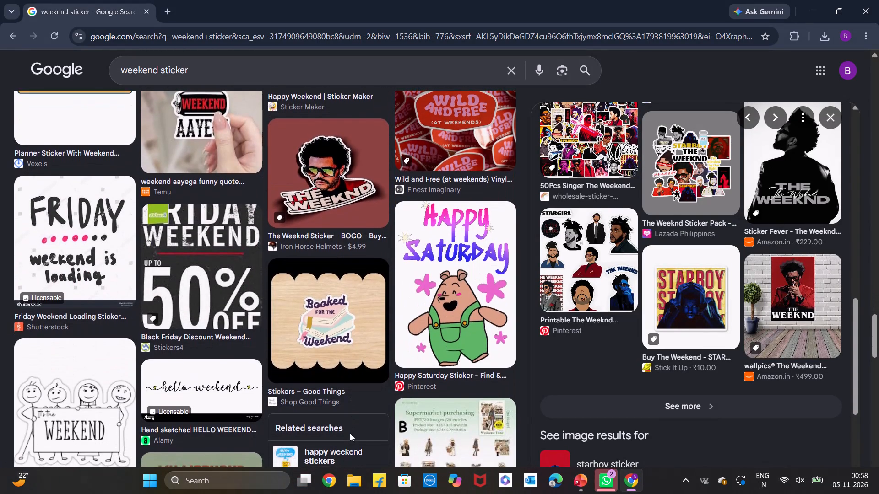
Switch to PowerPoint and review all the slides from the title slide to Thank You, ending back on the title slide.
key(alt+Tab)
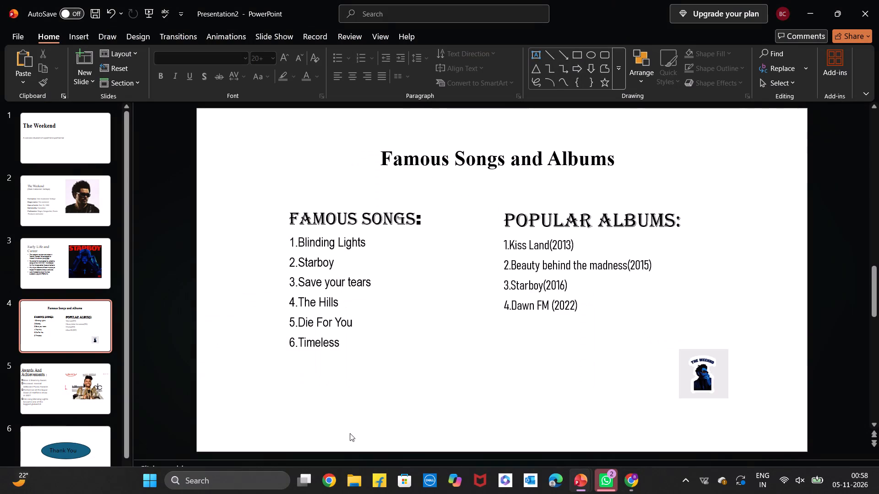
click(82, 158)
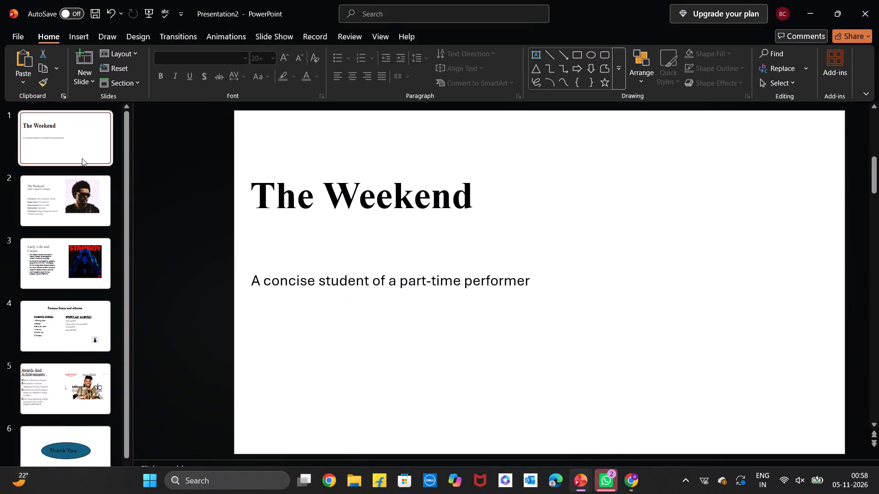
key(Down)
key(Down)
key(Down)
key(Down)
key(Down)
click(82, 158)
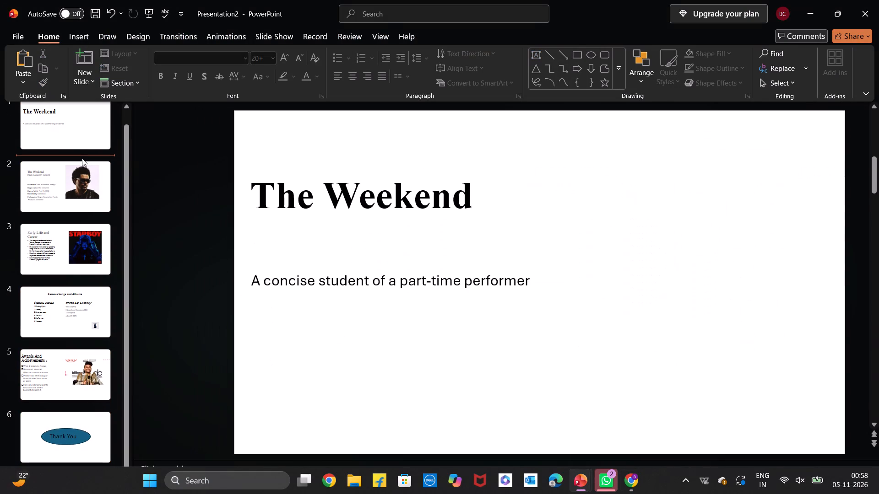
key(Down)
key(Down)
key(Down)
key(Down)
key(Down)
key(Down)
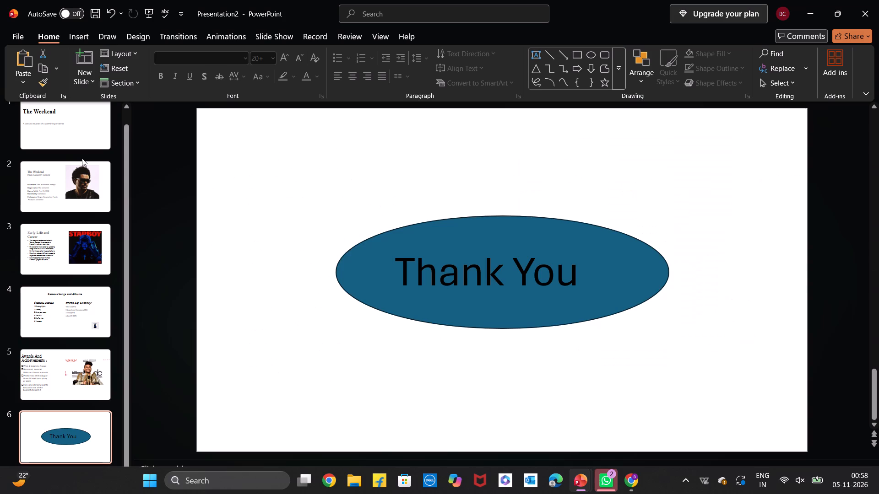
key(Down)
key(Down)
key(Down)
key(Up)
key(Up)
key(Up)
key(Up)
key(Up)
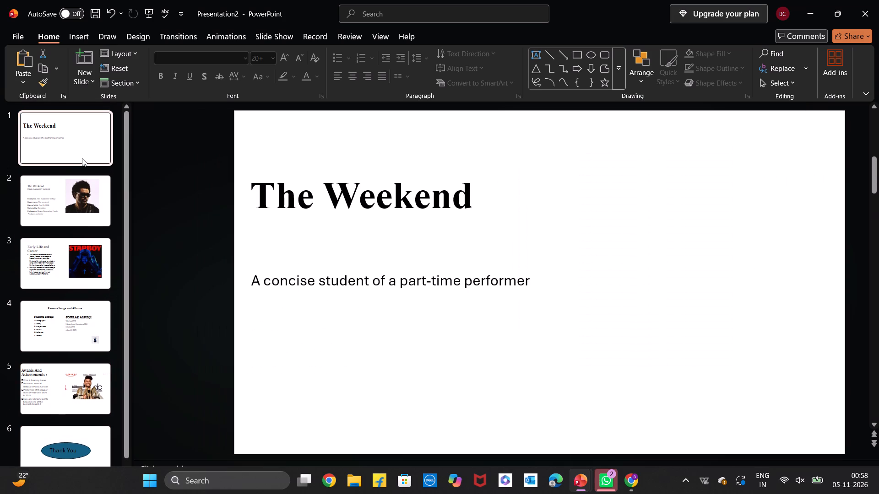
Switch to Chrome, browse images related to the Sticker Fever result, and open the TurtleWings black-and-white portrait of The Weeknd.
key(alt+Tab)
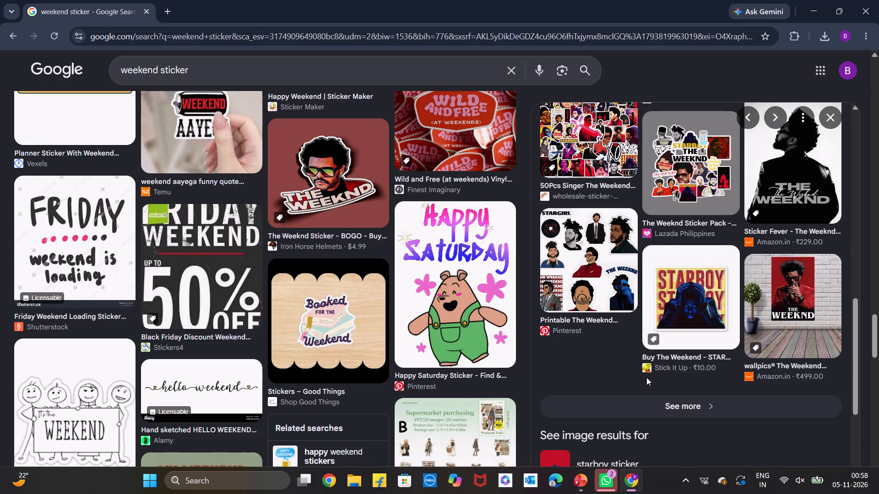
scroll(327, 184, up, 3)
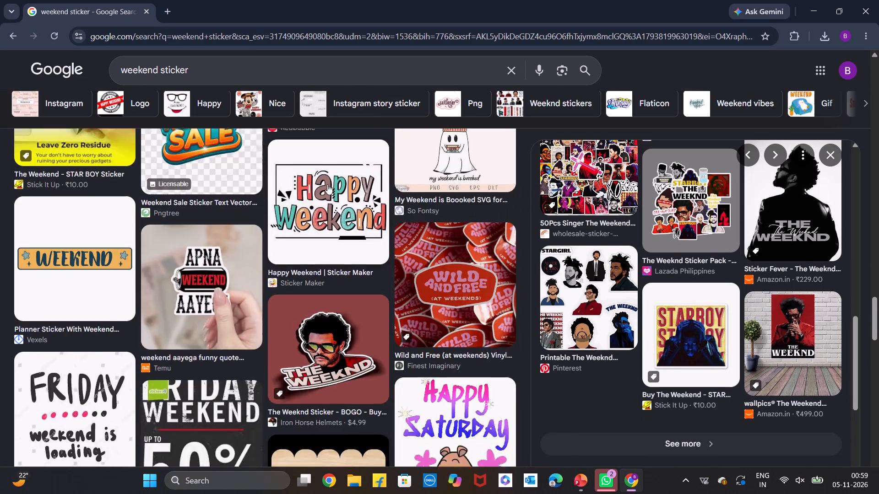
scroll(327, 184, up, 5)
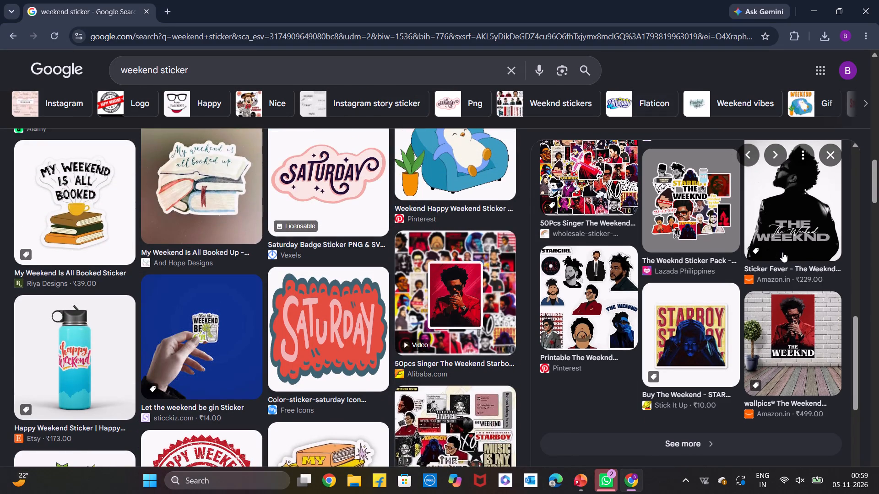
click(792, 249)
scroll(608, 303, down, 1)
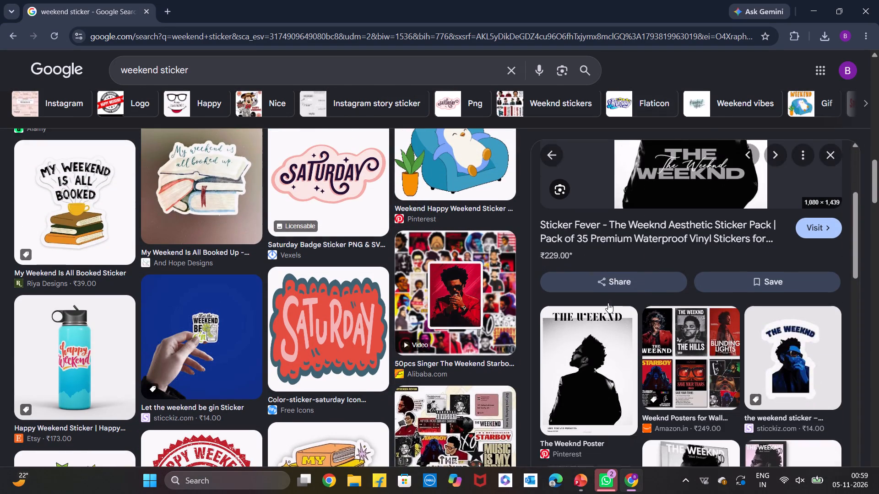
scroll(608, 303, down, 3)
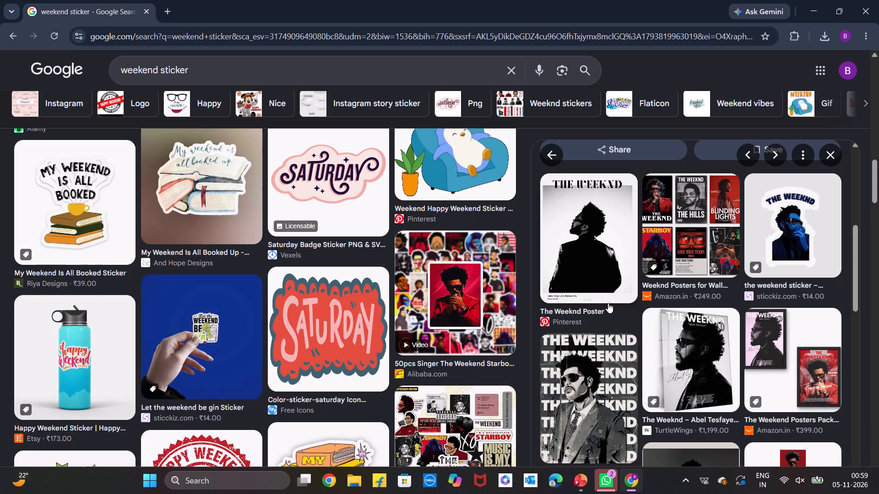
click(699, 377)
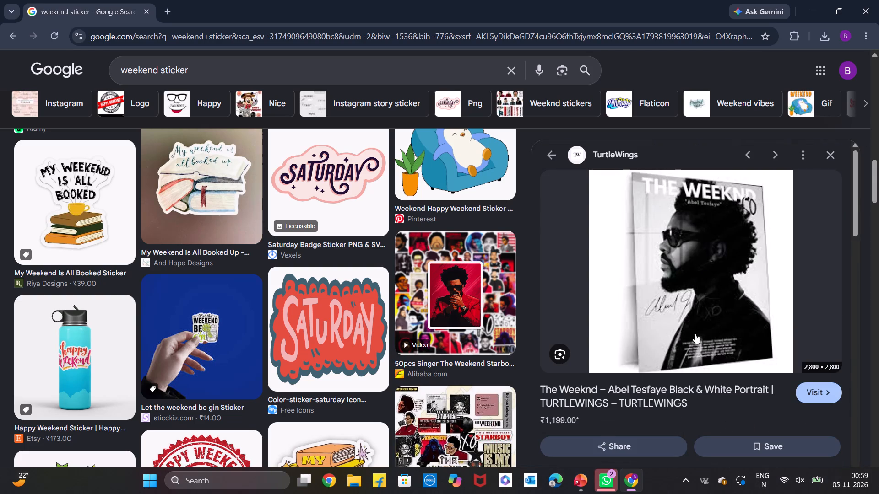
Find the framed DmcreativityCraft poster of The Weeknd among the related images, copy it, and paste it onto the PowerPoint title slide.
scroll(710, 313, down, 3)
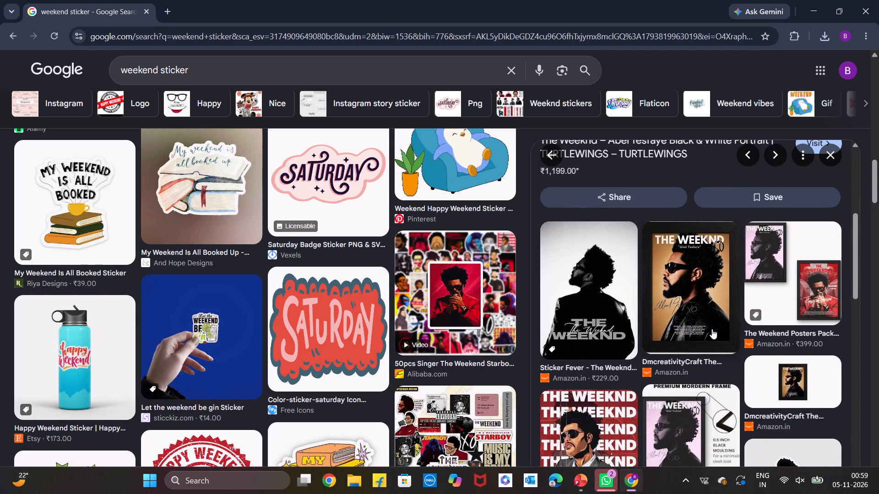
scroll(766, 292, up, 2)
scroll(766, 292, down, 1)
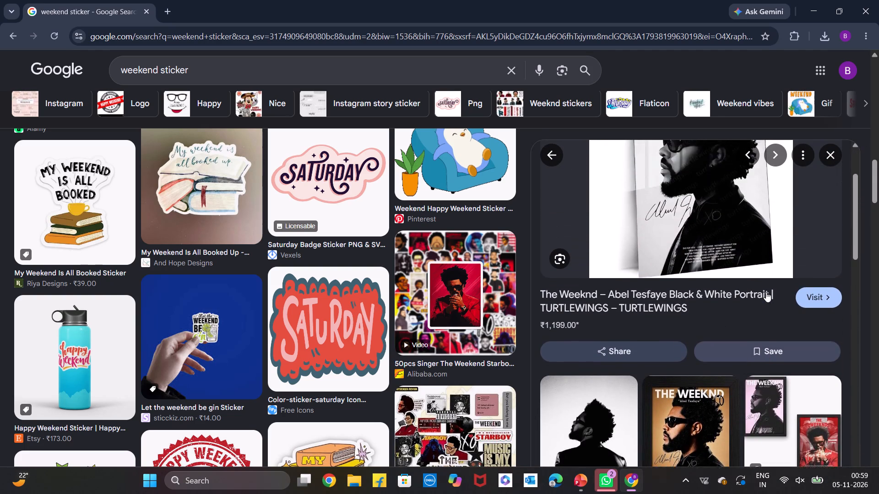
scroll(766, 292, down, 1)
click(712, 237)
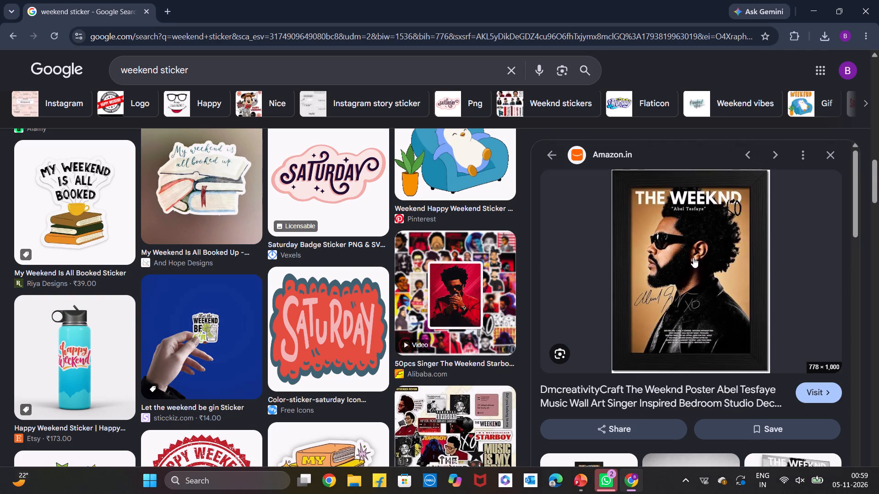
right_click(693, 258)
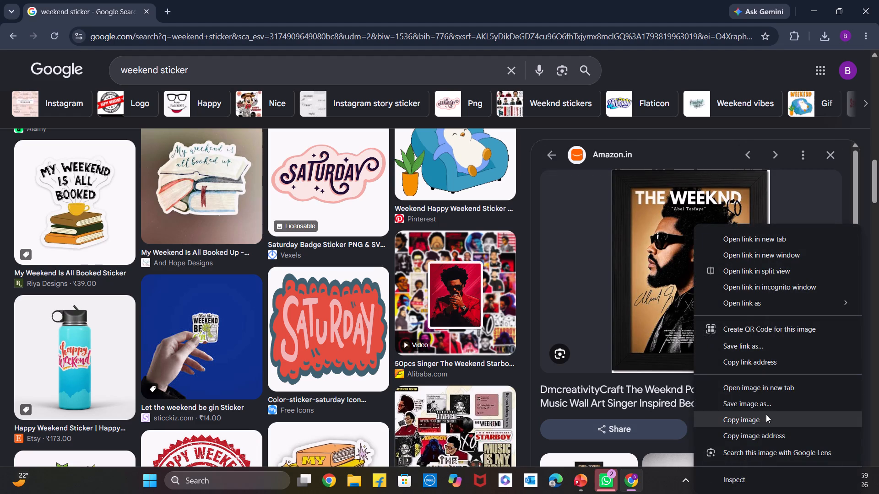
click(766, 414)
key(alt+Tab)
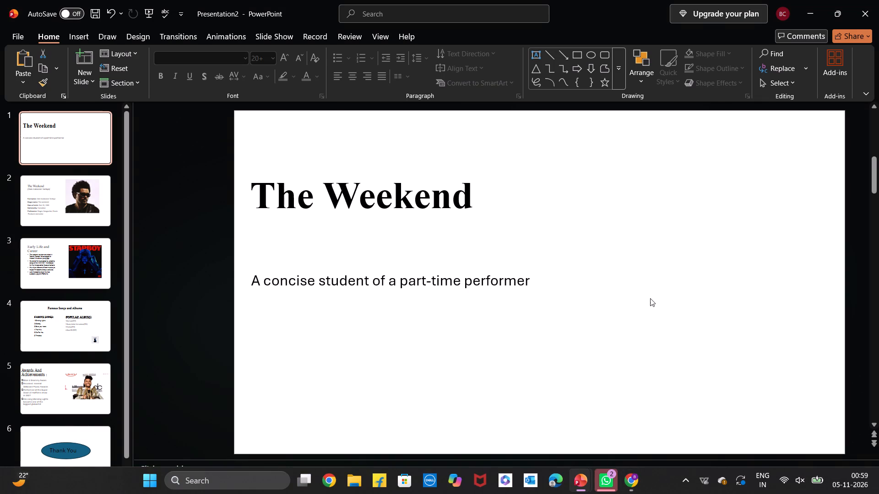
key(ctrl+v)
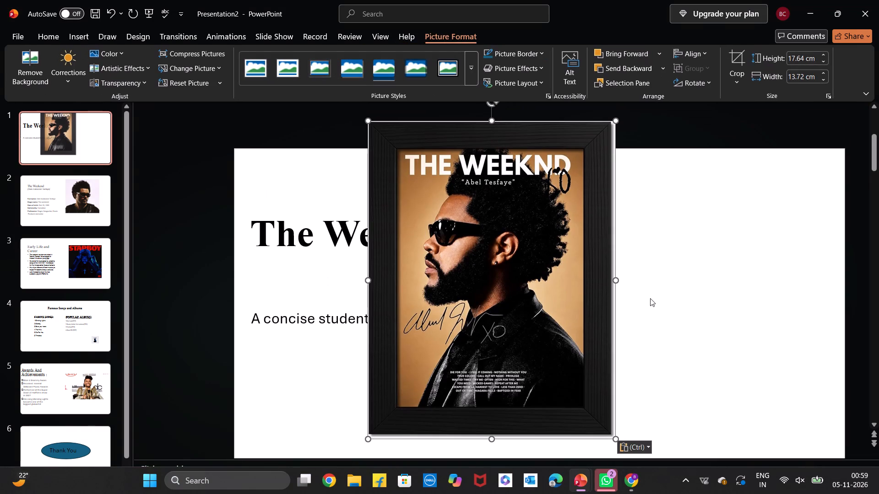
Shrink the framed poster to about two-thirds of its pasted size and place it to the right of the title and subtitle.
drag(559, 297, 687, 285)
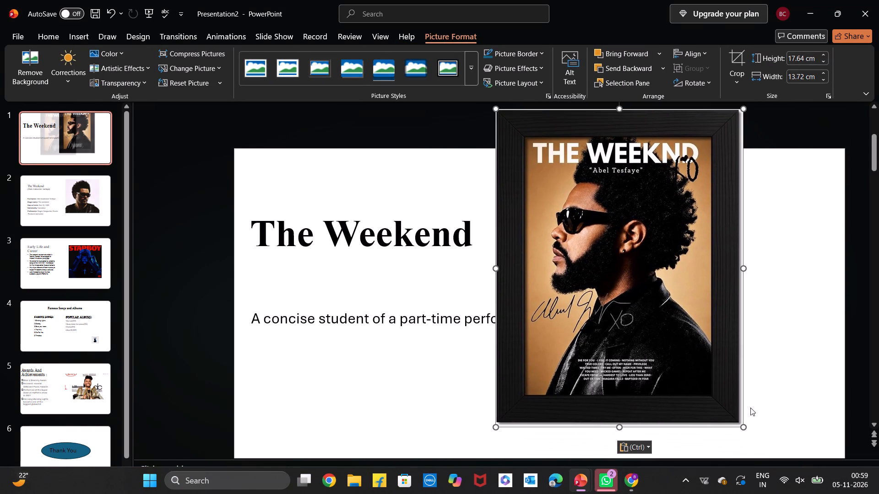
drag(742, 425, 701, 378)
drag(624, 288, 691, 349)
click(812, 326)
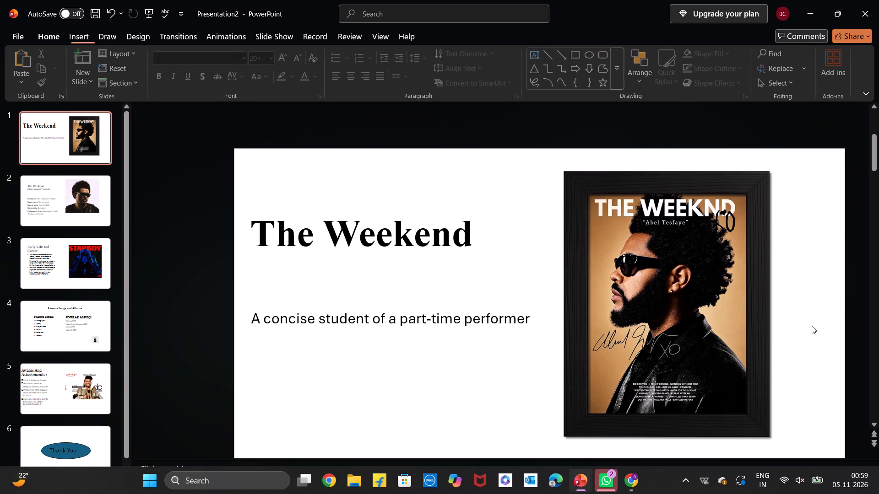
click(684, 258)
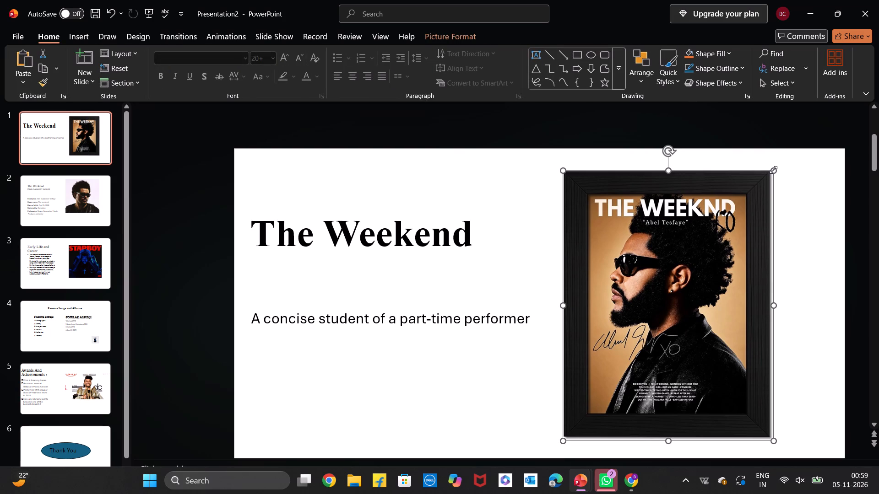
drag(773, 170, 728, 251)
drag(665, 322, 710, 285)
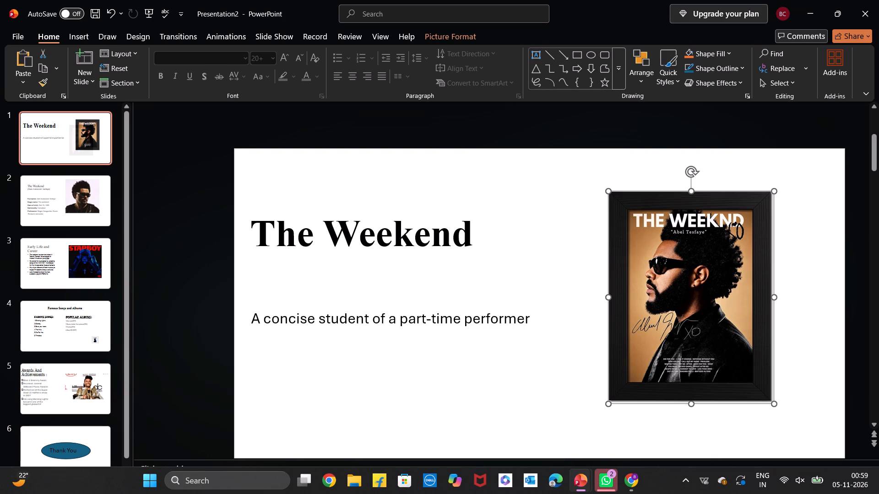
click(570, 395)
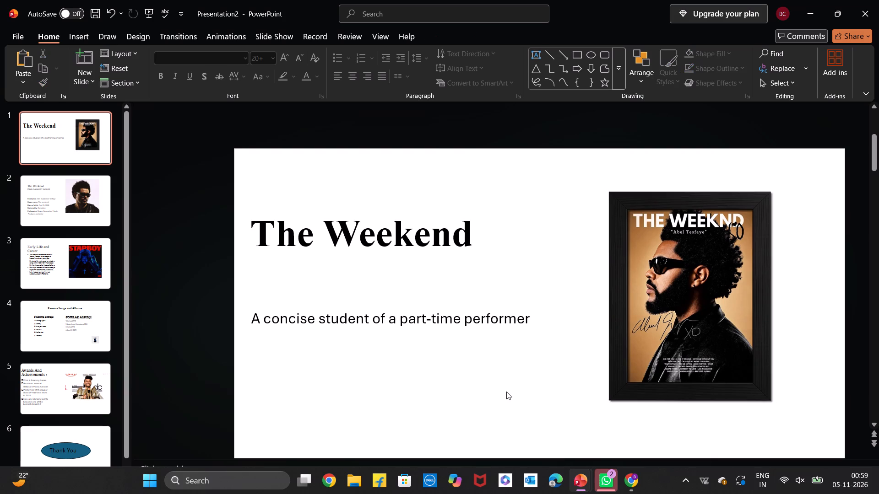
Return to Chrome, browse images related to the framed poster, open the Pinterest black-and-white poster's source page, and close the image search.
key(alt+Tab)
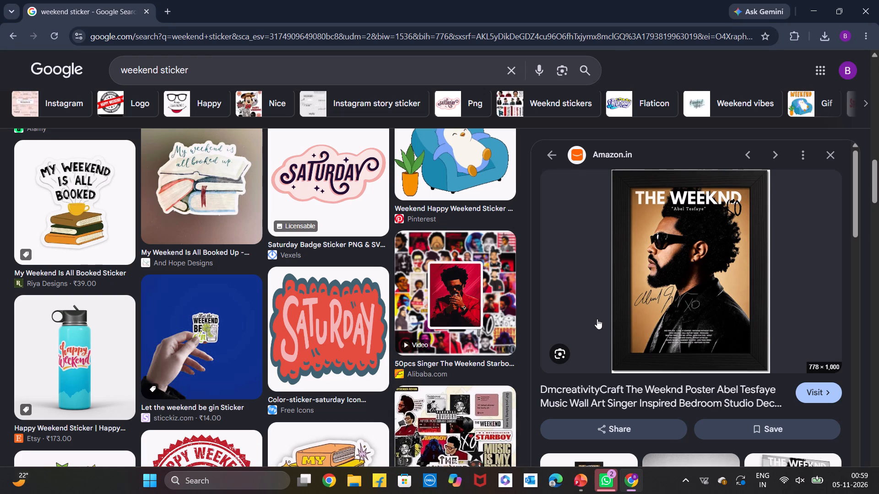
scroll(593, 319, down, 4)
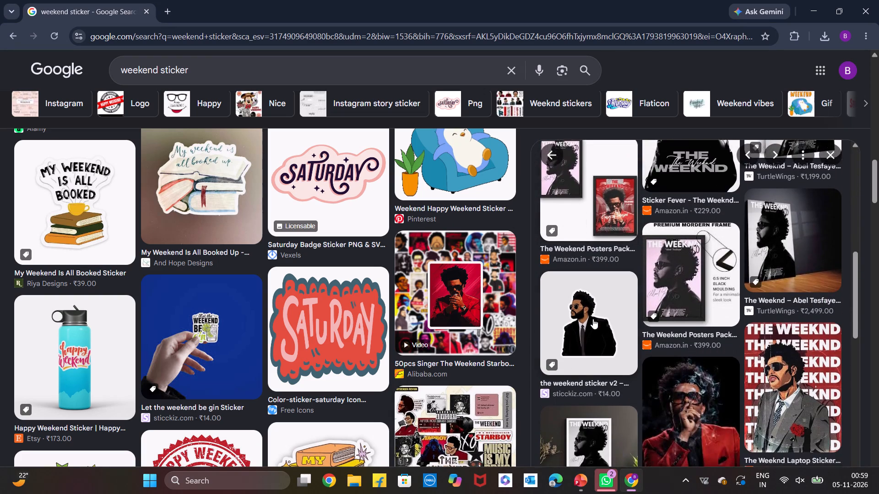
scroll(593, 319, down, 3)
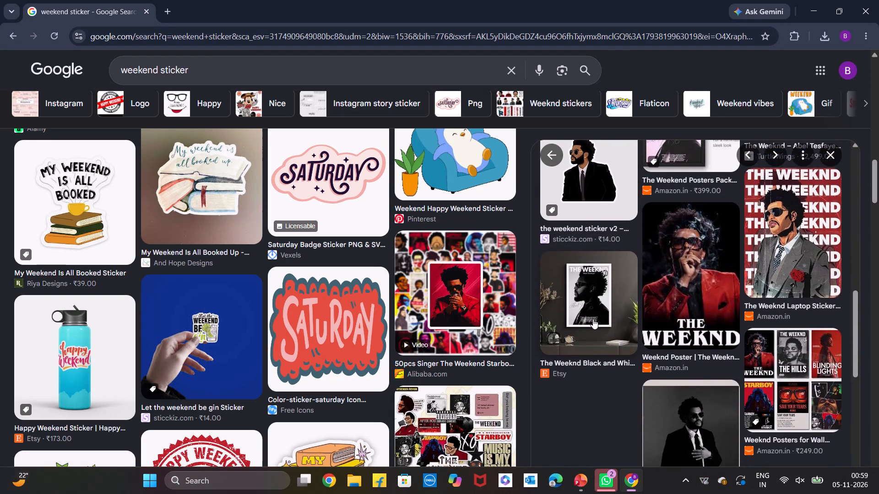
scroll(593, 319, down, 2)
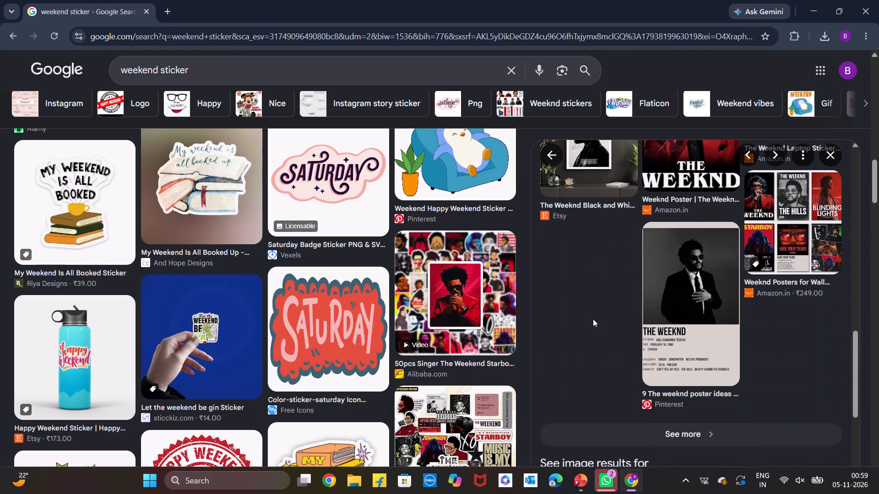
click(674, 327)
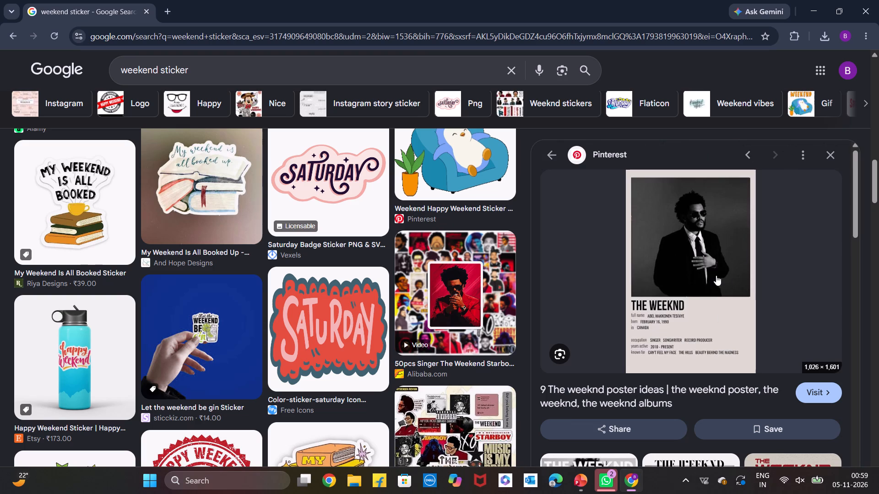
click(694, 285)
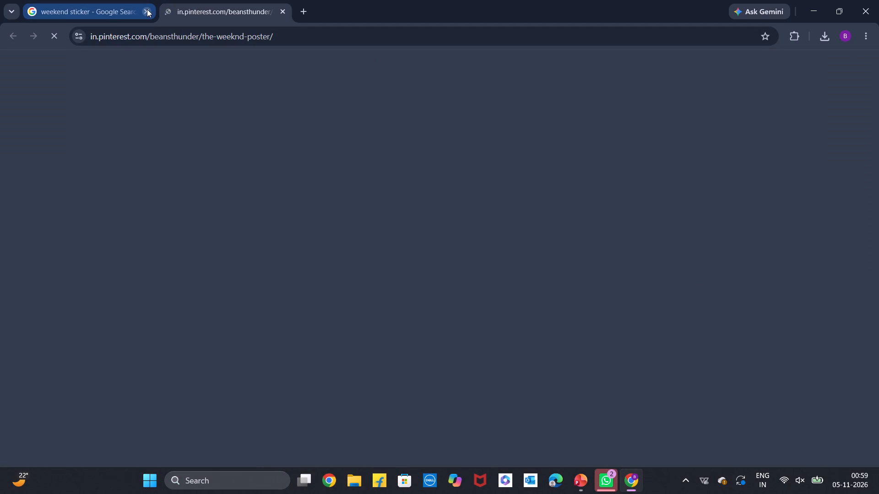
click(147, 9)
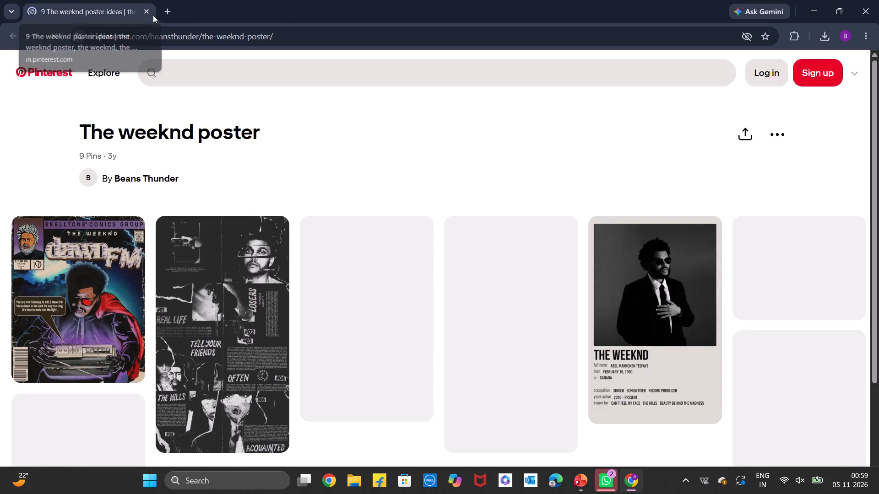
Look over the posters on the Pinterest board "The weeknd poster", dismissing the Google sign-in offer and keeping a new blank tab open.
click(164, 7)
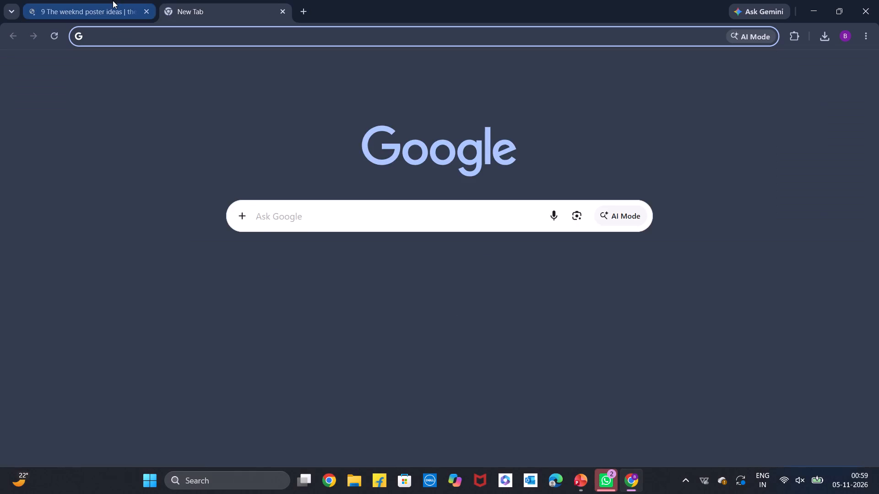
click(113, 0)
scroll(225, 290, down, 1)
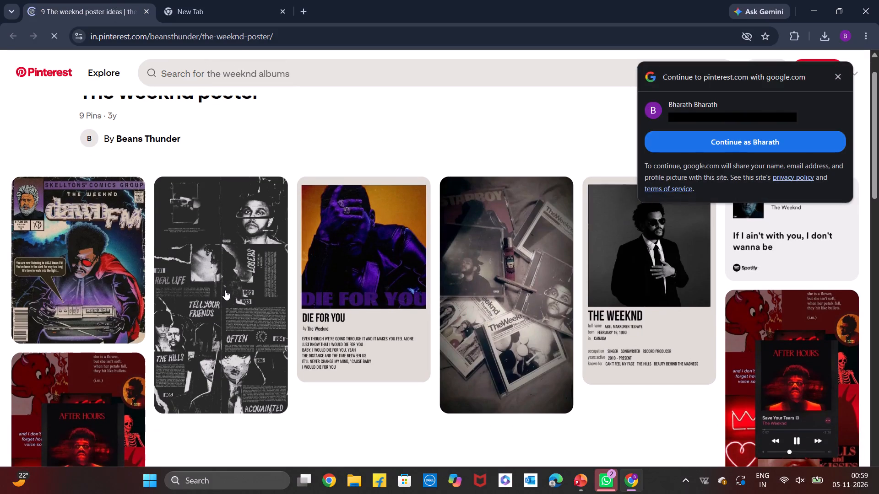
click(834, 73)
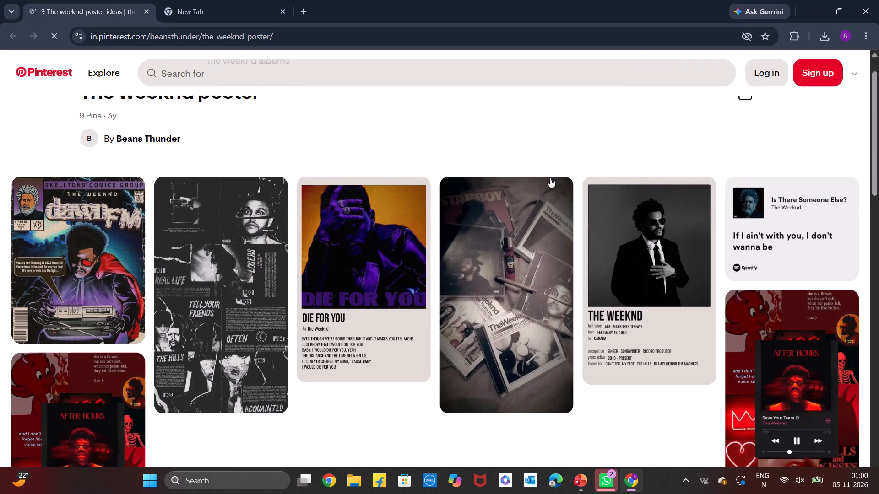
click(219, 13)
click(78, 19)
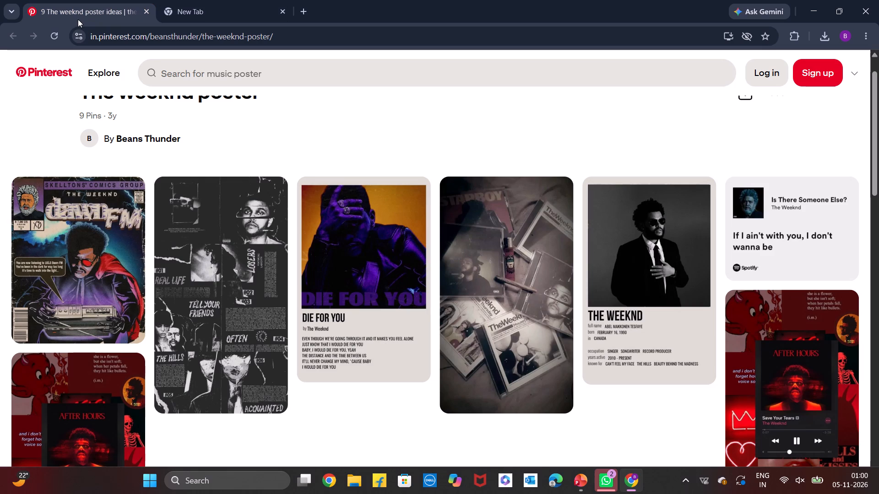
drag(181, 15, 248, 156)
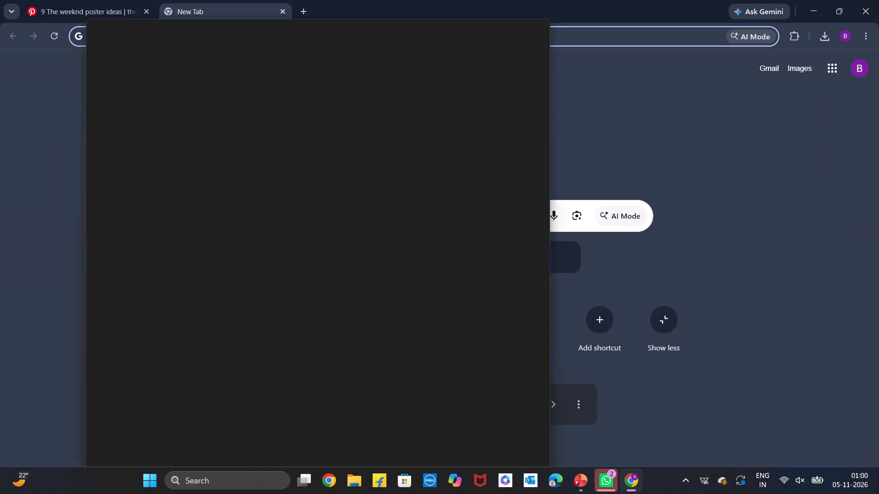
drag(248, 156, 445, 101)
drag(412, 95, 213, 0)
Search Google for the Canadian singer and songwriter The Weeknd in the new tab.
click(339, 210)
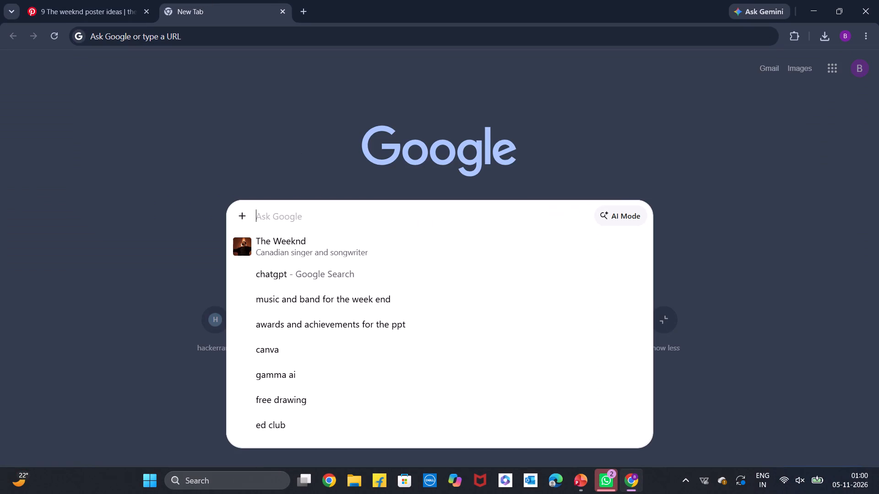
click(318, 214)
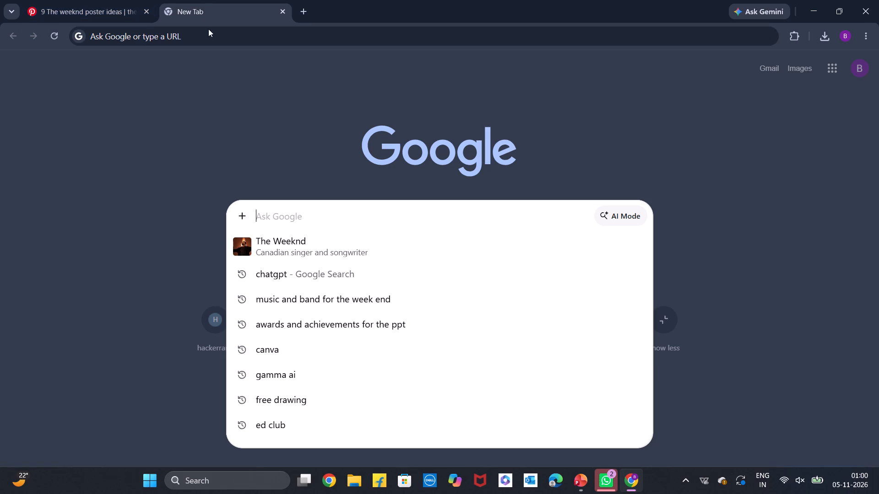
click(287, 215)
click(304, 252)
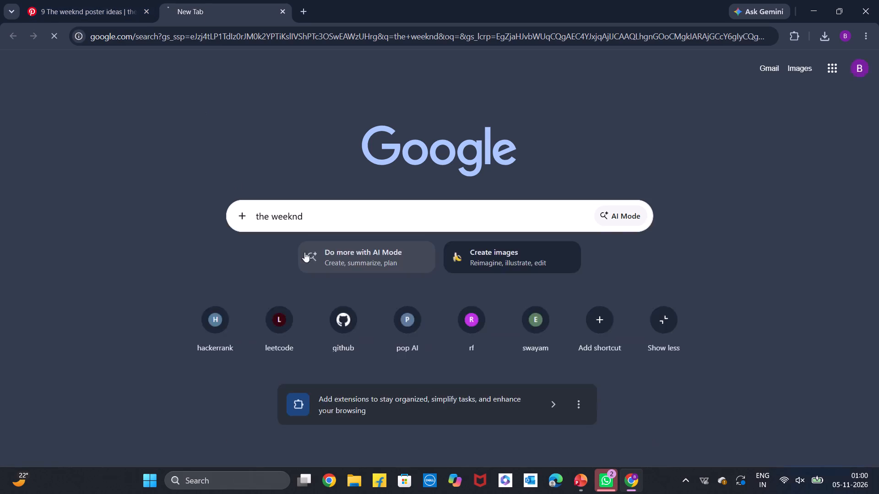
Refine the Google search to "the weeknd stickers" and close the Pinterest page.
click(358, 60)
click(327, 67)
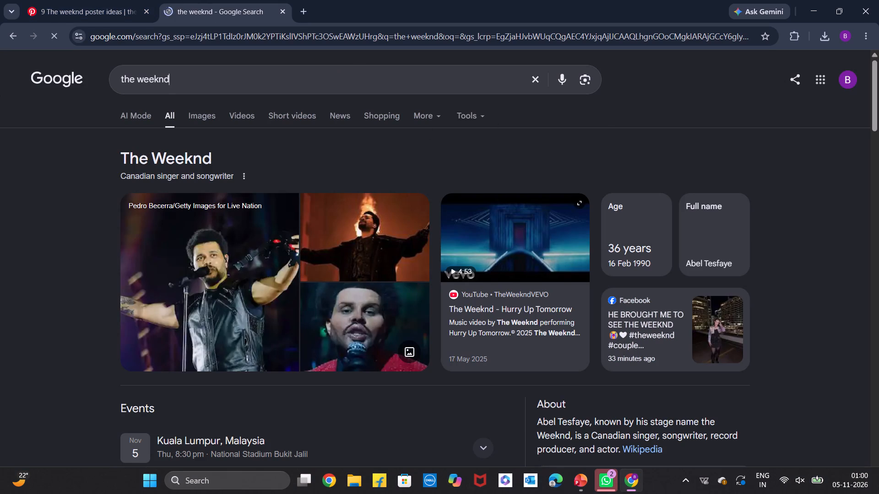
key(s)
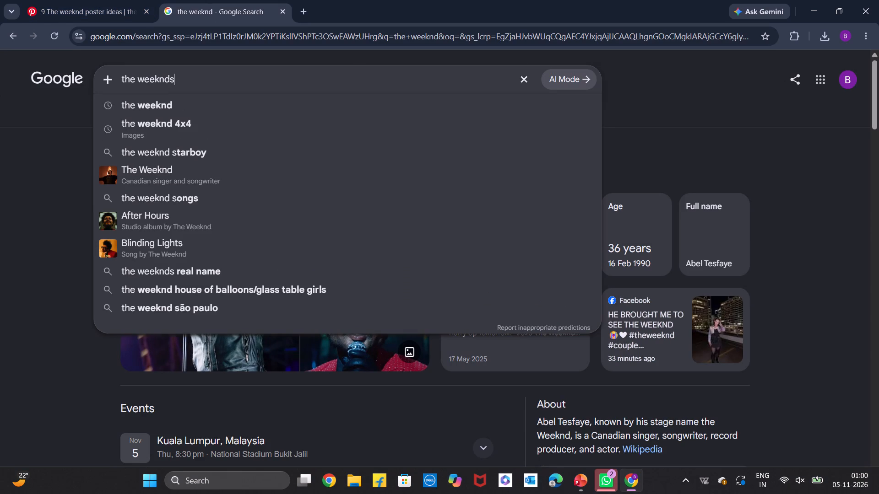
key(BackSpace)
key(space)
text(si)
key(BackSpace)
text(ti)
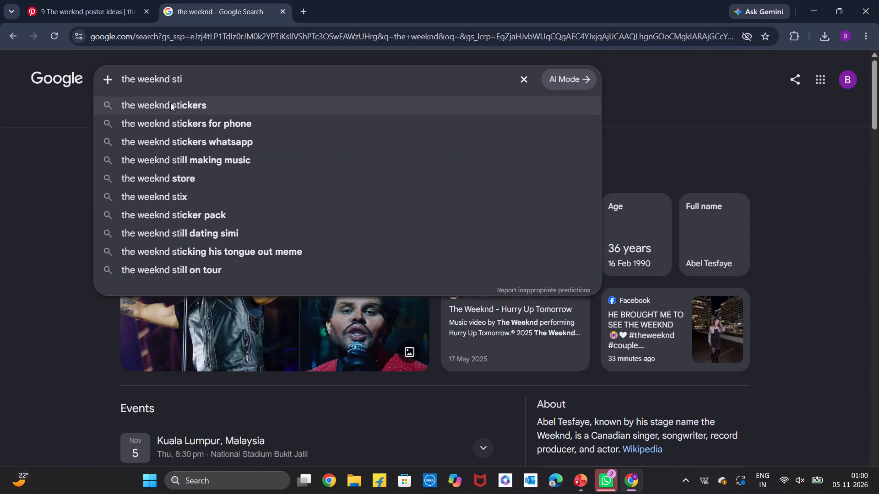
click(170, 103)
click(145, 15)
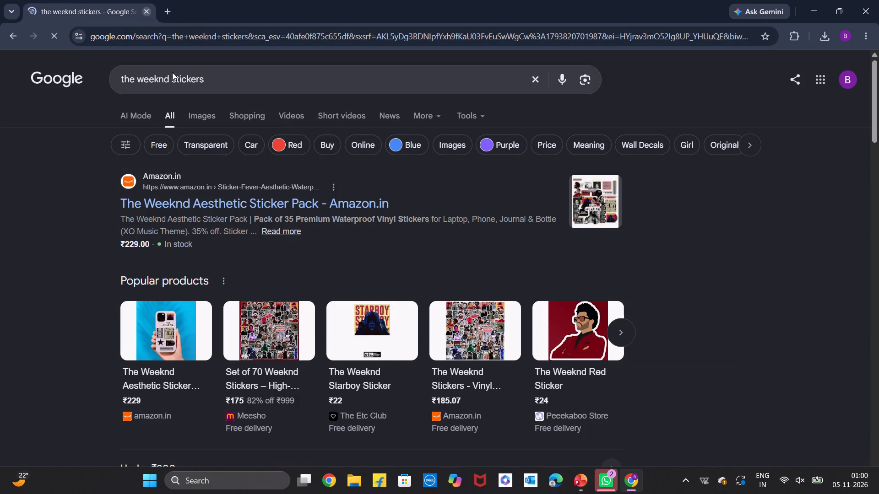
click(267, 66)
click(269, 72)
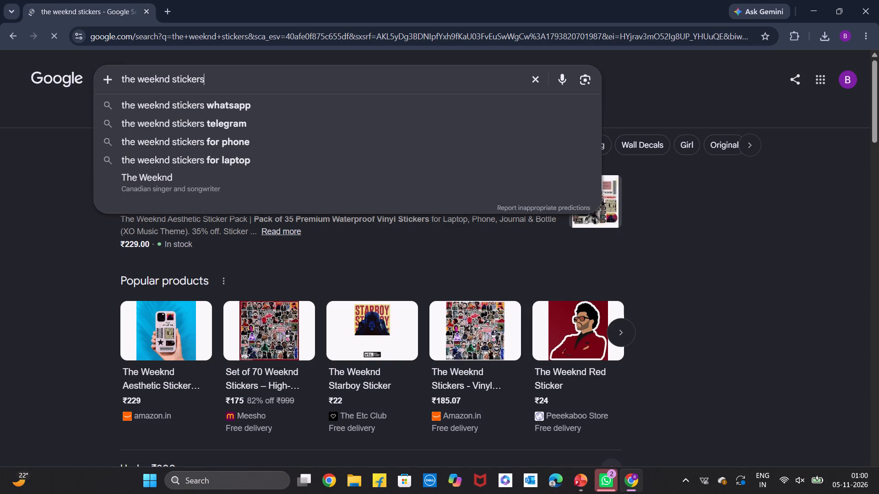
key(Return)
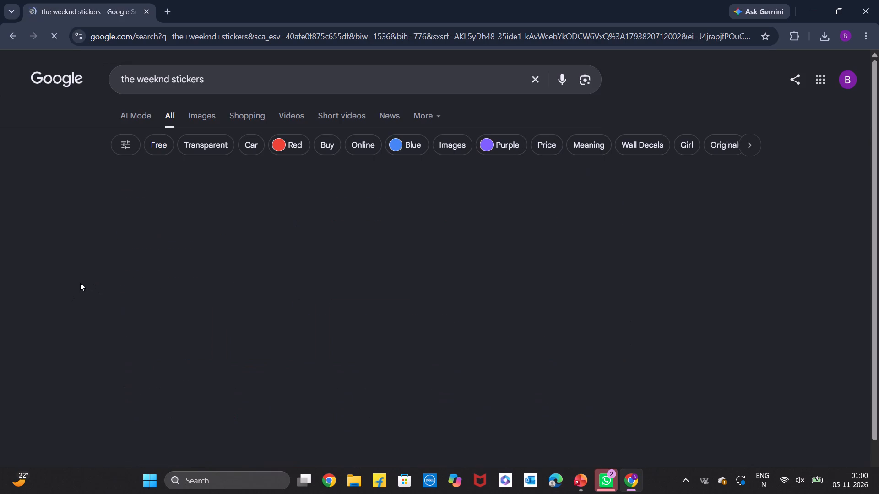
Show the image results for "the weeknd stickers" and look through them for a suitable title-slide picture.
click(209, 116)
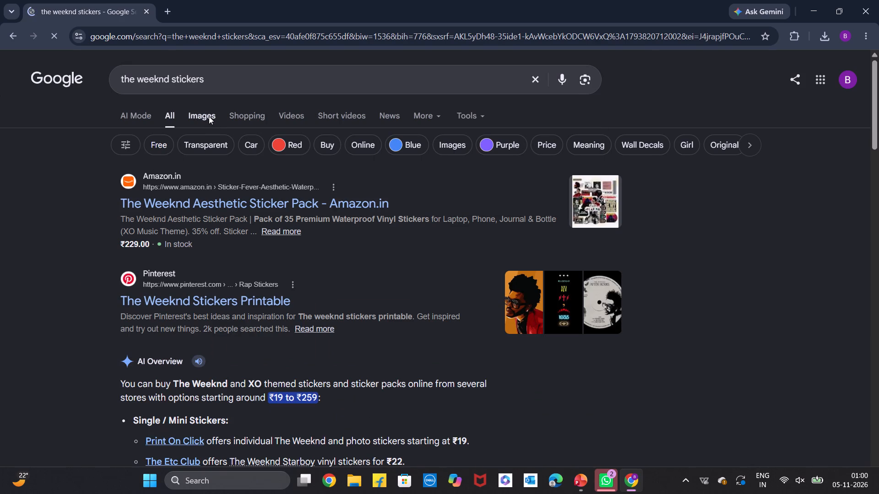
click(209, 116)
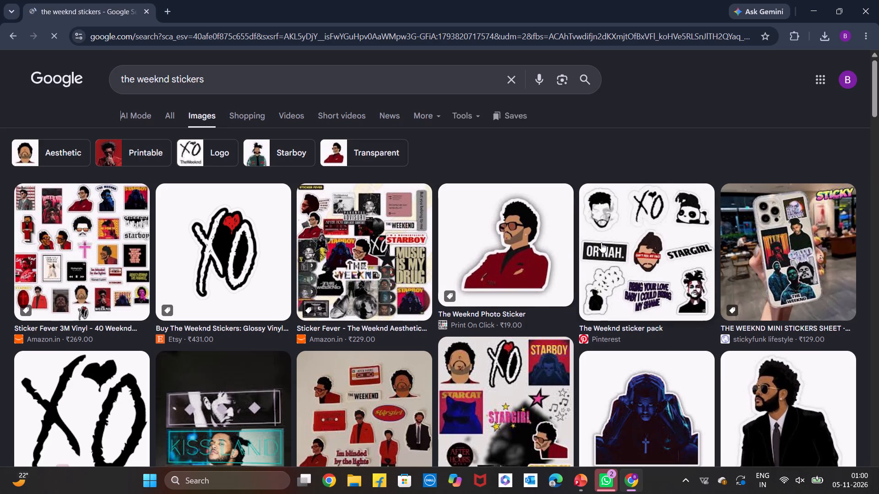
scroll(601, 242, down, 1)
scroll(401, 320, down, 1)
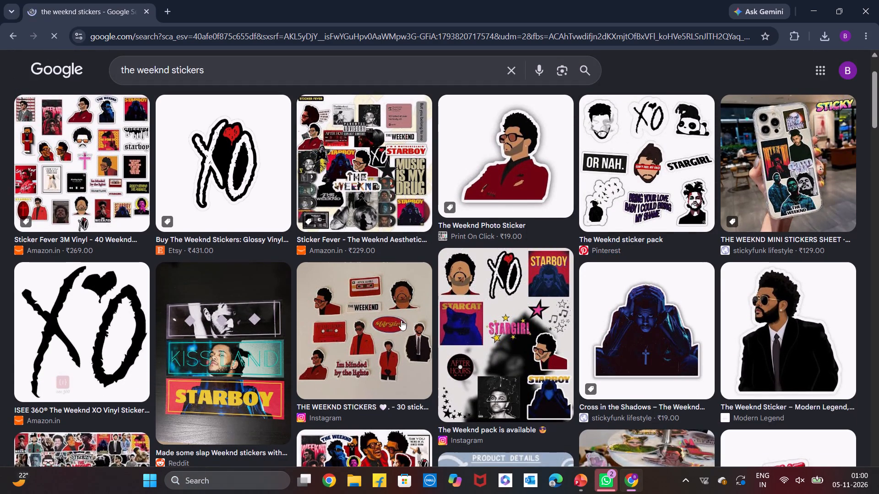
scroll(401, 320, down, 1)
scroll(453, 308, up, 1)
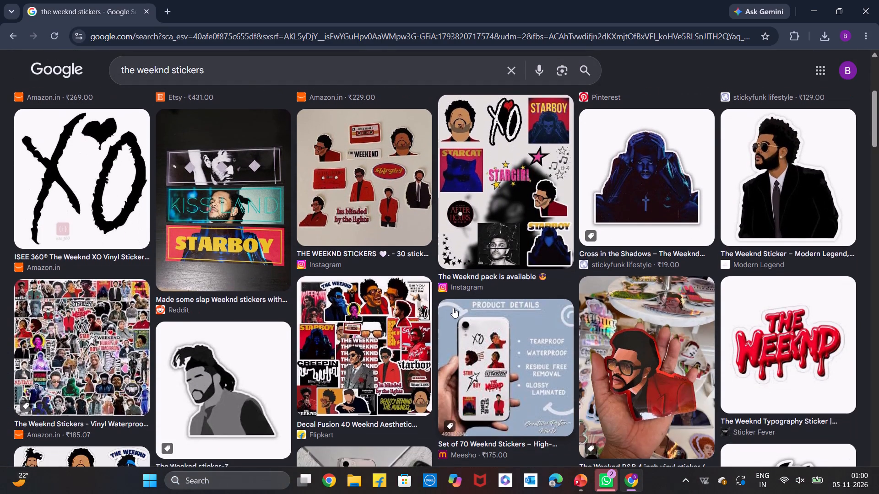
scroll(453, 308, up, 1)
scroll(453, 308, down, 3)
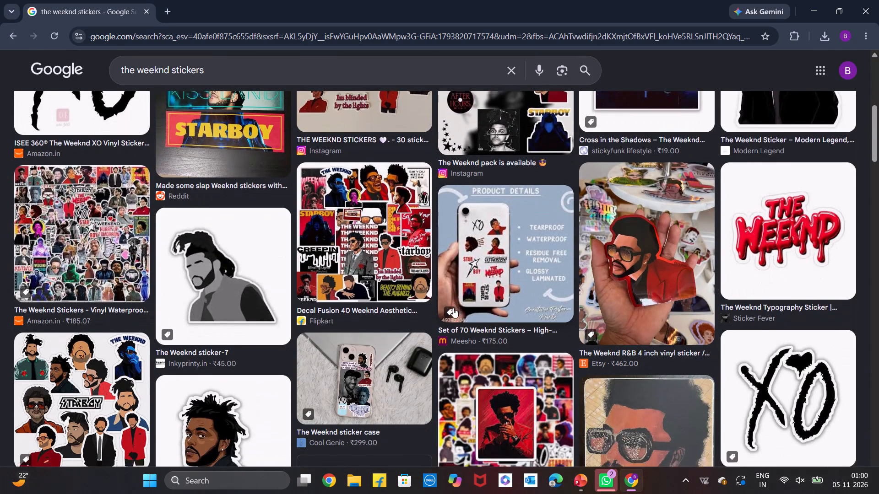
scroll(453, 308, down, 4)
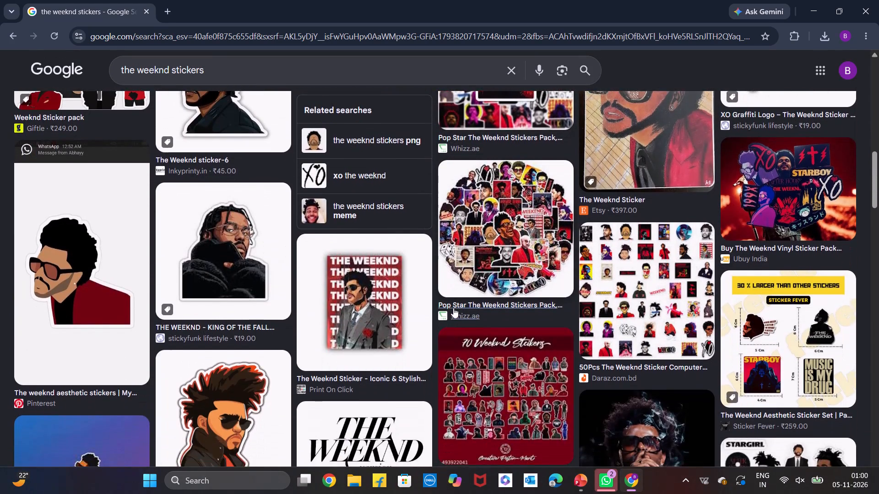
scroll(453, 308, down, 4)
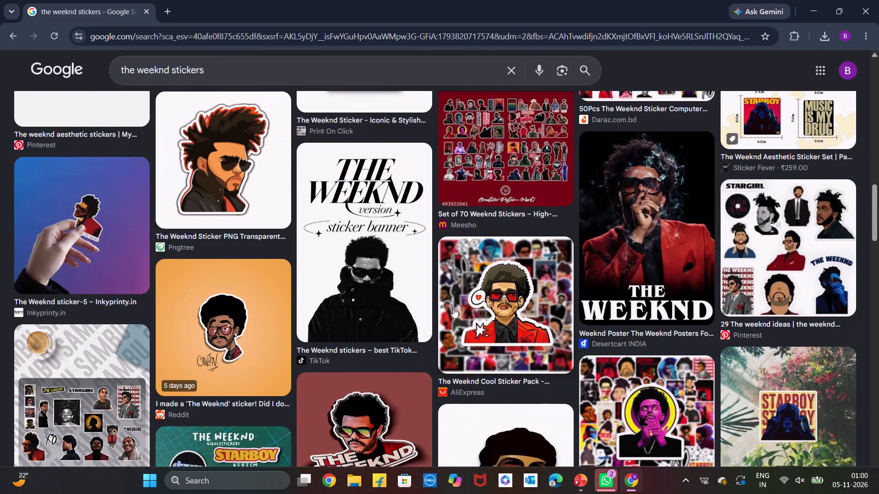
scroll(453, 308, down, 2)
Open the TikTok sticker banner result, pick the related black-and-white "Tower Records The Weeknd Sticker" image, and copy it.
click(382, 246)
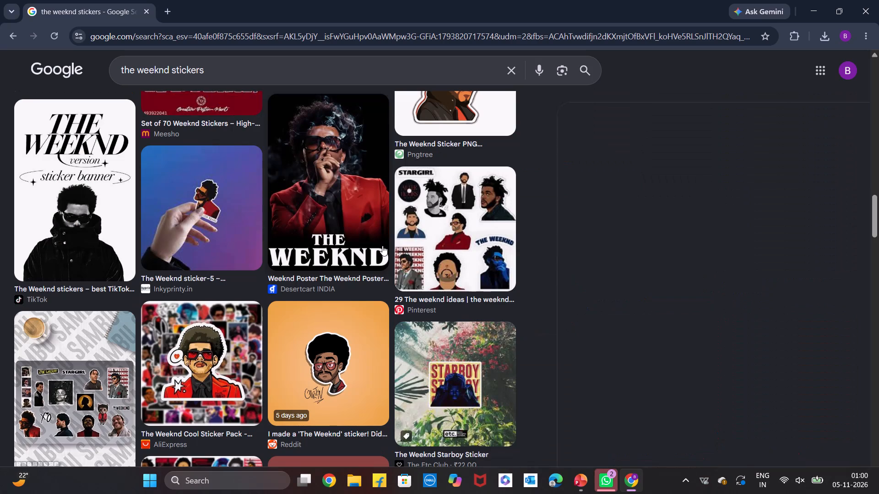
scroll(687, 306, down, 3)
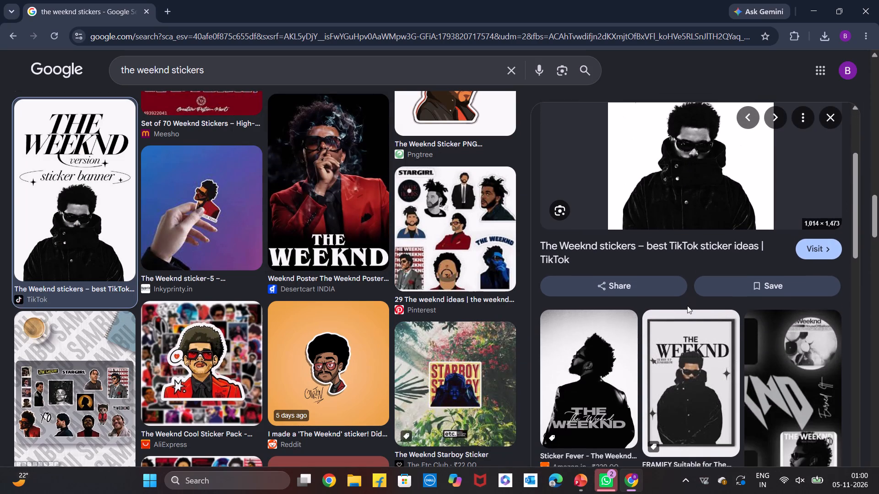
scroll(687, 306, down, 3)
click(596, 249)
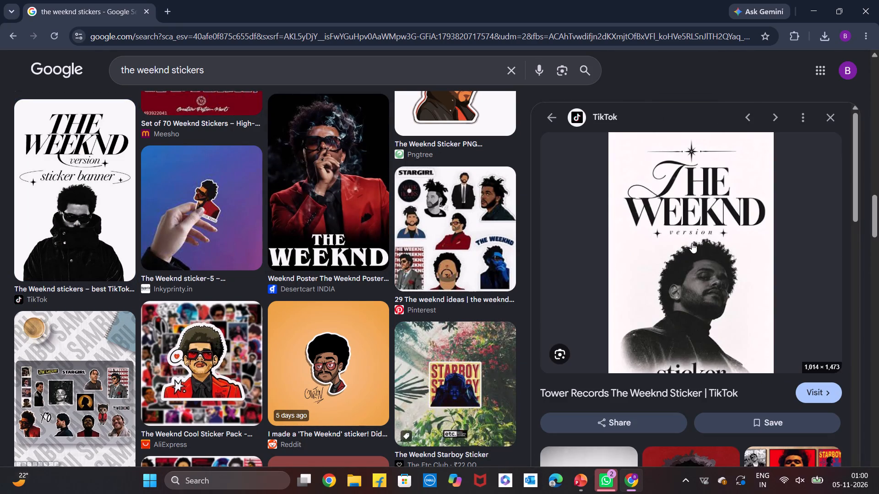
right_click(692, 243)
click(749, 425)
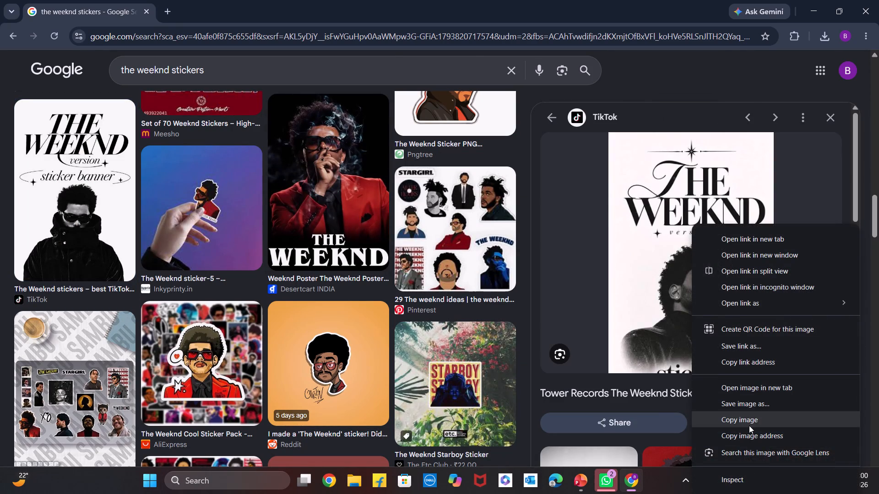
Switch to PowerPoint and cut the framed poster picture from the title slide.
key(alt+Tab)
click(722, 372)
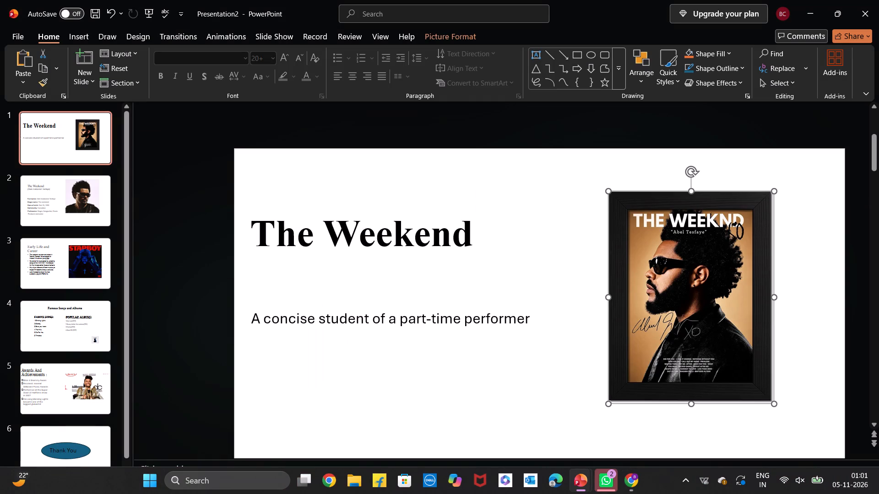
key(ctrl+x)
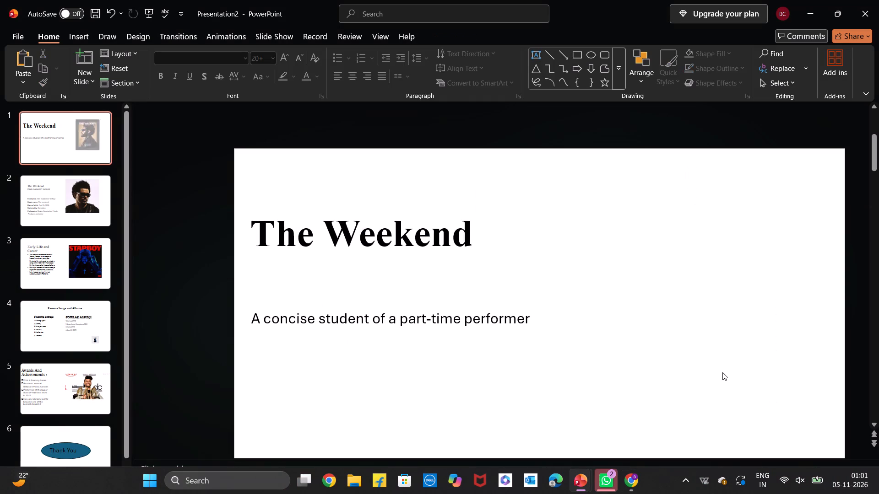
key(ctrl+v)
key(ctrl+x)
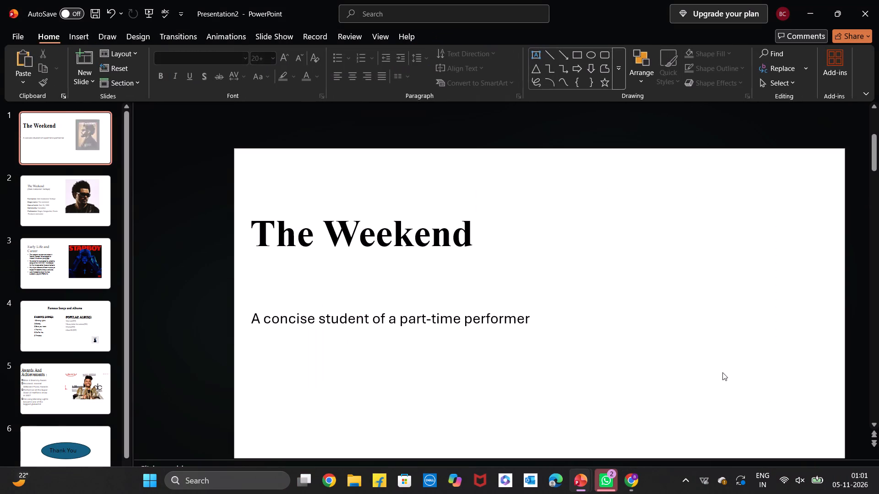
Return to Chrome, close the opened TikTok page, and copy the Tower Records The Weeknd sticker image again.
key(alt+Tab)
click(787, 302)
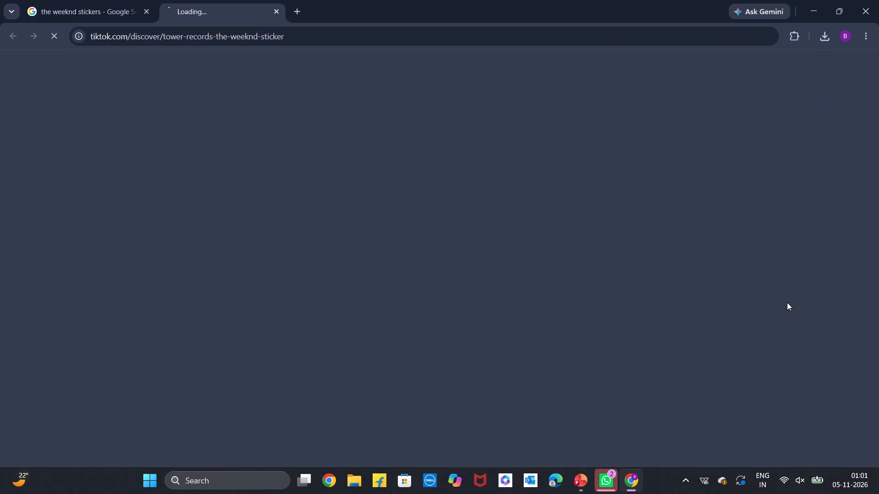
click(284, 11)
right_click(661, 221)
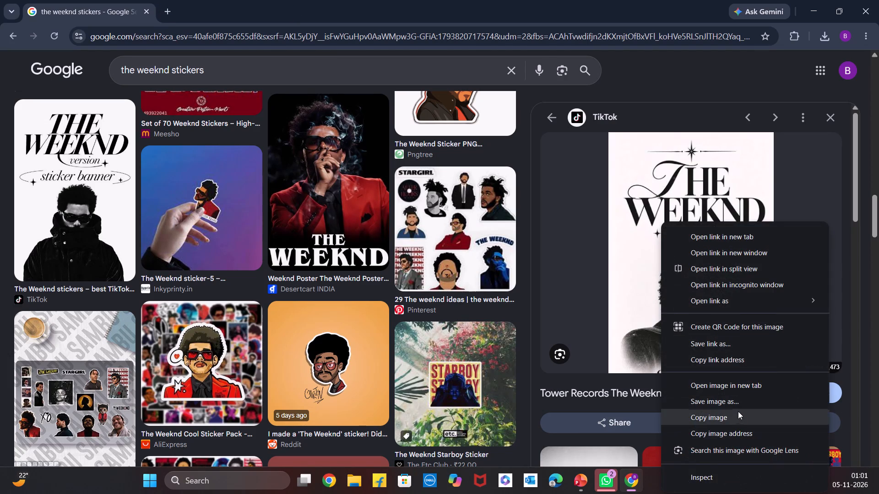
click(737, 417)
Paste the copied image onto PowerPoint's title slide and place it to the right of the title and subtitle.
key(alt+Tab)
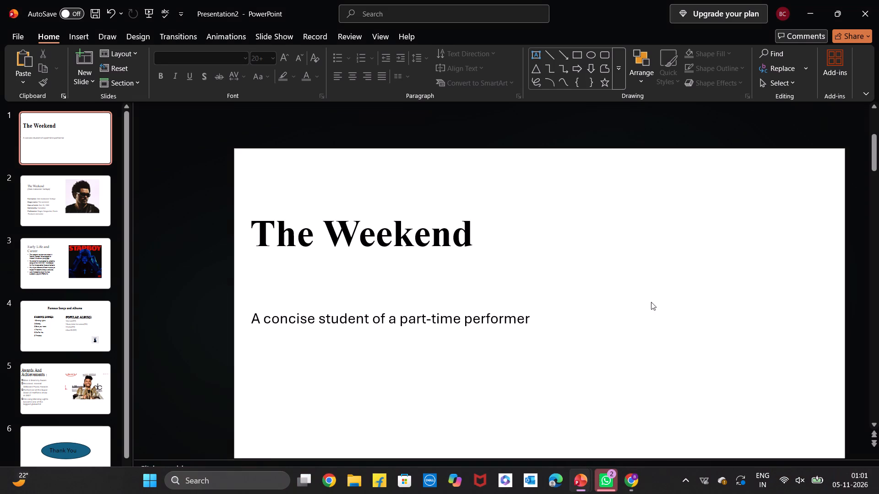
key(ctrl+v)
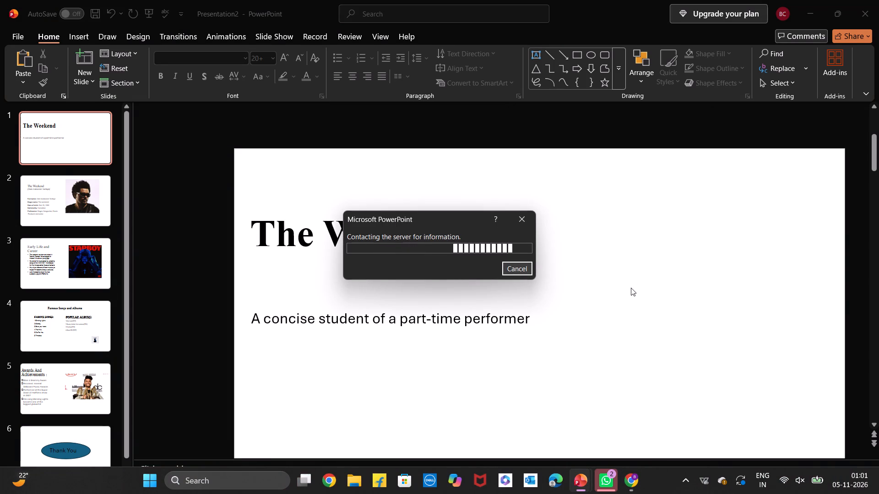
drag(494, 290, 603, 314)
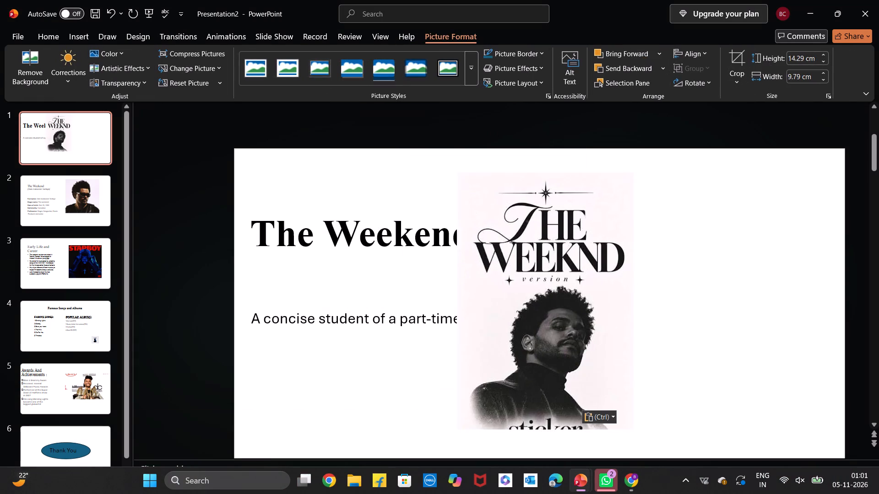
drag(603, 314, 690, 304)
click(540, 370)
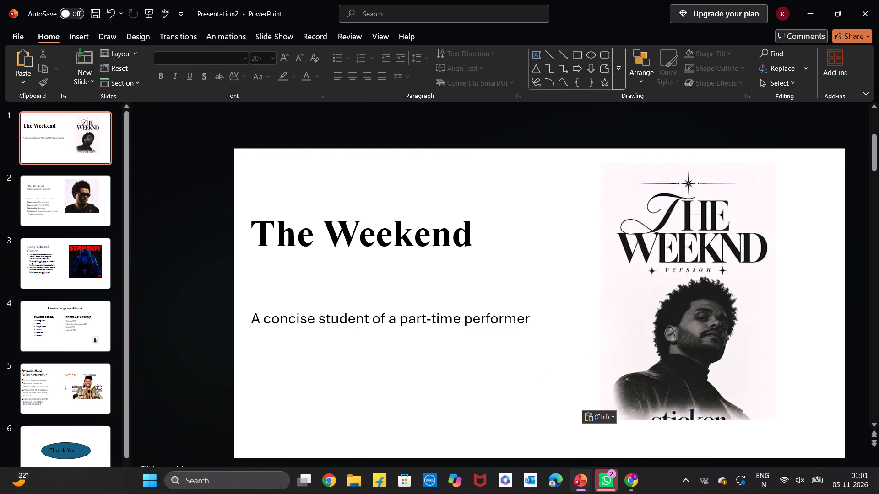
Look through the slides down to the "Thank You" slide and return to the title slide.
key(Down)
key(Down)
key(Down)
key(Down)
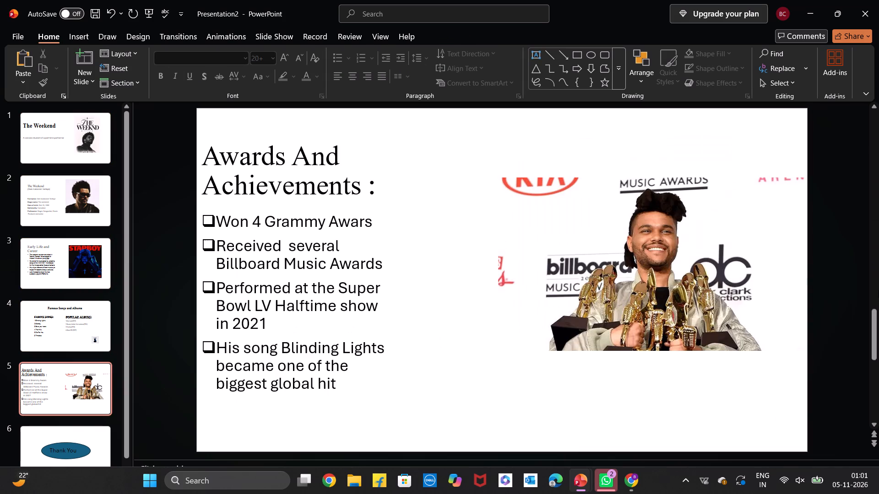
key(Down)
key(Up)
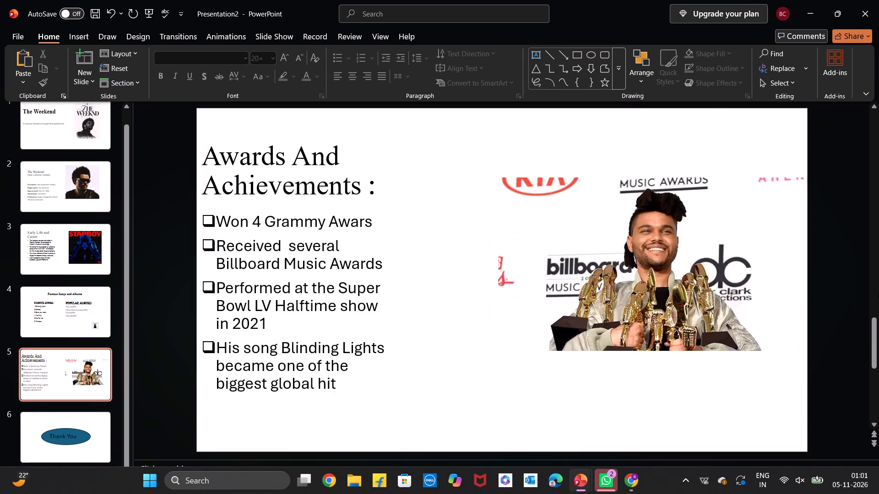
key(Up)
key(Up)
key(Up)
key(Up)
key(Up)
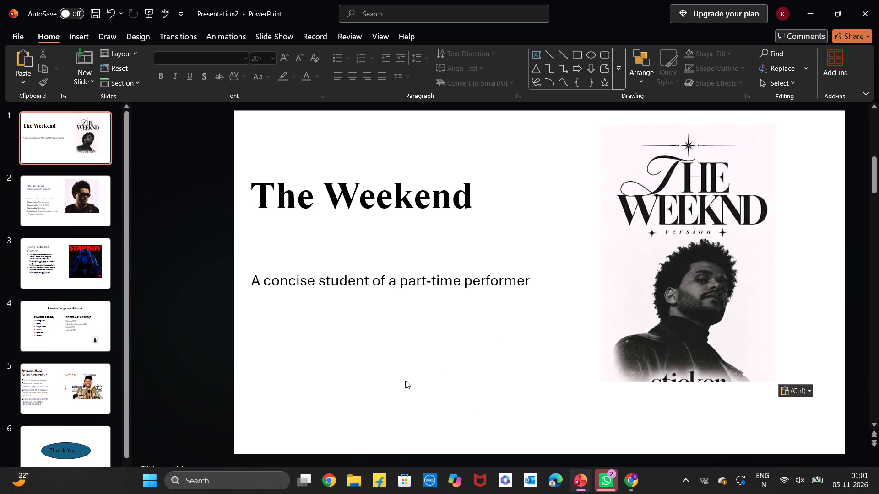
click(402, 394)
click(823, 329)
click(875, 342)
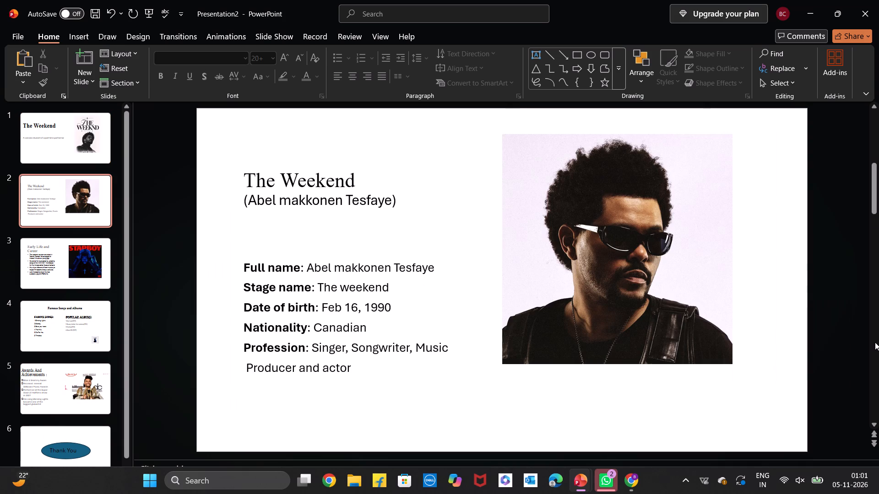
click(57, 159)
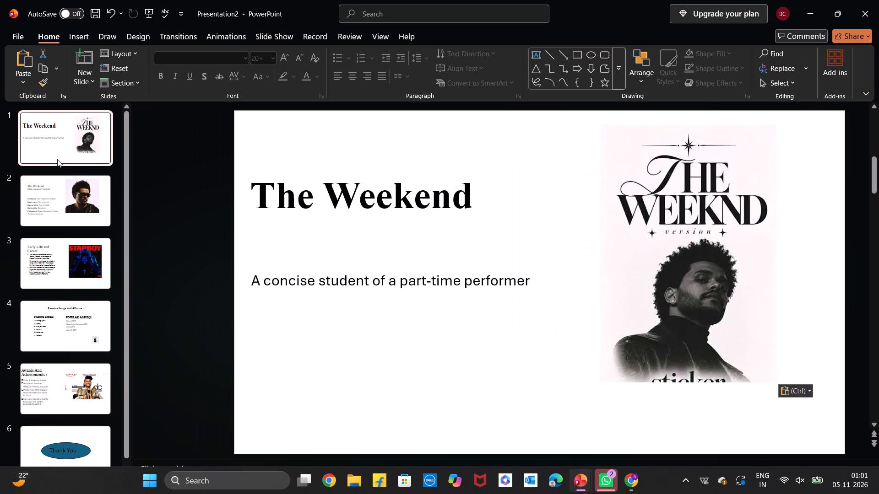
Apply the Use Destination Theme paste option to the pasted picture on the title slide.
click(793, 387)
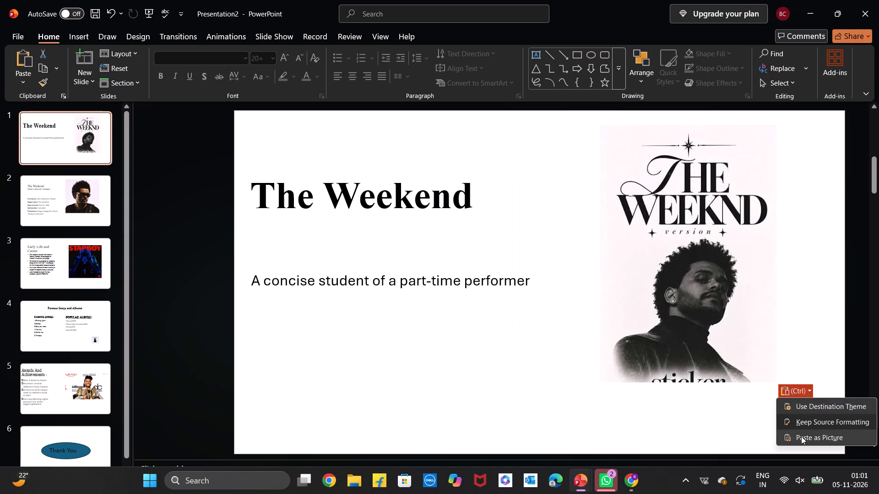
click(812, 387)
click(809, 389)
click(808, 410)
click(812, 370)
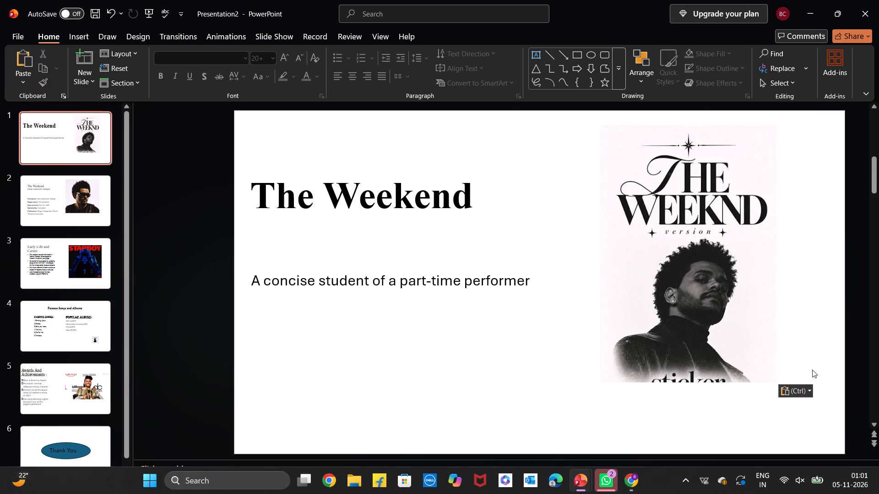
Review all the slides again through the "Thank You" slide and return to the title slide.
key(Down)
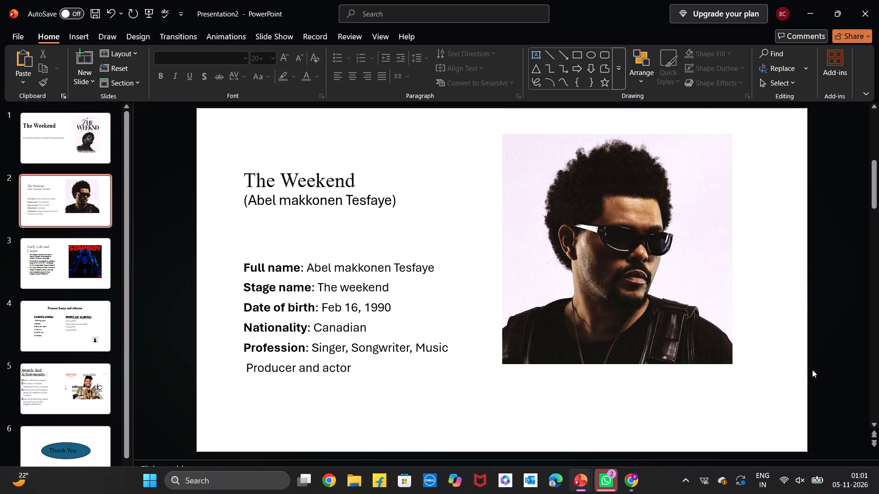
key(Down)
key(Down)
key(Down)
key(Down)
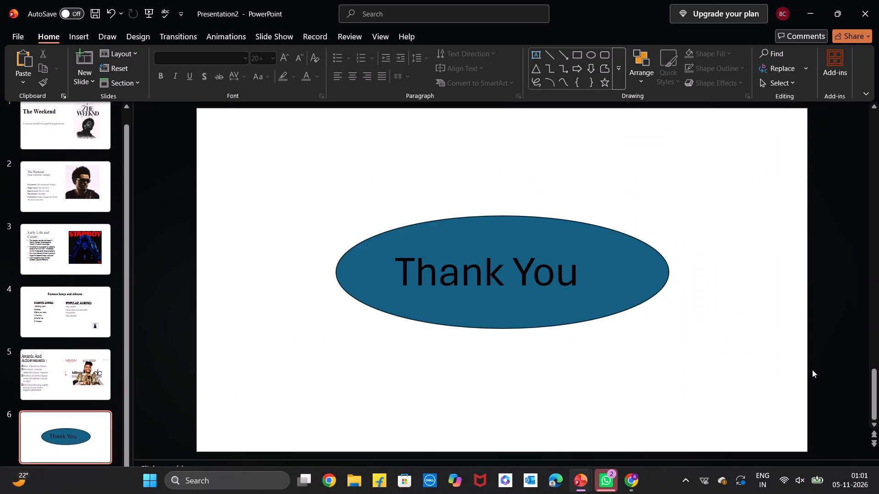
key(Down)
key(Up)
key(Up)
key(Up)
key(Up)
key(Up)
key(Up)
key(Up)
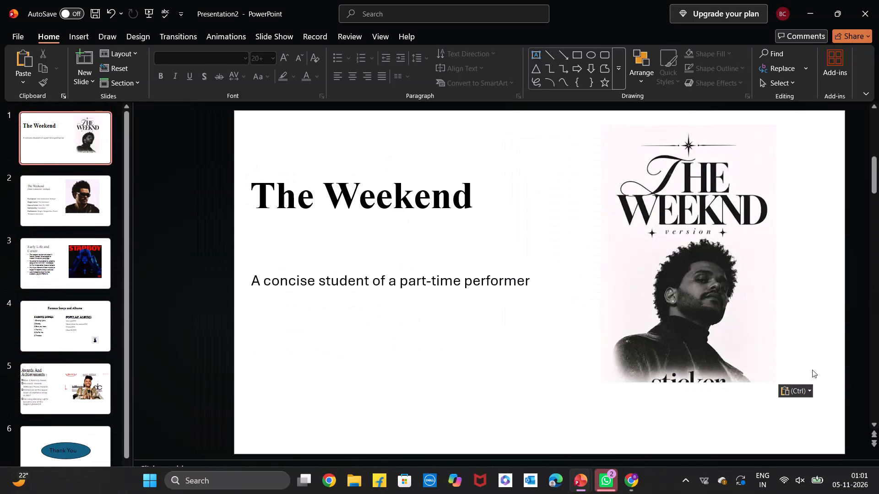
Switch to Chrome and save the black-and-white The Weeknd sticker's link to Downloads as the HTML document "about".
click(768, 345)
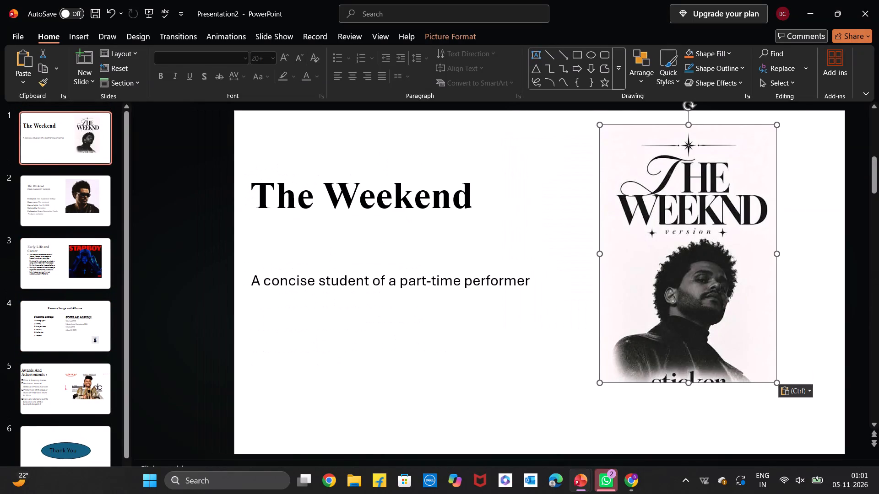
key(alt+Tab)
right_click(777, 264)
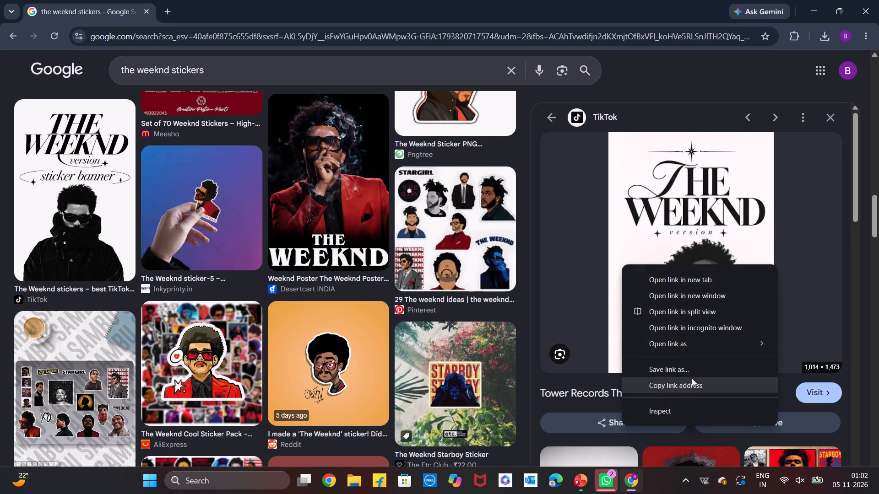
click(665, 371)
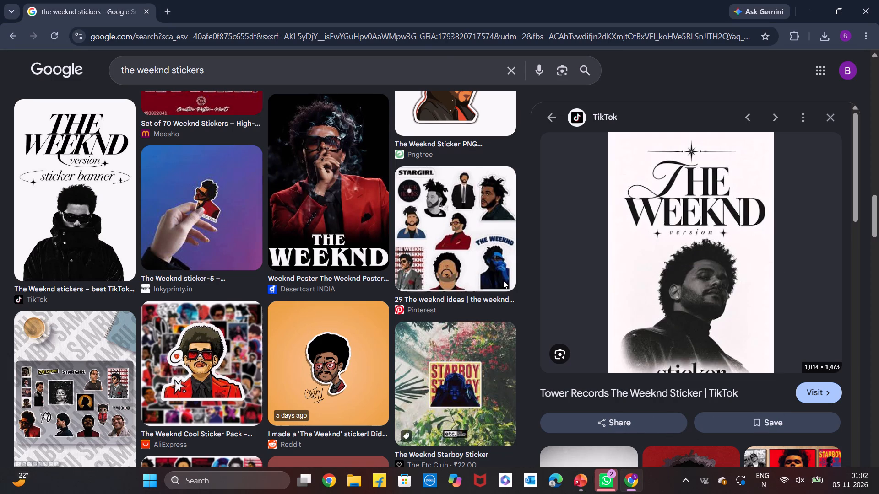
click(332, 250)
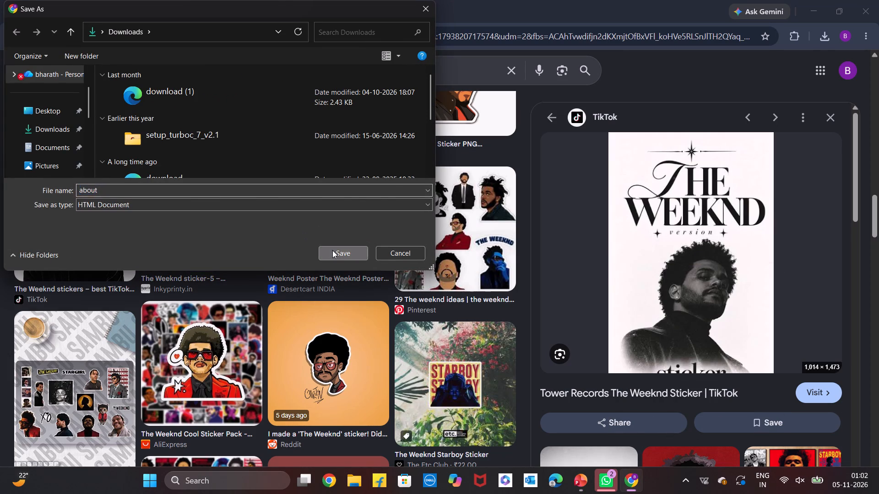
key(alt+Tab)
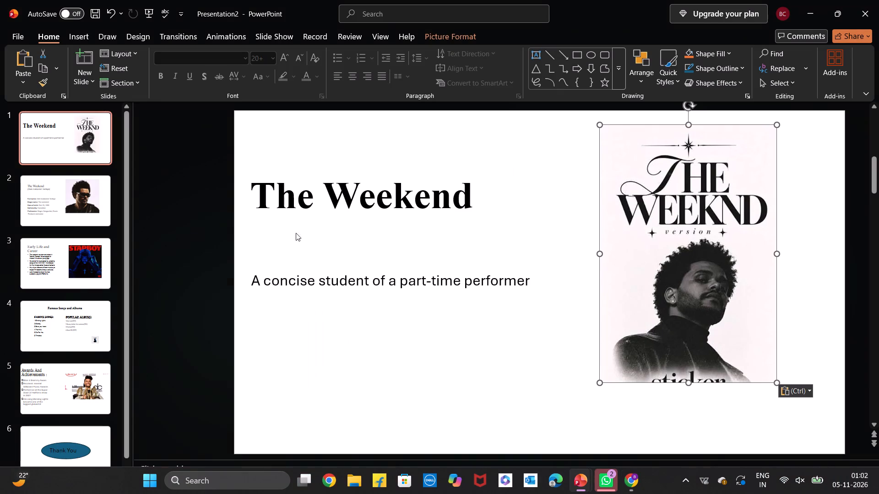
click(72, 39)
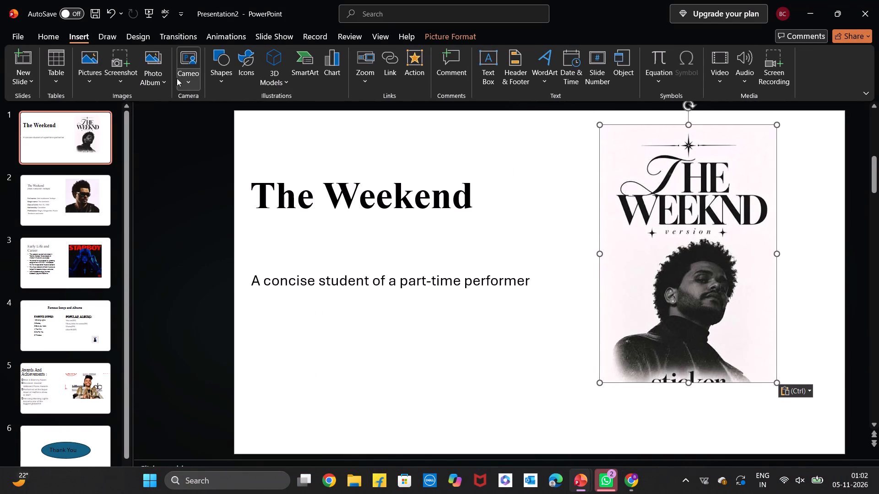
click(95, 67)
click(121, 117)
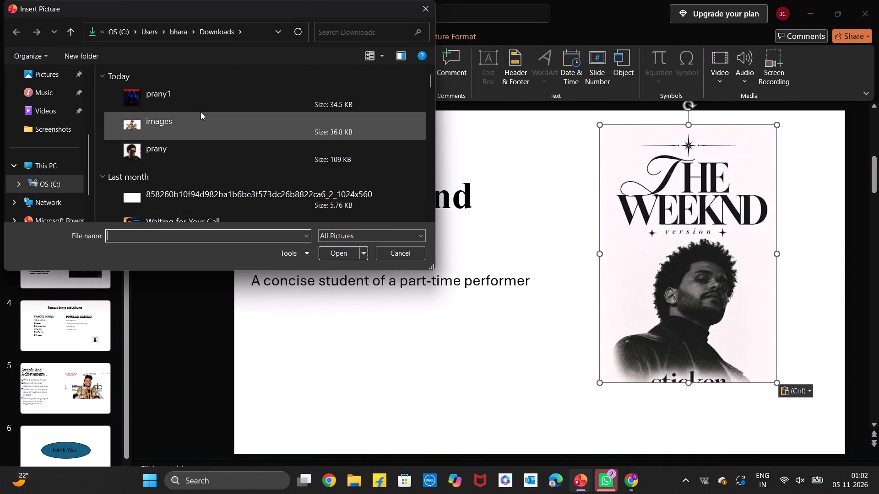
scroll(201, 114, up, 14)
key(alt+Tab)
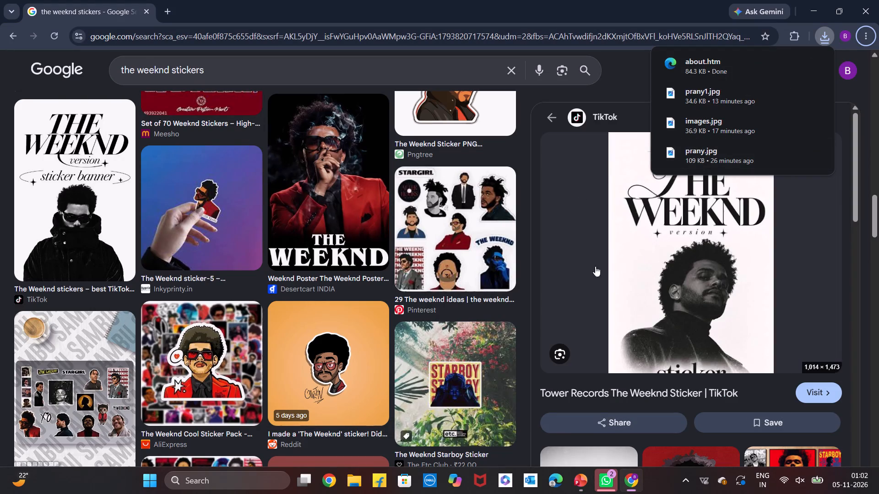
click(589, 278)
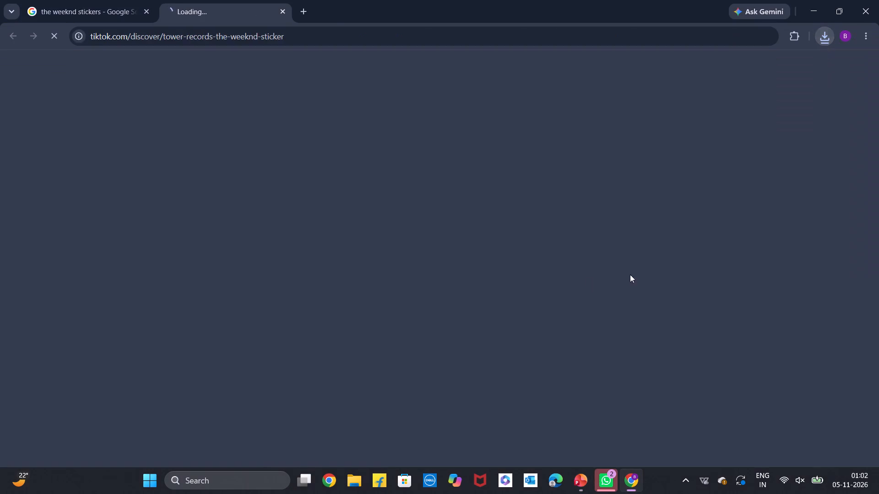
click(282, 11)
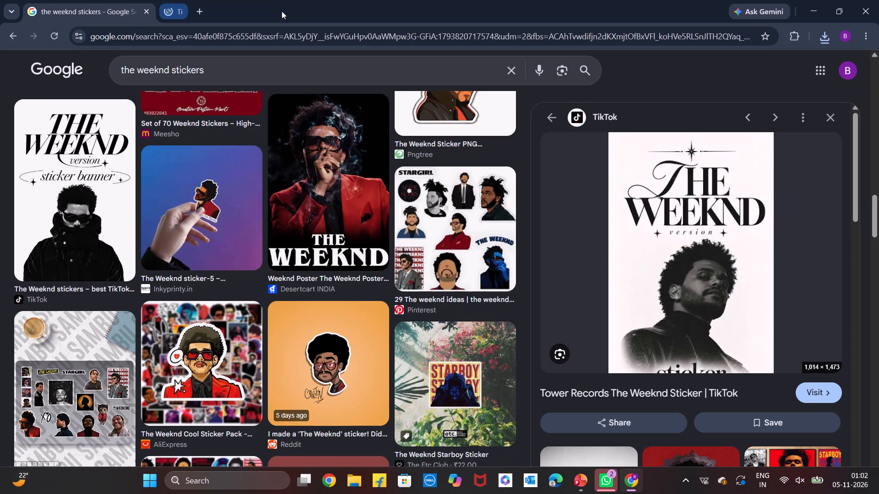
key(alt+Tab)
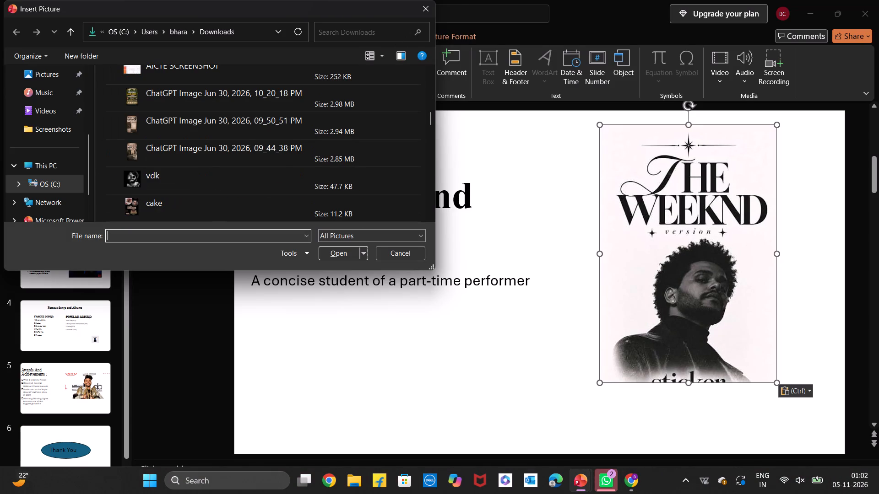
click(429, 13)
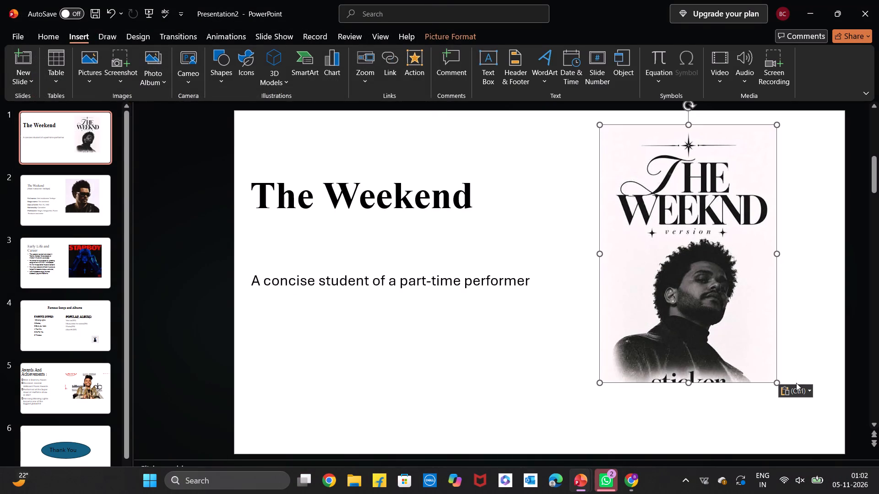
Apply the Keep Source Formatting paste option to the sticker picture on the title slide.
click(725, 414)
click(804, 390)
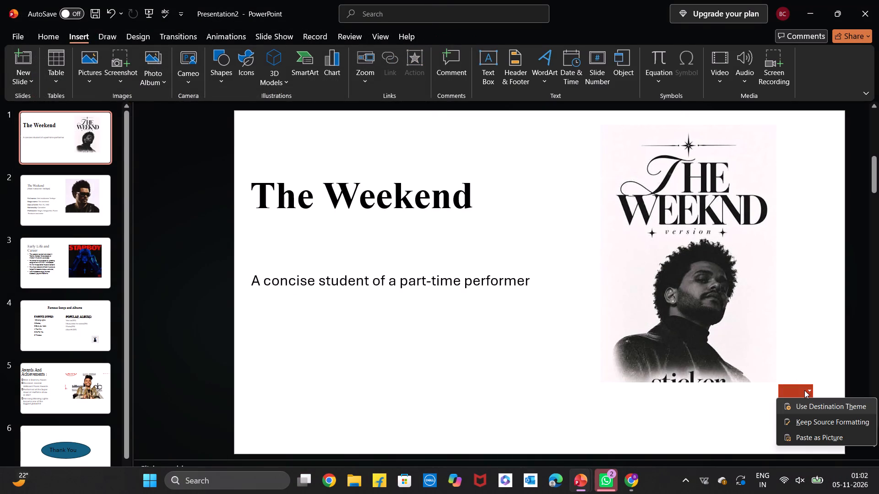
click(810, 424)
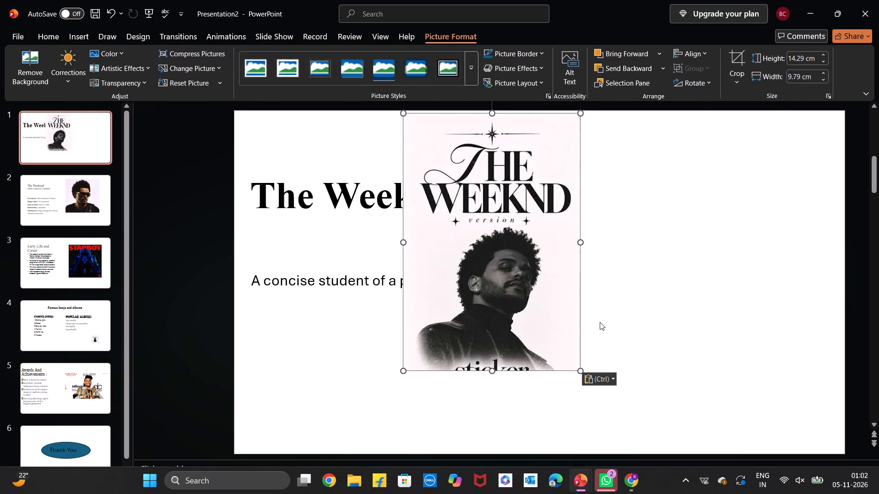
Cut the black-and-white sticker picture from the title slide, leaving only the title and subtitle.
click(564, 336)
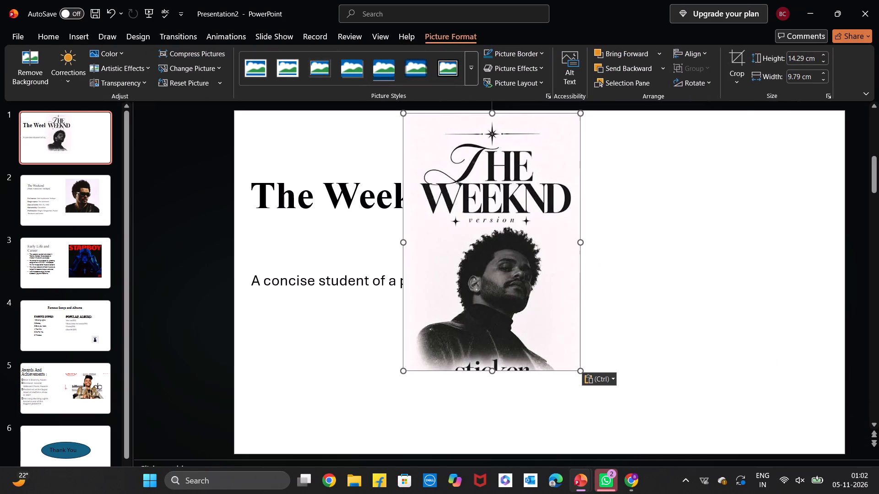
ctrl+click(564, 336)
key(ctrl+x)
click(546, 330)
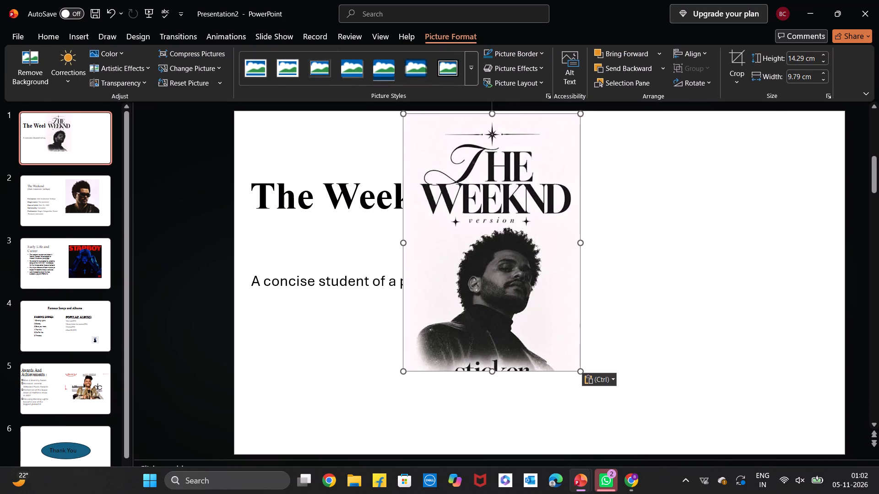
key(ctrl+x)
click(534, 320)
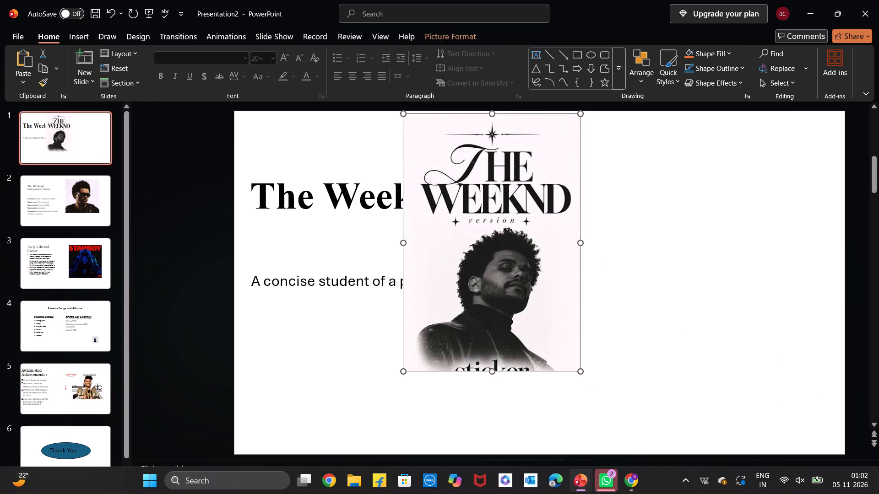
ctrl+click(534, 320)
key(ctrl+x)
click(534, 320)
click(438, 183)
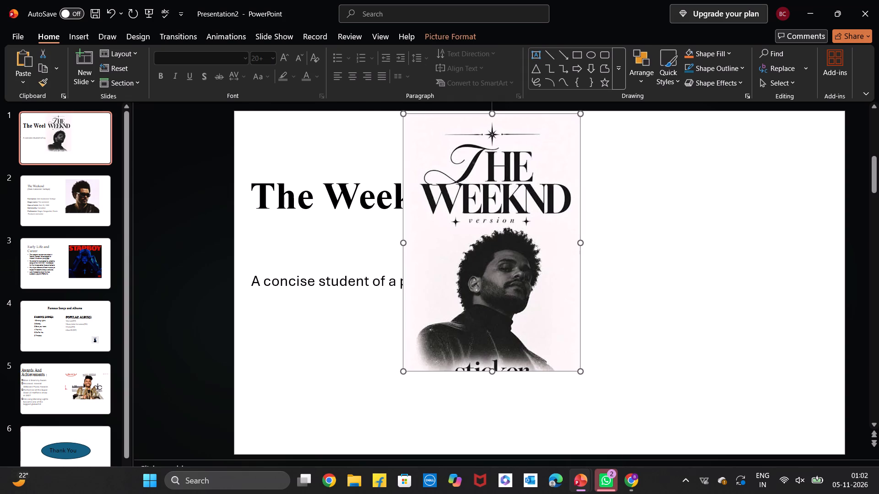
right_click(438, 183)
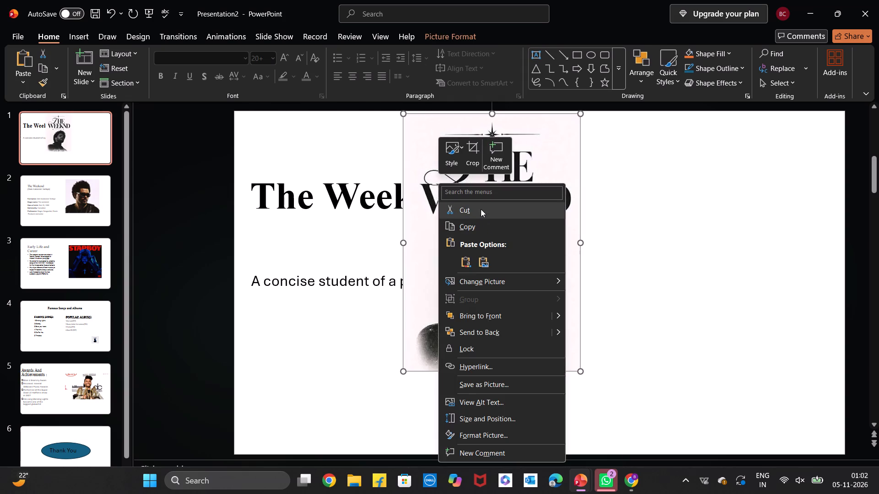
click(481, 209)
click(640, 244)
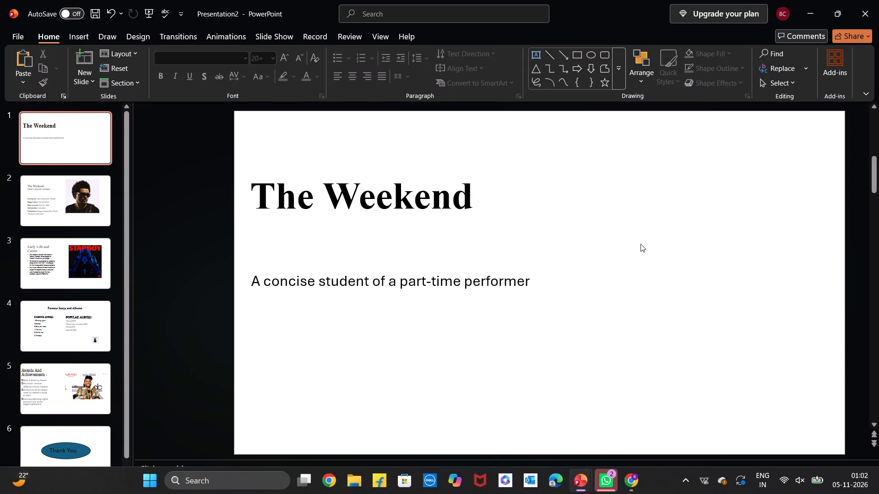
Look through all the slides down to the "Thank You" slide and return to the title slide.
key(Down)
key(Down)
key(Down)
key(Down)
key(Up)
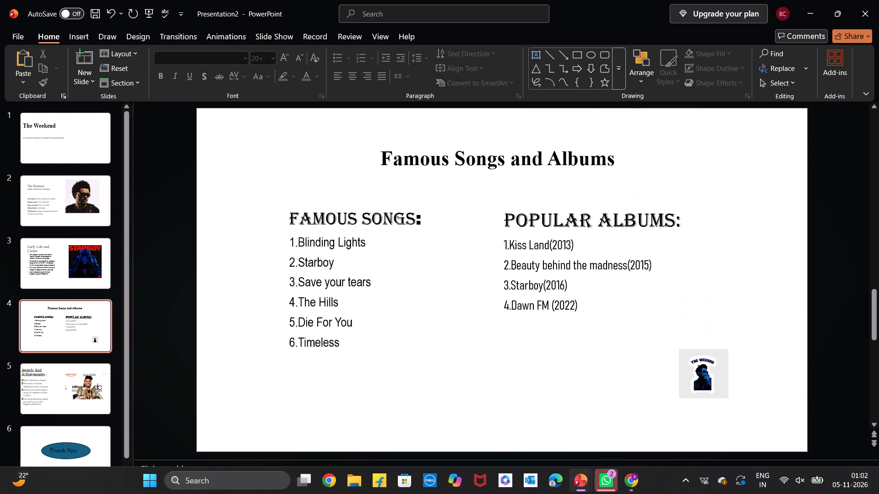
key(Up)
key(Up)
key(Up)
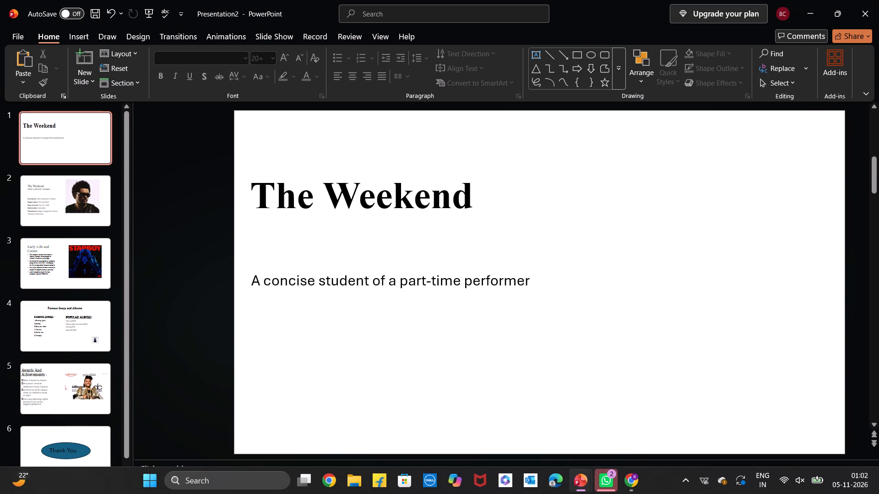
key(Down)
key(Down)
key(Down)
key(Down)
key(Down)
key(Down)
key(Down)
key(Up)
key(Up)
key(Up)
key(Up)
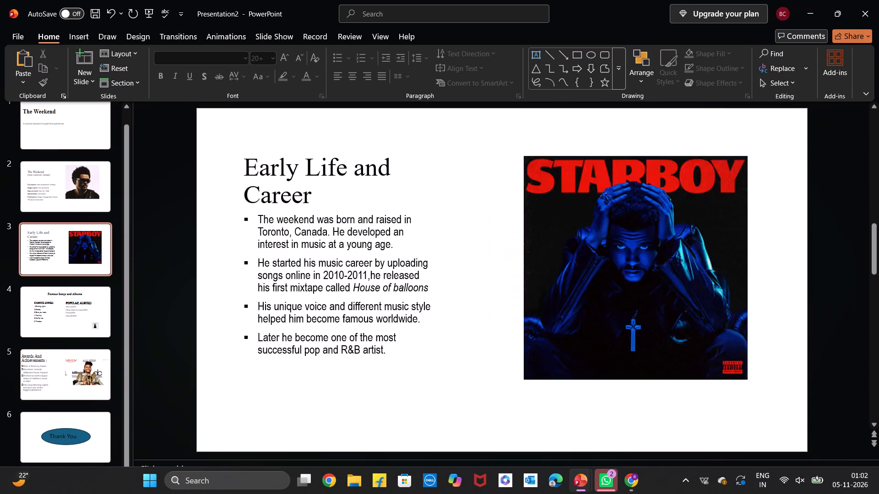
key(Up)
key(Up)
Start the slide show and review every slide through the end screen, going back to the title slide.
click(152, 9)
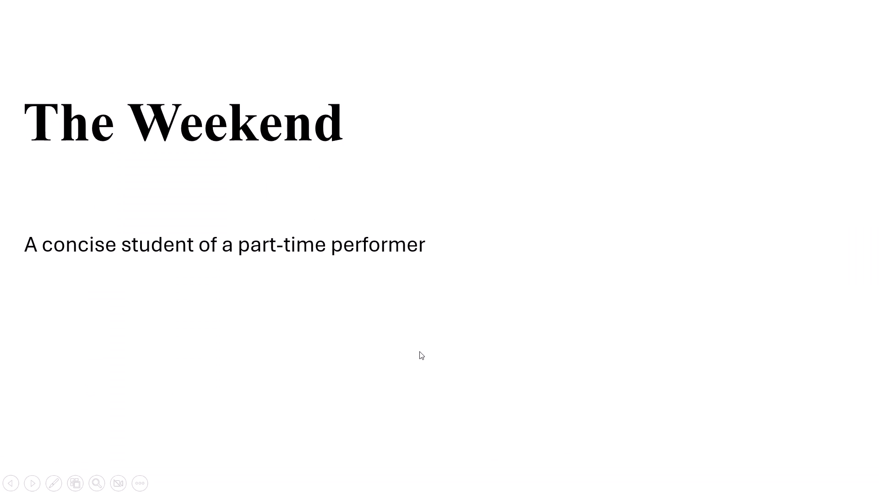
key(Down)
key(Down)
key(Down)
key(Down)
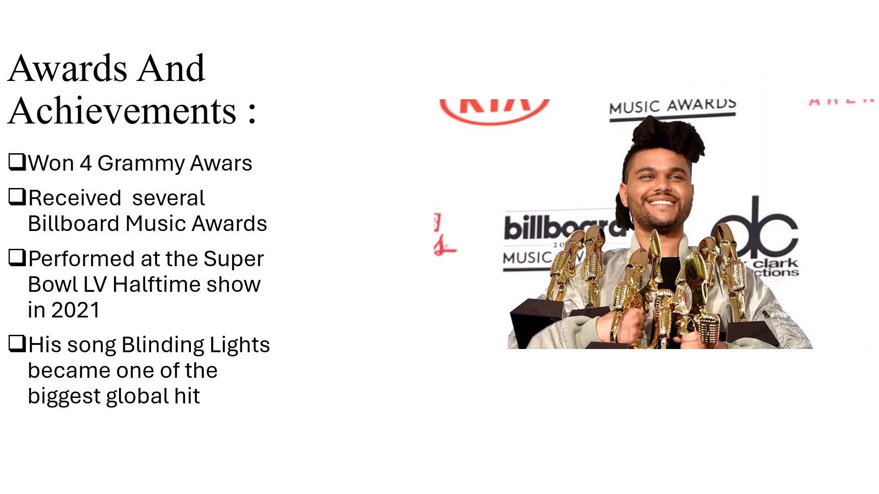
key(Down)
key(Up)
key(Up)
key(Up)
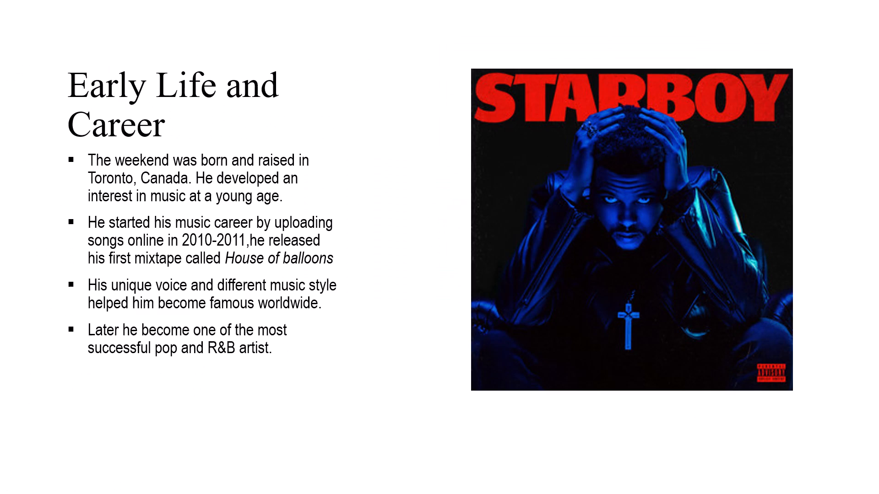
key(Up)
key(Up)
key(Down)
key(Down)
key(Down)
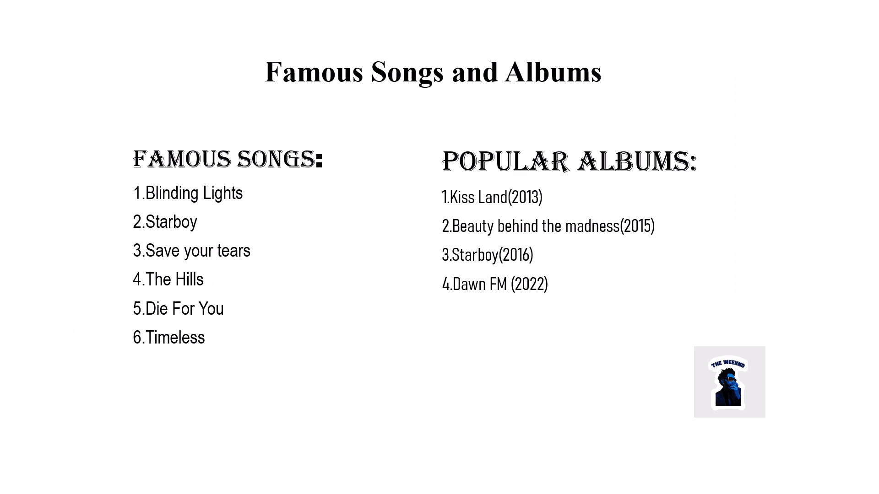
key(Down)
key(Down)
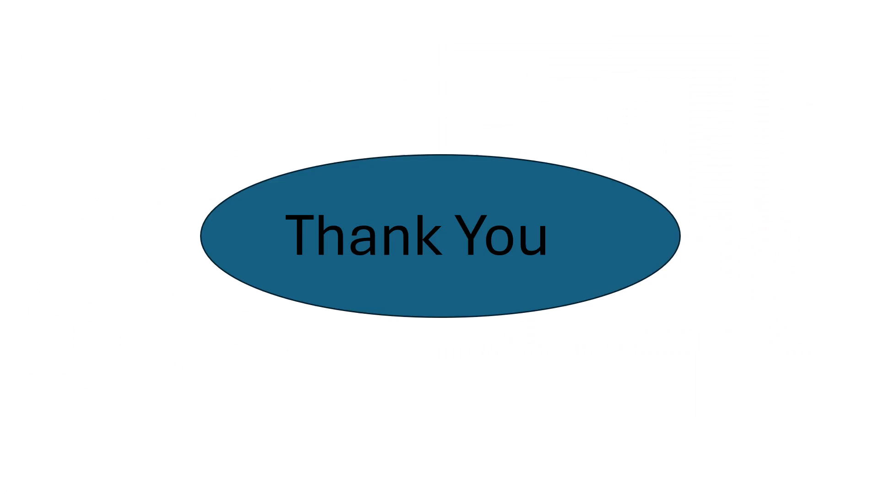
key(Down)
key(Up)
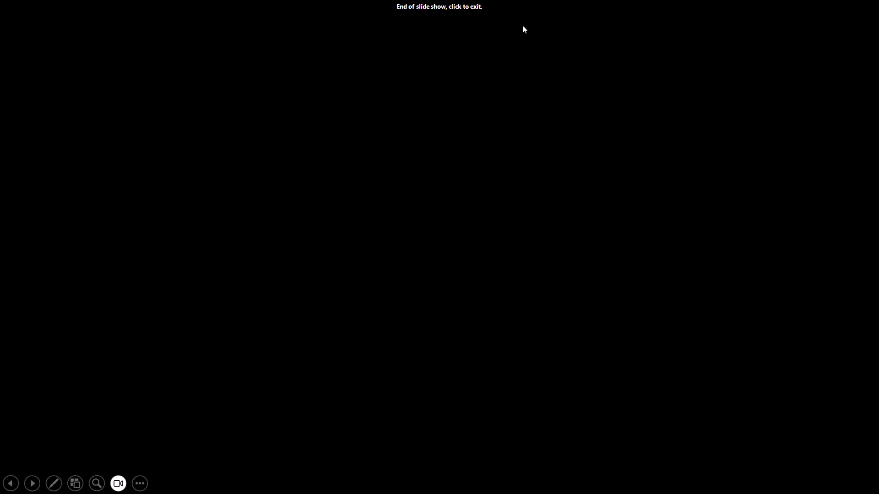
key(Up)
key(Up)
key(Up)
key(Up)
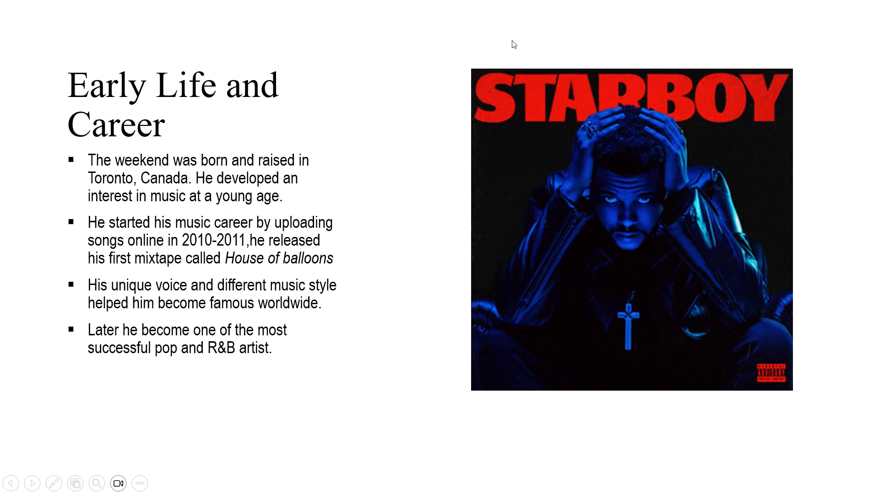
key(Up)
key(Up)
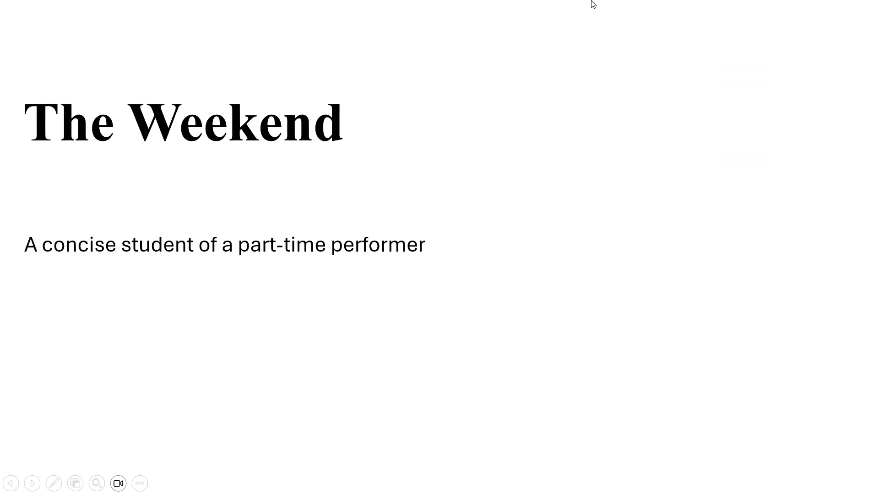
Run the slide show forward from the title slide past the end screen and return to slide editing.
key(Up)
key(Up)
key(Up)
key(Down)
key(Down)
key(Down)
key(Down)
key(Down)
key(Down)
key(Down)
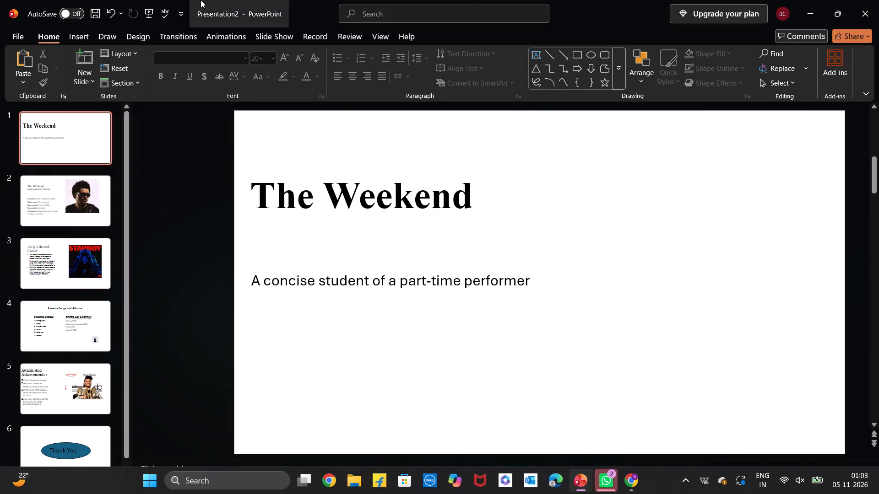
Save the presentation in the Documents folder as a PowerPoint Presentation with the file name "Theweekend".
click(71, 14)
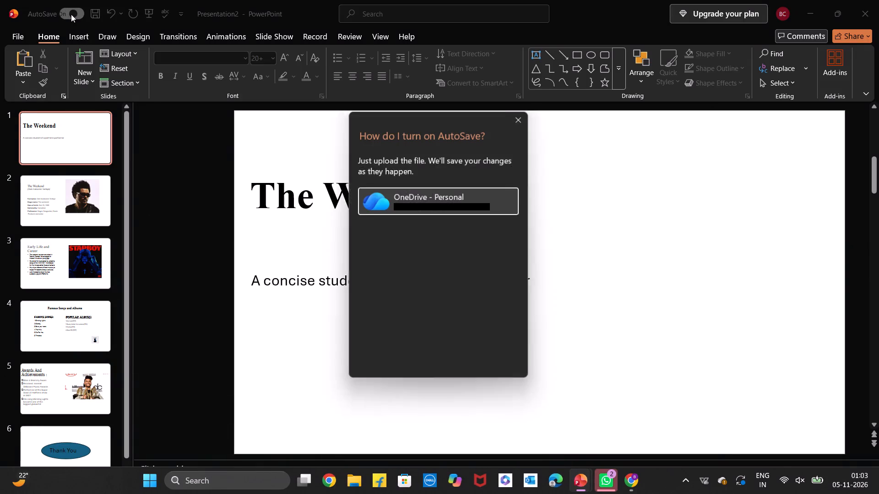
click(523, 115)
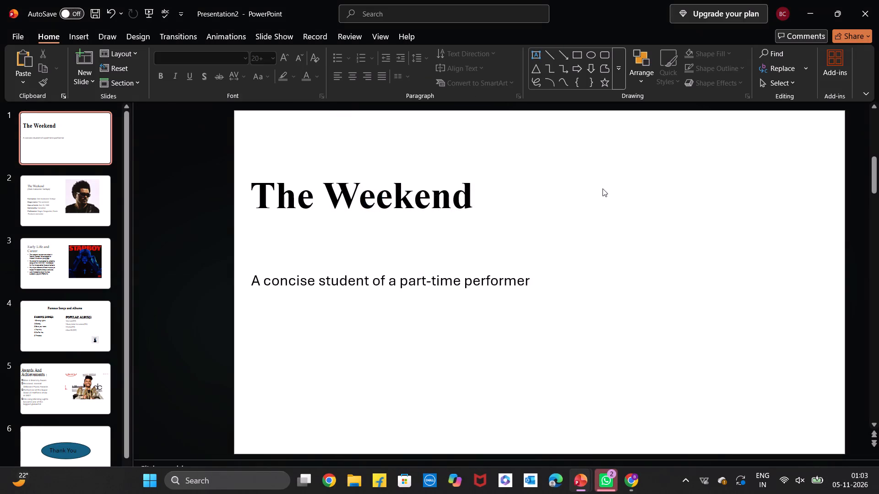
key(ctrl+shift+s)
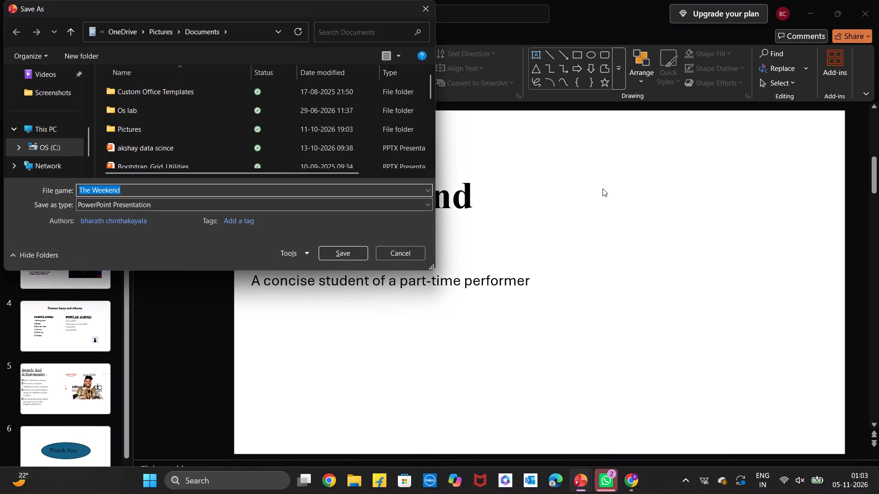
key(BackSpace)
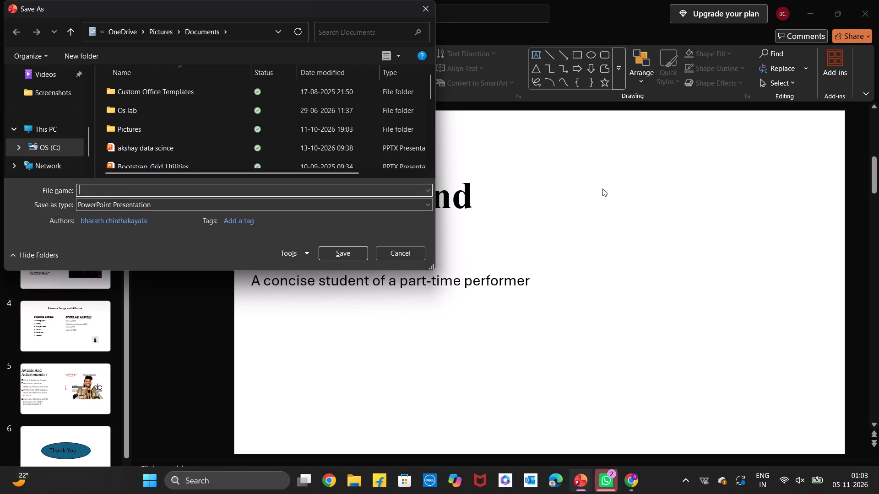
text(wee)
key(k)
text(end)
key(Left)
key(Left)
key(Left)
key(Left)
key(Left)
key(Left)
key(Left)
key(Left)
key(Left)
text(the)
key(BackSpace)
key(BackSpace)
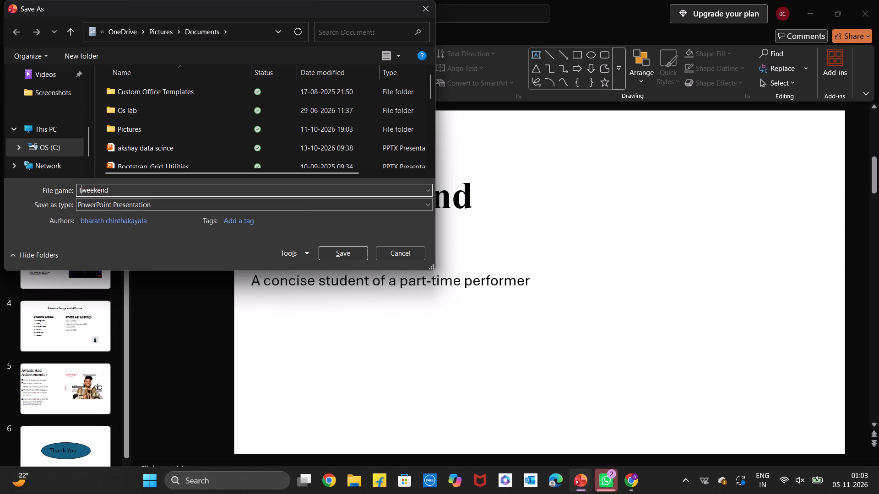
key(BackSpace)
click(344, 187)
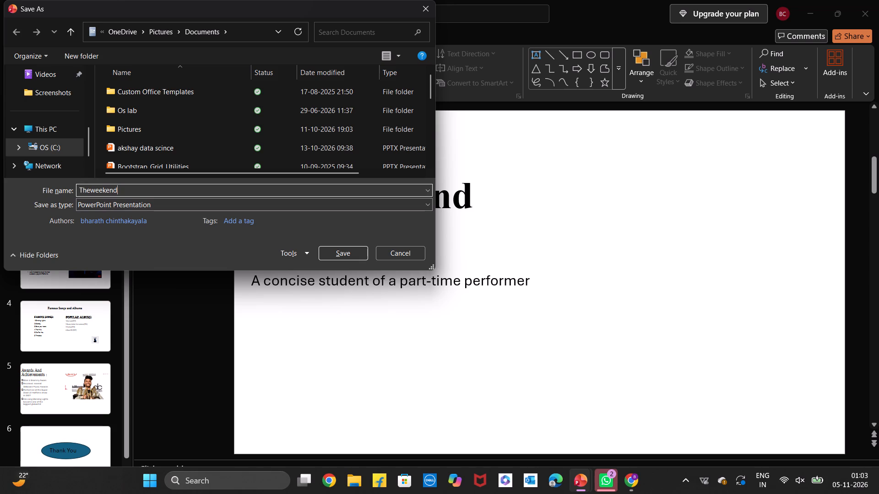
click(339, 253)
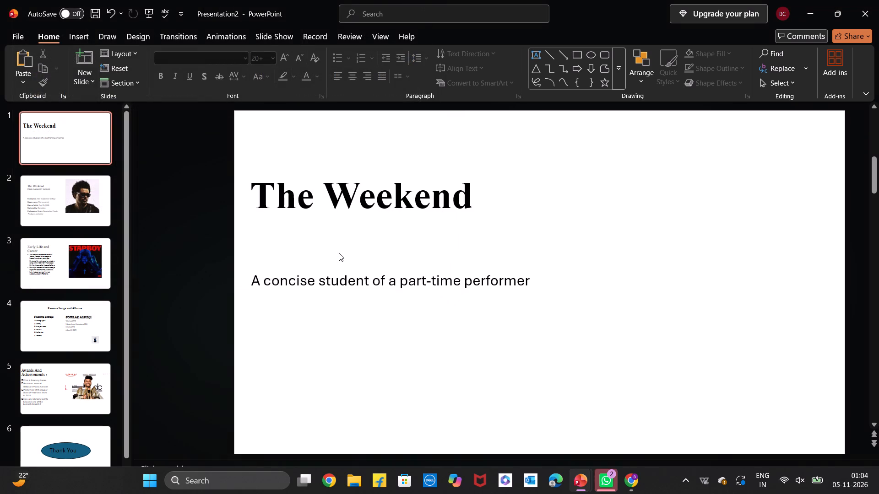
Open the Documents folder in File Explorer to view its files, and return to the presentation in PowerPoint.
scroll(526, 379, right, 1)
key(alt+Tab)
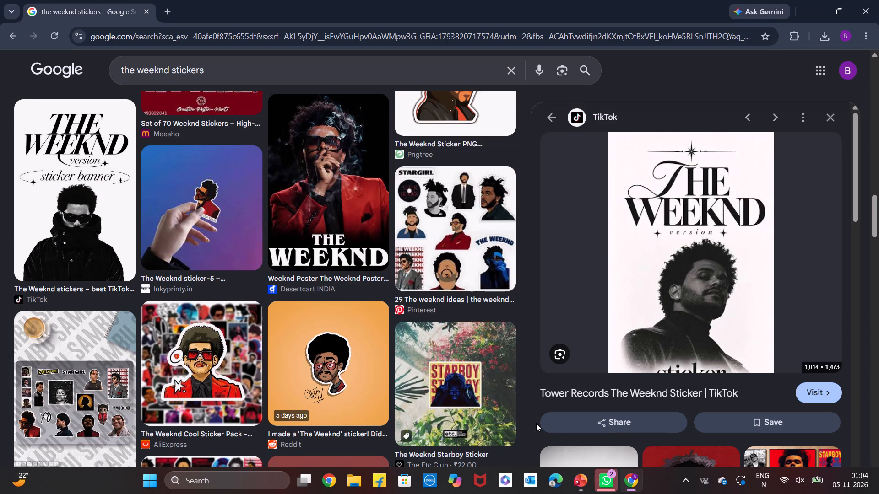
click(367, 487)
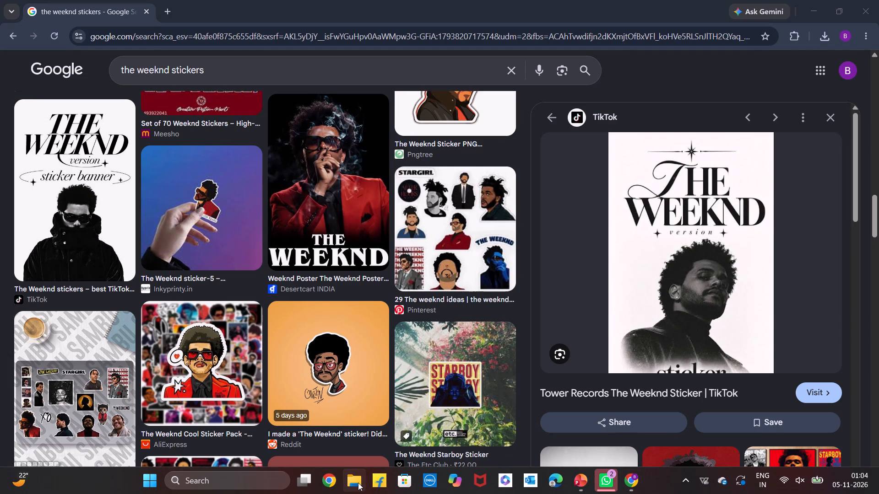
click(358, 483)
scroll(365, 413, down, 2)
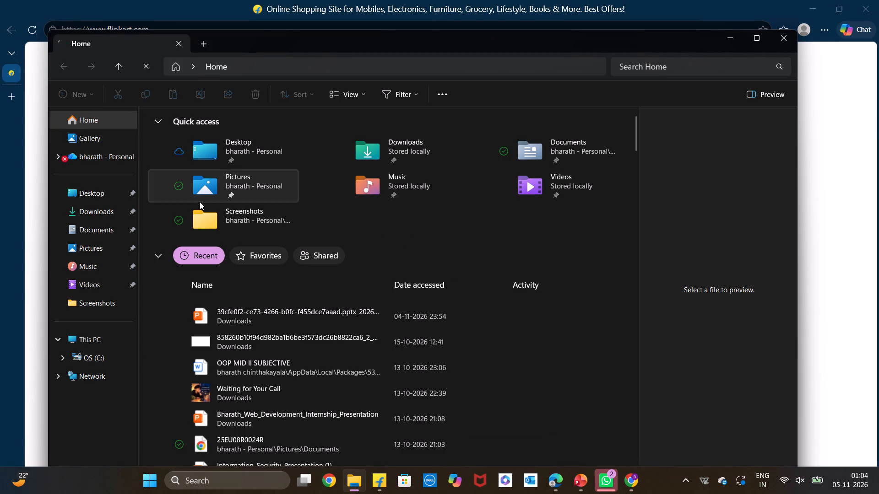
click(82, 234)
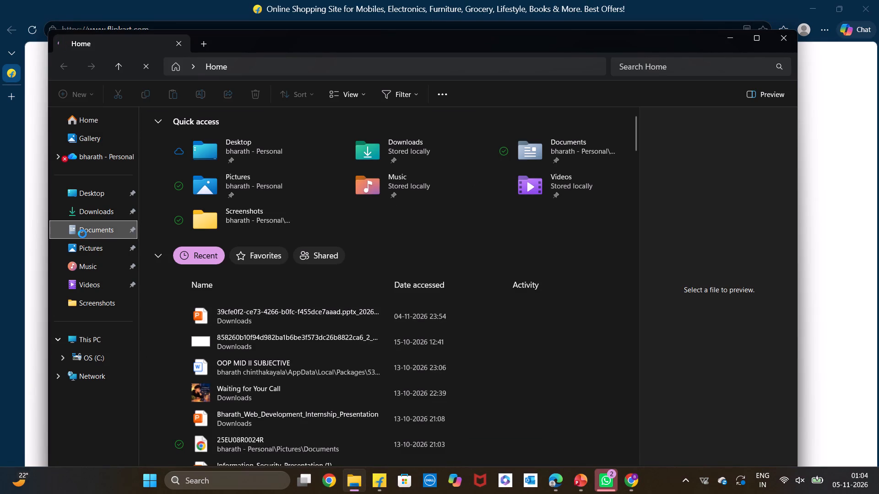
key(alt+Tab)
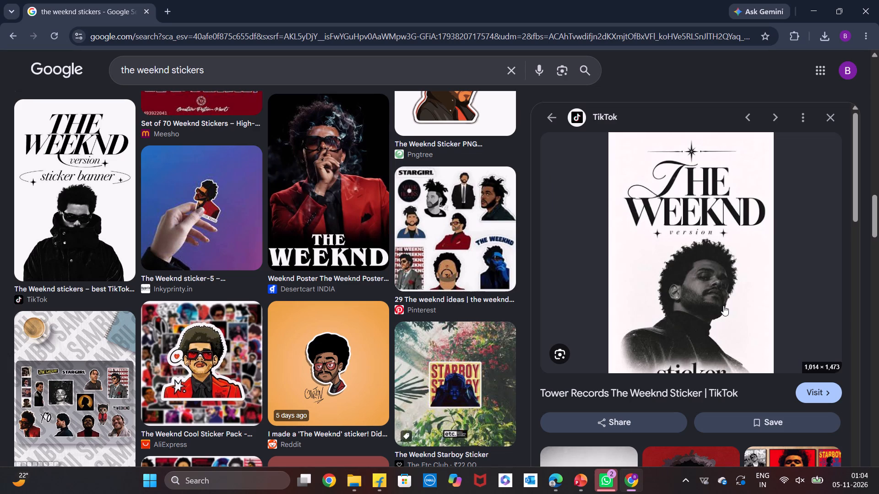
click(819, 0)
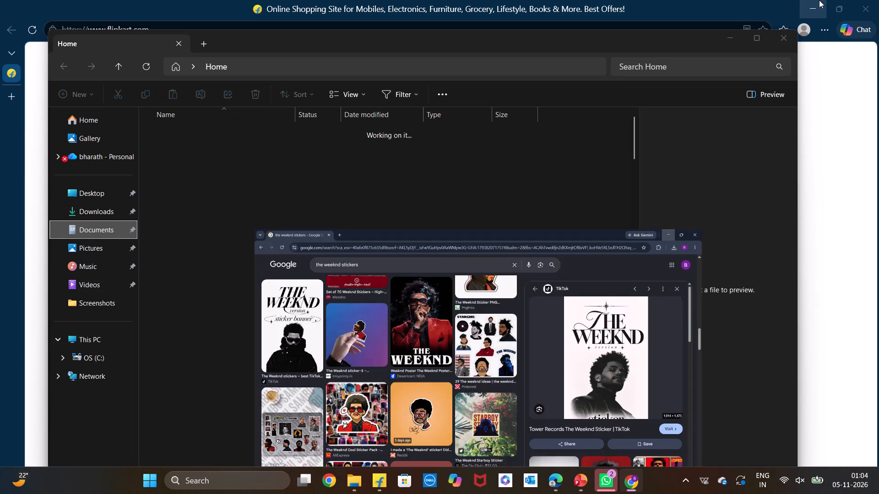
click(728, 43)
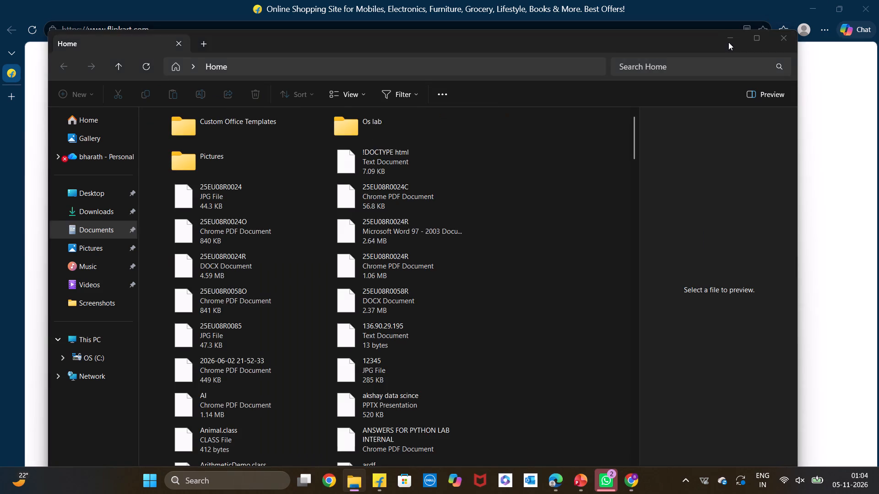
key(alt+Tab)
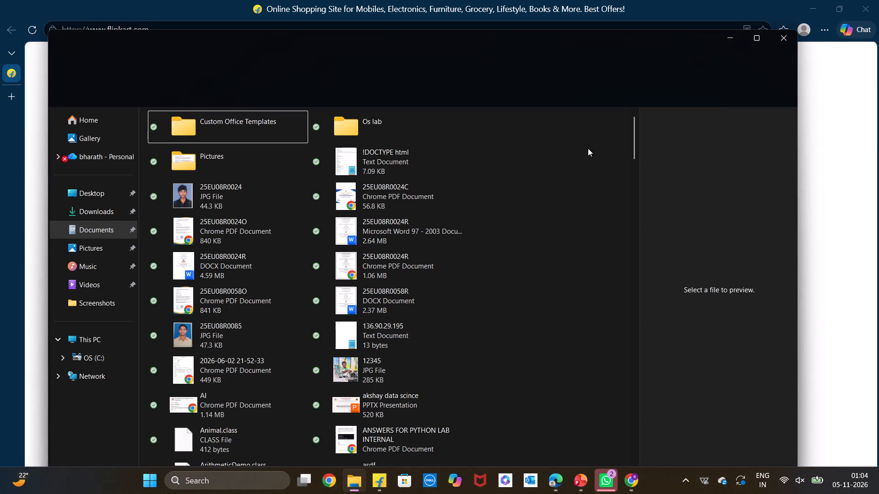
click(728, 41)
click(878, 0)
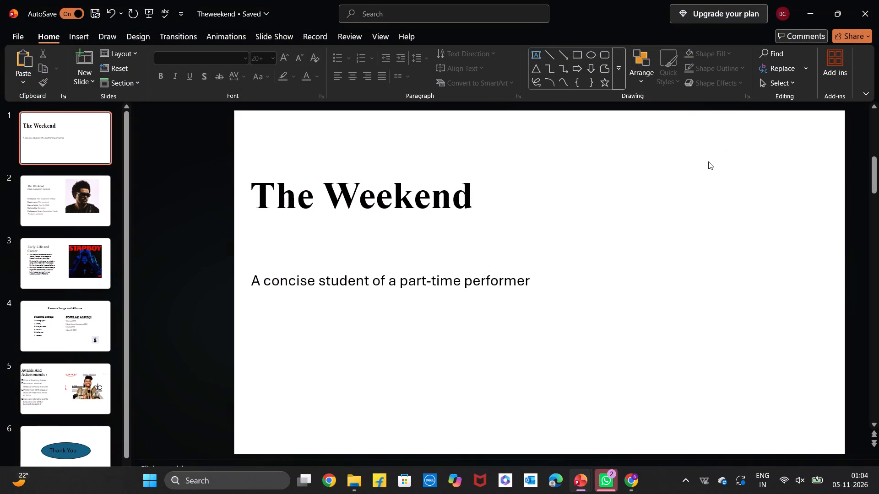
Save another copy of the presentation in the Documents folder under the file name "Theweekend1".
key(ctrl+shift+s)
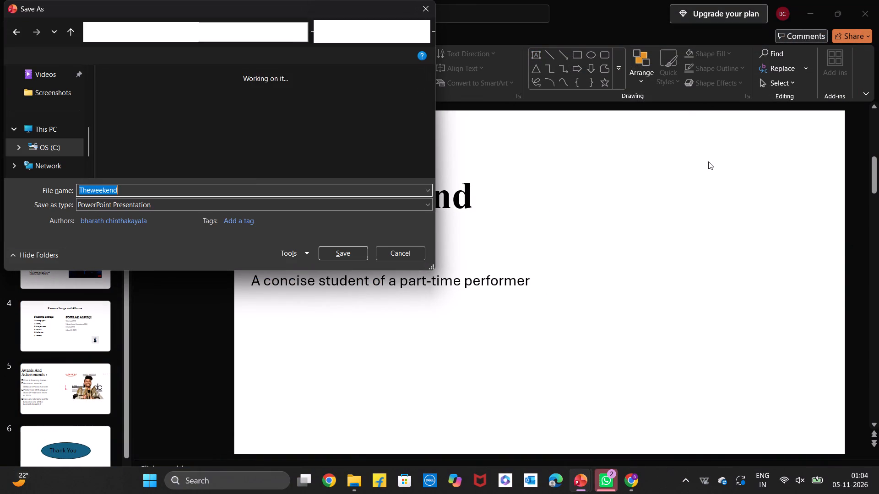
scroll(3, 147, down, 1)
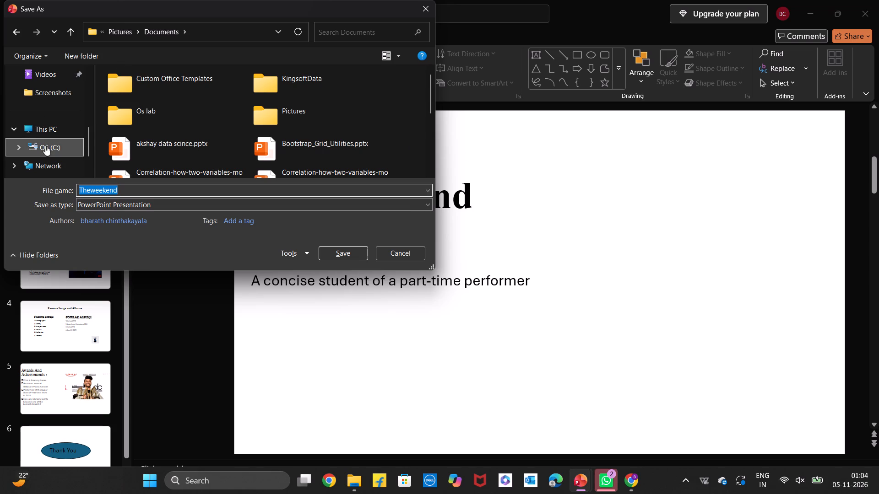
scroll(72, 137, down, 1)
scroll(72, 137, up, 1)
scroll(72, 137, down, 1)
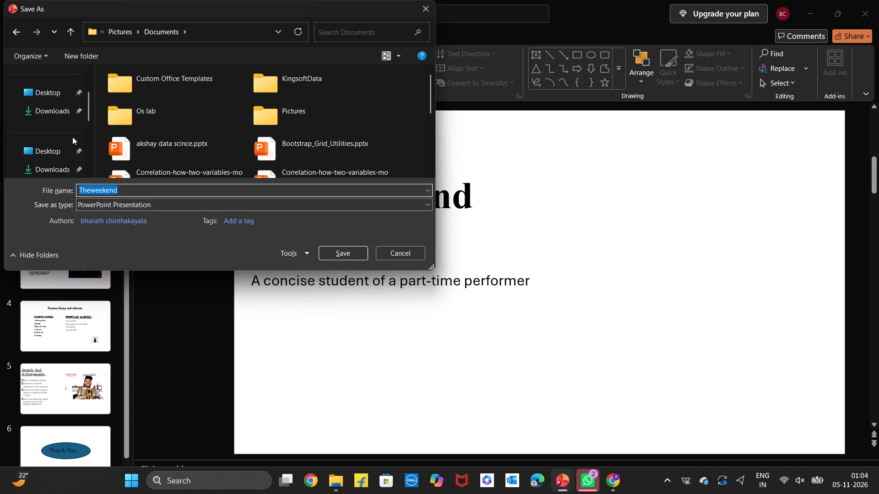
scroll(72, 137, down, 1)
click(65, 135)
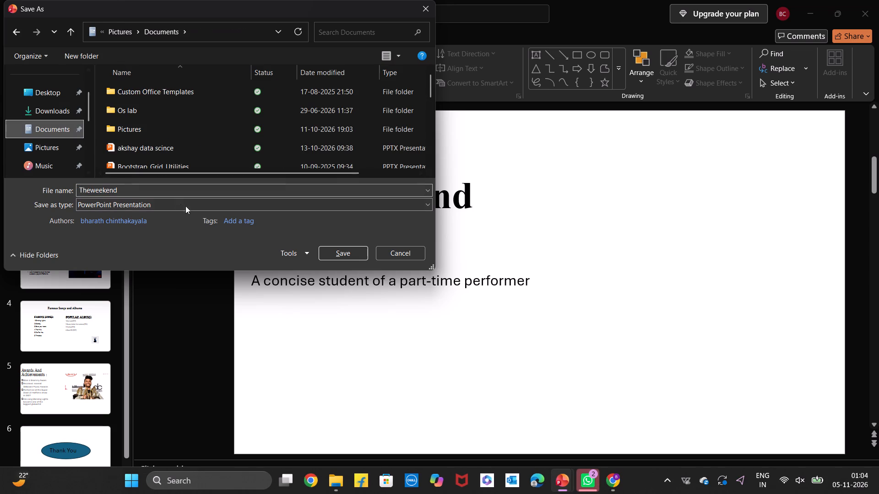
click(174, 193)
click(174, 193)
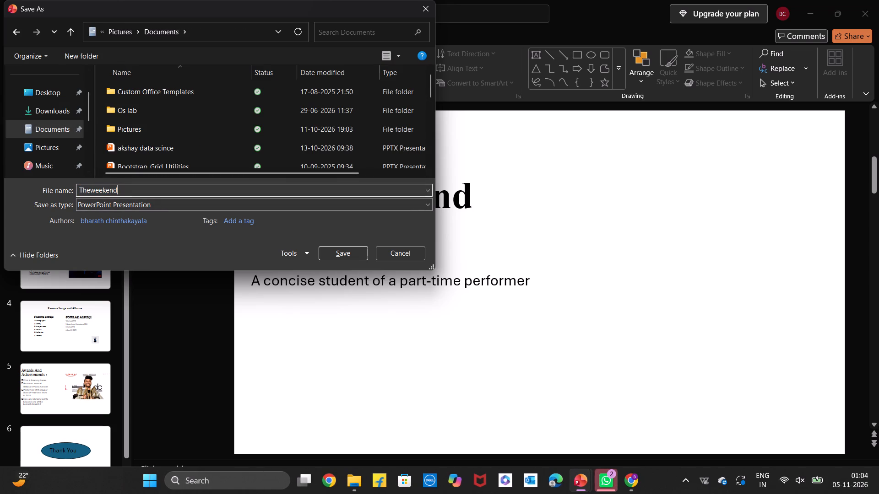
click(174, 193)
key(1)
key(1)
click(334, 253)
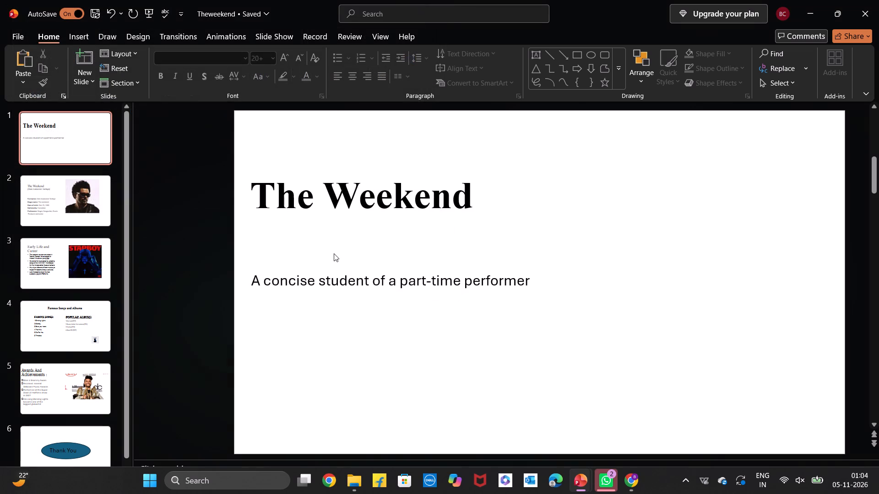
Switch to File Explorer and look through the Documents folder for the saved "Theweekend" and "Theweekend1" presentations.
key(alt+Tab)
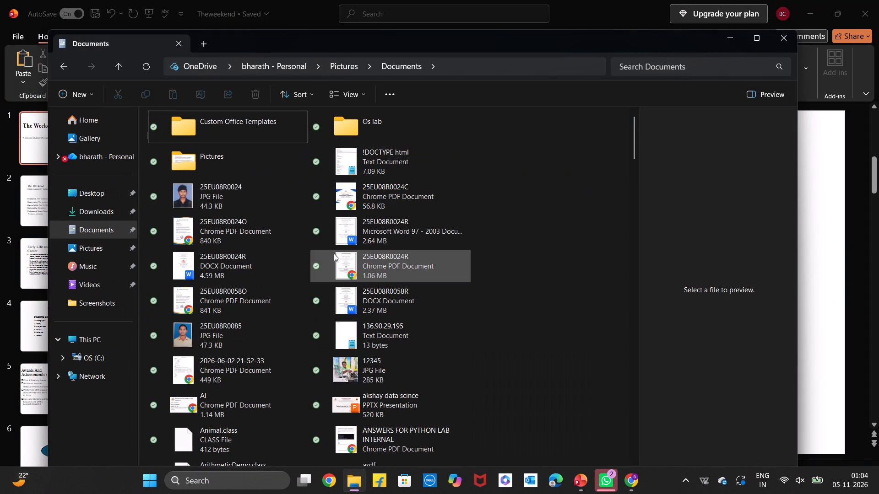
click(76, 228)
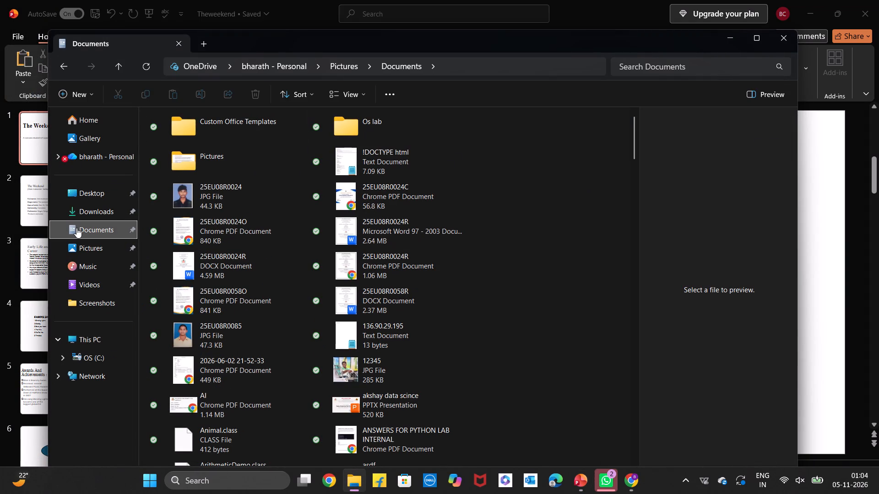
click(76, 228)
click(76, 228)
click(76, 228)
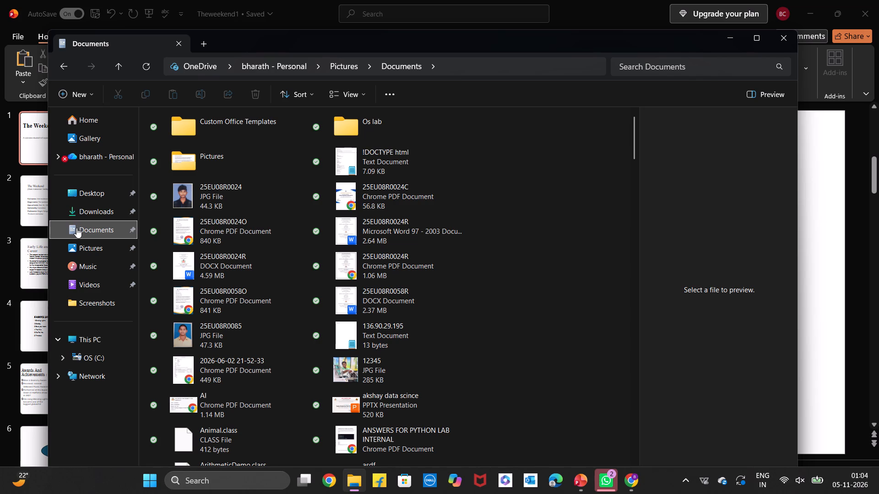
scroll(203, 199, down, 2)
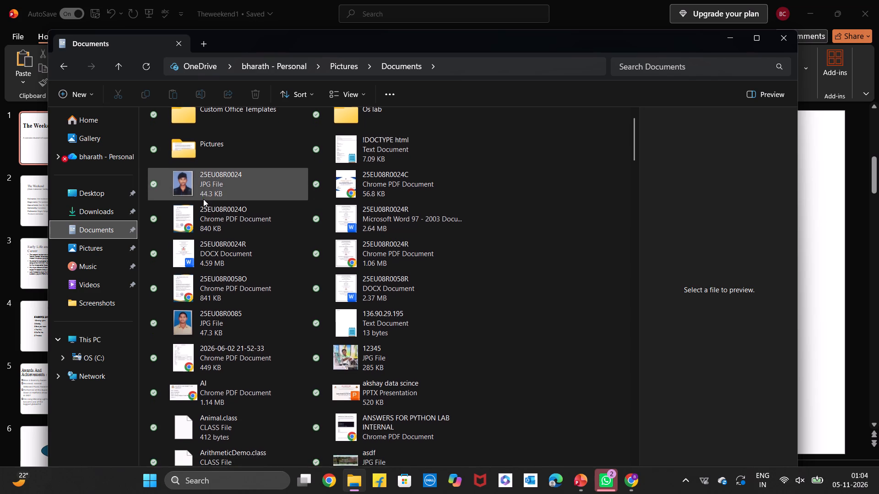
scroll(203, 199, down, 7)
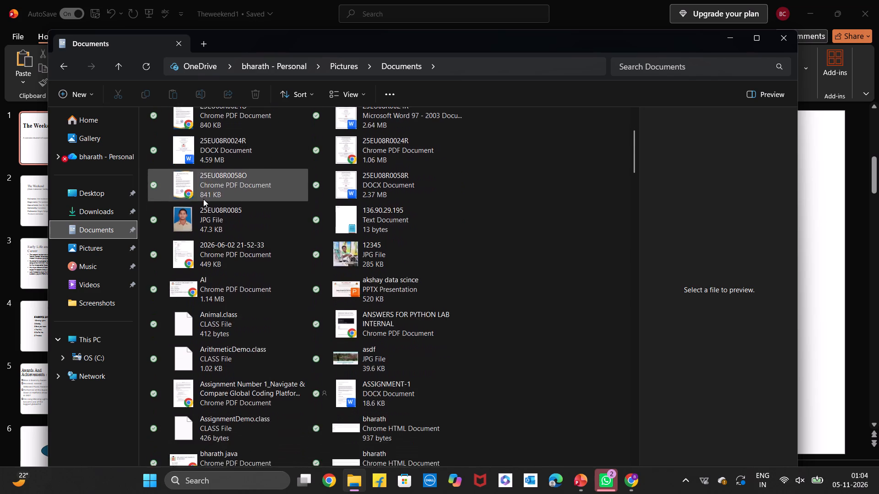
scroll(203, 199, down, 6)
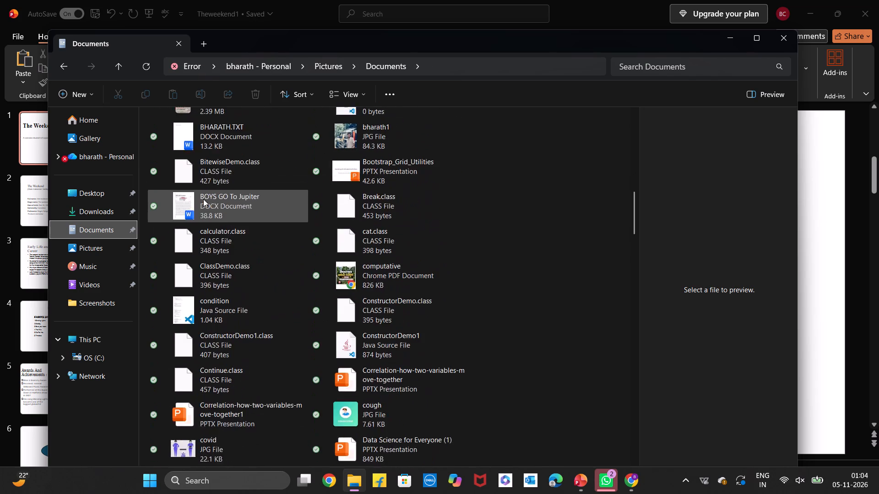
scroll(203, 199, down, 8)
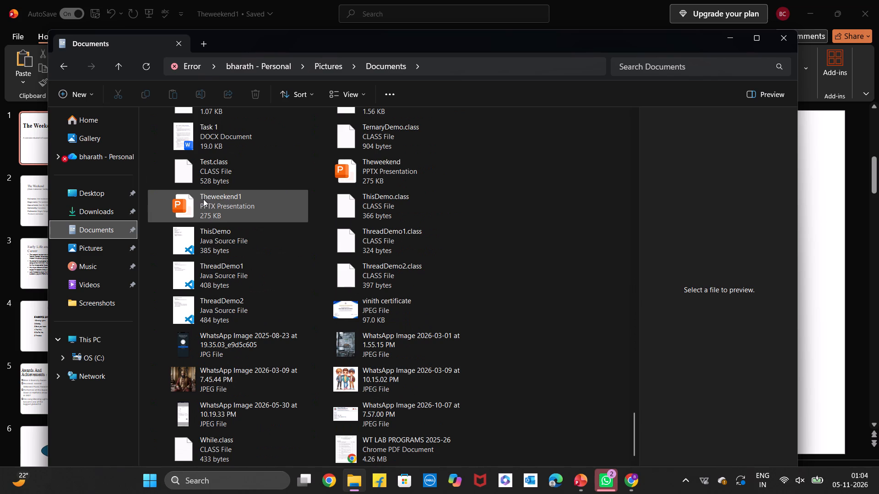
scroll(203, 199, down, 20)
scroll(203, 199, down, 10)
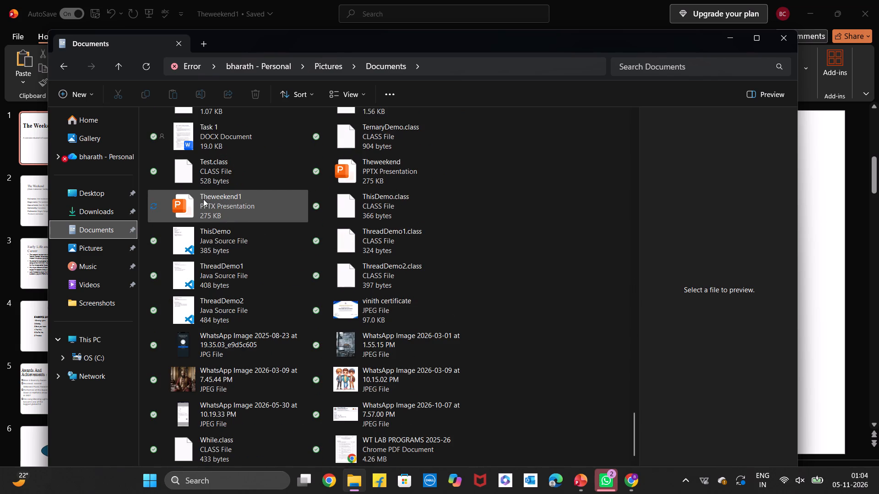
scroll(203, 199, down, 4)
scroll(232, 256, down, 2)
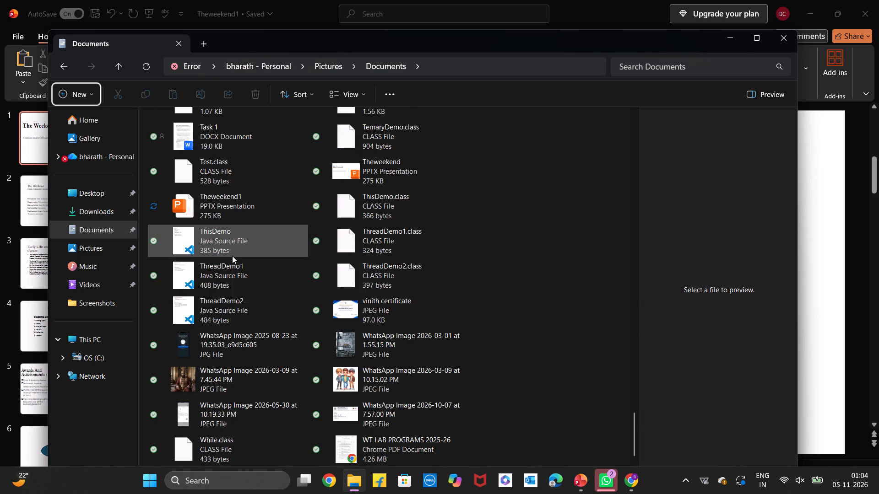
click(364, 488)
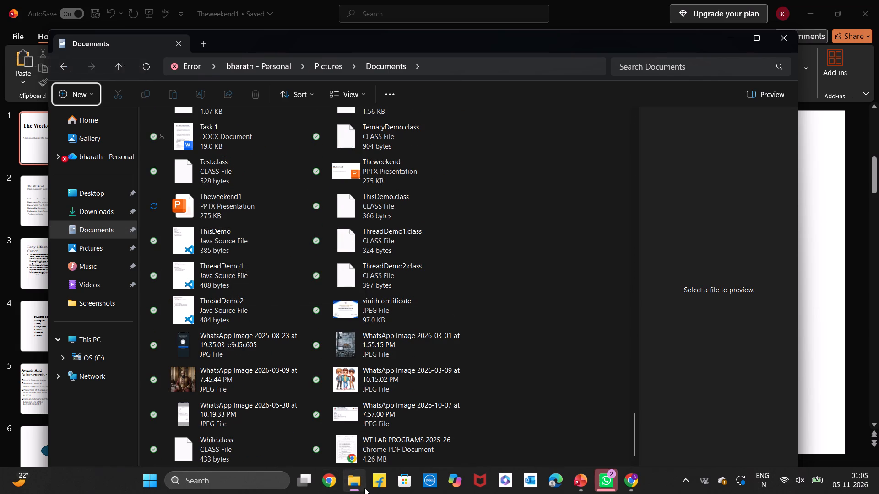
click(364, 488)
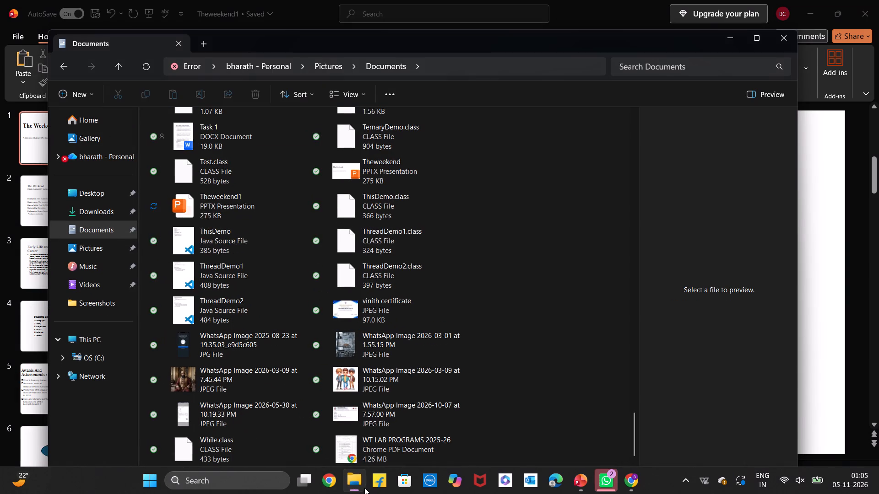
Minimize the File Explorer window and the "Theweekend1" presentation window.
click(730, 40)
click(821, 8)
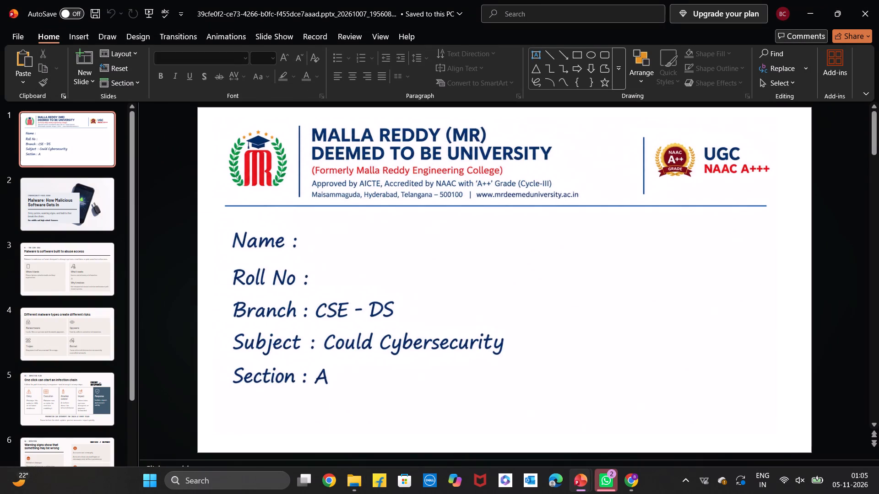
Bring File Explorer back up, maximize it, and open the Documents folder after viewing Downloads.
click(353, 490)
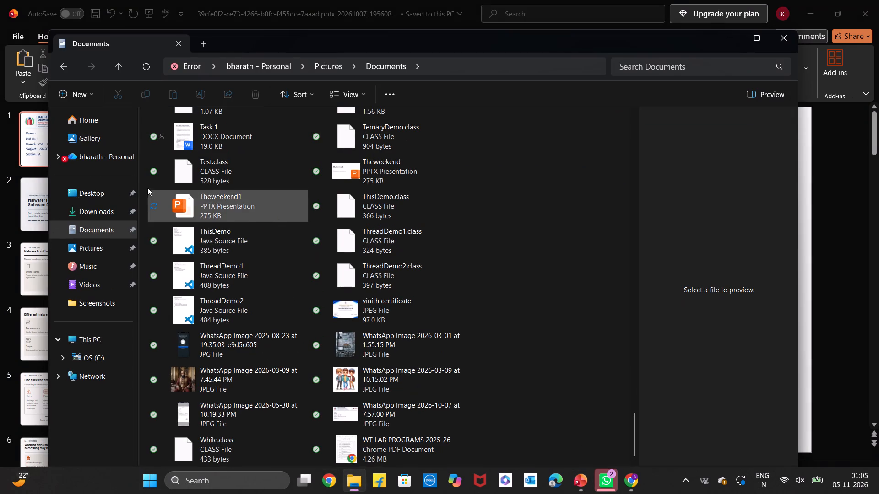
scroll(126, 184, up, 6)
click(758, 40)
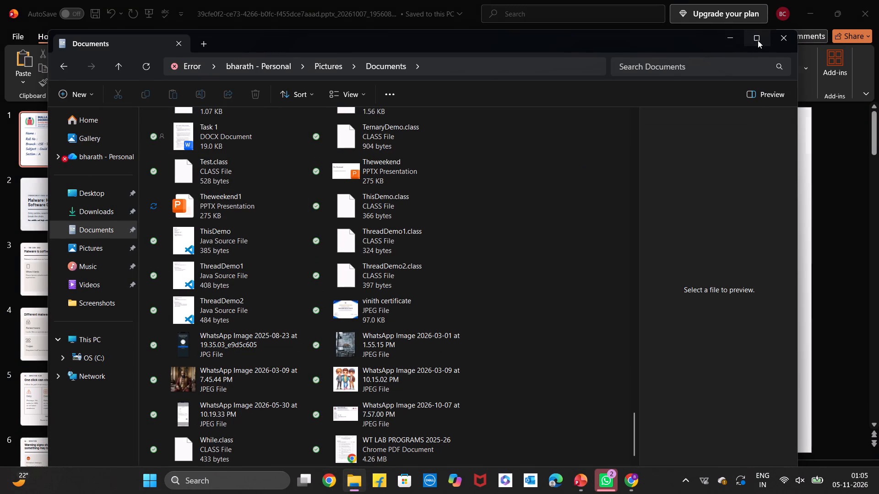
click(43, 184)
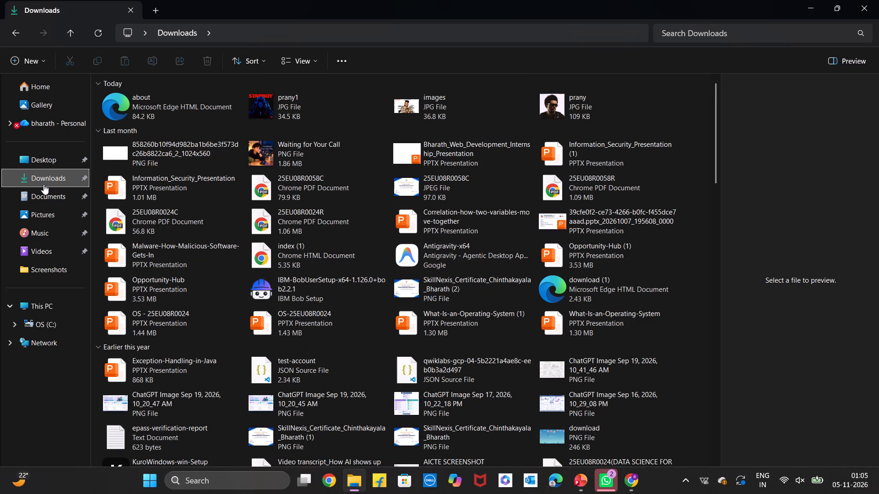
click(54, 198)
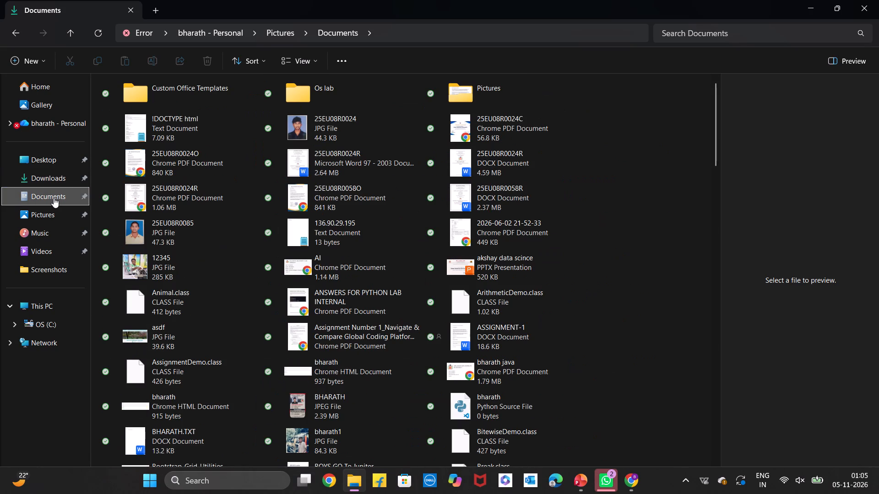
Search the Documents folder for "Thw" to find the saved presentations.
click(711, 40)
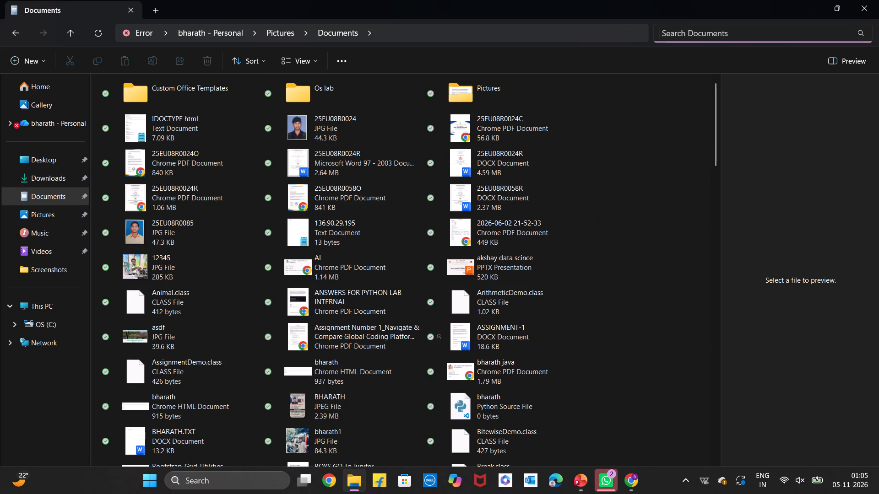
text(thw)
key(BackSpace)
key(BackSpace)
key(BackSpace)
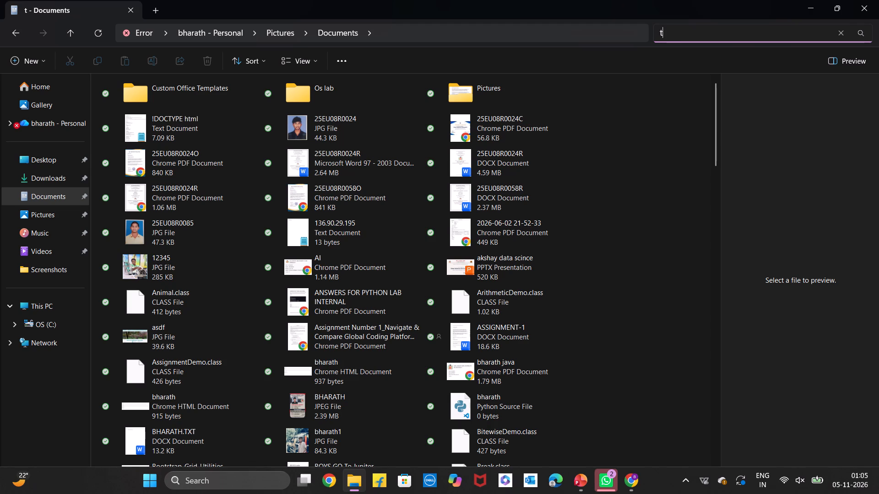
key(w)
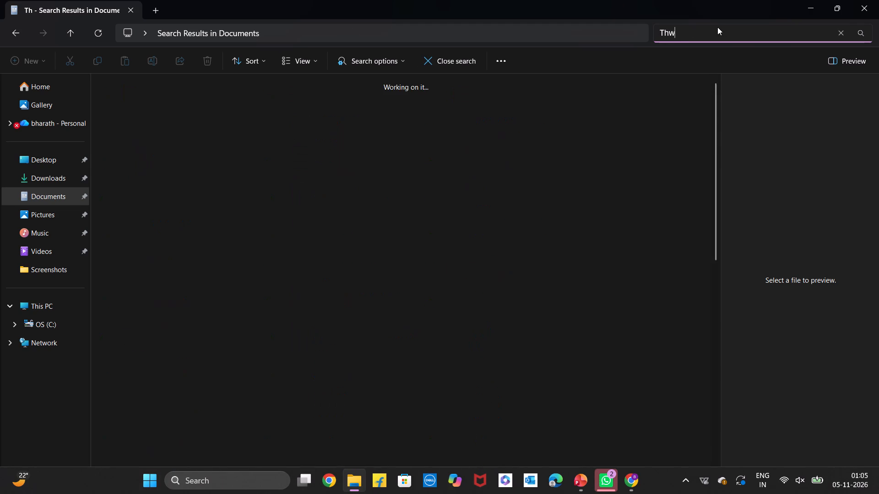
Correct the Documents folder search to "Thew" to find the saved presentations.
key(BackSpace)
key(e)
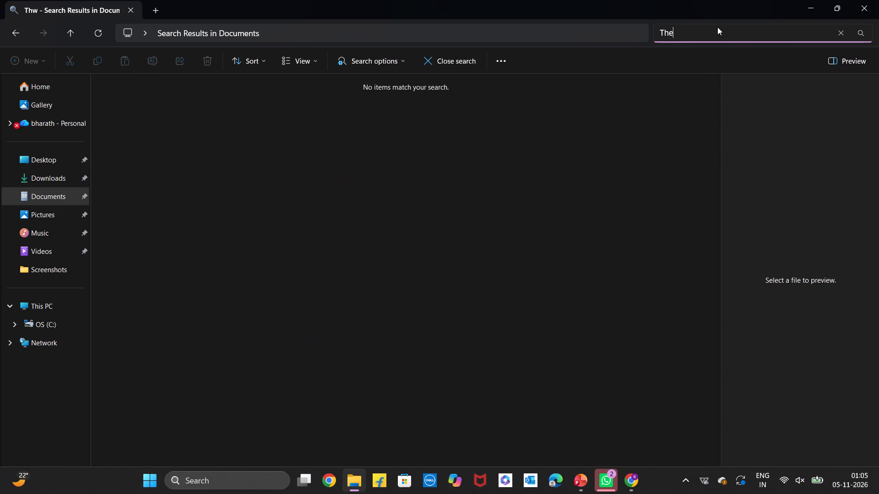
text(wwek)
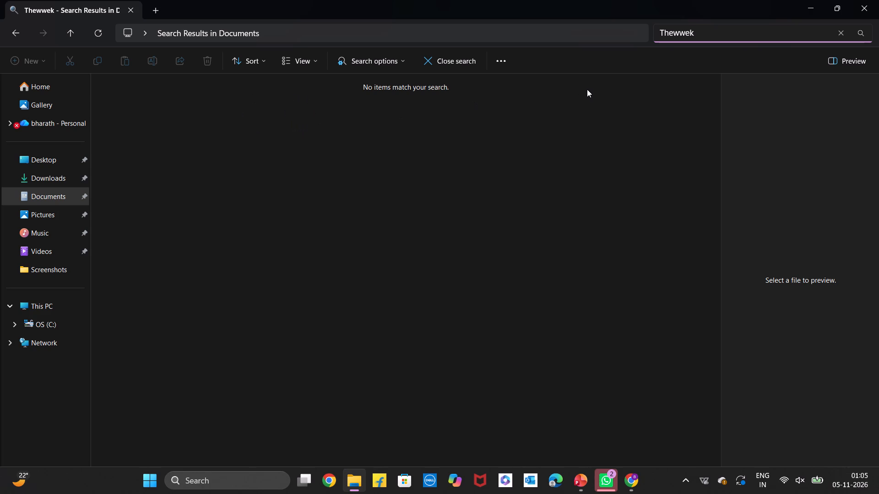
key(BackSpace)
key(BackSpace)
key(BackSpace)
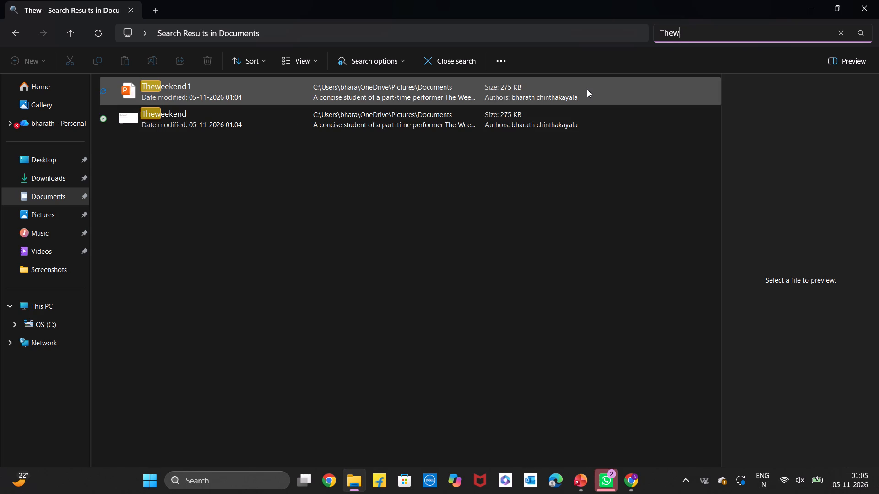
Select the "Theweekend" presentation in the search results and open its link-sharing options.
right_click(284, 120)
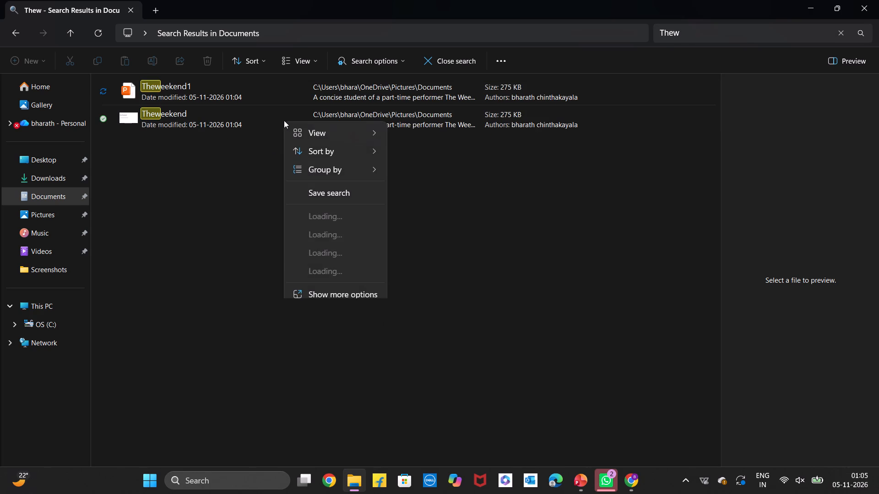
click(186, 107)
click(193, 115)
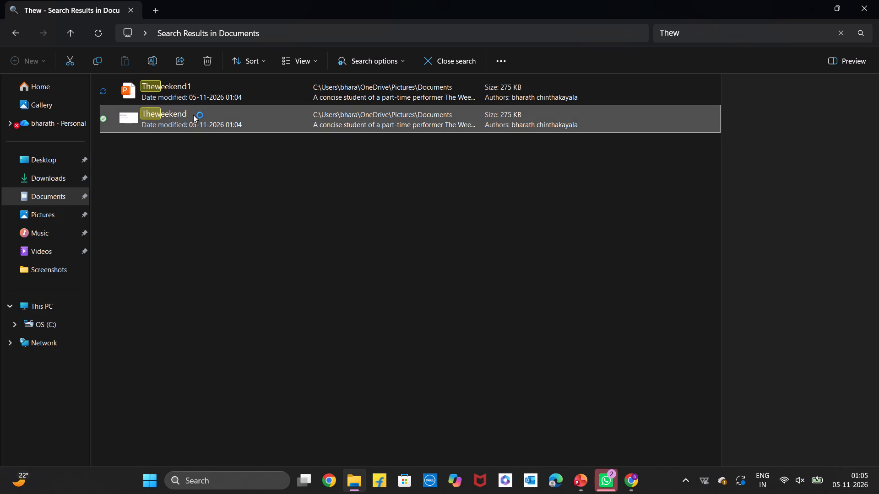
click(179, 60)
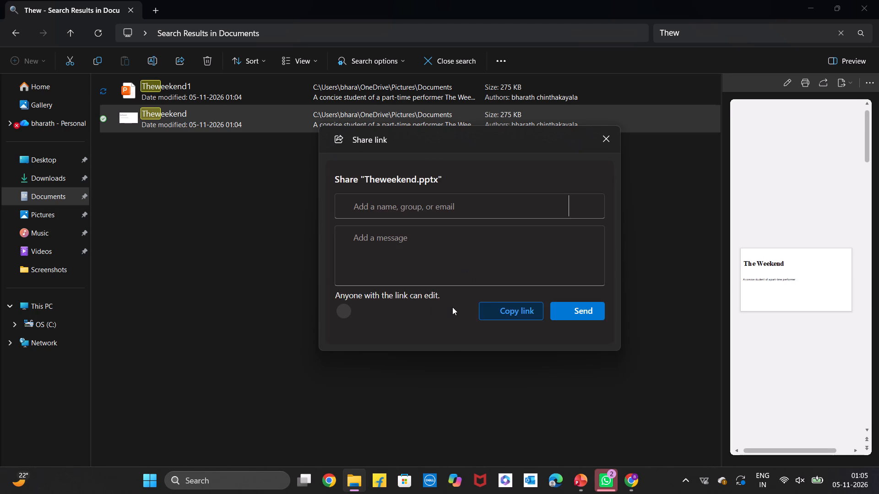
key(alt+Tab)
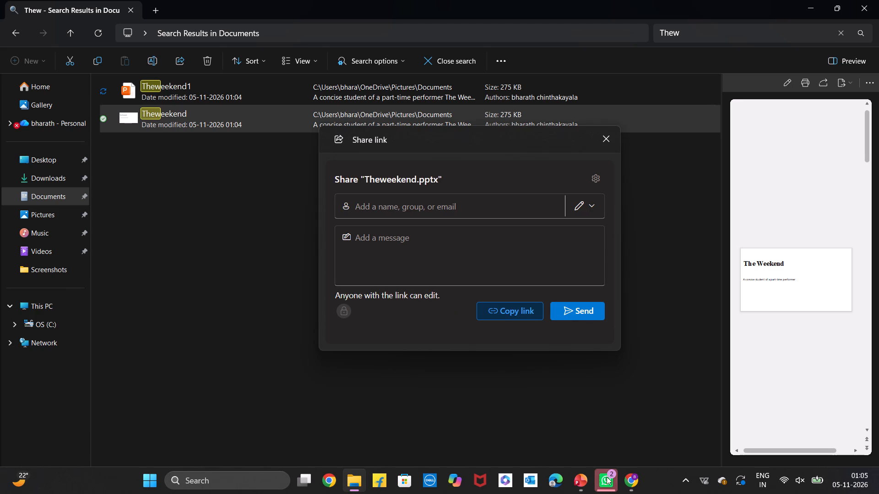